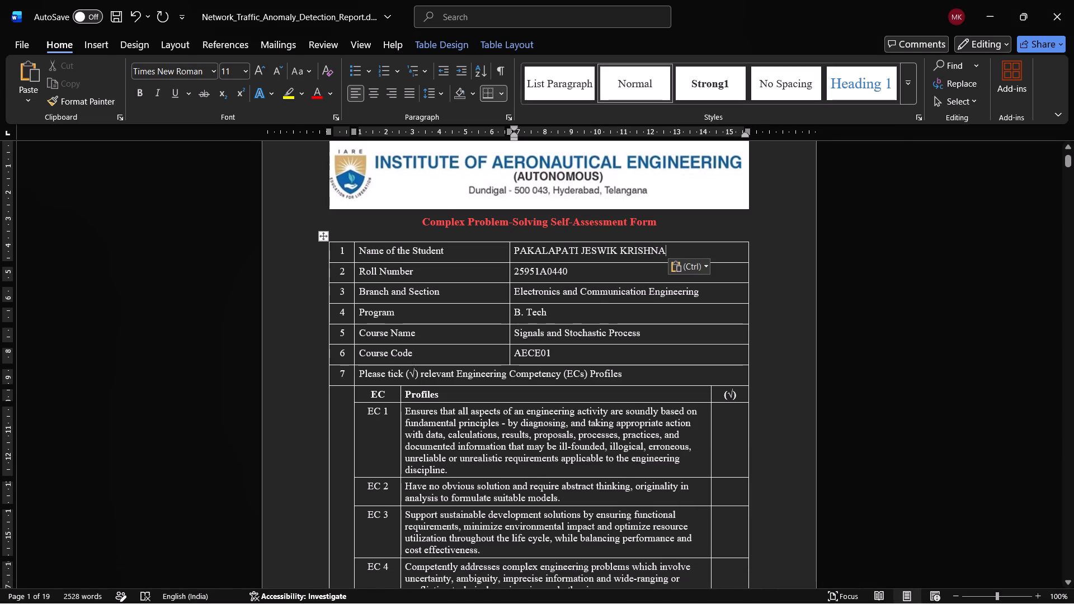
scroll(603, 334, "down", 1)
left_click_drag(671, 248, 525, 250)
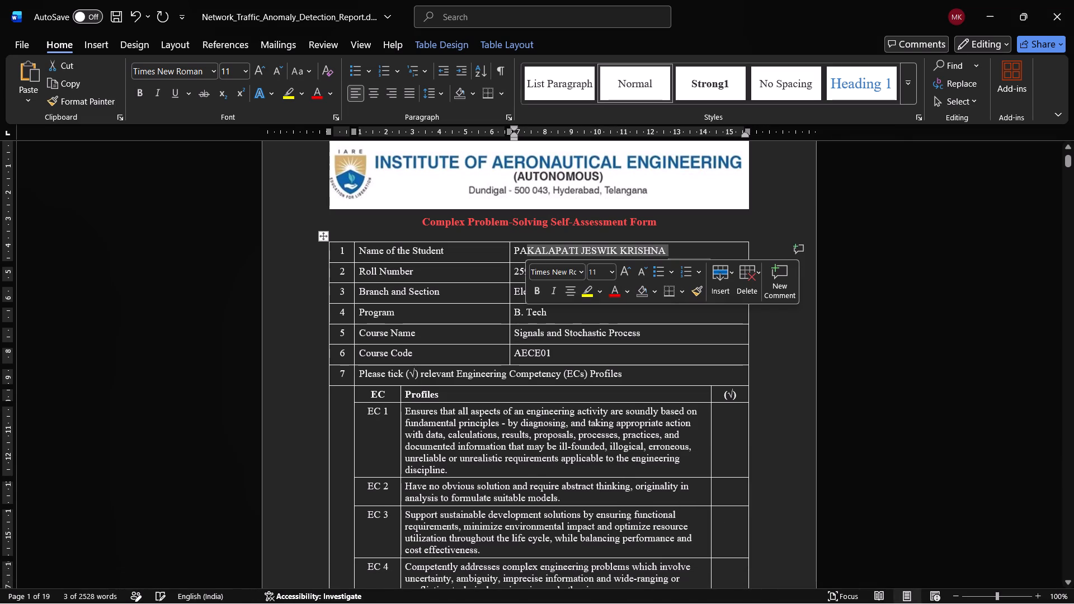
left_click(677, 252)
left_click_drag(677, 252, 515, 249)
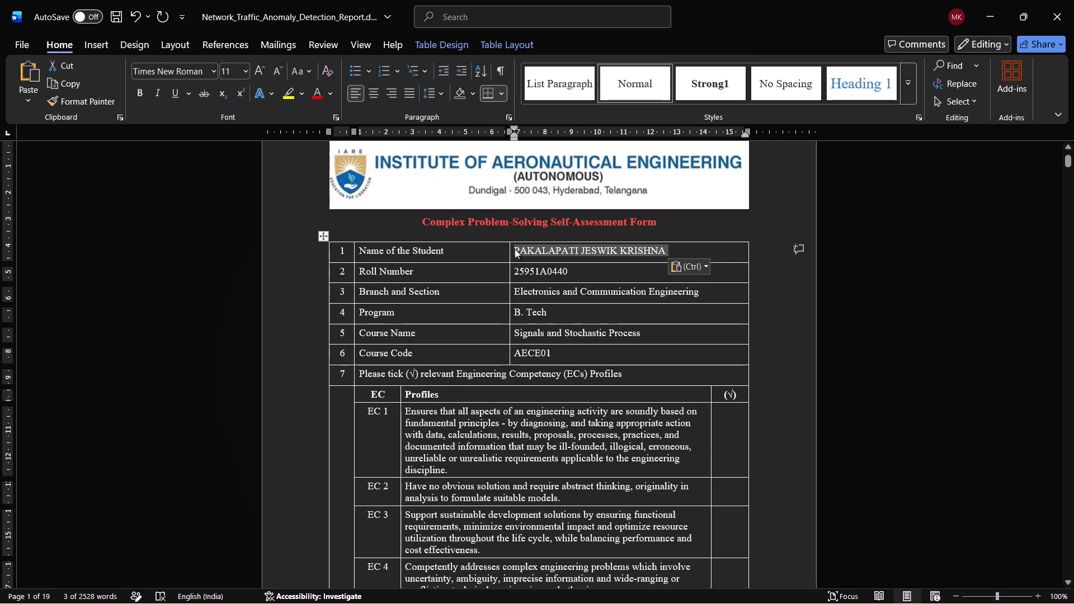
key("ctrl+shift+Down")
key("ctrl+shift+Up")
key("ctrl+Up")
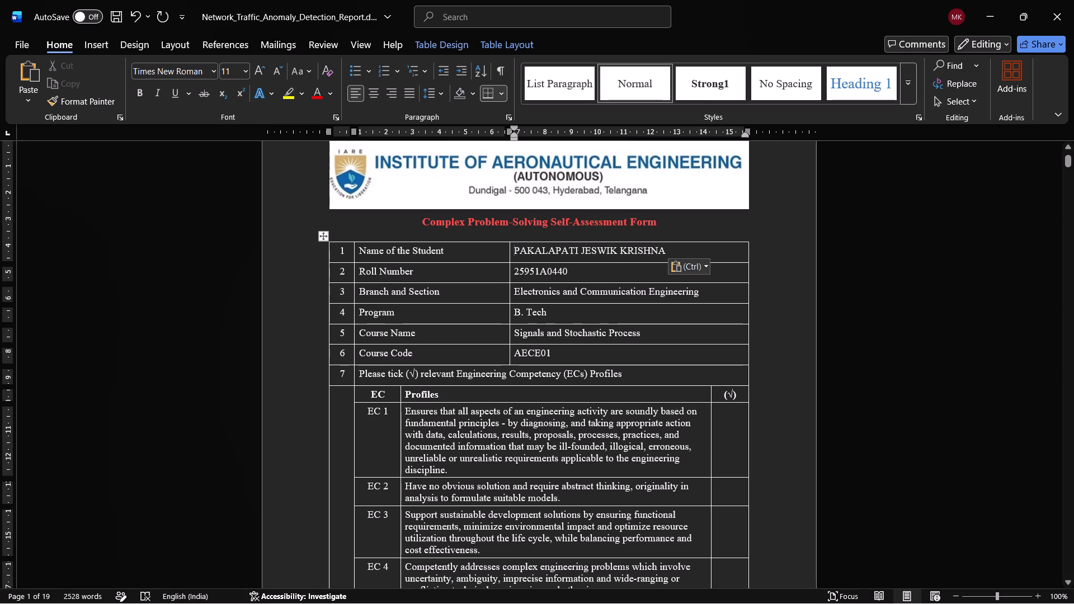
Review the unfilled sections of the self-assessment form, from the EC profiles through the course outcomes and rows 9 to 12.
scroll(611, 348, "down", 1)
left_click(772, 302)
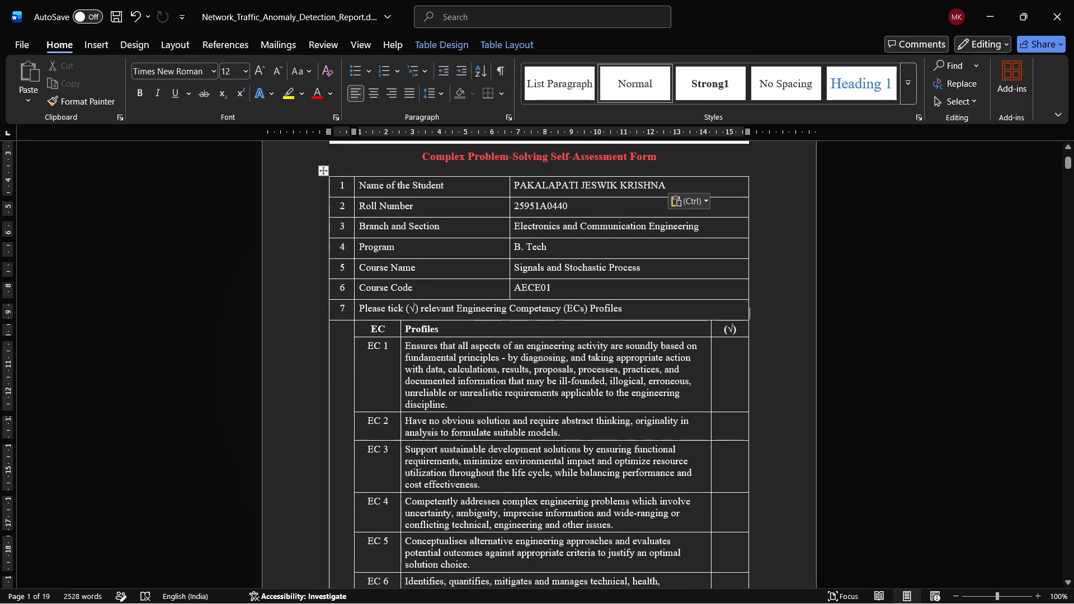
scroll(606, 350, "down", 1)
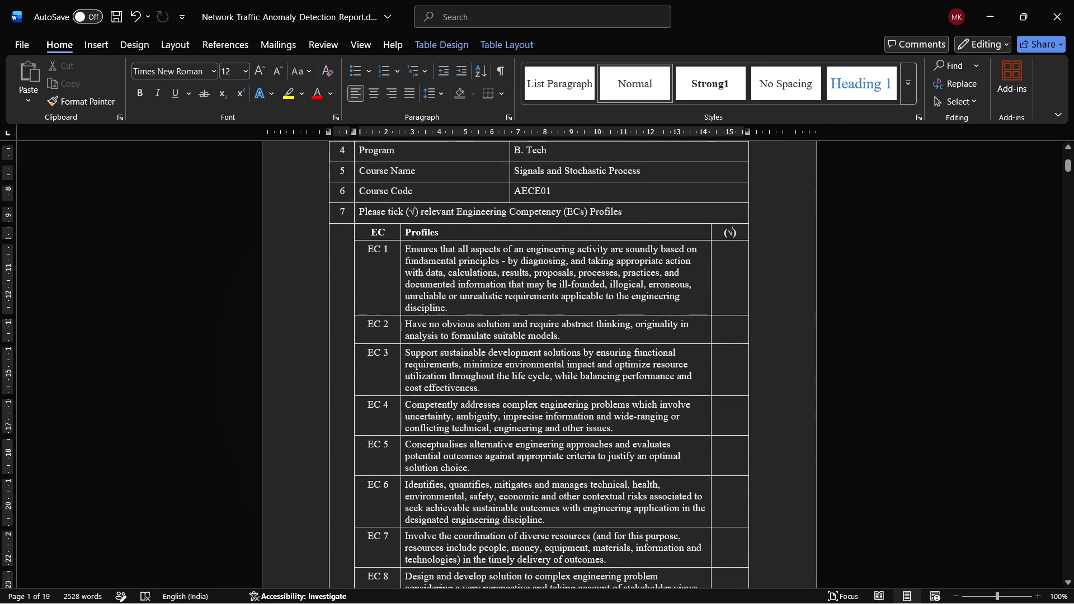
scroll(606, 350, "down", 4)
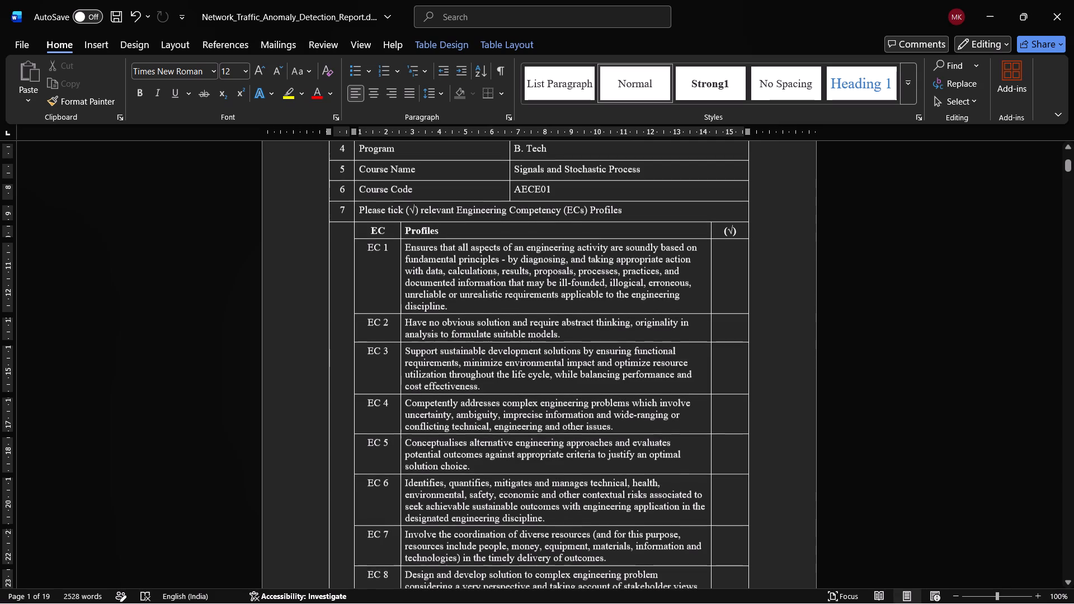
scroll(606, 350, "down", 4)
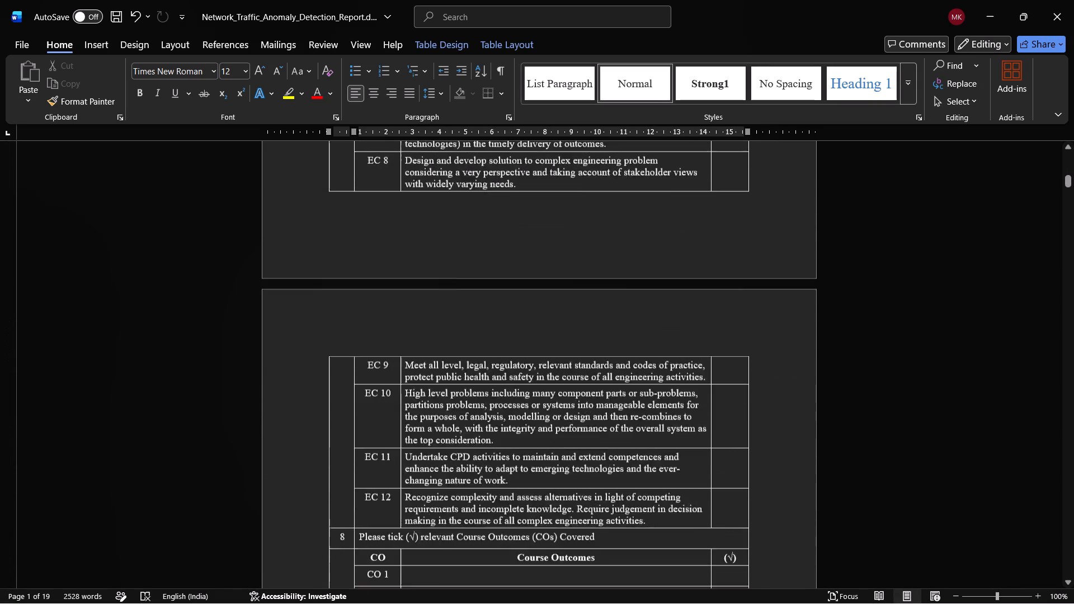
scroll(606, 350, "down", 1)
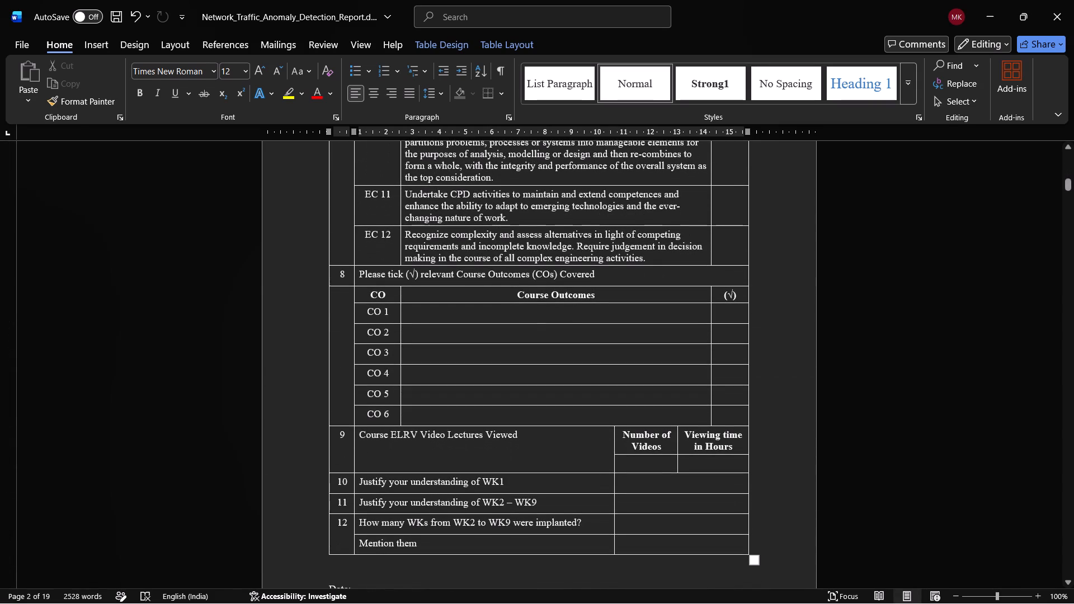
scroll(574, 384, "up", 6)
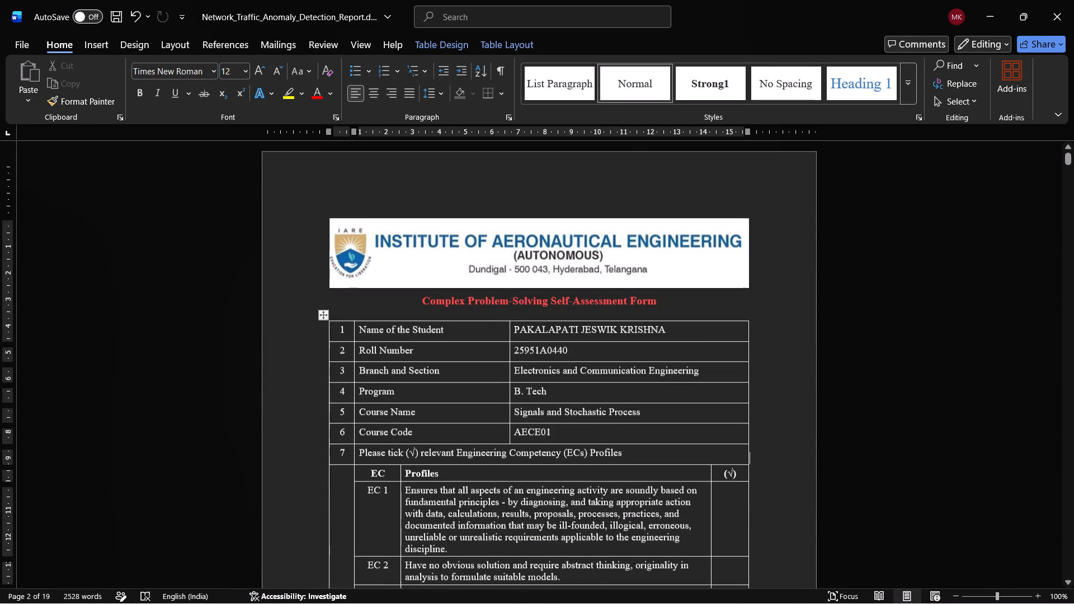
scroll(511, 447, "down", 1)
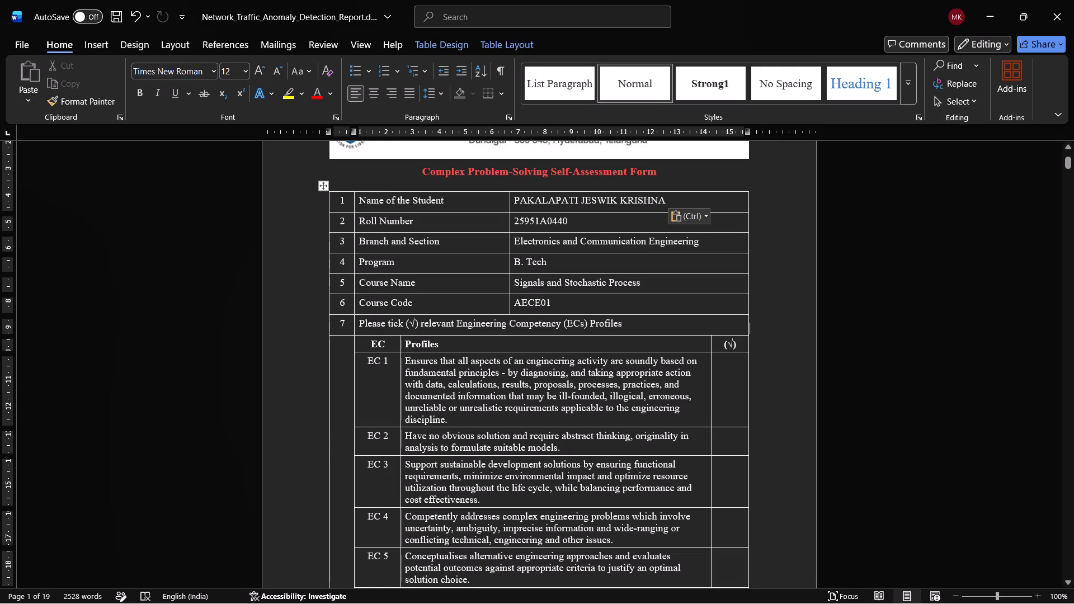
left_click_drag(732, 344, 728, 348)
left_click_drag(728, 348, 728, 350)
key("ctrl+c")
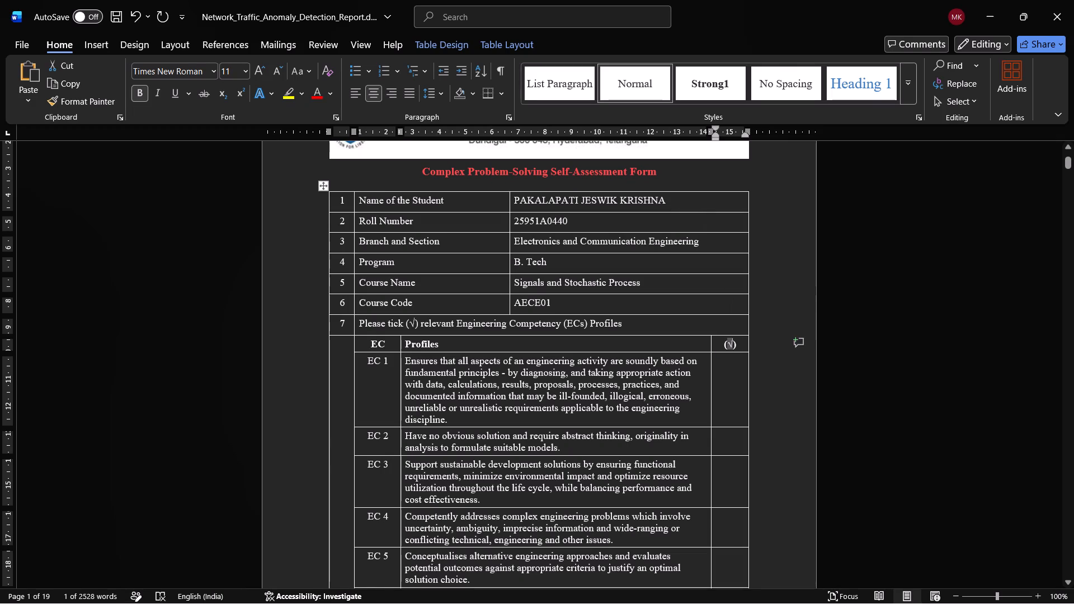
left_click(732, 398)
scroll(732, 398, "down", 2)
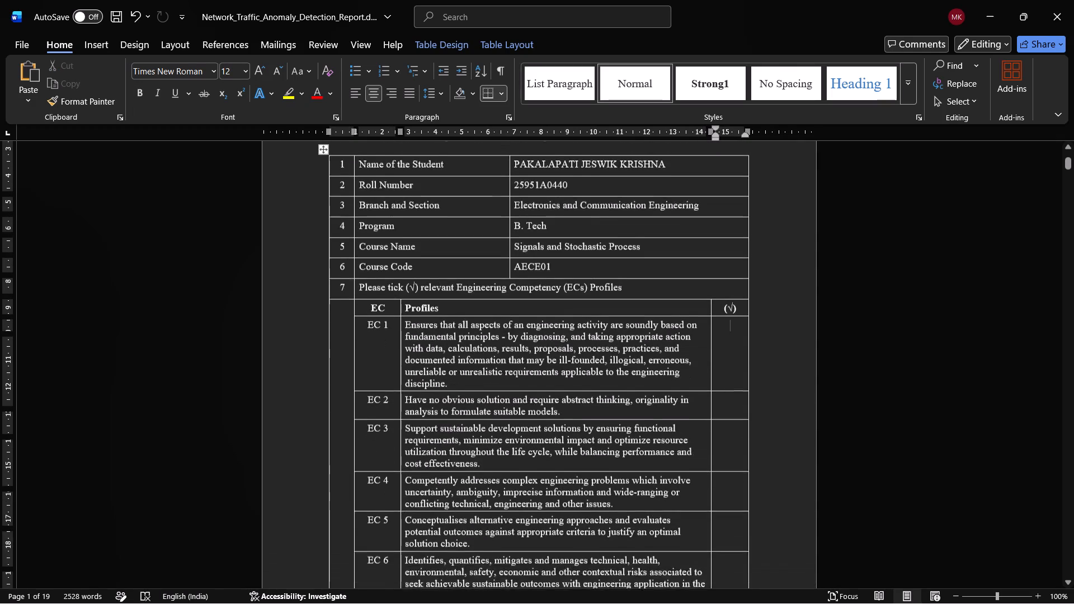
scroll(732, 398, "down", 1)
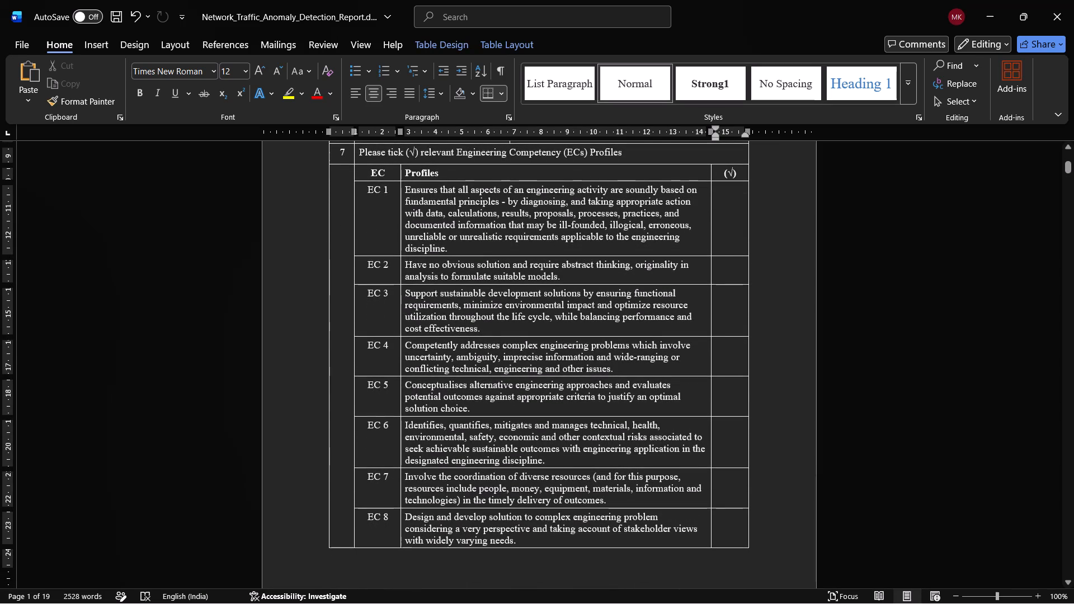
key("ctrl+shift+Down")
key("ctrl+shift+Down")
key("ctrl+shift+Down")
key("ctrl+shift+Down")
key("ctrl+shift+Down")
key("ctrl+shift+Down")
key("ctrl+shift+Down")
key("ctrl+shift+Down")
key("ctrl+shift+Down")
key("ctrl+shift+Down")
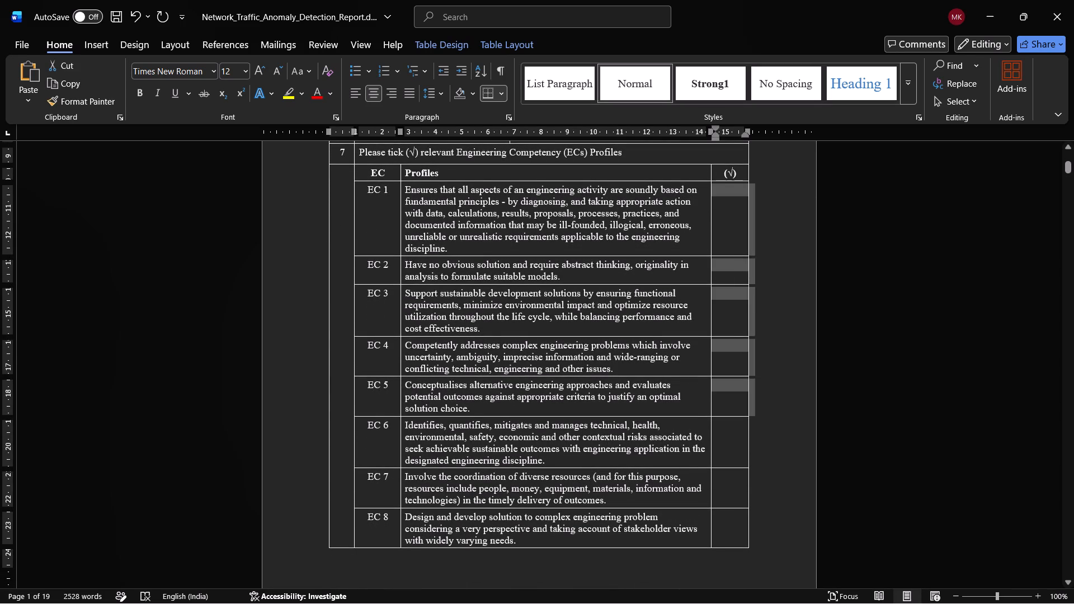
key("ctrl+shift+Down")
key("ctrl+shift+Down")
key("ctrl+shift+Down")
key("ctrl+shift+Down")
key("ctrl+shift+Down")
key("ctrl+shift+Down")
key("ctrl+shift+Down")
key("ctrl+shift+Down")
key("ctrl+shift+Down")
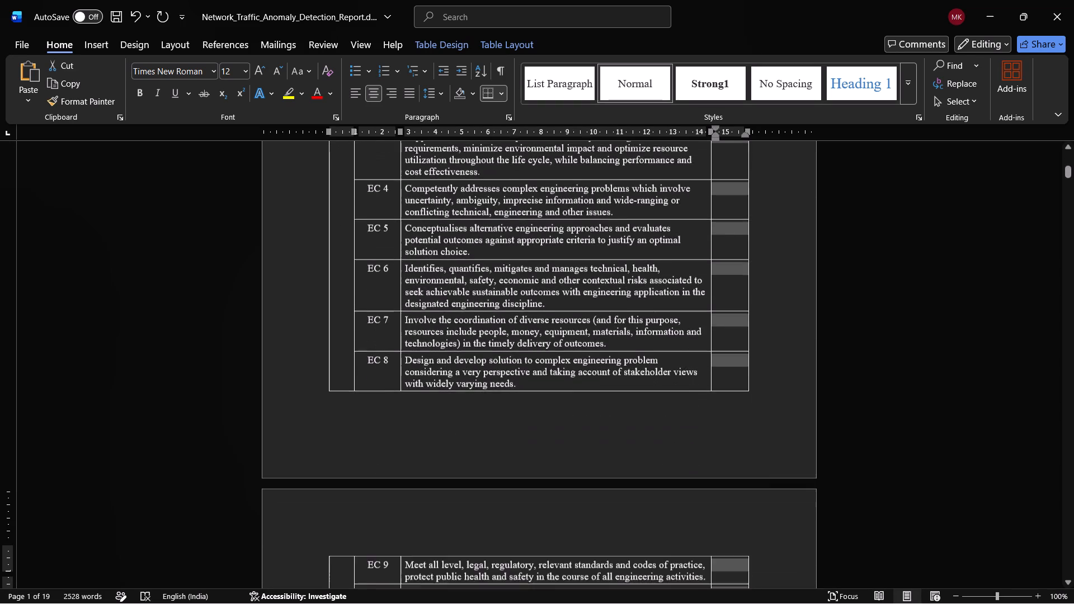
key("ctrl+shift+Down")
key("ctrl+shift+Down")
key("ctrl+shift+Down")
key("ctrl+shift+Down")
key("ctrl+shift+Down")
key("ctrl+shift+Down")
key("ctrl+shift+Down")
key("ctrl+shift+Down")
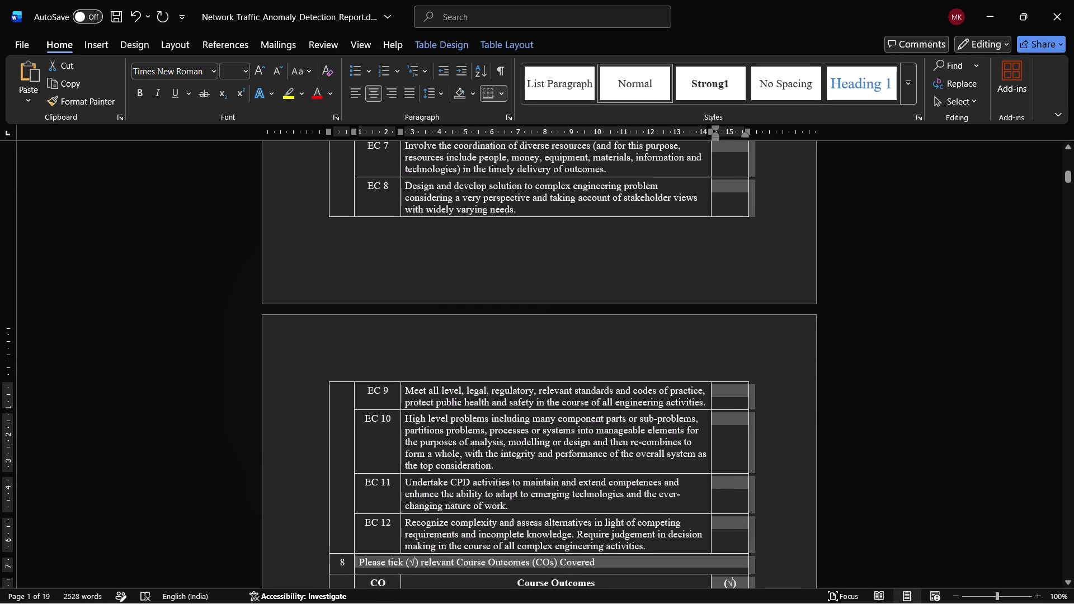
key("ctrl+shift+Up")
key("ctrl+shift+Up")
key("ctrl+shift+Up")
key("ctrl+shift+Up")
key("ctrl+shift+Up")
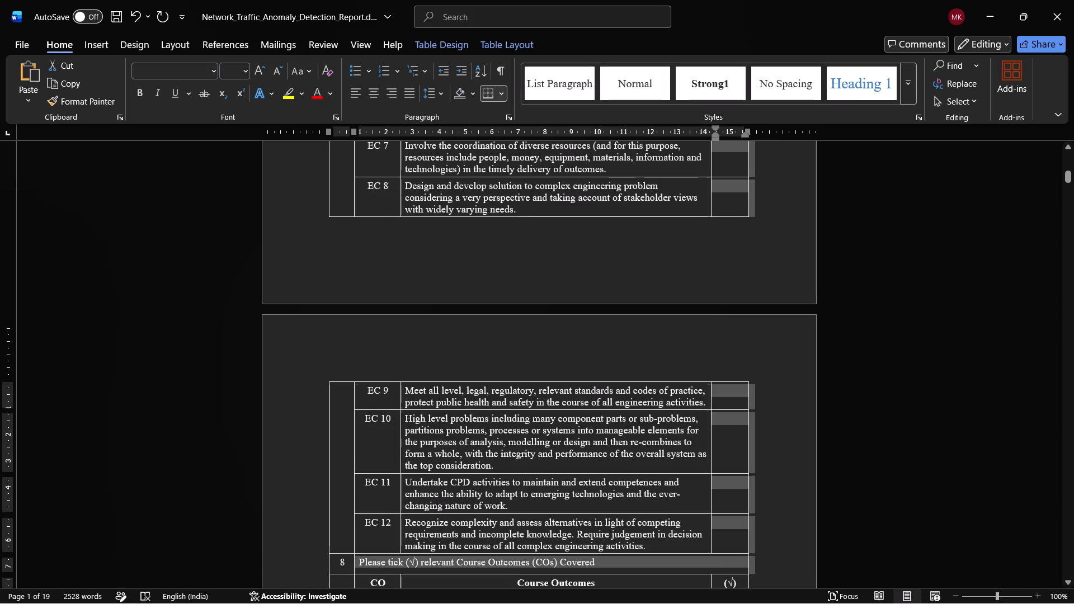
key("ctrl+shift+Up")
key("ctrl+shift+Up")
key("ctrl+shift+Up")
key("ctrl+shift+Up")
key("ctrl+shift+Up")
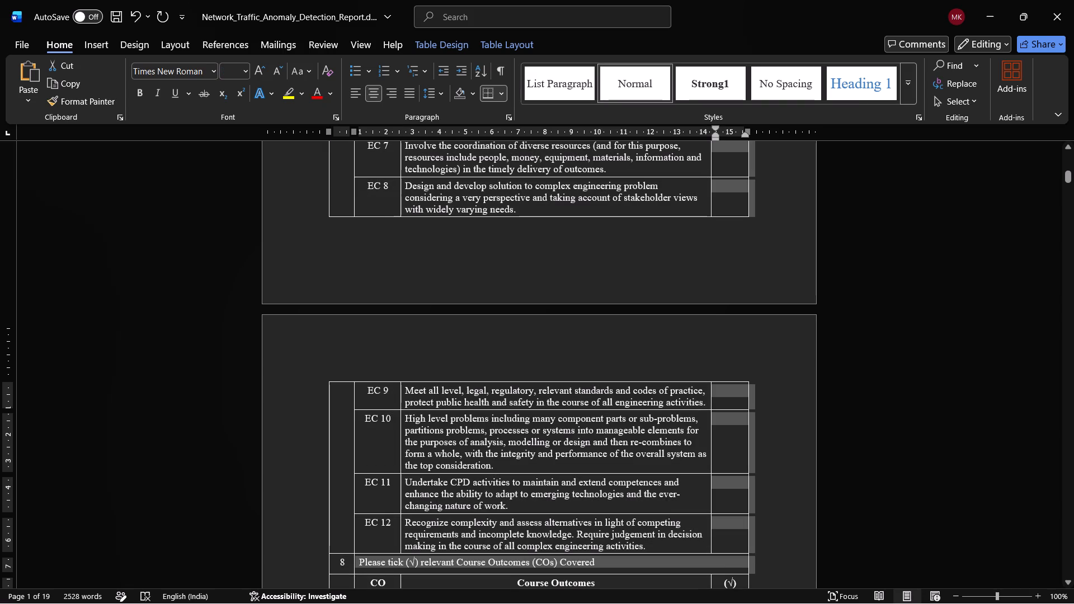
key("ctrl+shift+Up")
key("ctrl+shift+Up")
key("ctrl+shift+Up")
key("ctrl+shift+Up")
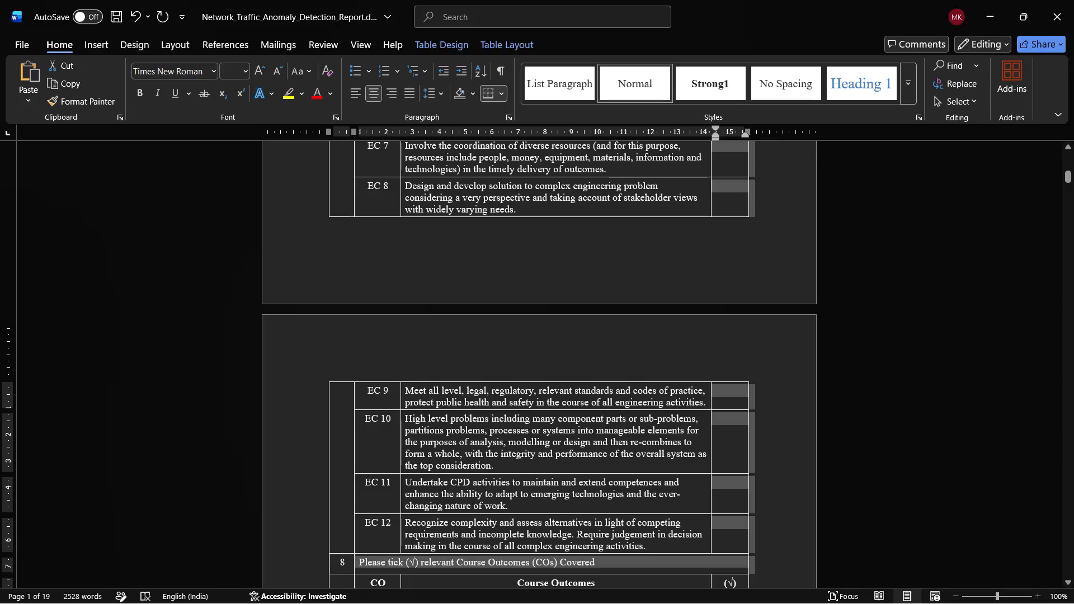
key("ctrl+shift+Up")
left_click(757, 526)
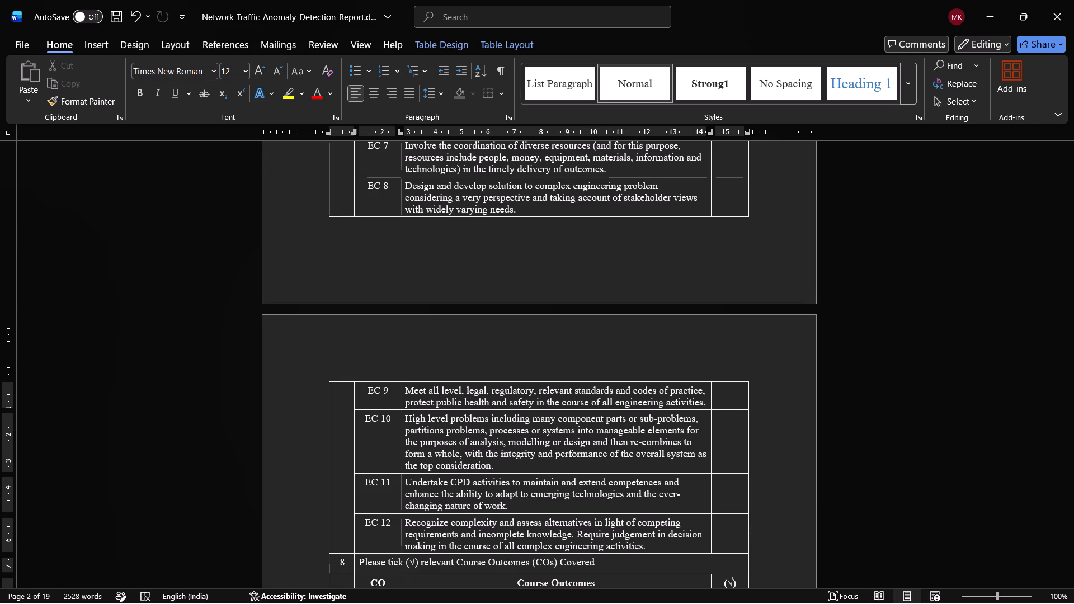
Copy the √ symbol from the EC table's header and paste it into the tick cells for EC 1 through EC 12.
scroll(757, 526, "up", 2)
scroll(738, 429, "up", 2)
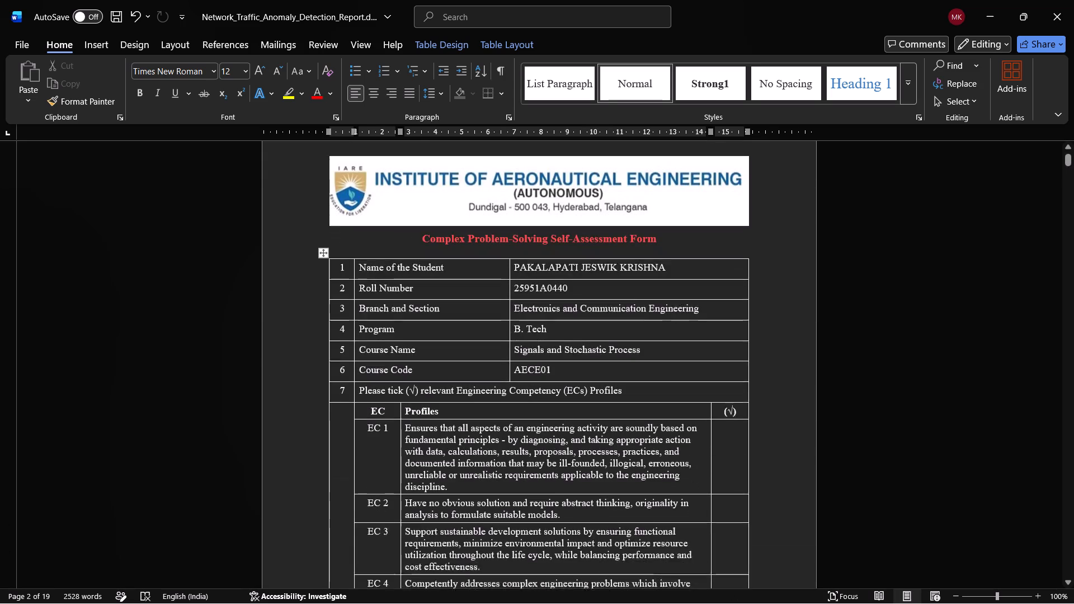
left_click(730, 426)
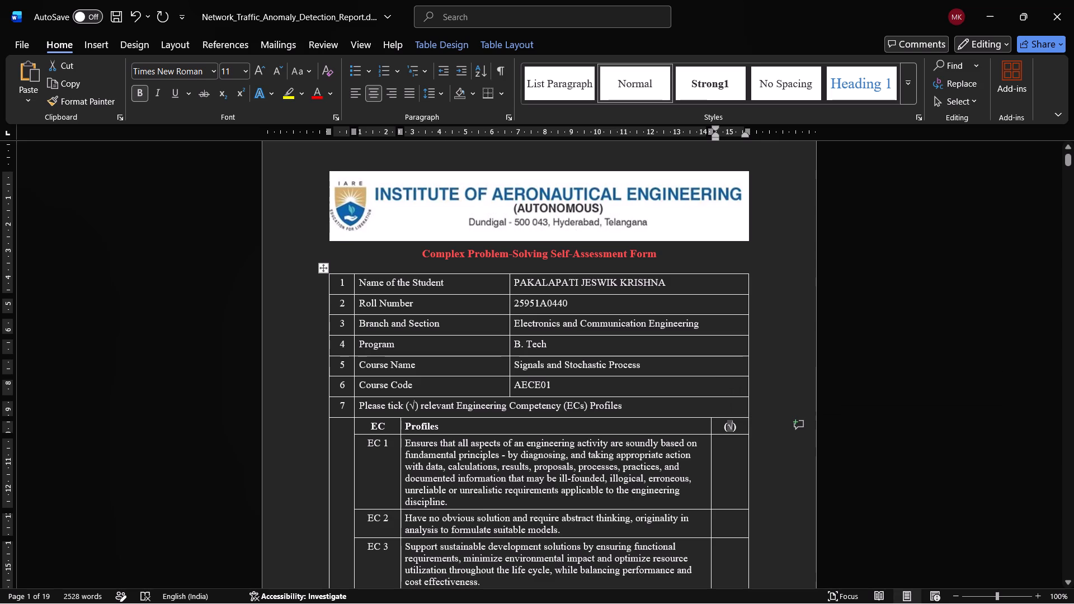
key("ctrl+c")
left_click(732, 461)
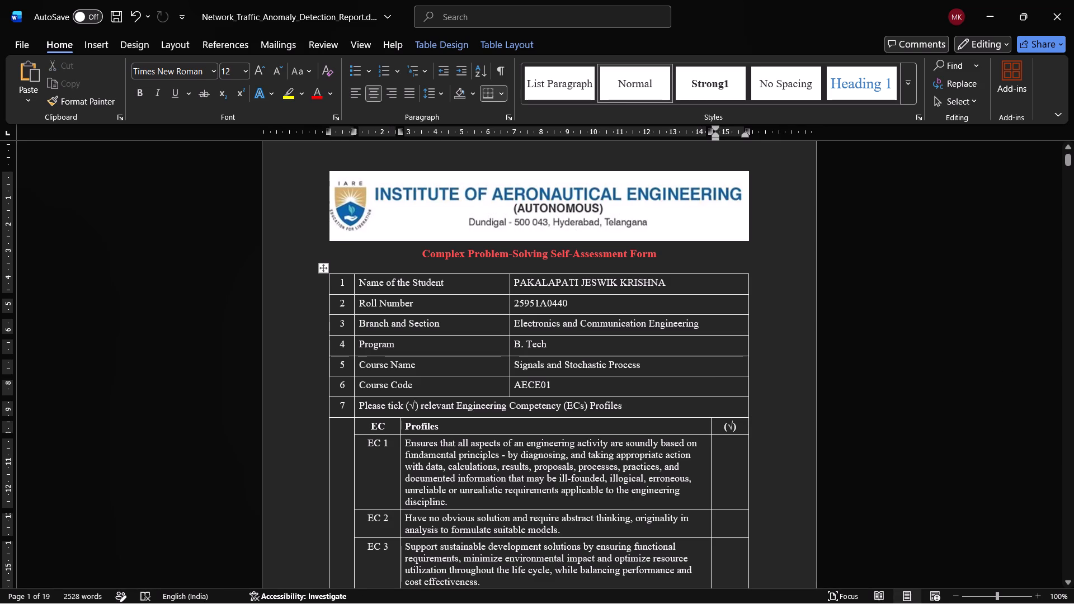
key("ctrl+shift+Down")
key("ctrl+shift+Down")
key("ctrl+shift+Down")
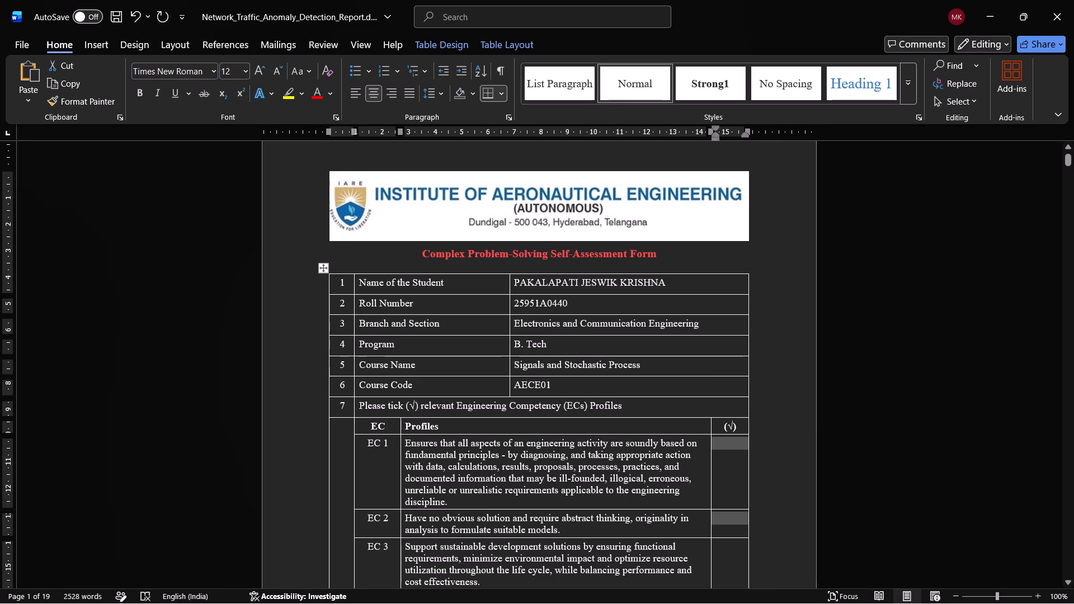
key("ctrl+shift+Down")
key("ctrl+shift+Down")
key("ctrl+shift+Down")
key("ctrl+shift+Down")
key("ctrl+shift+Down")
scroll(732, 461, "down", 2, "ctrl+shift")
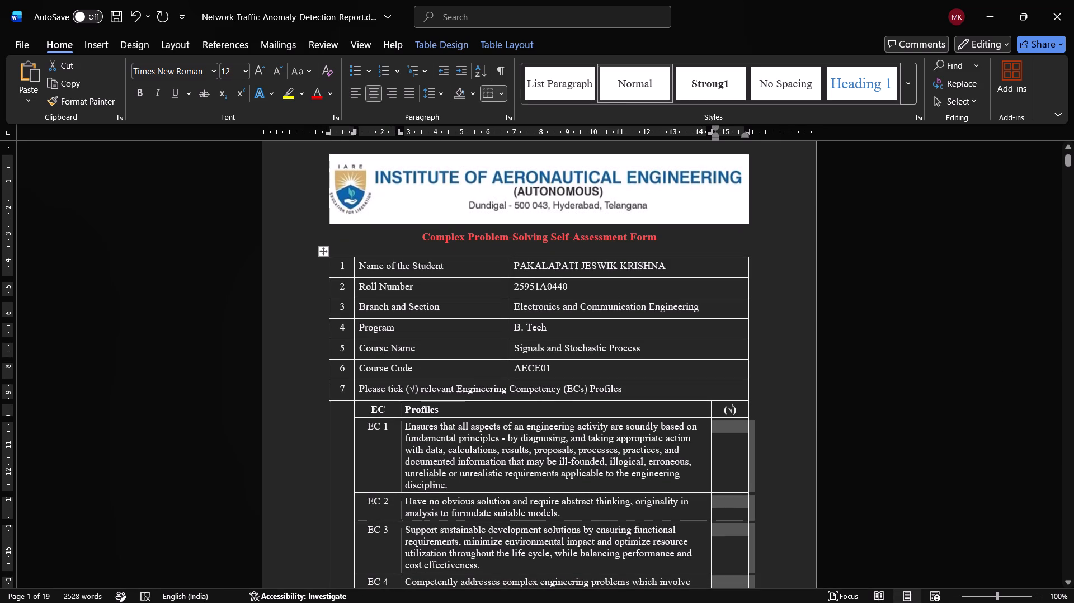
scroll(732, 461, "down", 5)
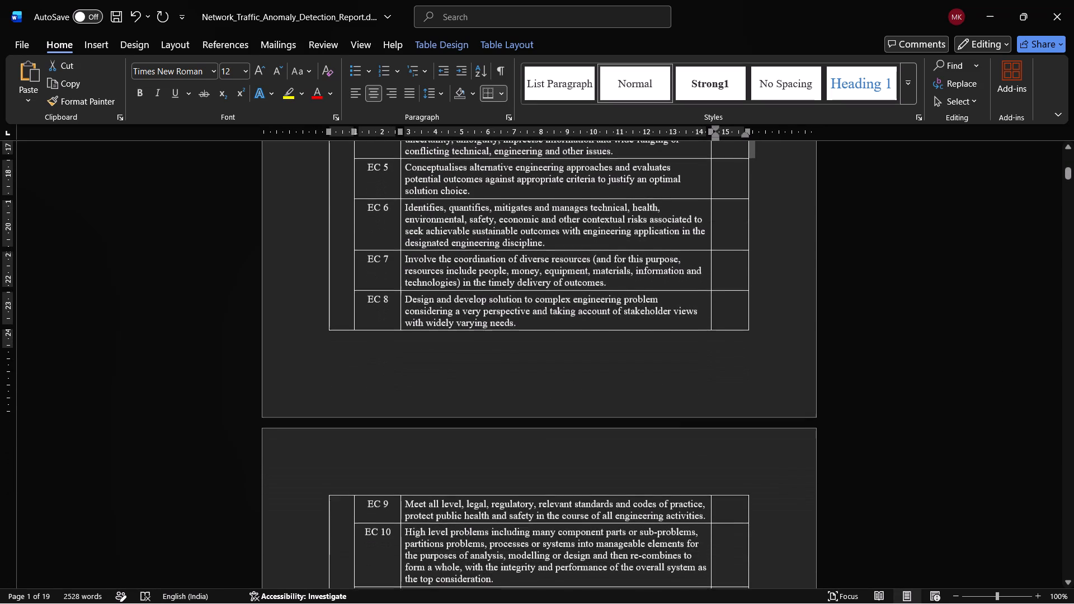
key("ctrl+shift+Down")
key("ctrl+shift+Down")
key("ctrl+shift+Down")
key("ctrl+shift+Down")
key("ctrl+shift+Down")
key("ctrl+shift+Down")
key("ctrl+shift+Down")
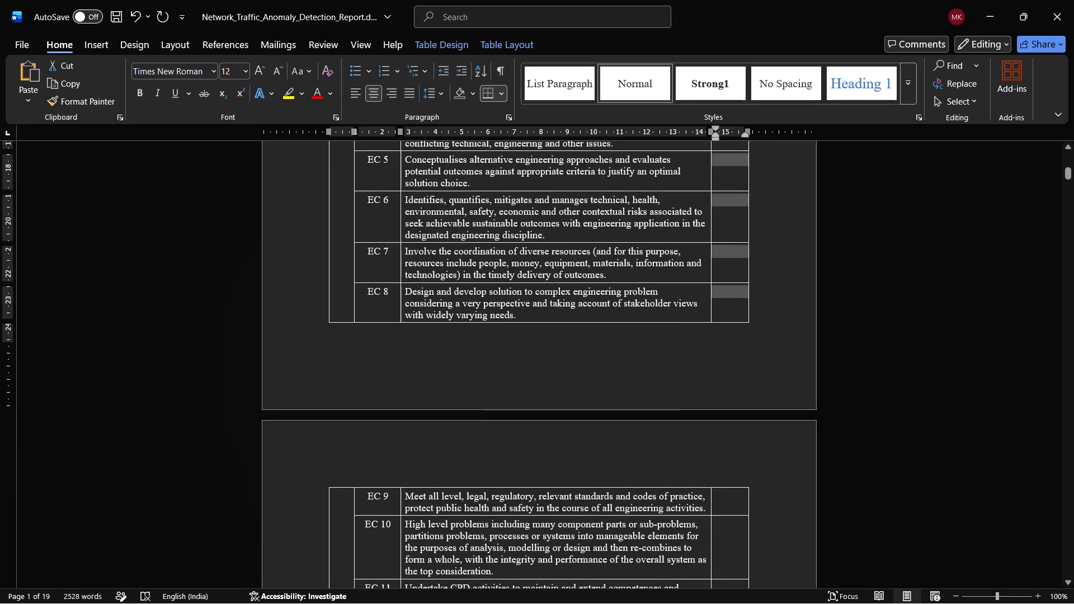
scroll(732, 461, "down", 2)
key("ctrl+shift+Down")
key("ctrl+shift+Down")
key("ctrl+shift+Down")
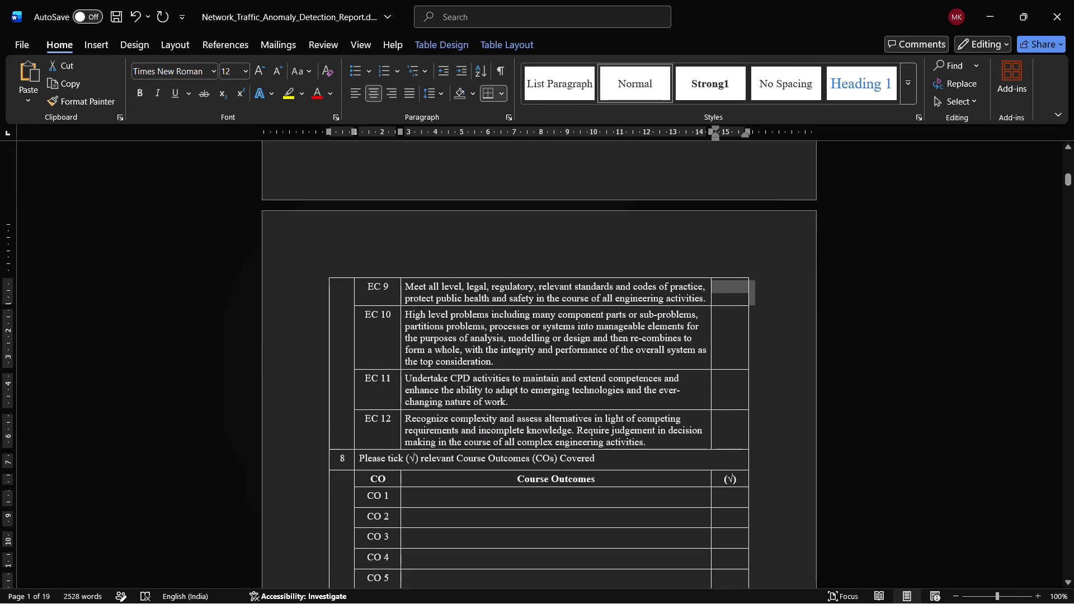
key("ctrl+shift+Down")
key("ctrl+shift+Down")
key("ctrl+shift+Down")
key("ctrl+shift+Down")
key("ctrl+shift+Down")
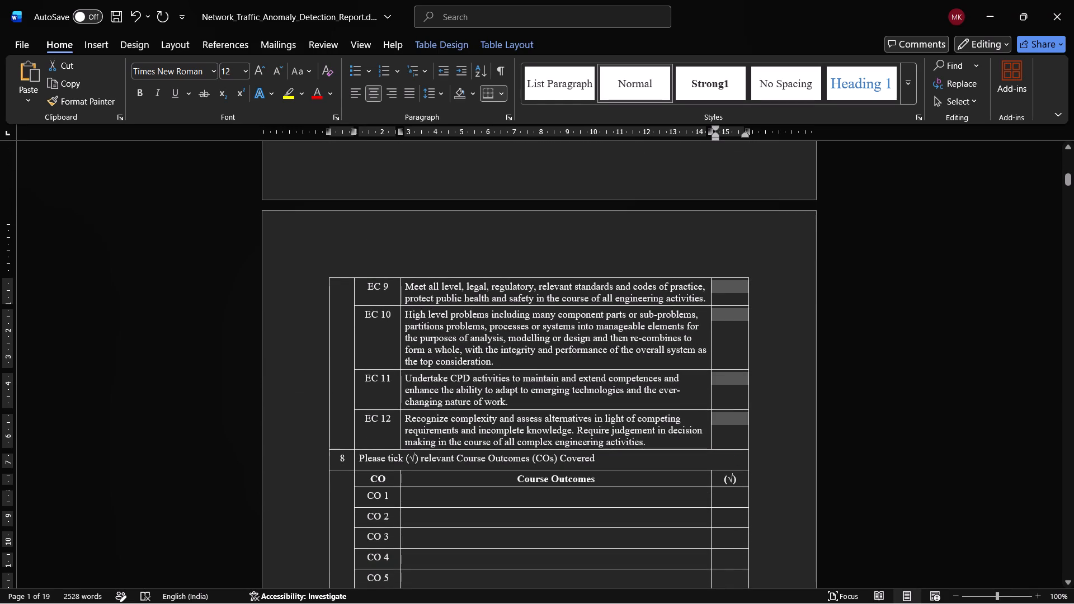
key("ctrl+v")
Paste the copied √ symbol into the tick cells for course outcomes CO 1 through CO 6.
scroll(732, 461, "down", 1)
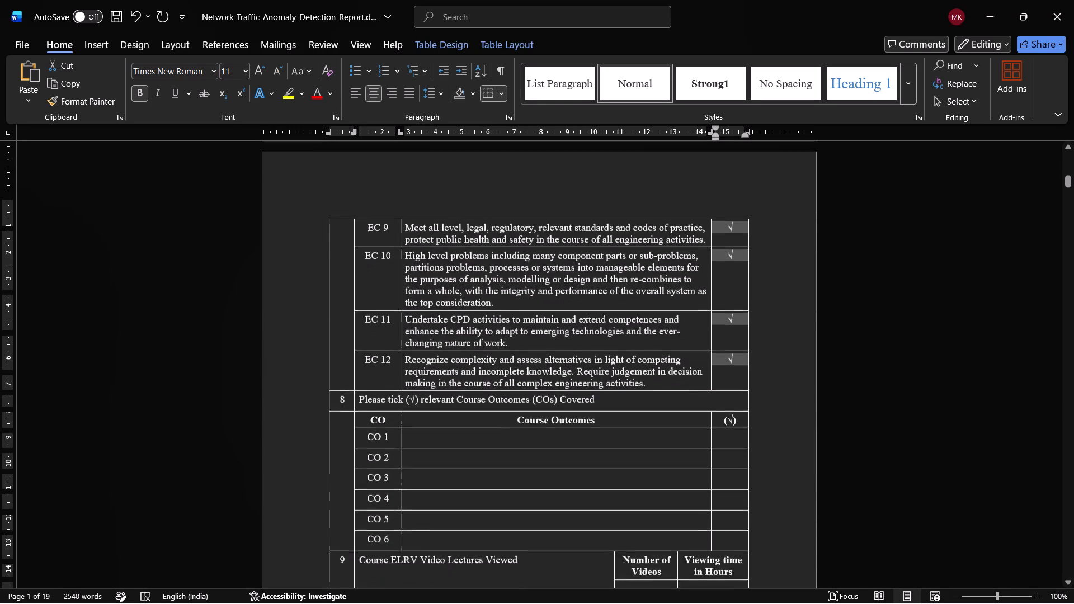
scroll(732, 461, "down", 1)
left_click(724, 392)
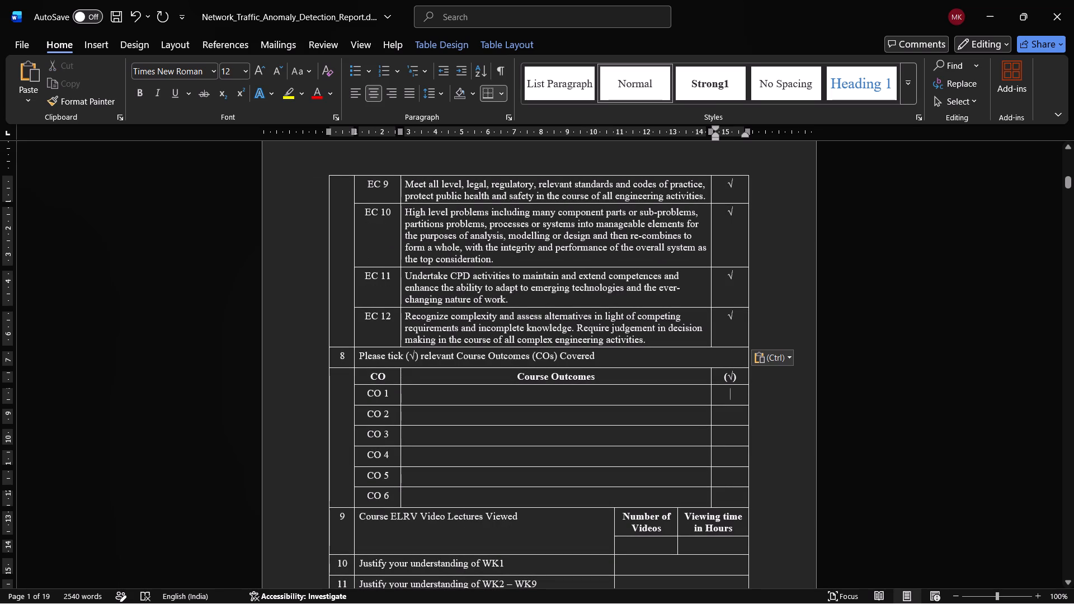
key("ctrl+shift+Down")
key("ctrl+shift+Down")
key("ctrl+shift+Down")
key("ctrl+shift+Down")
key("ctrl+shift+Down")
key("ctrl+shift+Down")
key("ctrl+shift+Down")
key("ctrl+shift+Down")
key("ctrl+shift+Down")
key("ctrl+shift+Down")
key("ctrl+shift+Down")
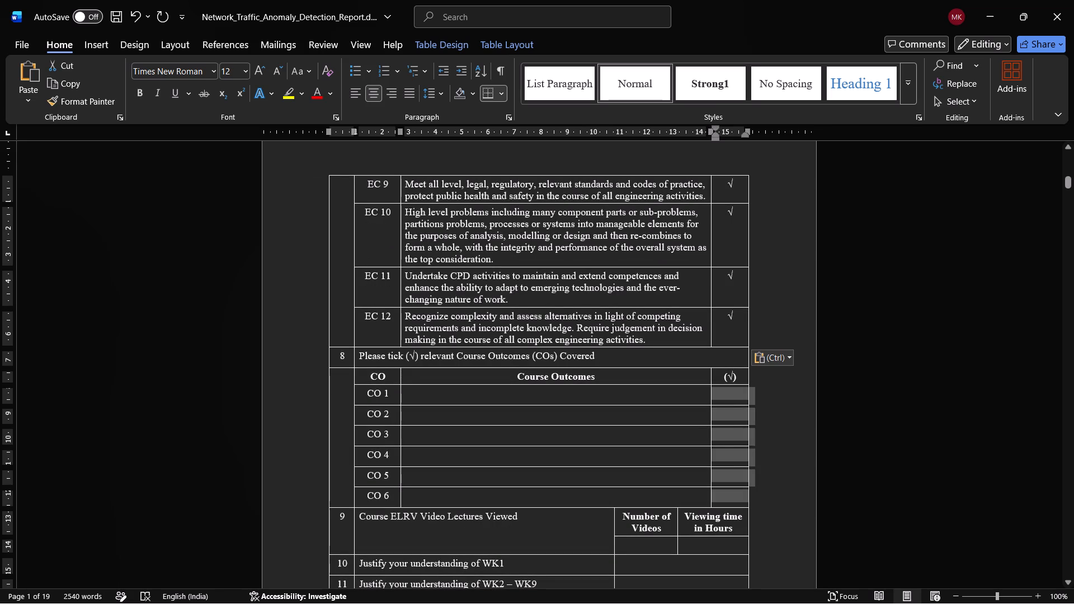
key("ctrl+v")
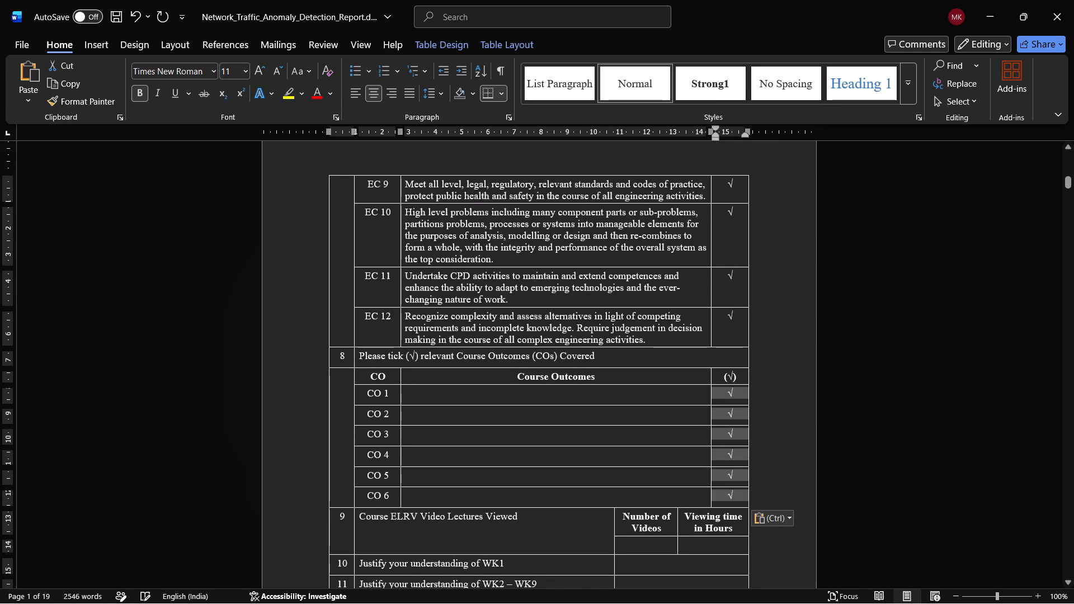
Switch to Chrome, close one AECE02.pdf tab and open the AECE01 Signals and Stochastic Process syllabus PDF from the B.Tech course syllabi page.
scroll(595, 416, "down", 1)
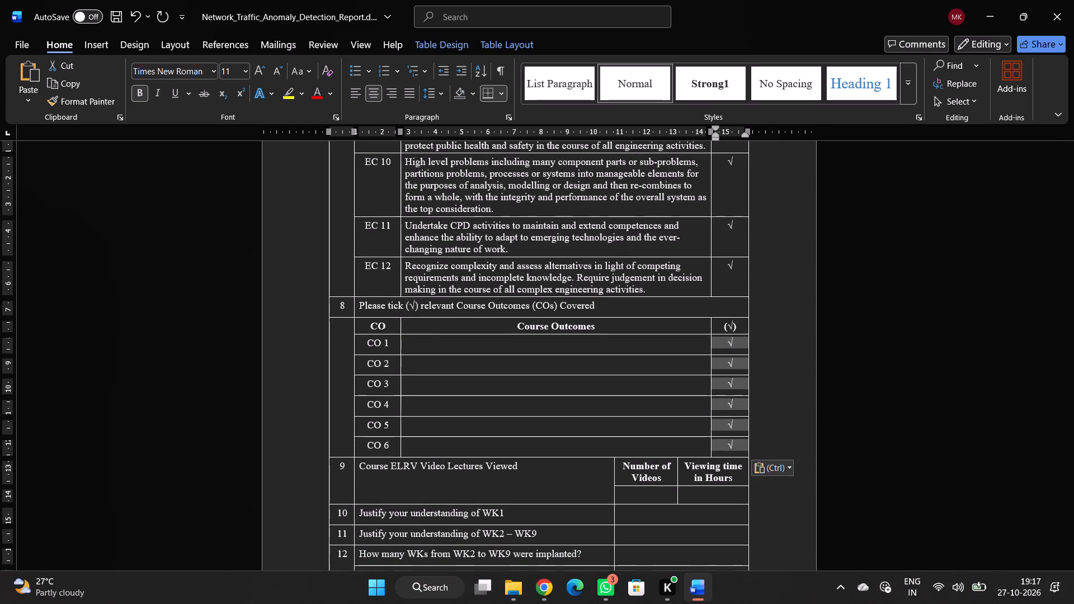
left_click(549, 586)
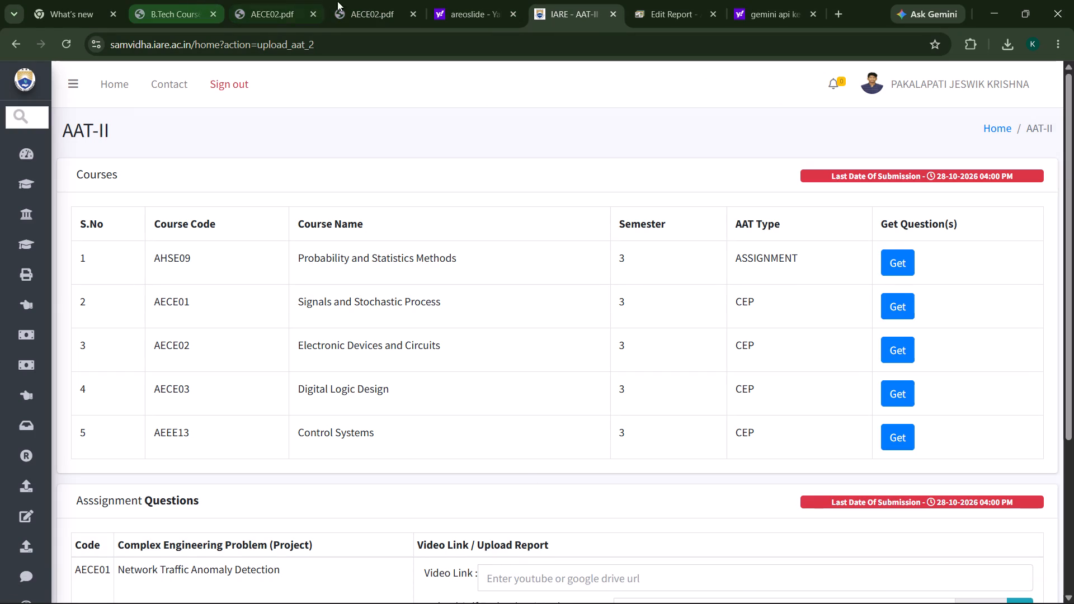
left_click(315, 10)
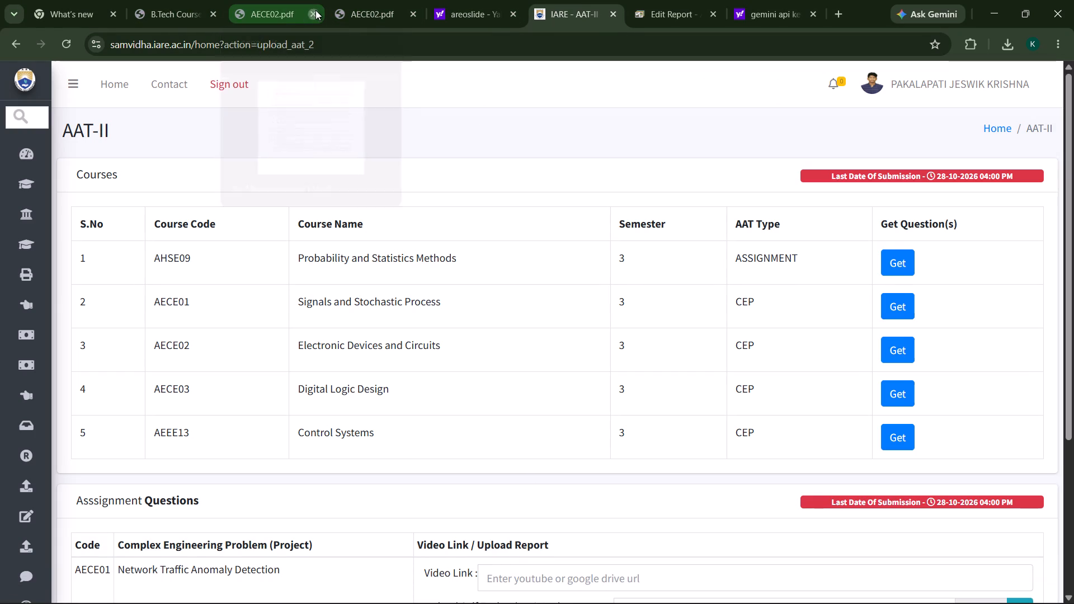
left_click(197, 8)
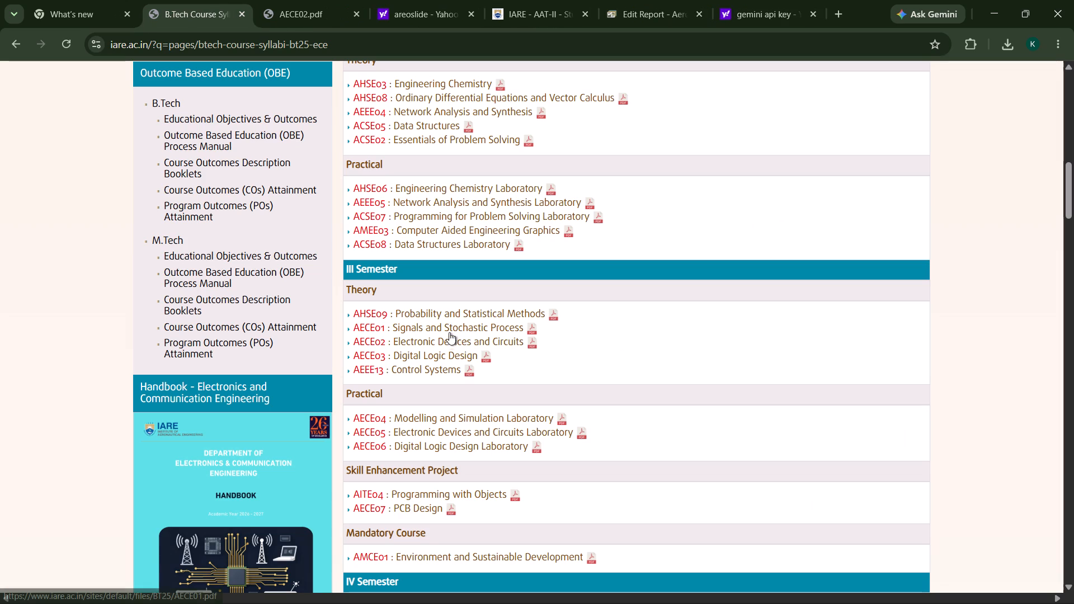
left_click(444, 325)
Copy the CO 1 to CO 6 course outcomes from the AECE01 PDF and paste them into the CO 1 outcome cell in Word.
scroll(441, 400, "down", 1)
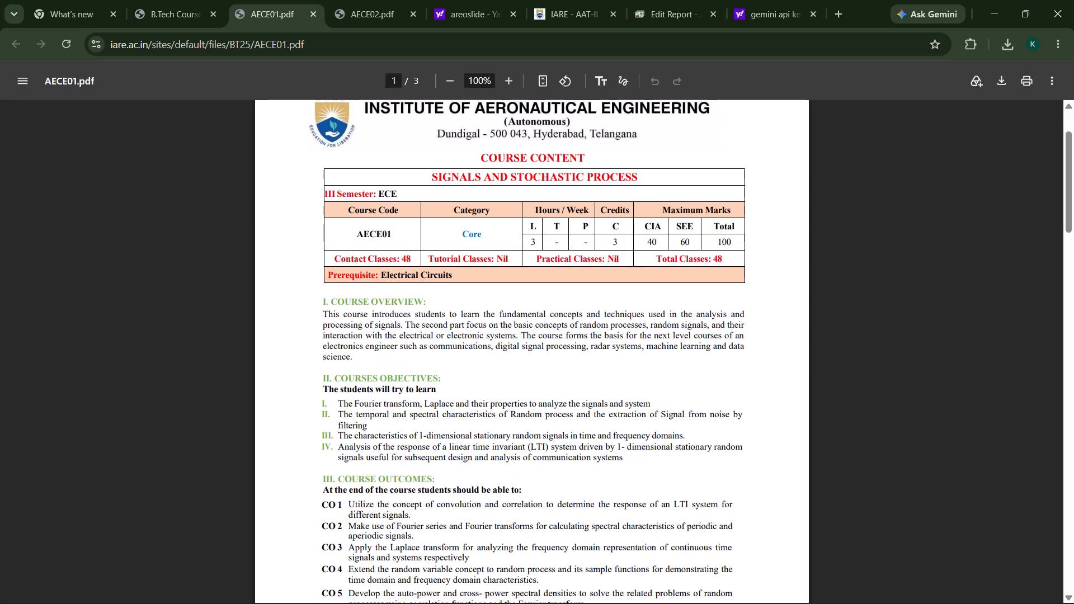
scroll(441, 400, "down", 1)
scroll(444, 446, "down", 1)
left_click_drag(652, 474, 642, 466)
left_click_drag(642, 466, 536, 432)
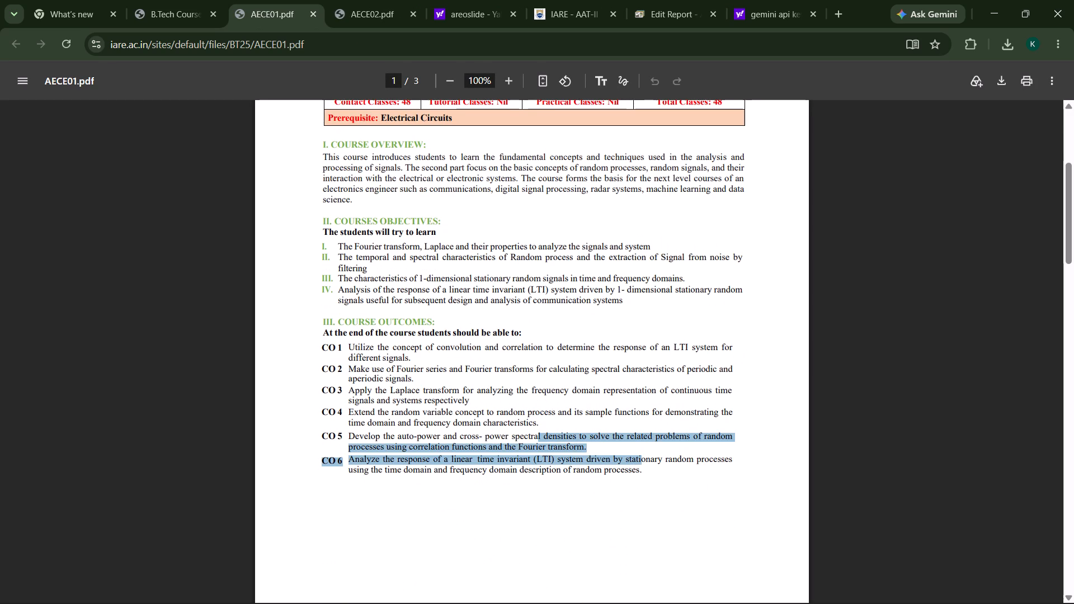
left_click_drag(643, 469, 354, 338)
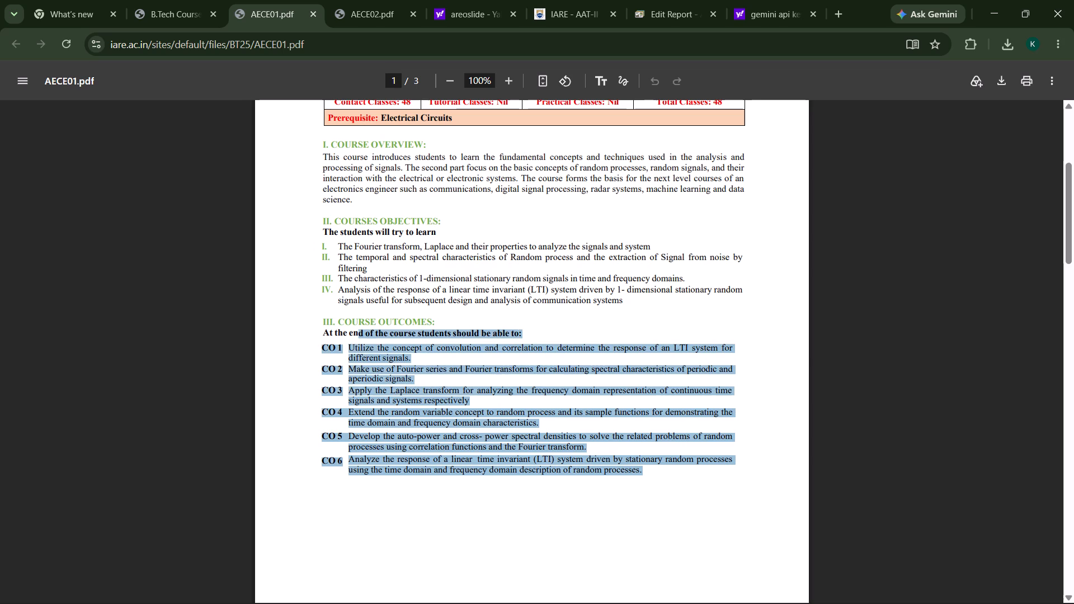
left_click_drag(354, 338, 347, 346)
key("ctrl+c")
left_click(505, 400)
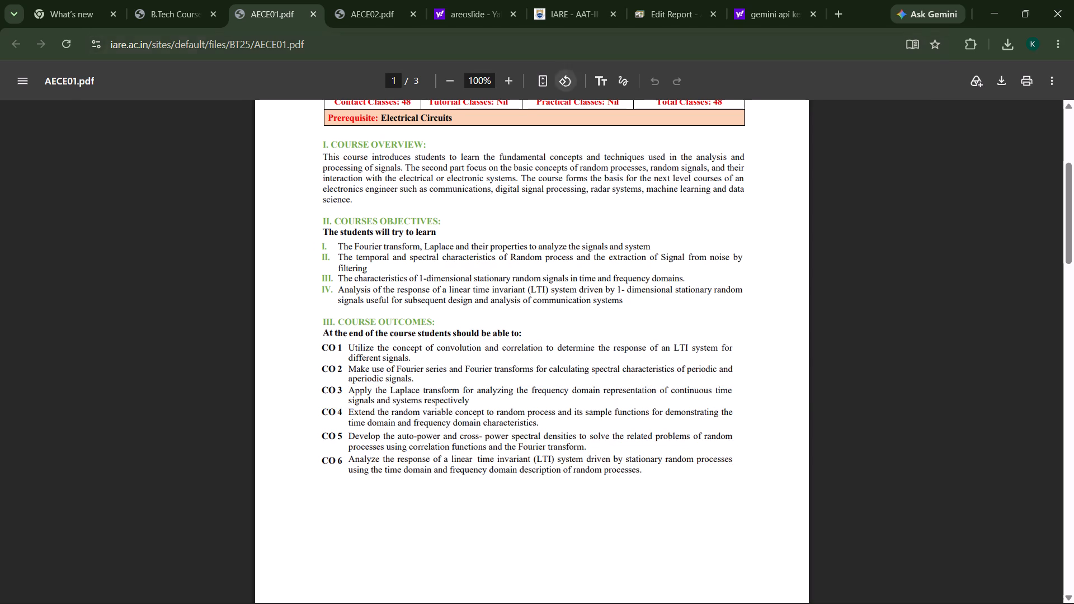
key("alt+Tab")
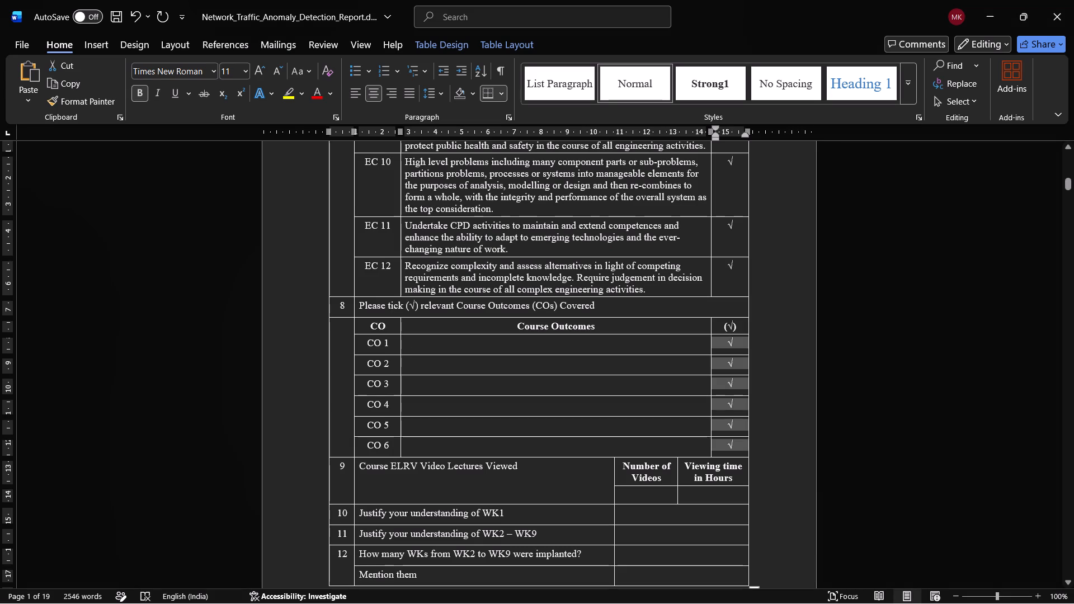
left_click(438, 342)
key("ctrl+v")
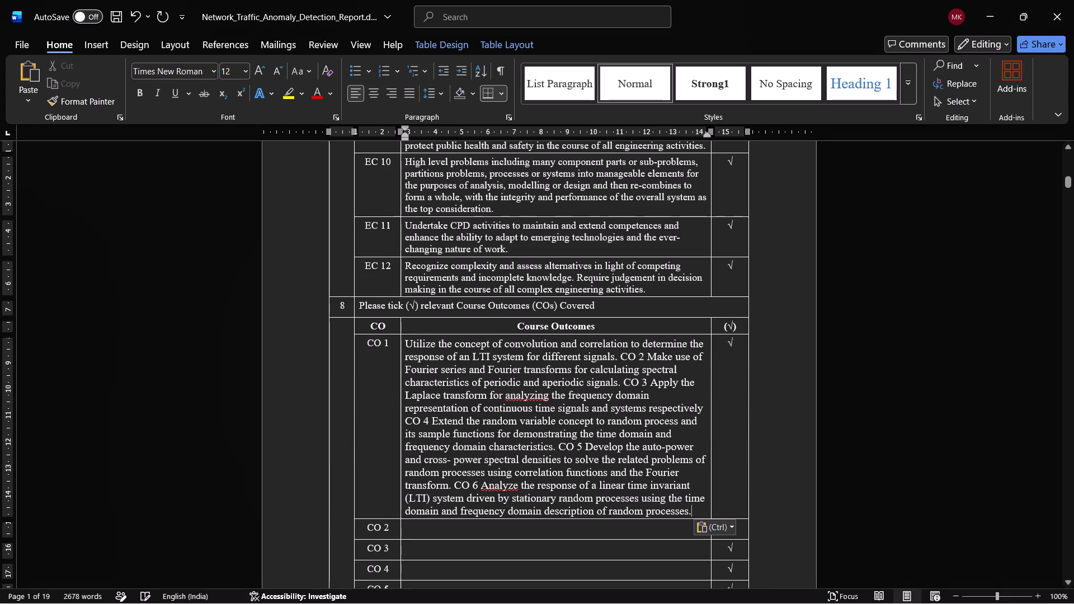
Move the text beginning "Analyze the response" from the CO 1 cell into the CO 6 outcome cell and delete its leftover CO 6 label.
scroll(658, 462, "down", 1)
key("ctrl+shift+Left")
key("ctrl+shift+Left")
key("ctrl+shift+Left")
key("ctrl+shift+Left")
key("ctrl+shift+Left")
key("ctrl+shift+Left")
key("ctrl+shift+Left")
key("ctrl+shift+Left")
key("ctrl+shift+Left")
key("ctrl+shift+Left")
key("ctrl+shift+Left")
key("ctrl+shift+Left")
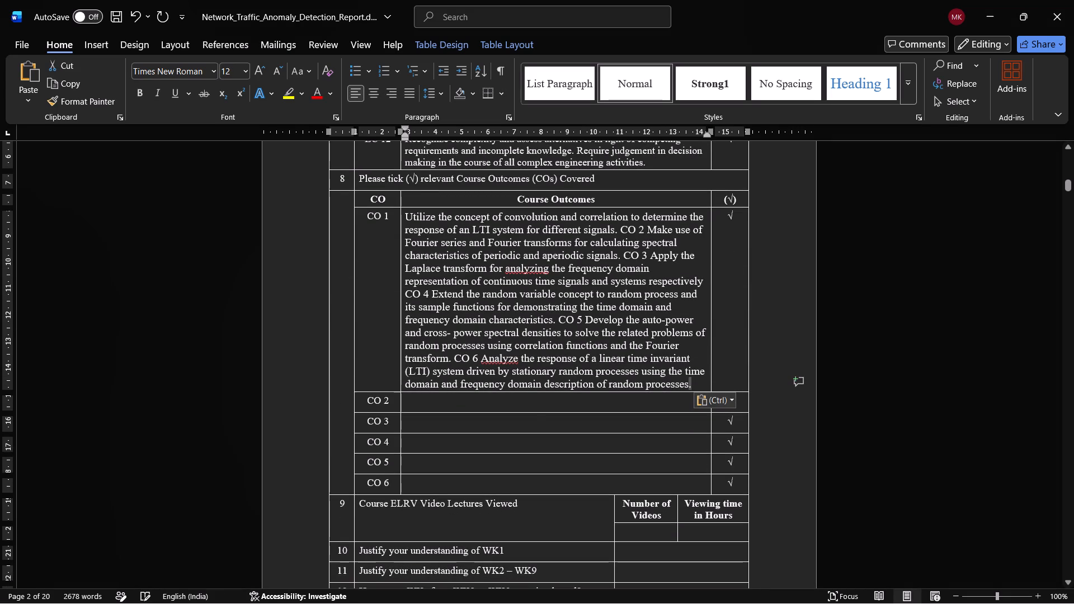
key("ctrl+shift+Left")
key("ctrl+shift+Left")
key("ctrl+shift+Left")
key("ctrl+shift+Left")
key("ctrl+shift+Left")
key("ctrl+shift+Left")
key("ctrl+shift+Left")
key("ctrl+shift+Left")
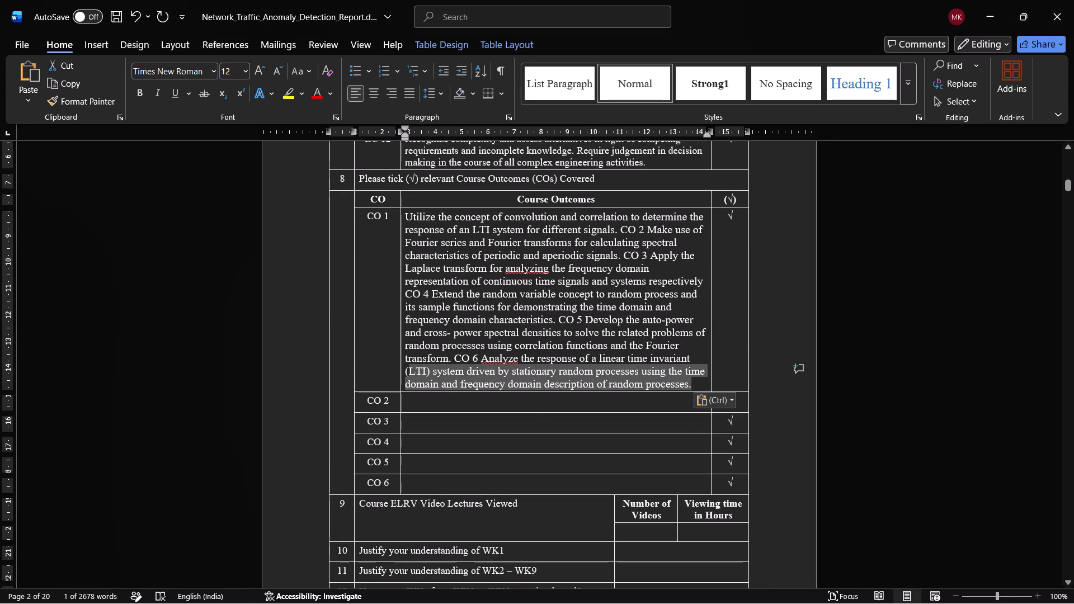
key("ctrl+shift+Left")
key("ctrl+shift+Left")
key("ctrl+shift+Left")
key("ctrl+shift+Left")
key("ctrl+shift+Left")
key("ctrl+shift+Left")
key("ctrl+shift+Left")
key("ctrl+shift+Left")
key("ctrl+shift+Left")
key("ctrl+shift+Left")
key("ctrl+shift+Right")
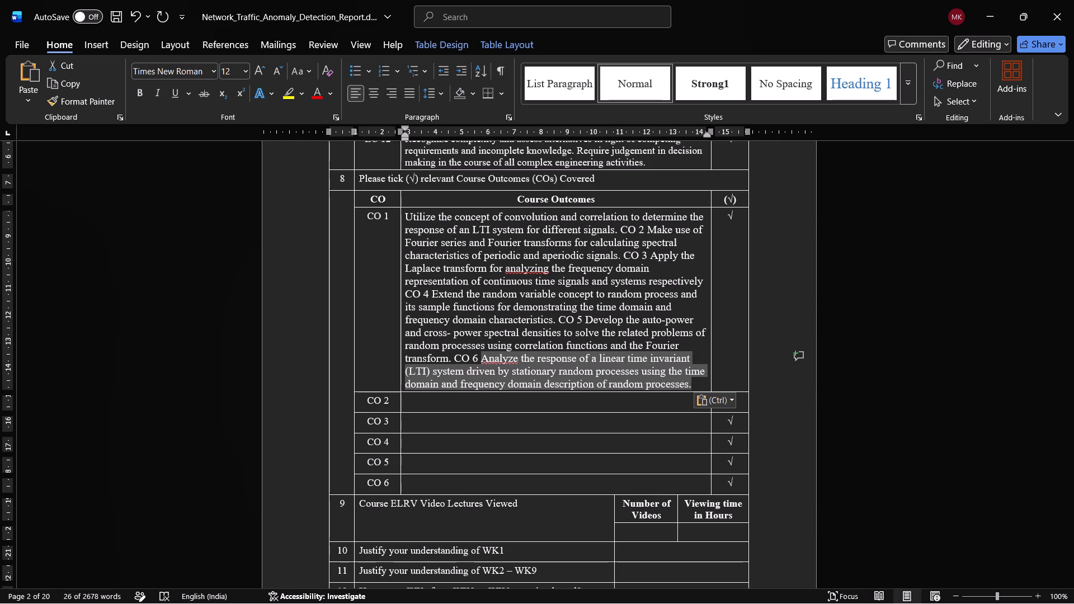
key("ctrl+x")
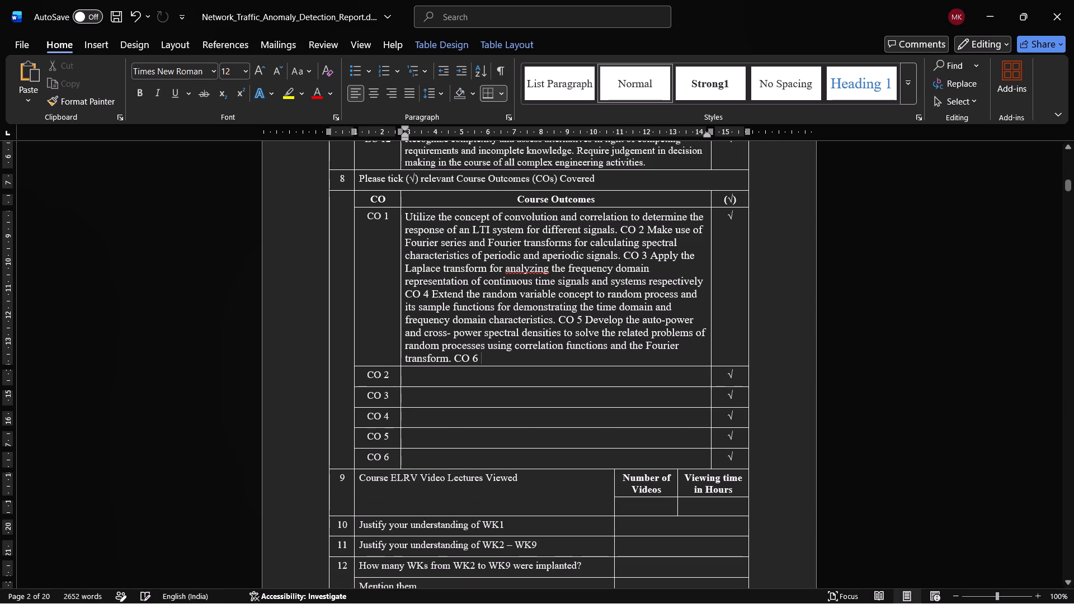
left_click(444, 455)
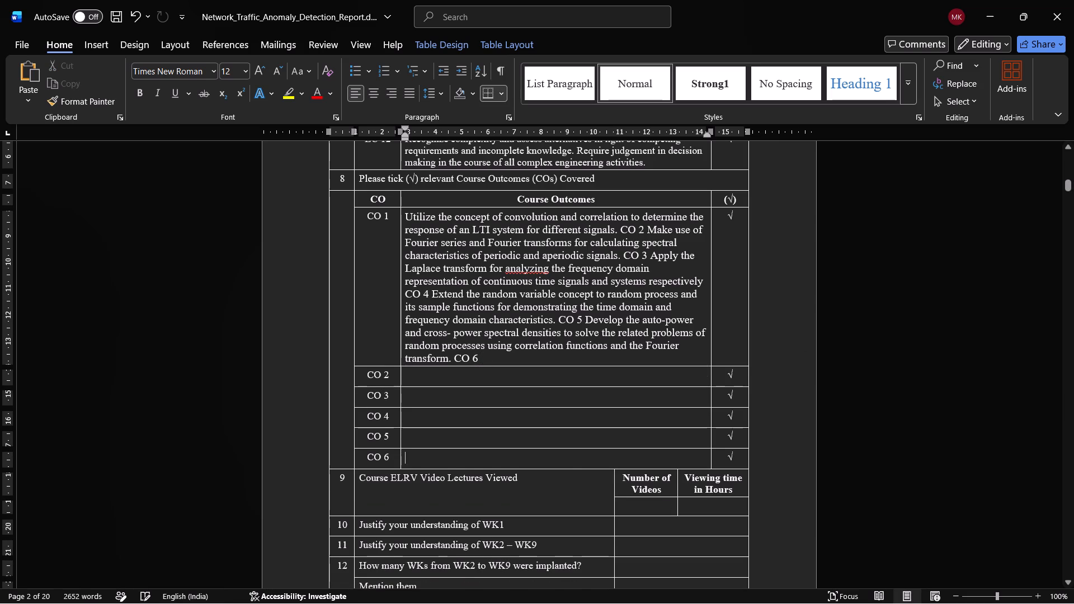
key("ctrl+v")
left_click(486, 358)
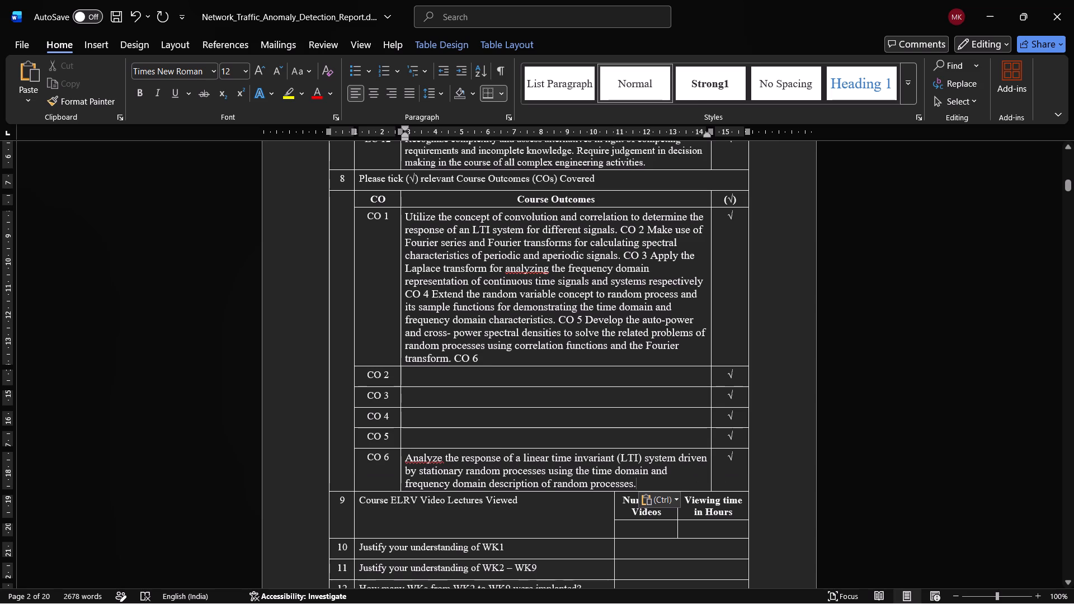
key("BackSpace")
key("BackSpace")
key("BackSpace")
key("BackSpace")
key("BackSpace")
key("BackSpace")
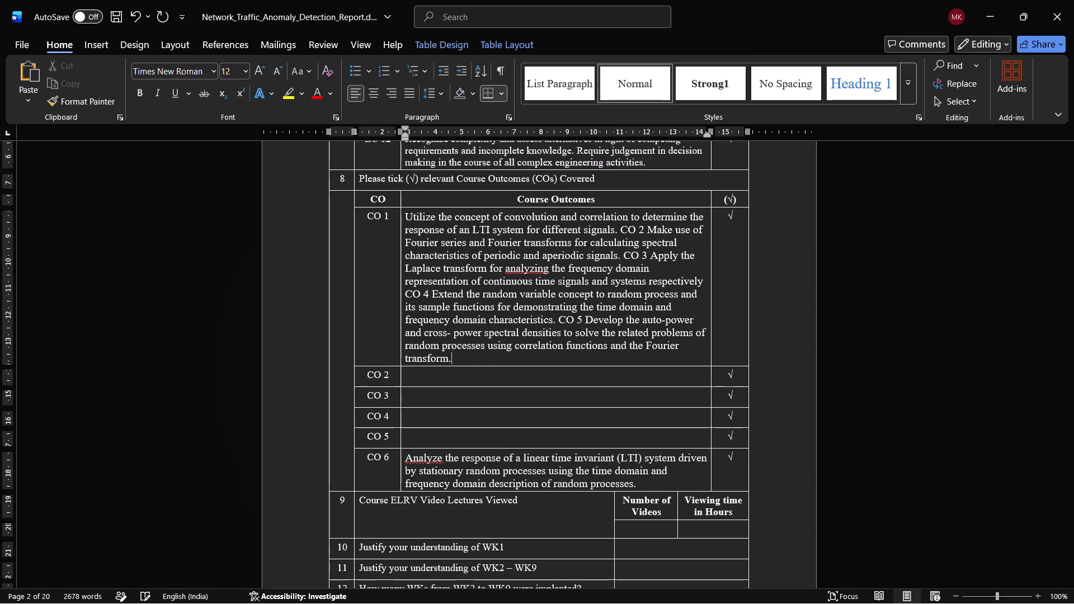
Move the text beginning "Develop the auto-power" from the CO 1 cell into the CO 5 outcome cell and delete its leftover CO 5 label.
key("ctrl+shift+Left")
key("ctrl+shift+Left")
key("ctrl+shift+Left")
key("ctrl+shift+Left")
key("ctrl+shift+Left")
key("ctrl+shift+Left")
key("ctrl+shift+Left")
key("ctrl+shift+Left")
key("ctrl+shift+Left")
key("ctrl+shift+Left")
key("ctrl+shift+Left")
key("ctrl+shift+Left")
key("ctrl+shift+Left")
key("ctrl+shift+Left")
key("ctrl+shift+Left")
key("ctrl+shift+Left")
key("ctrl+shift+Left")
key("ctrl+shift+Left")
key("ctrl+shift+Left")
key("ctrl+shift+Left")
key("ctrl+shift+Left")
key("ctrl+shift+Left")
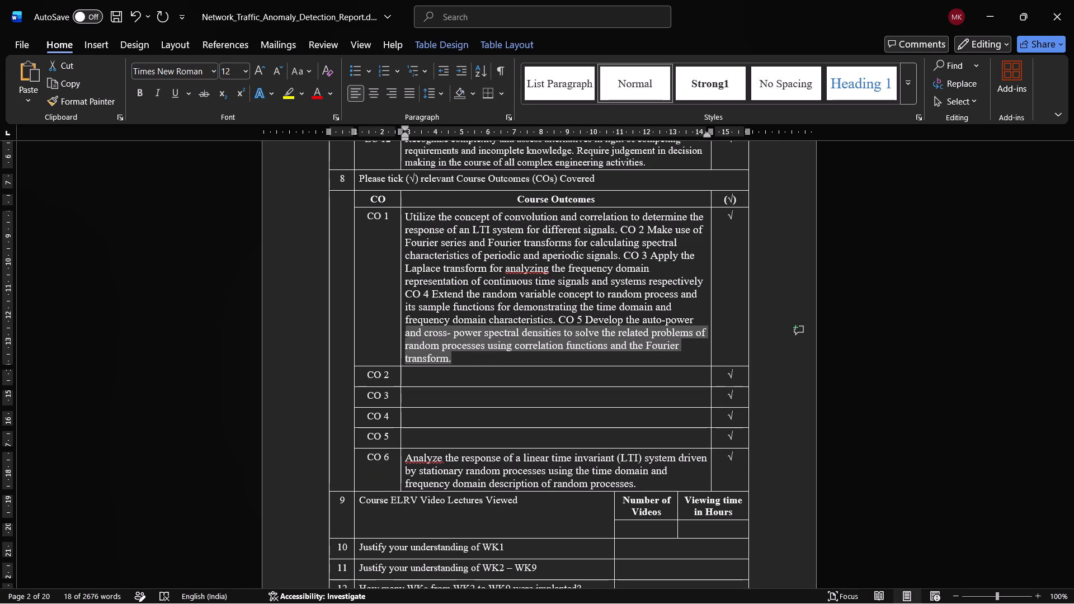
key("ctrl+shift+Left")
key("ctrl+shift+Left")
key("ctrl+shift+Left")
key("ctrl+shift+Left")
key("ctrl+shift+Left")
key("ctrl+shift+Left")
key("ctrl+shift+Right")
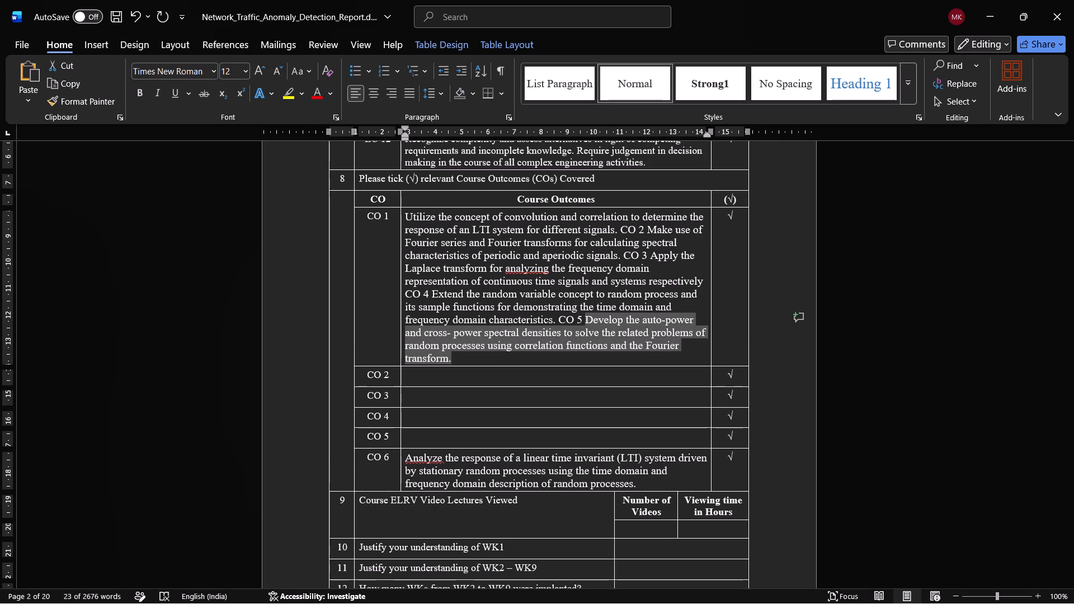
key("ctrl+x")
left_click(424, 393)
key("ctrl+v")
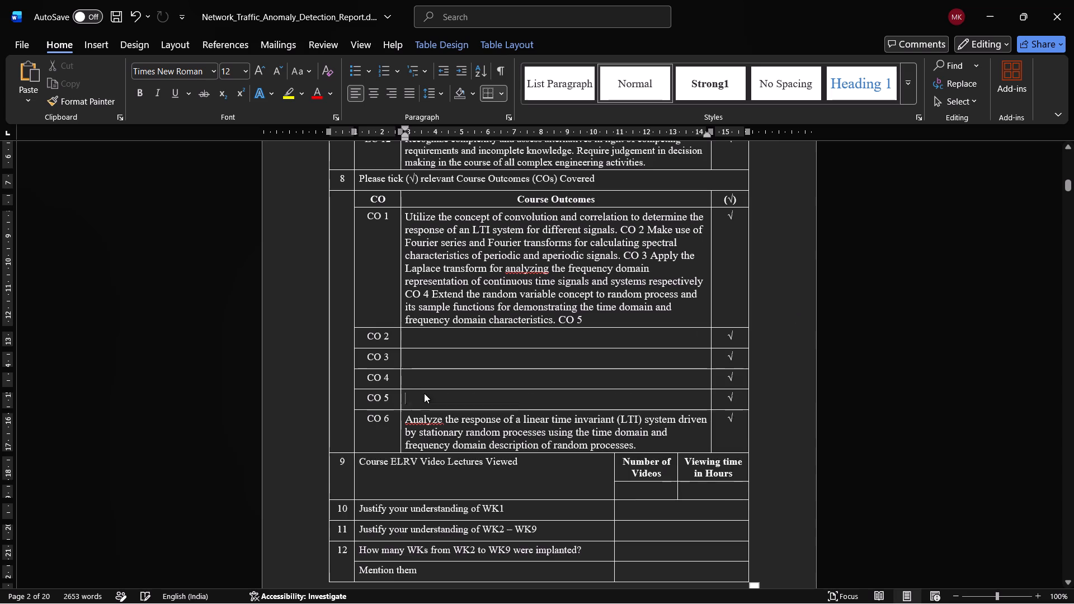
left_click(585, 317)
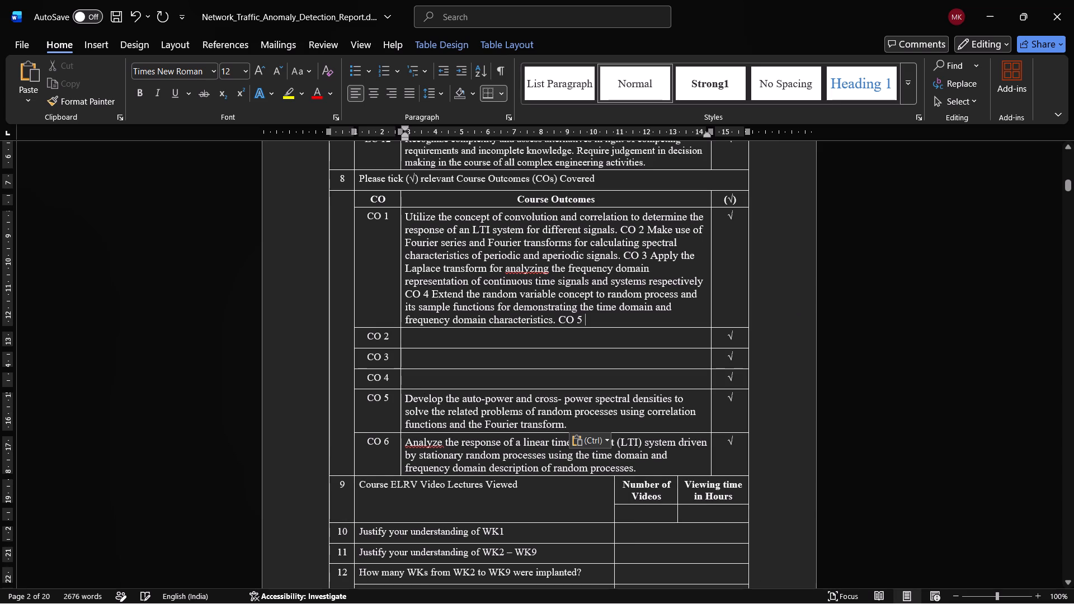
key("BackSpace")
key("BackSpace")
key("BackSpace")
key("BackSpace")
key("BackSpace")
key("BackSpace")
Move the text beginning "Extend the random variable" from the CO 1 cell into the CO 4 outcome cell and delete its leftover CO 4 label.
key("ctrl+shift+Left")
key("ctrl+shift+Left")
key("ctrl+shift+Left")
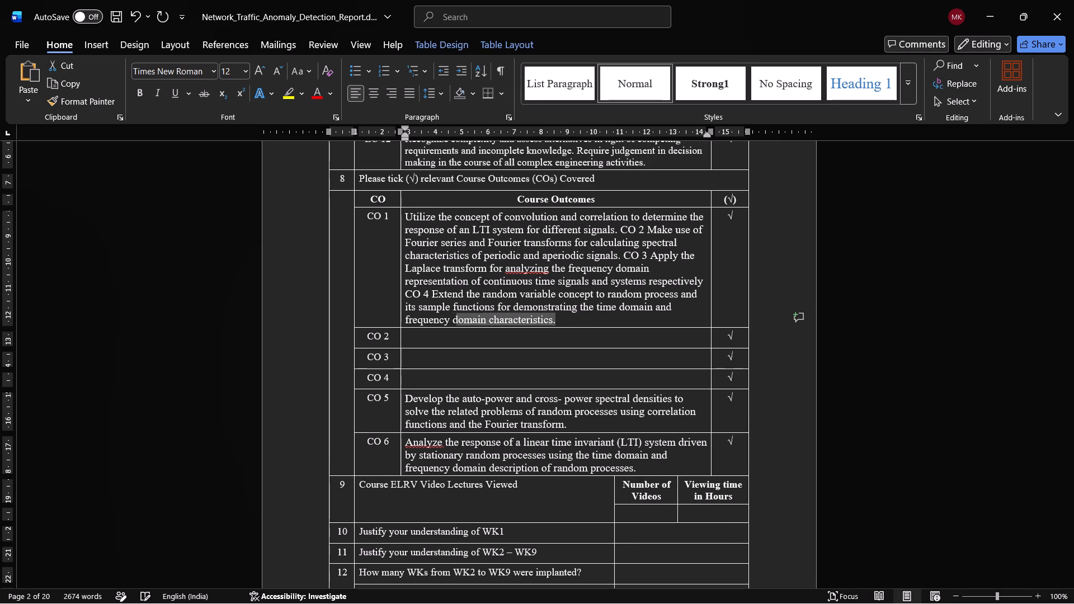
key("ctrl+shift+Left")
key("ctrl+shift+Left")
key("ctrl+shift+Left")
key("ctrl+shift+Left")
key("ctrl+shift+Left")
key("ctrl+shift+Left")
key("ctrl+shift+Left")
key("ctrl+shift+Left")
key("ctrl+shift+Left")
key("ctrl+shift+Left")
key("ctrl+shift+Left")
key("ctrl+shift+Left")
key("ctrl+shift+Left")
key("ctrl+shift+Left")
key("ctrl+shift+Left")
key("ctrl+shift+Left")
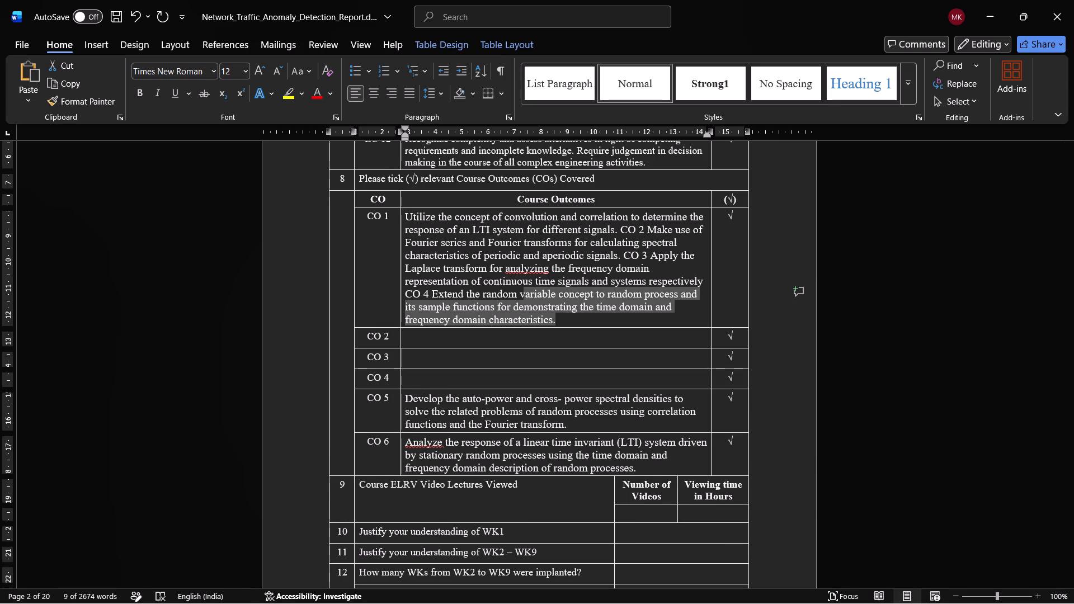
key("ctrl+shift+Left")
key("ctrl+shift+Left")
key("ctrl+shift+Left")
key("ctrl+x")
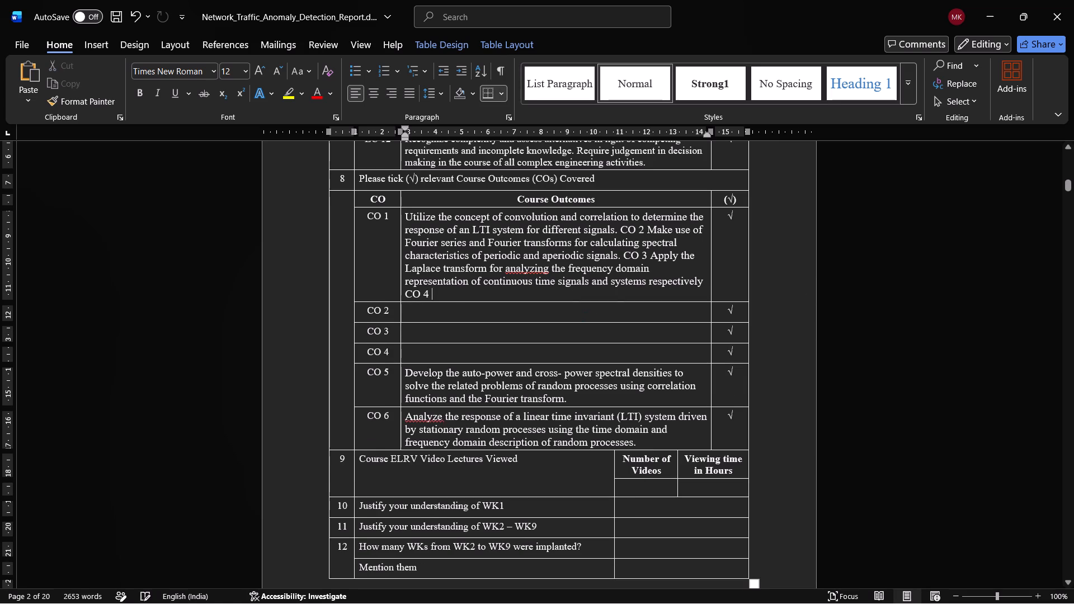
left_click(516, 349)
key("ctrl+v")
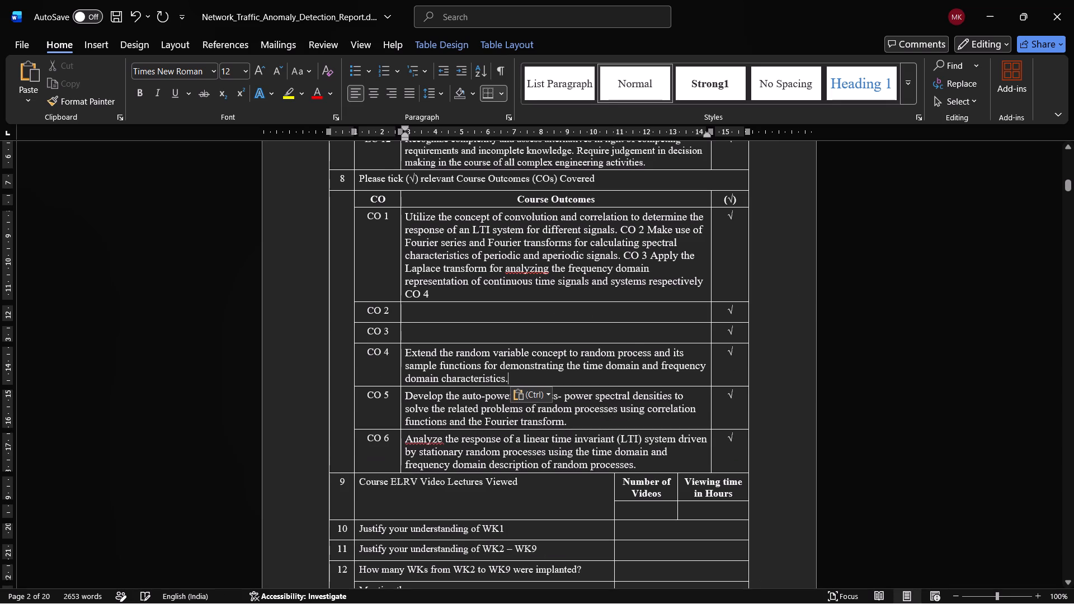
left_click(472, 300)
key("BackSpace")
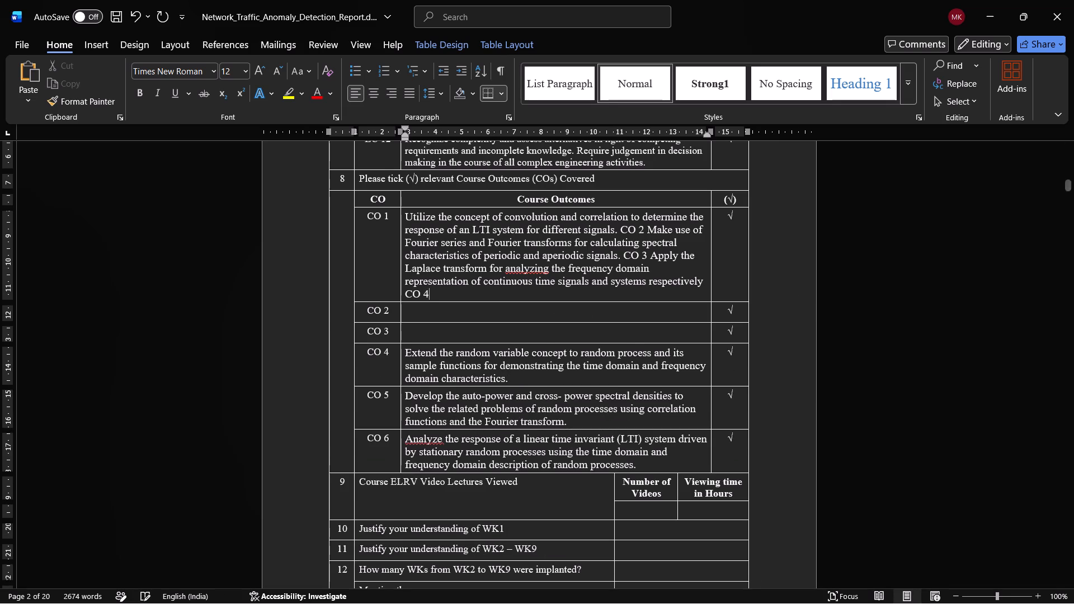
key("BackSpace")
key("BackSpace")
key("BackSpace")
key("BackSpace")
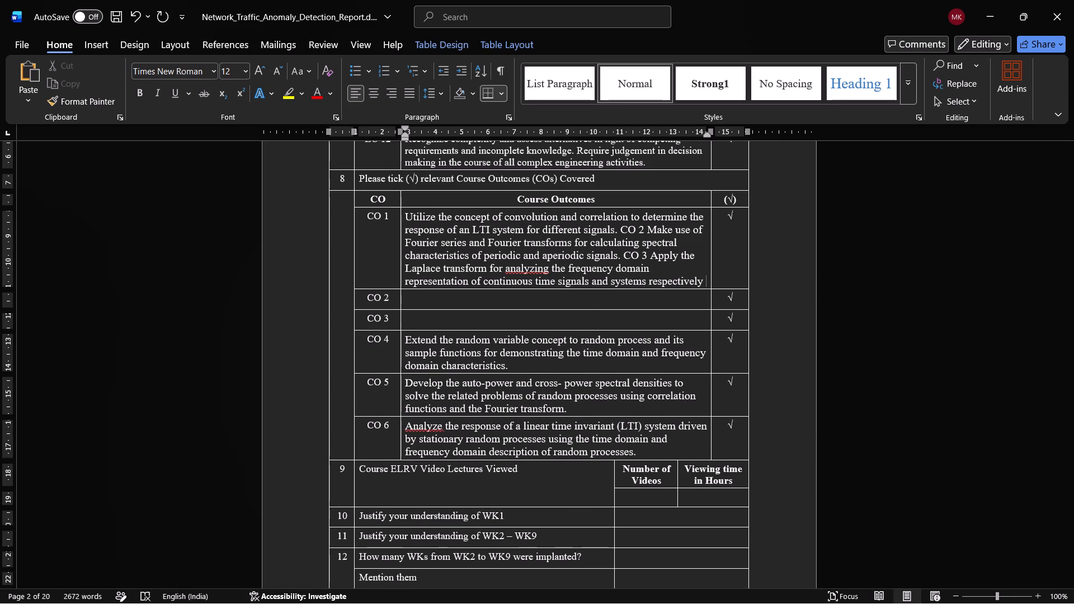
Move the text beginning "Apply the Laplace transform" from the CO 1 cell into the CO 3 outcome cell and delete its leftover CO 3 label.
key("ctrl+shift+Left")
key("ctrl+shift+Left")
key("ctrl+shift+Left")
key("ctrl+shift+Left")
key("ctrl+shift+Left")
key("ctrl+shift+Left")
key("ctrl+shift+Left")
key("ctrl+shift+Left")
key("ctrl+shift+Left")
key("ctrl+shift+Left")
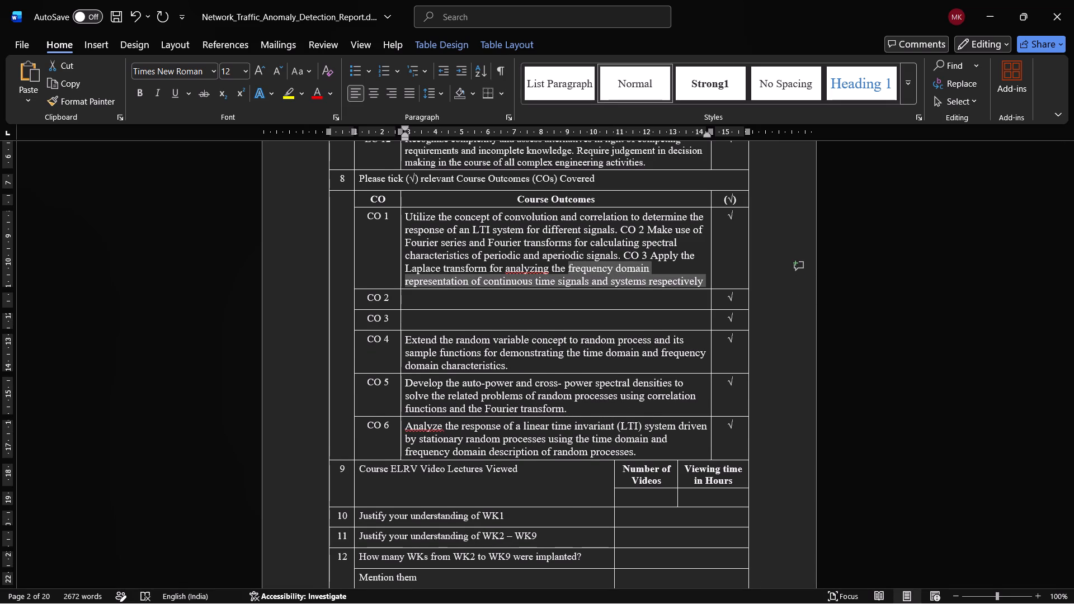
key("ctrl+shift+Left")
key("ctrl+shift+Left")
key("ctrl+shift+Left")
key("ctrl+shift+Left")
key("ctrl+shift+Left")
key("ctrl+shift+Left")
key("ctrl+shift+Left")
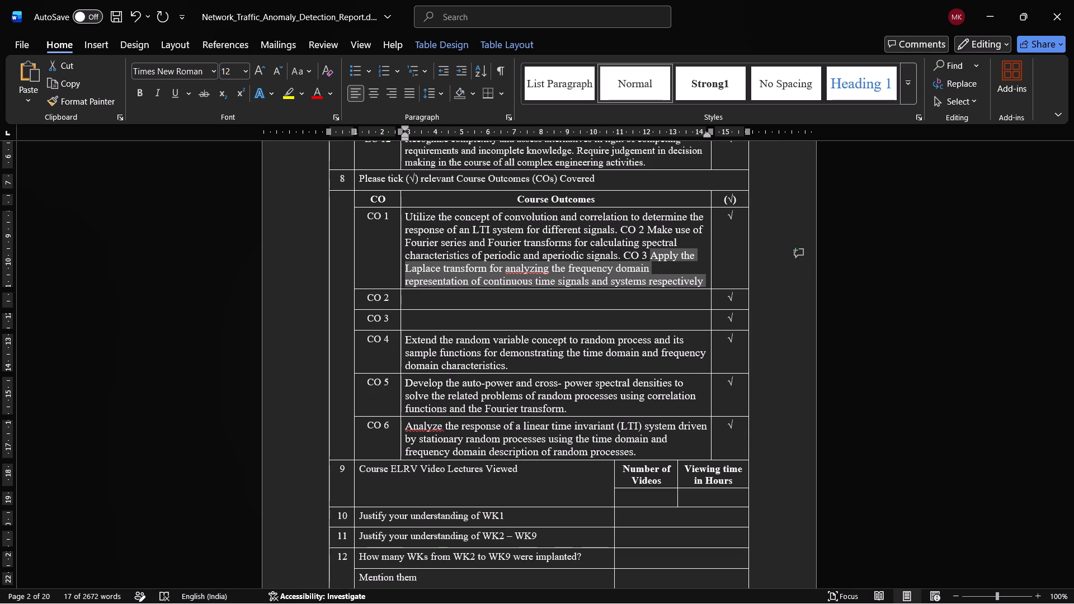
key("ctrl+x")
left_click(426, 299)
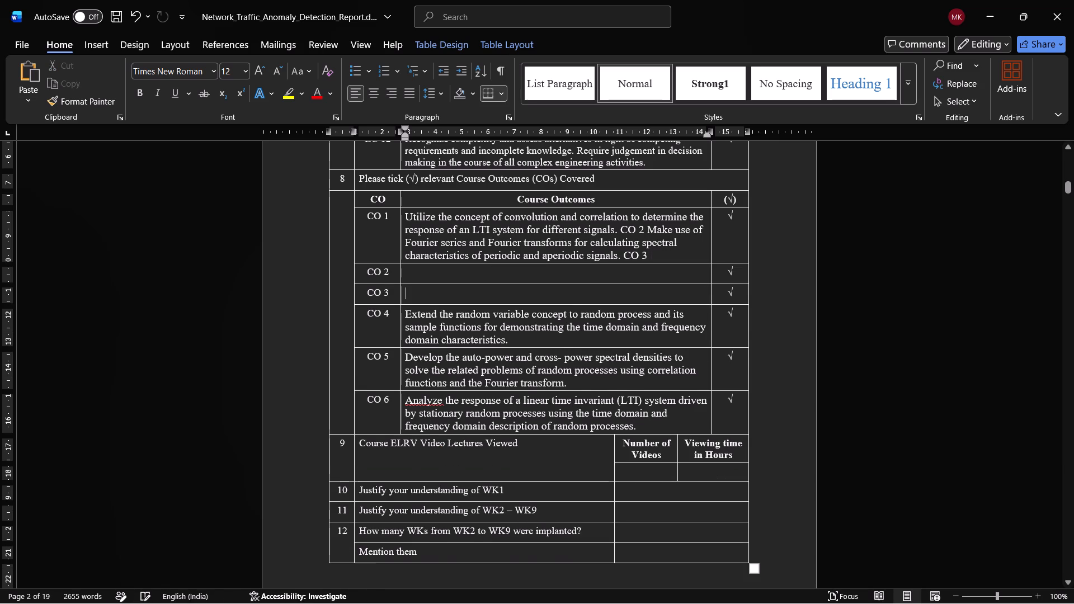
key("ctrl+v")
left_click(648, 254)
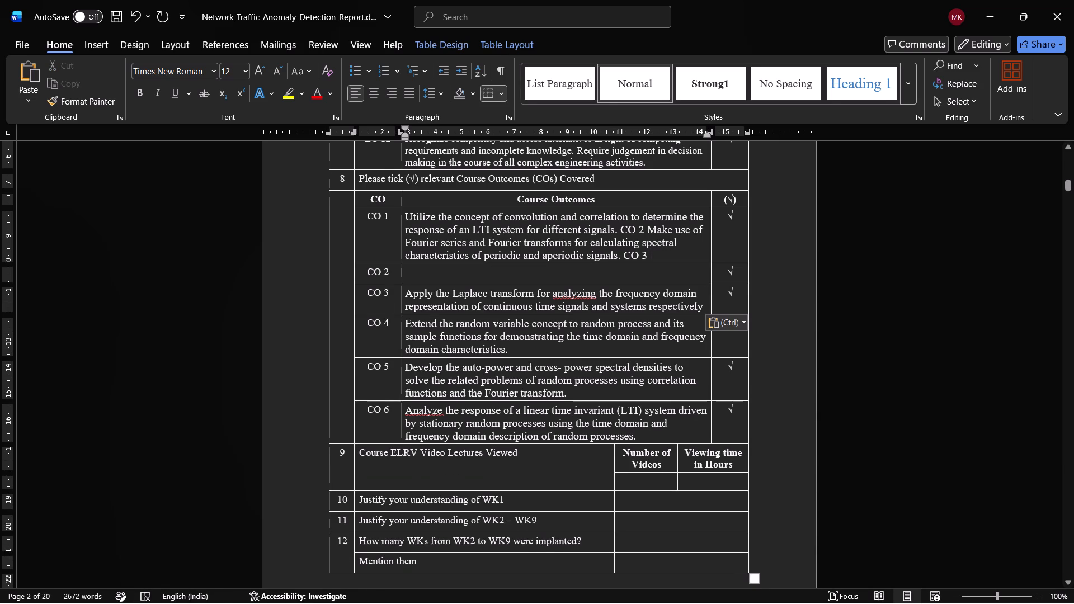
left_click(677, 254)
key("BackSpace")
key("BackSpace")
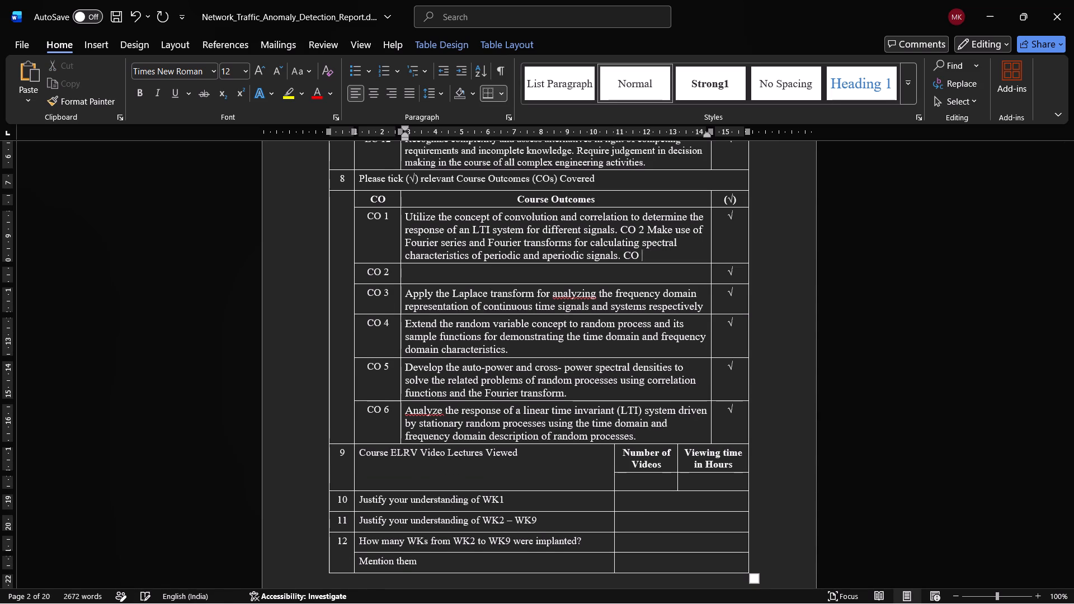
key("BackSpace")
key("BackSpace")
key("BackSpace")
key("BackSpace")
Move the text beginning "Make use of Fourier series" from the CO 1 cell into the empty CO 2 outcome cell.
key("ctrl+shift+Left")
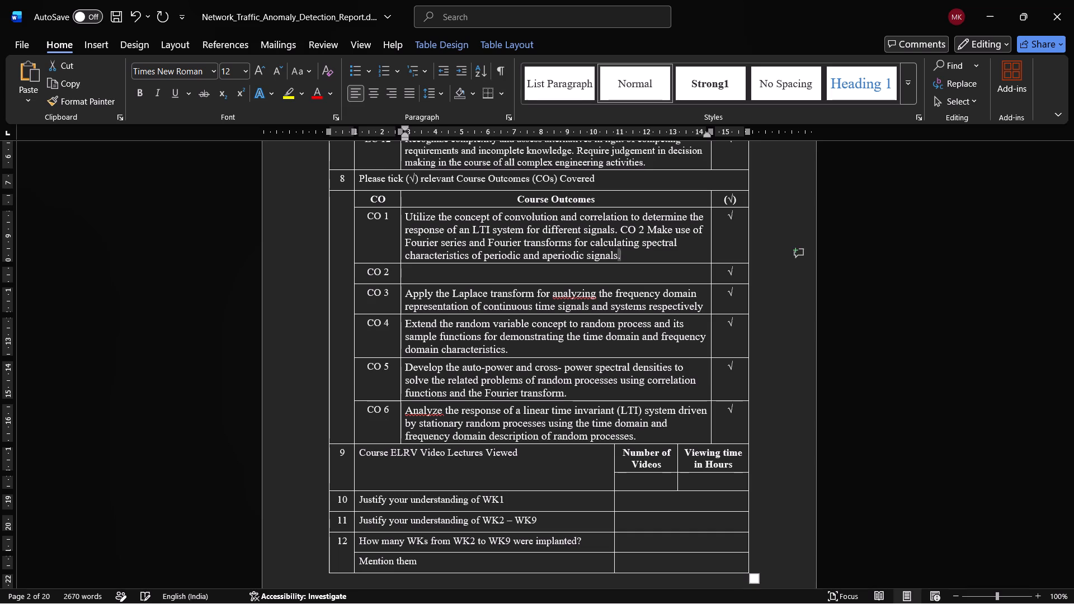
key("ctrl+shift+Left")
key("ctrl+shift+Left")
key("ctrl+shift+Left")
key("ctrl+shift+Left")
key("ctrl+shift+Left")
key("ctrl+shift+Left")
key("ctrl+shift+Left")
key("ctrl+shift+Left")
key("ctrl+shift+Left")
key("ctrl+shift+Left")
key("ctrl+shift+Left")
key("ctrl+shift+Left")
key("ctrl+shift+Left")
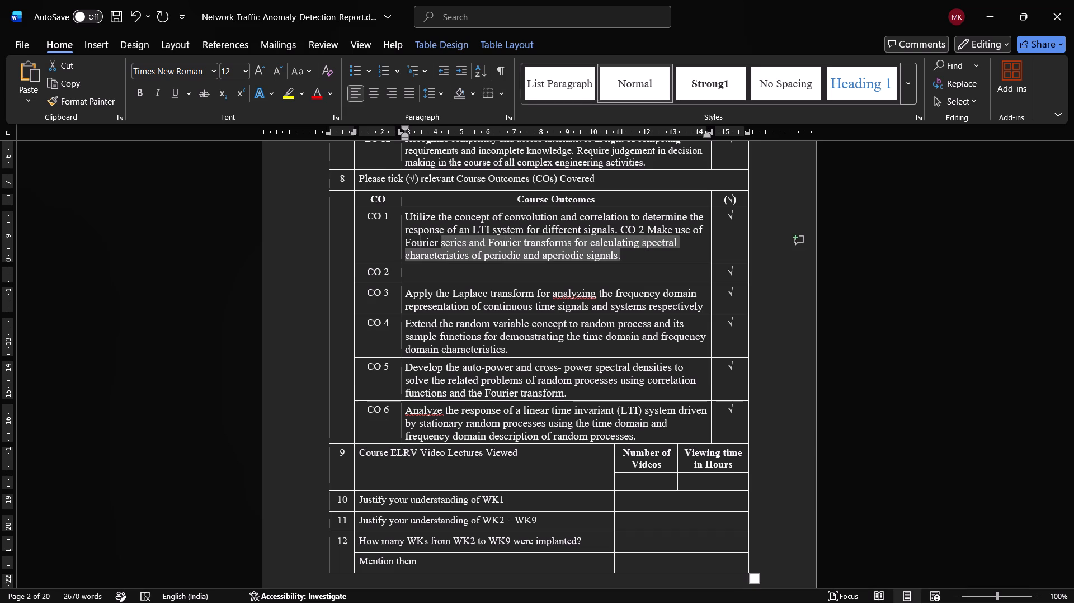
key("ctrl+shift+Left")
key("ctrl+shift+Left")
key("ctrl+shift+Left")
key("ctrl+shift+Left")
key("ctrl+shift+Left")
key("ctrl+shift+Right")
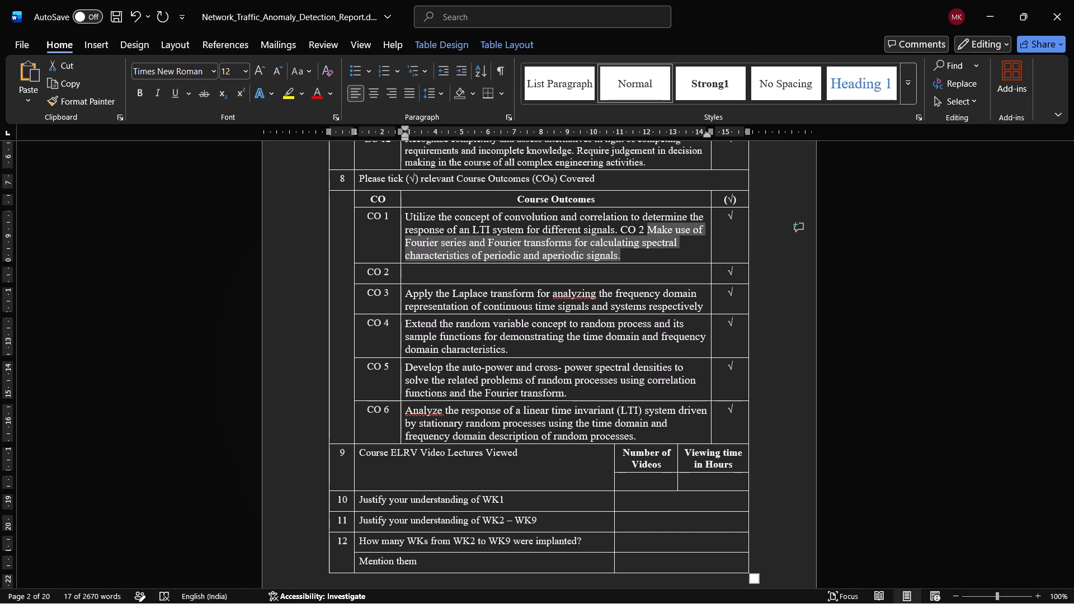
key("ctrl+x")
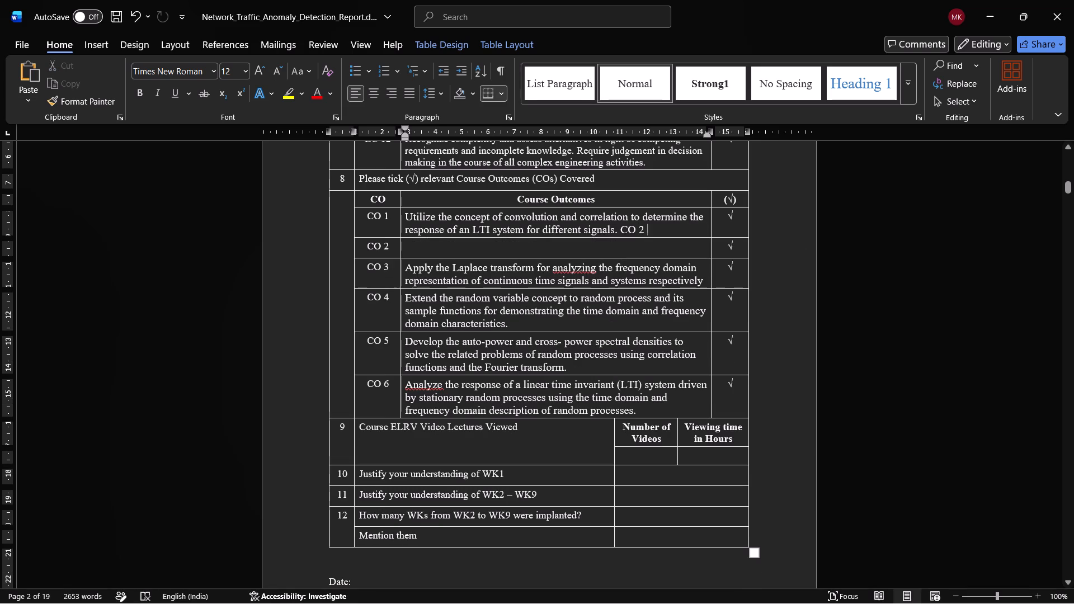
left_click(573, 251)
key("ctrl+v")
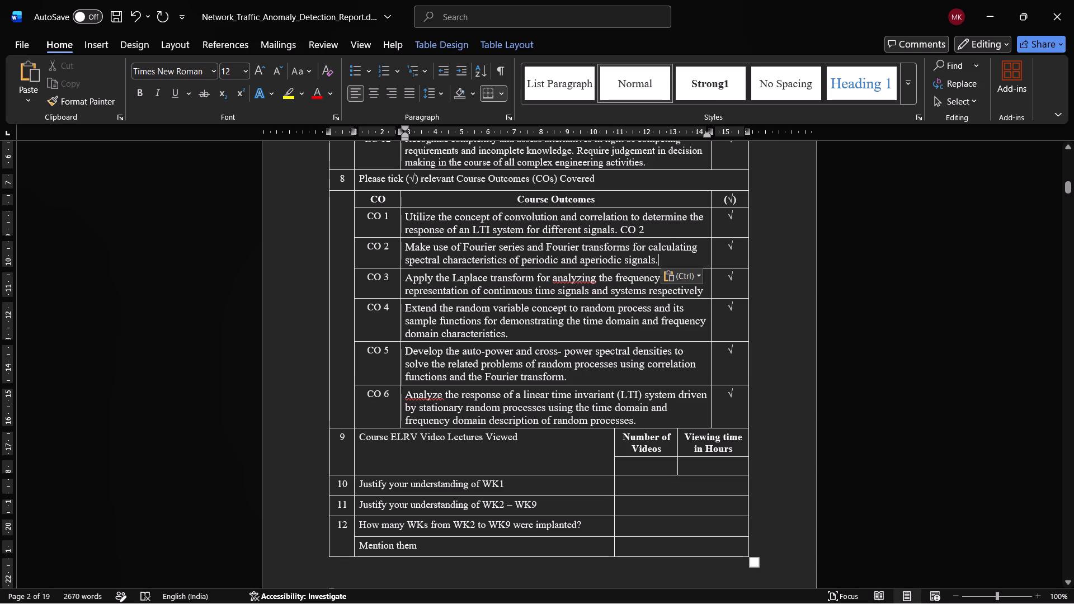
Delete the leftover "CO 2" label at the end of the CO 1 outcome text.
left_click(661, 226)
key("BackSpace")
key("BackSpace")
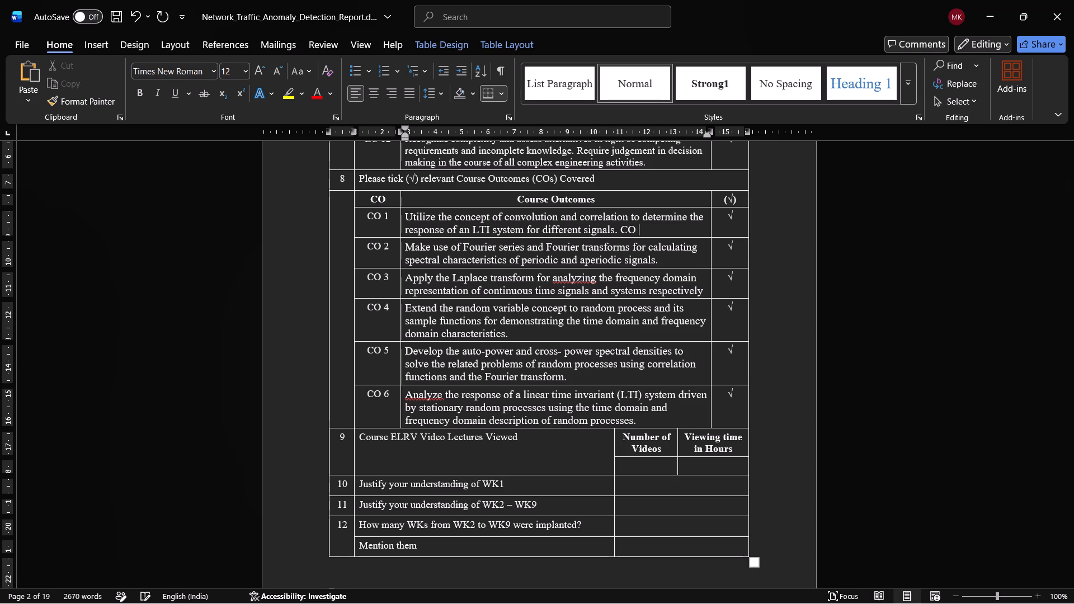
key("BackSpace")
key("BackSpace")
key("BackSpace")
key("BackSpace")
Enter 27-10-2026 after the Date label below the self-assessment table.
scroll(661, 226, "down", 1)
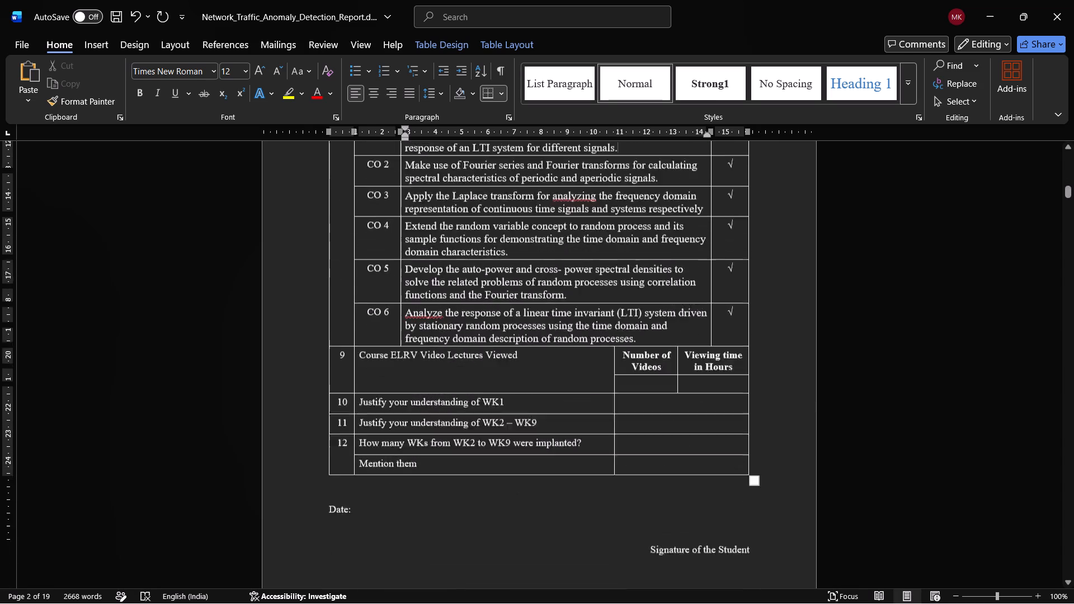
scroll(661, 226, "down", 1)
left_click(381, 383)
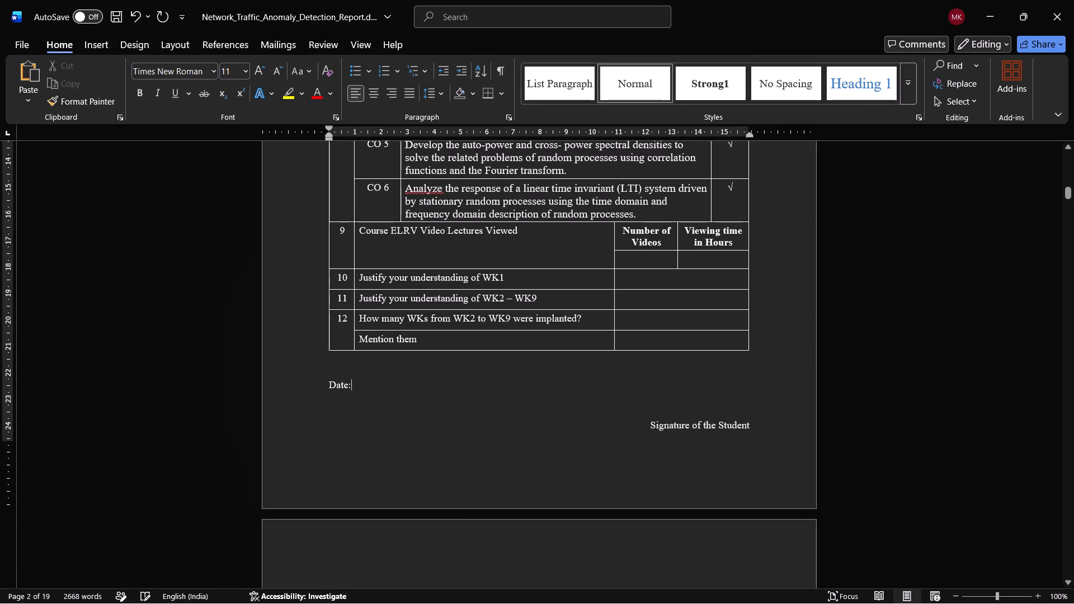
type("27-")
type("10-2026")
Delete the "Under the guidance of" and "Faculty Supervisor" lines from the report's title page.
scroll(381, 383, "down", 5)
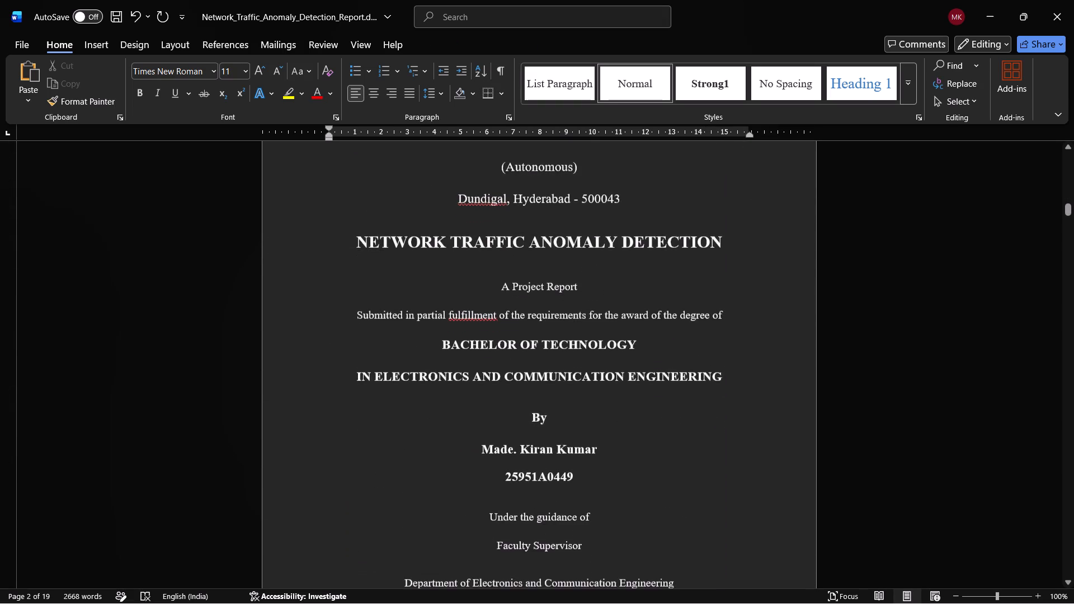
scroll(381, 383, "down", 1)
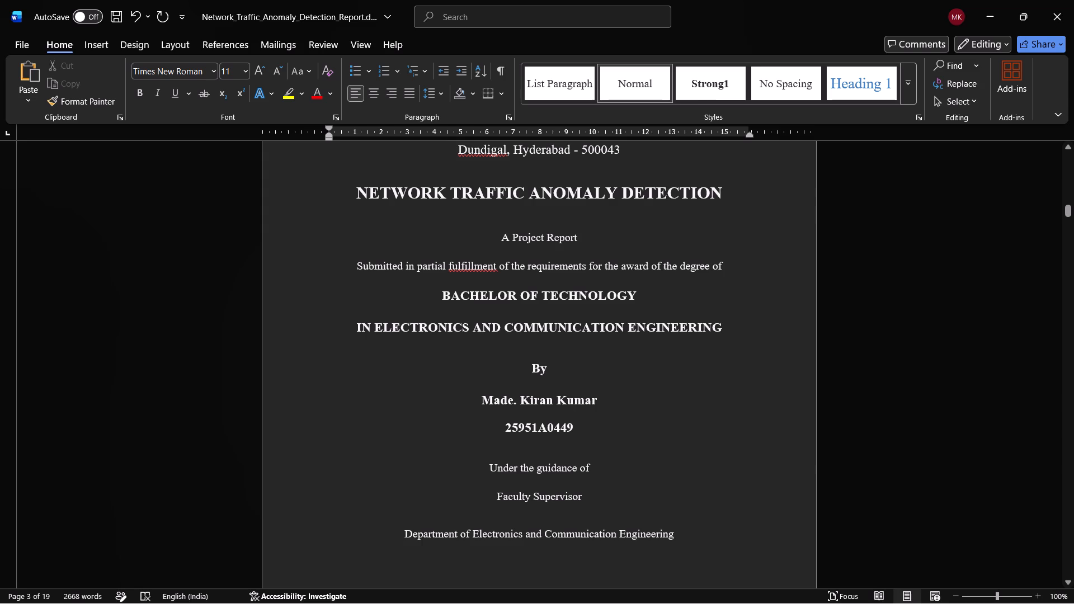
left_click_drag(599, 404, 492, 403)
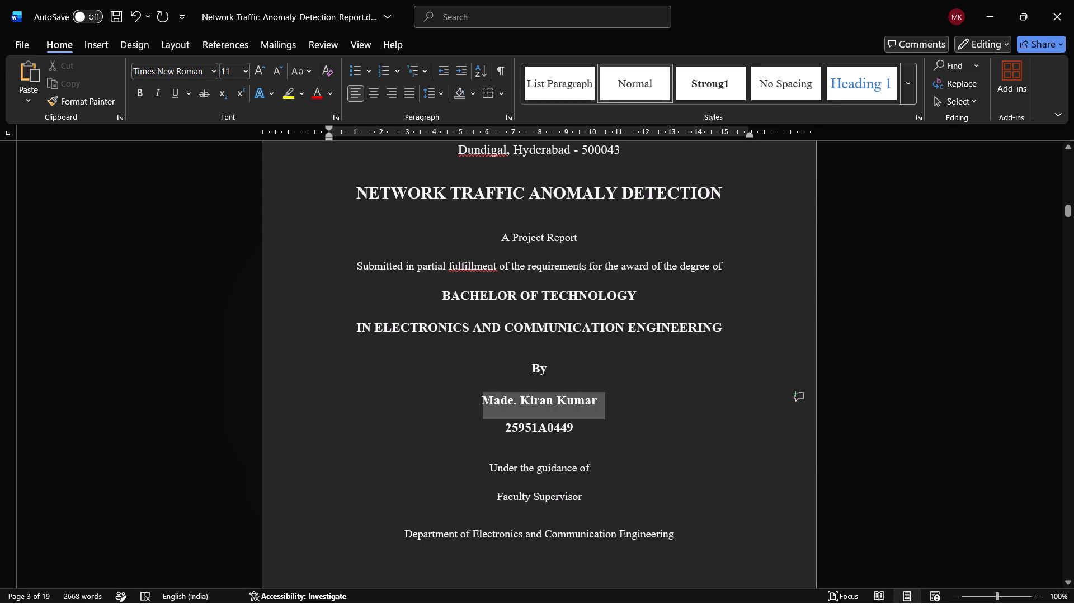
left_click_drag(492, 403, 614, 422)
left_click(609, 471)
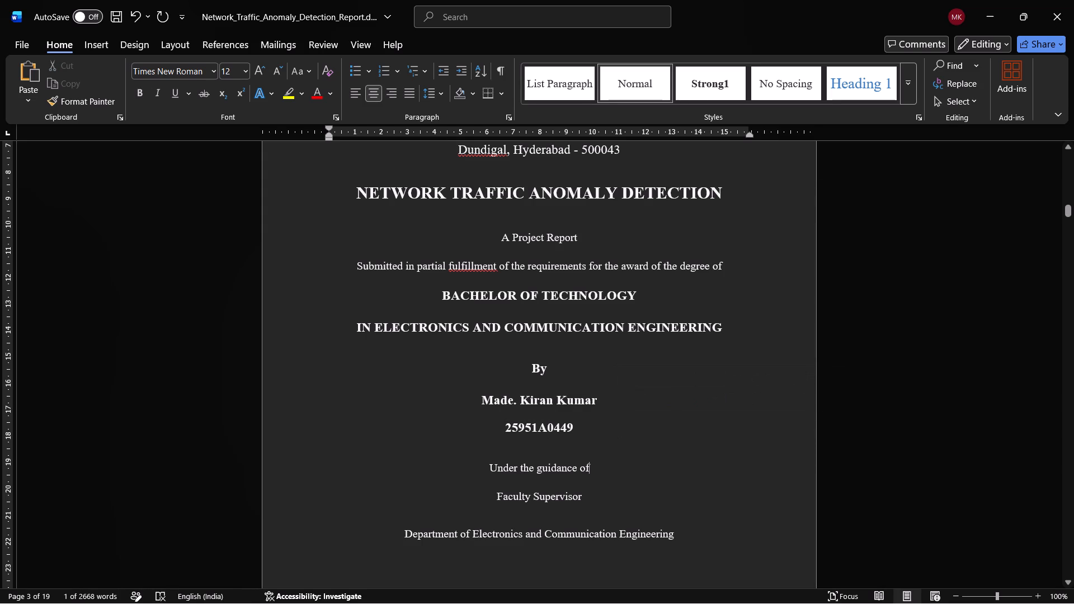
left_click_drag(603, 496, 492, 470)
key("BackSpace")
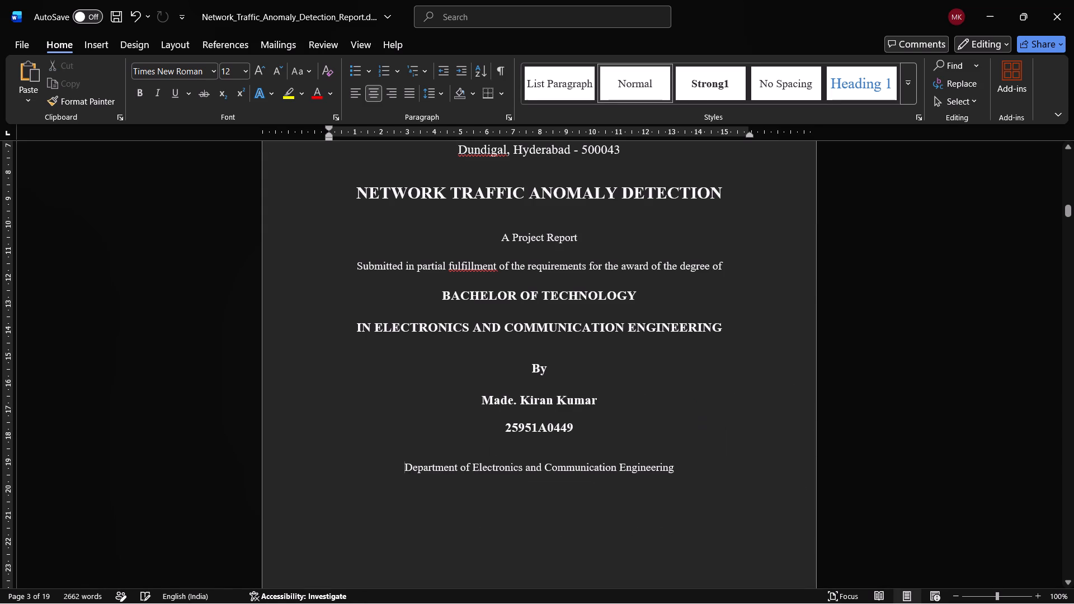
Change the last digit of the student's roll number on the title page to 0.
left_click(574, 423)
key("BackSpace")
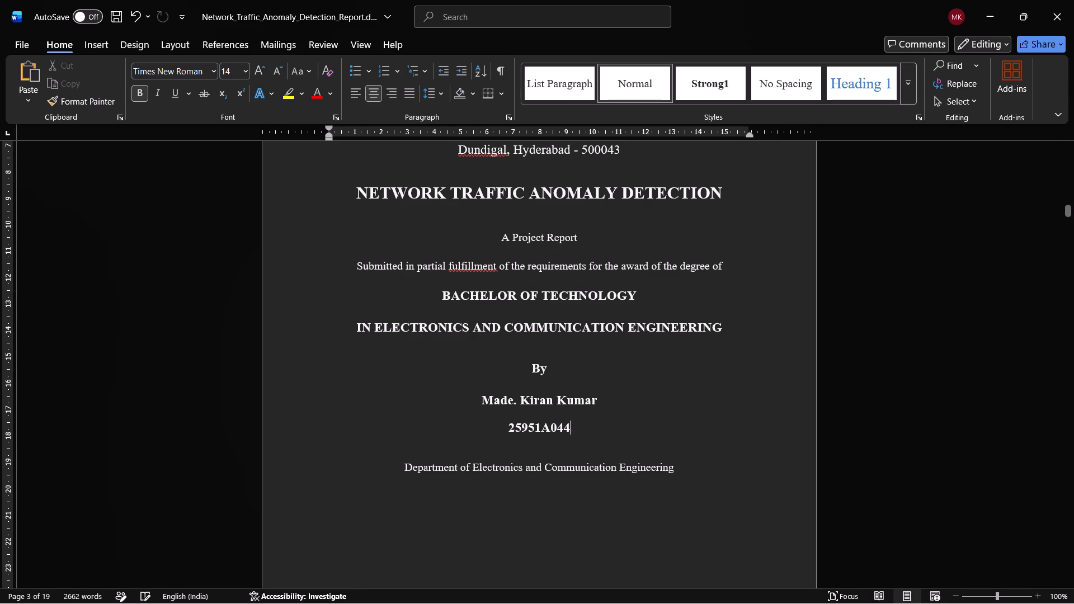
key("0")
Replace the student name on the title page with the one copied from the self-assessment form, keeping the roll number on its own line.
scroll(655, 350, "up", 3)
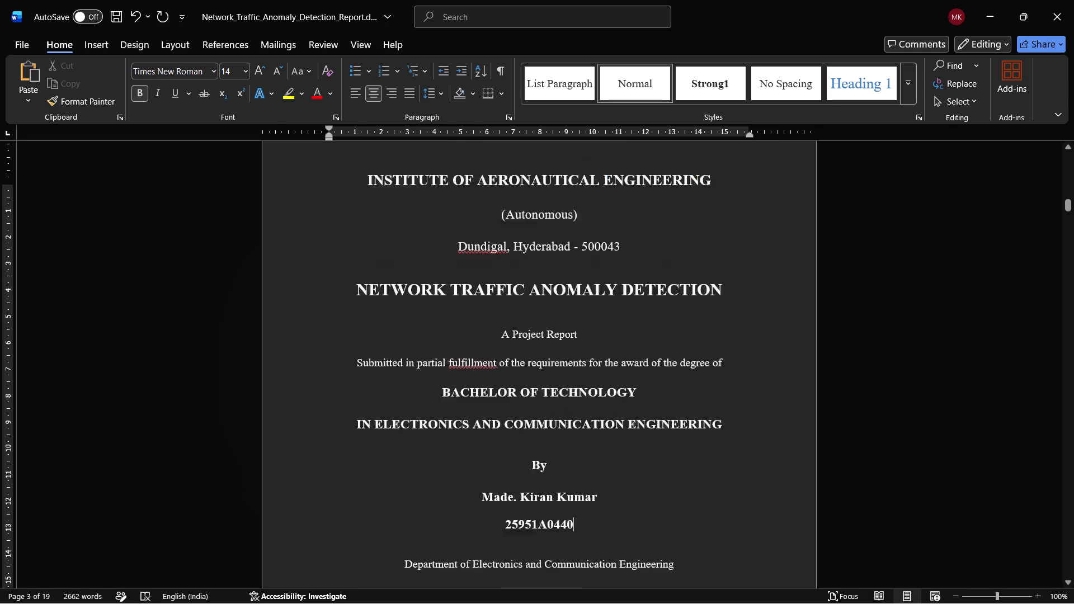
scroll(655, 350, "up", 9)
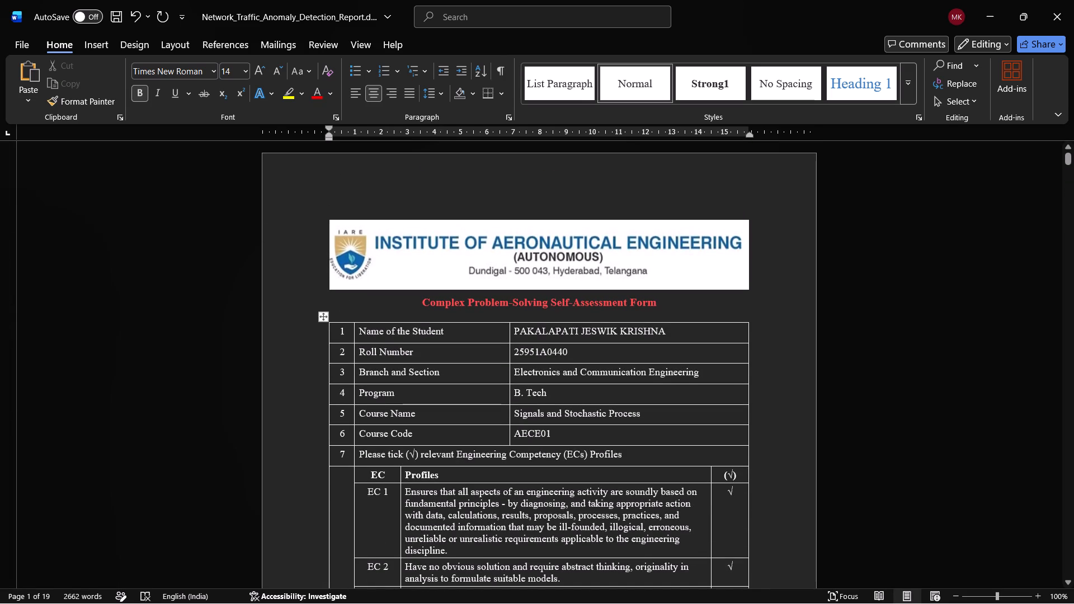
left_click_drag(672, 333, 526, 338)
key("ctrl+c")
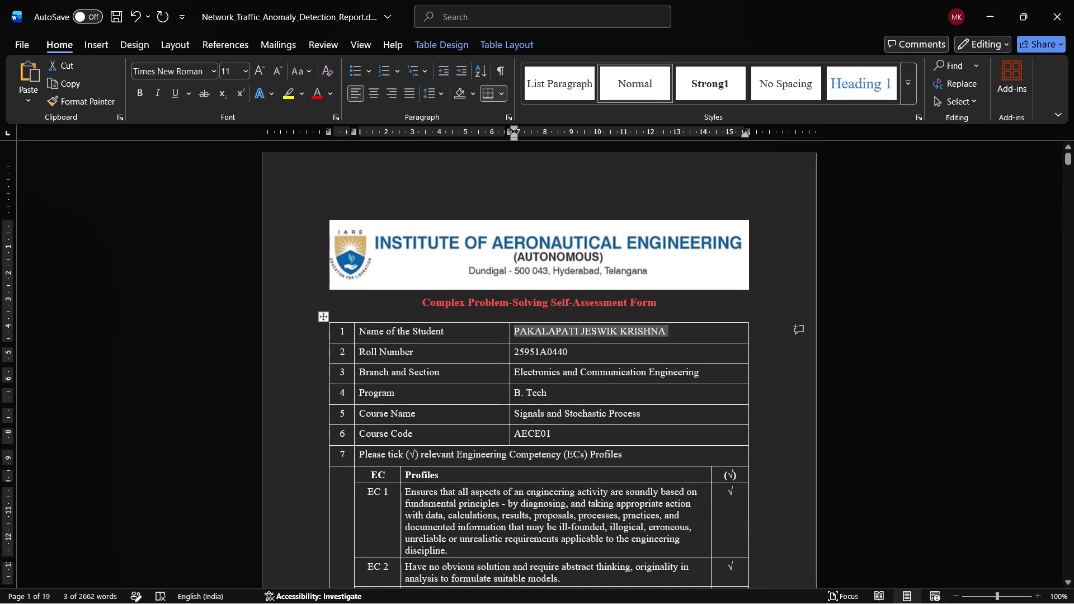
scroll(639, 496, "down", 8)
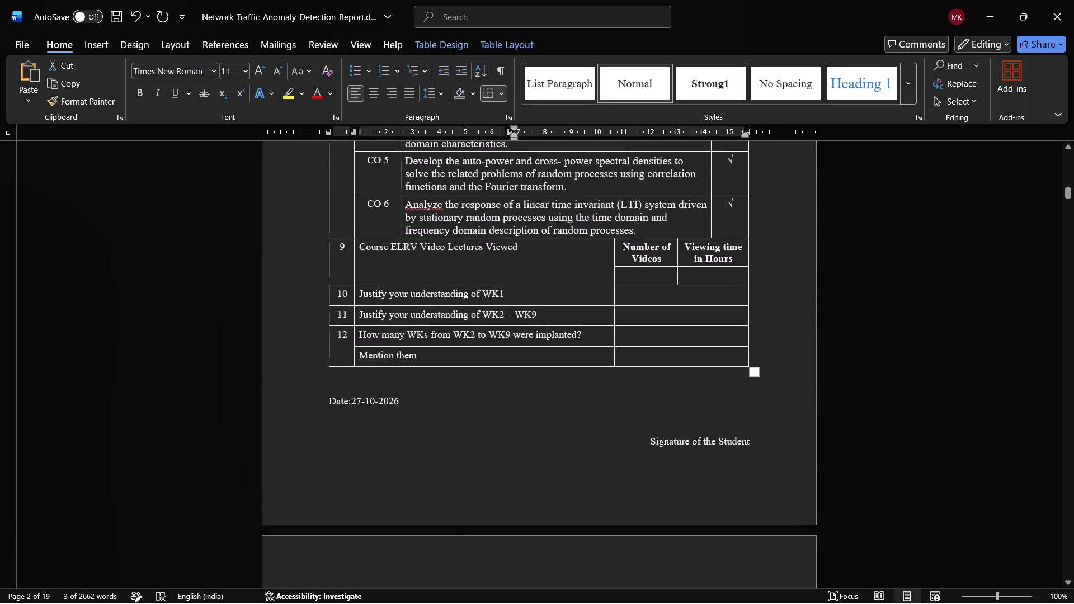
scroll(639, 496, "down", 5)
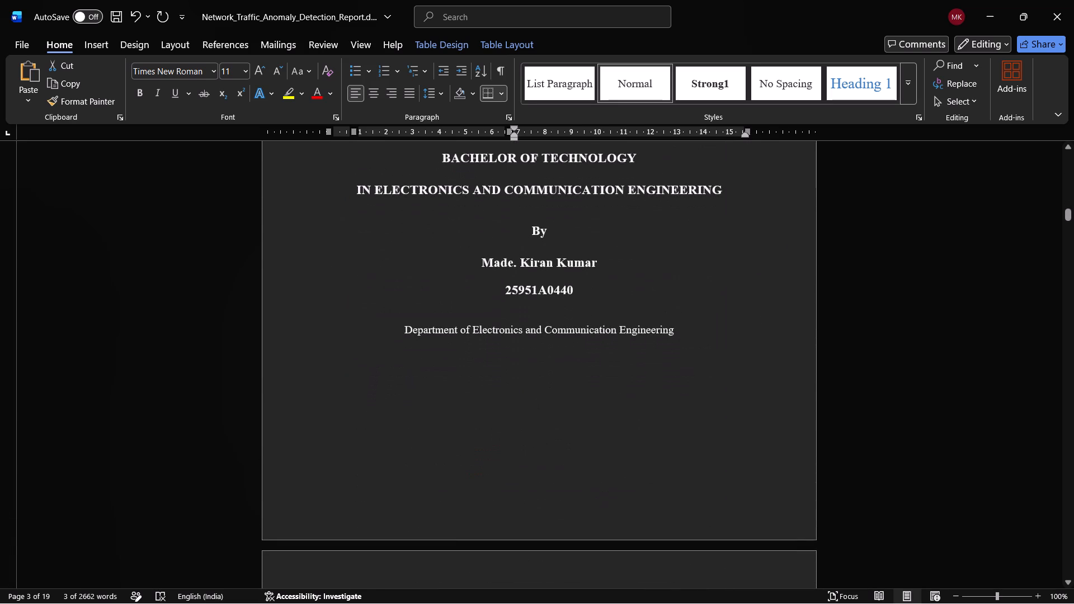
left_click_drag(597, 262, 514, 262)
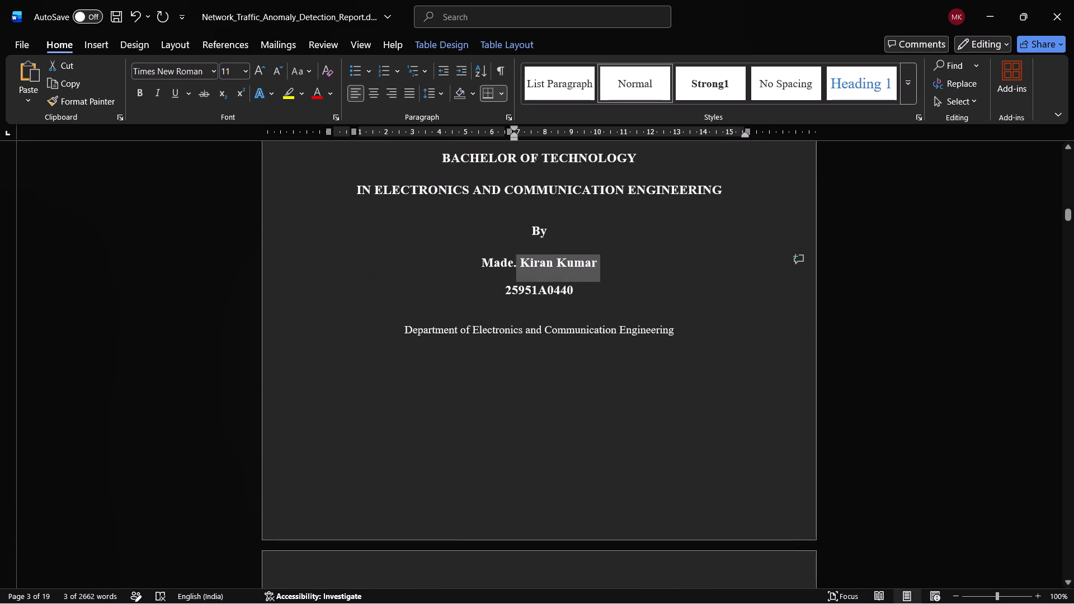
left_click_drag(514, 262, 479, 258)
key("ctrl+v")
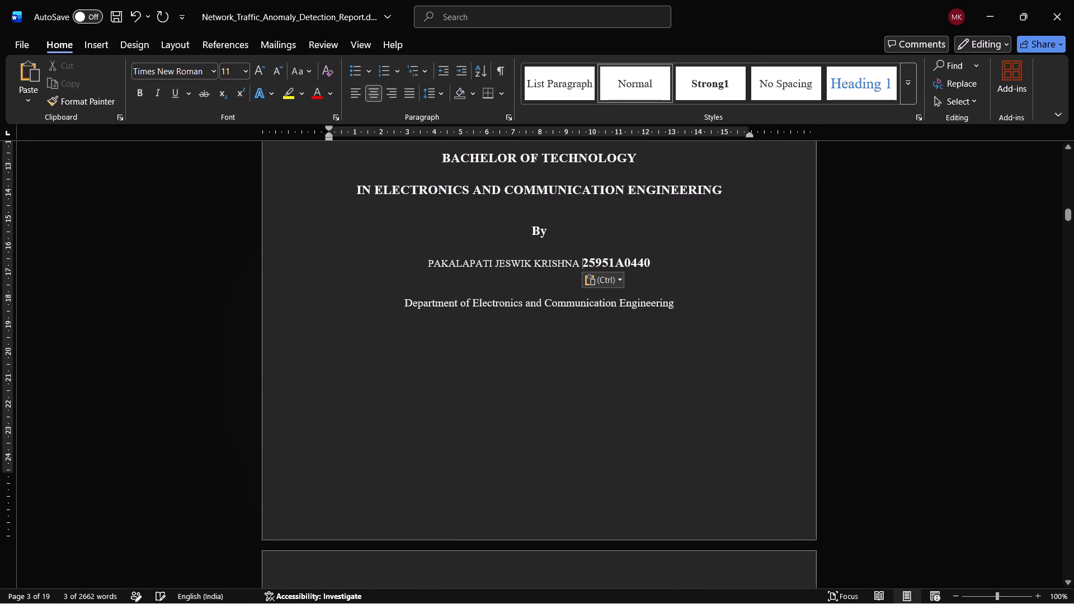
key("Return")
key("Up")
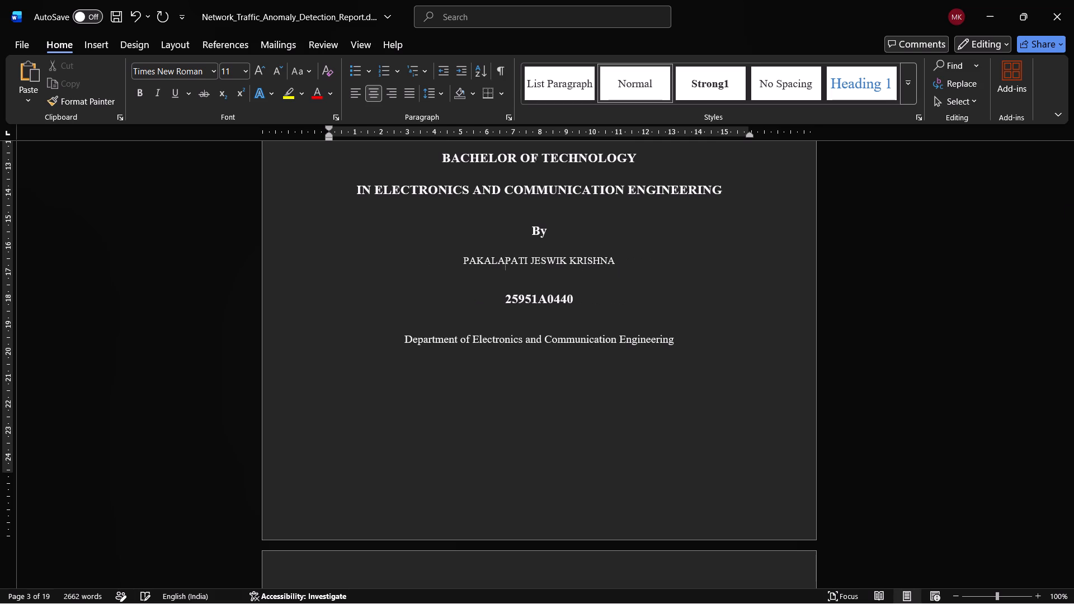
Make the student name on the title page bold and set its font size to 12.
left_click_drag(629, 265, 487, 254)
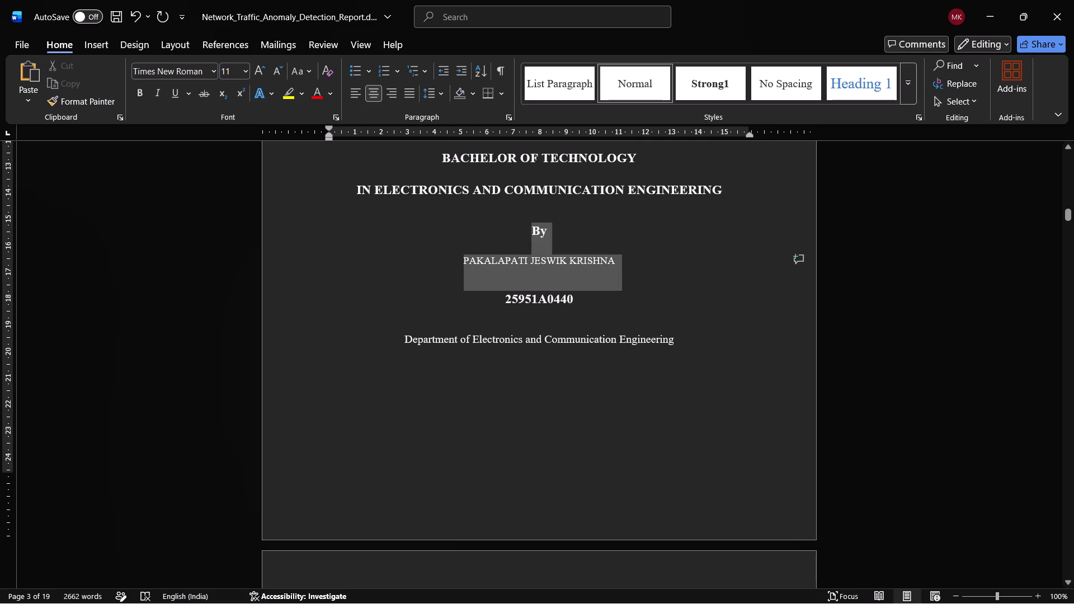
left_click_drag(487, 254, 472, 268)
key("ctrl+b")
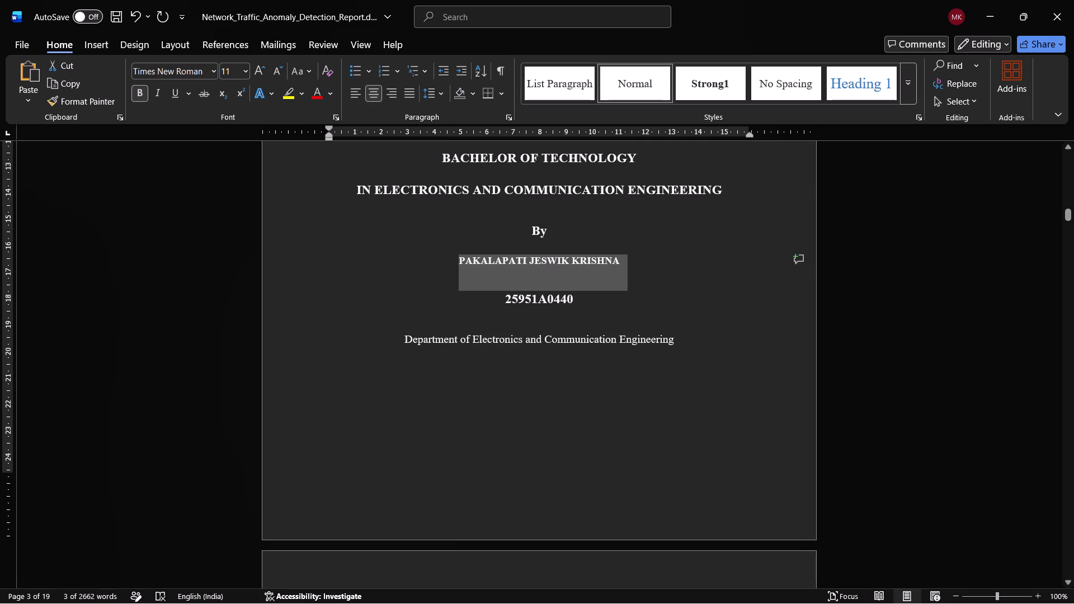
key("ctrl+shift+period")
key("ctrl+shift+period")
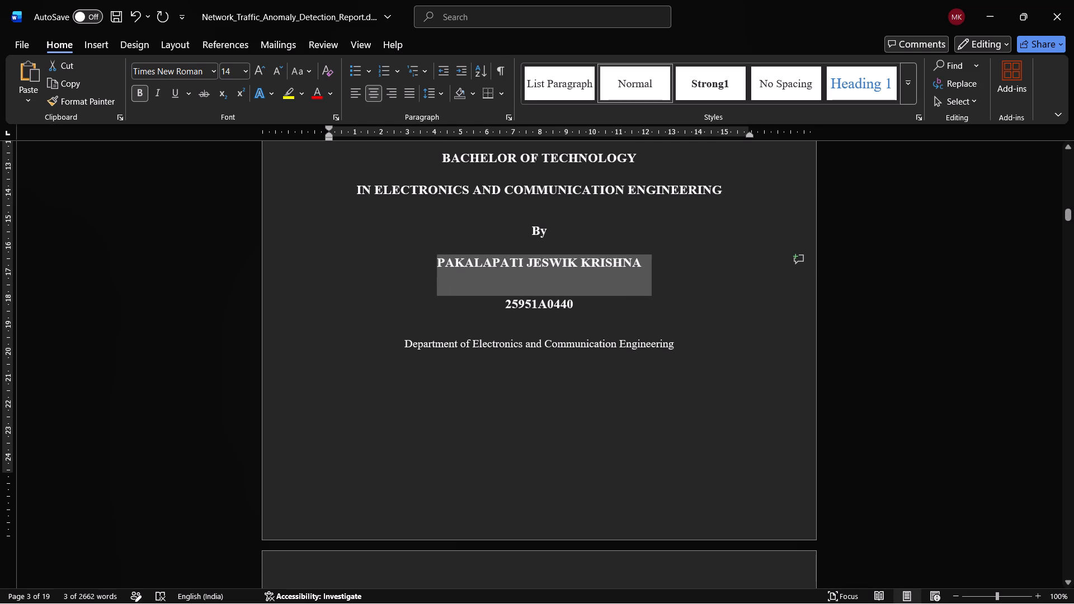
key("ctrl+shift+comma")
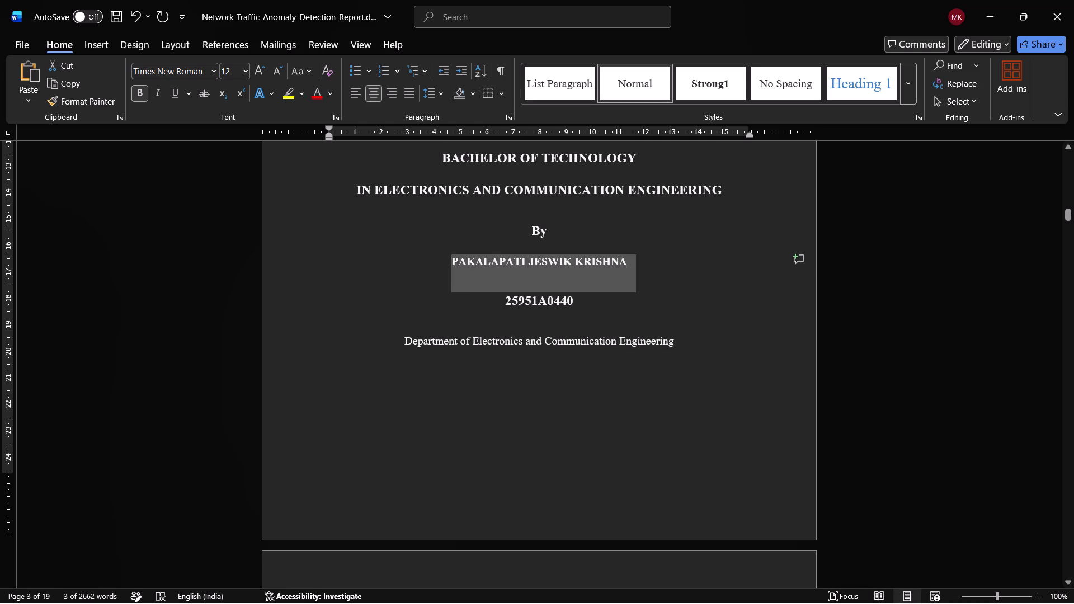
left_click(635, 369)
Replace the student name in the Certificate paragraph with the name copied from the self-assessment form.
scroll(607, 418, "down", 4)
scroll(607, 418, "up", 1)
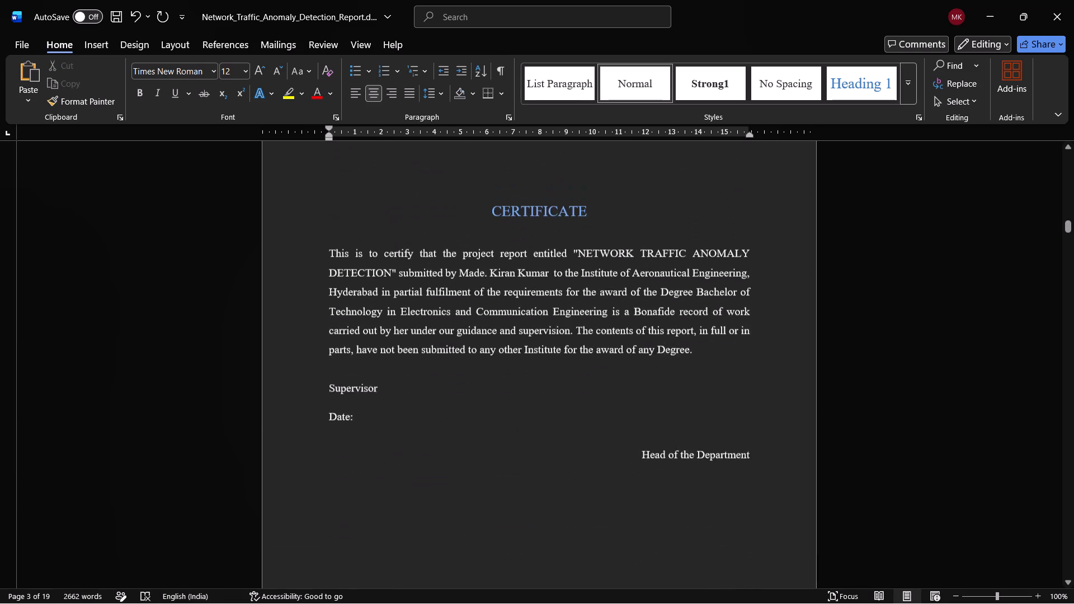
scroll(607, 418, "up", 1)
left_click(369, 440)
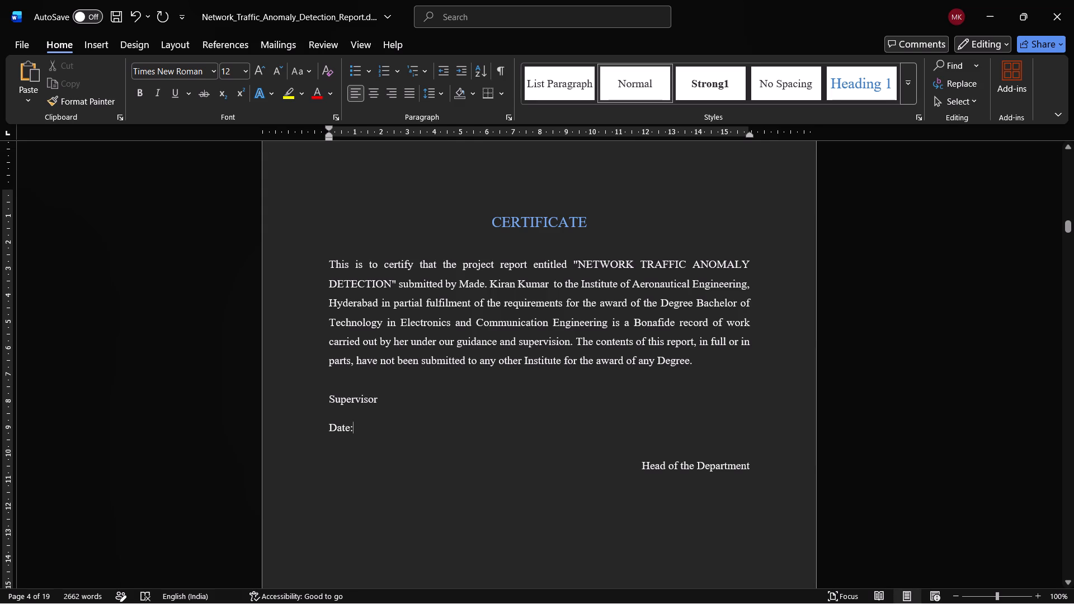
left_click_drag(550, 285, 468, 281)
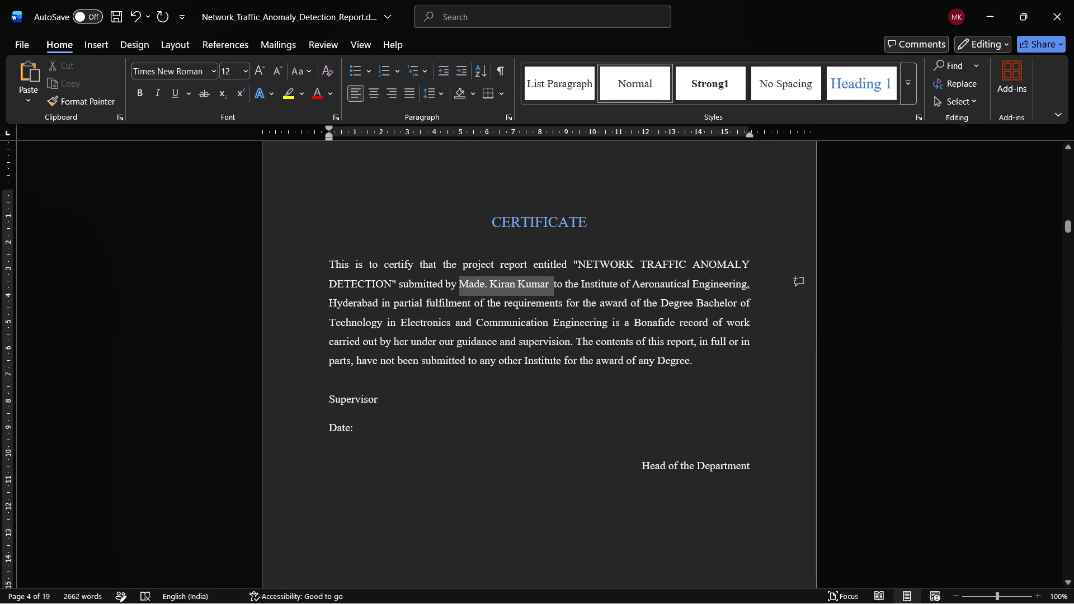
left_click_drag(468, 281, 469, 281)
key("ctrl+v")
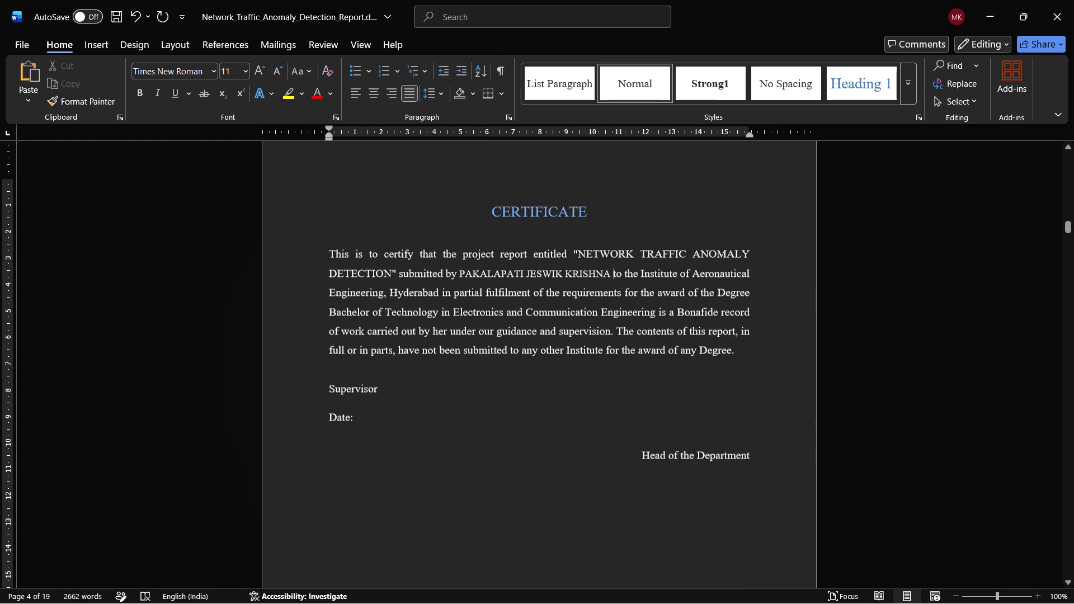
Enter the date 27-10-2026 after the Date label on the Certificate page.
left_click(393, 418)
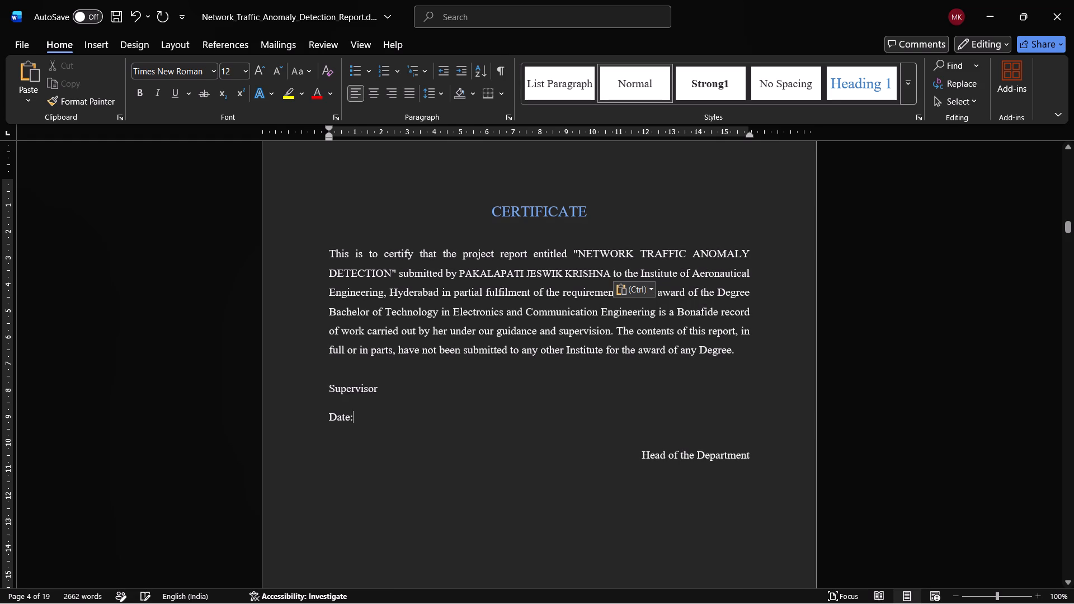
type("27")
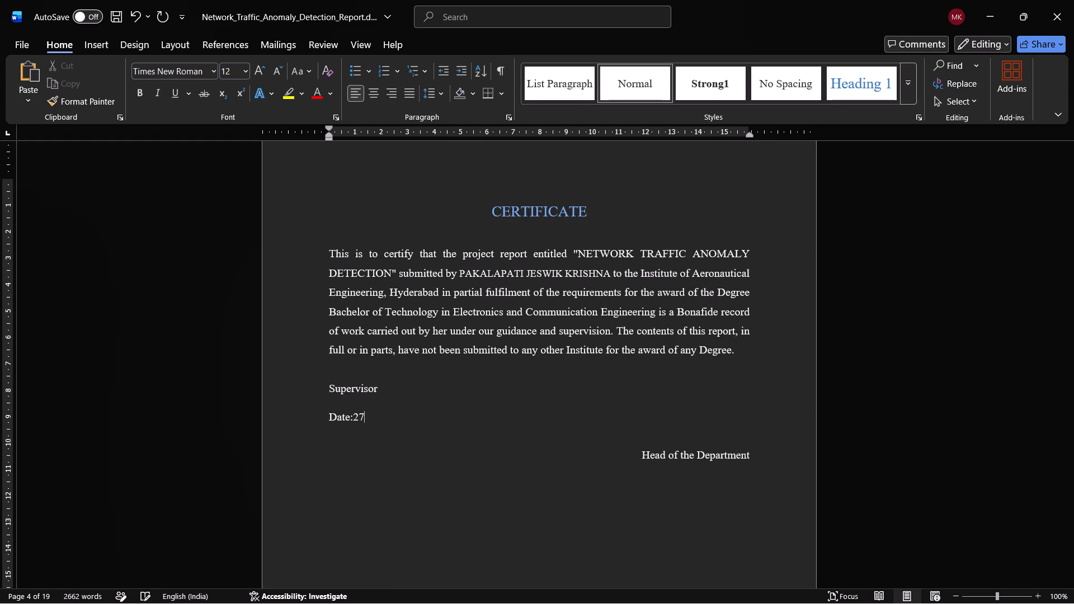
type("-10-2026")
Replace the student name in the Approval Sheet paragraph with the name copied from the self-assessment form.
scroll(393, 418, "down", 4)
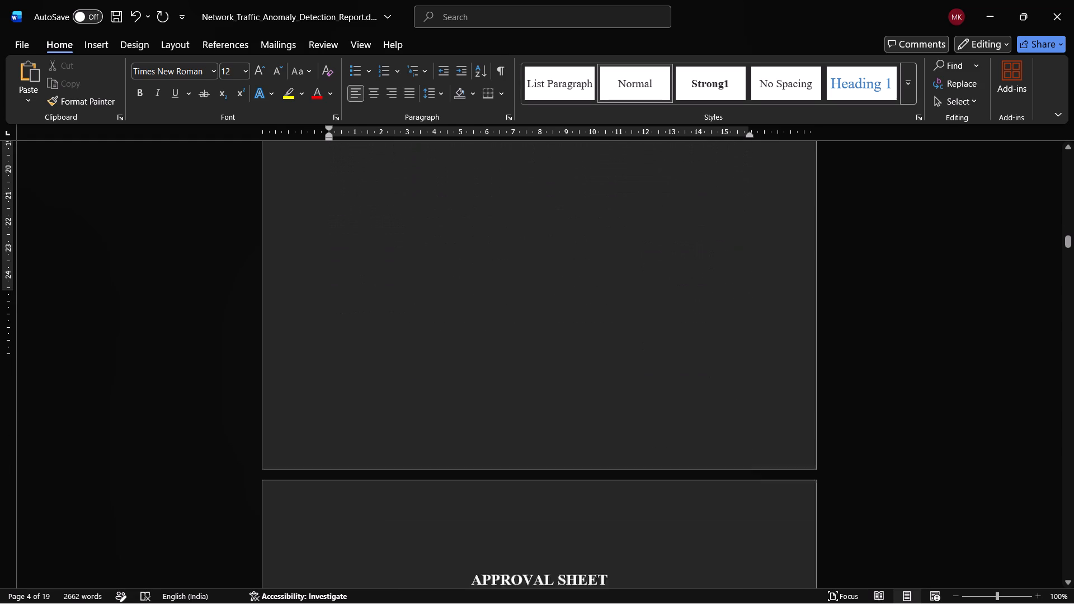
scroll(393, 418, "down", 1)
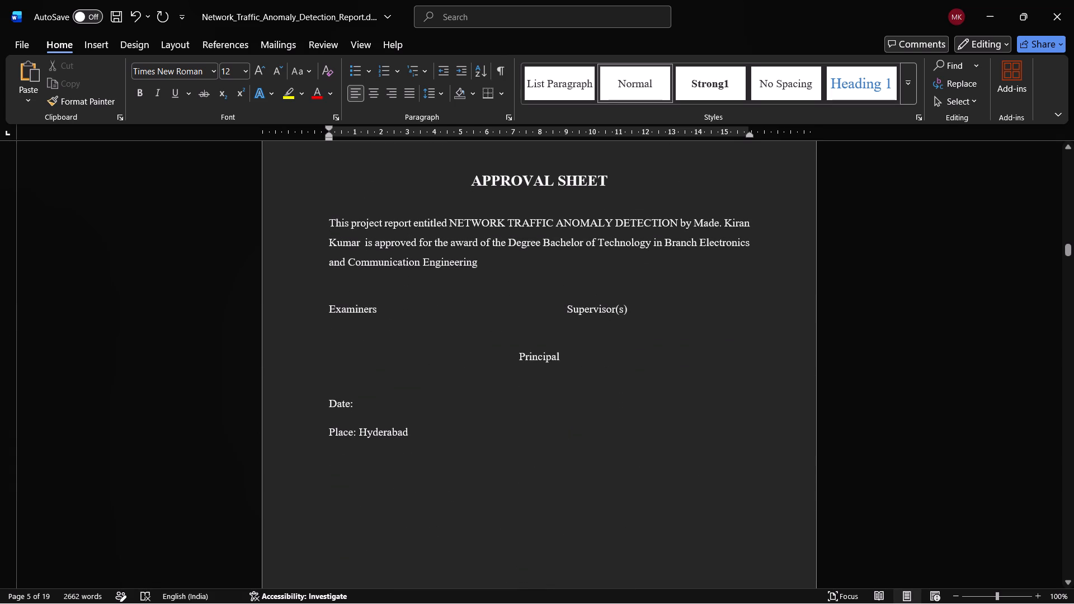
left_click(361, 245)
key("Left")
key("ctrl+shift+Left")
key("ctrl+shift+Left")
key("ctrl+shift+Left")
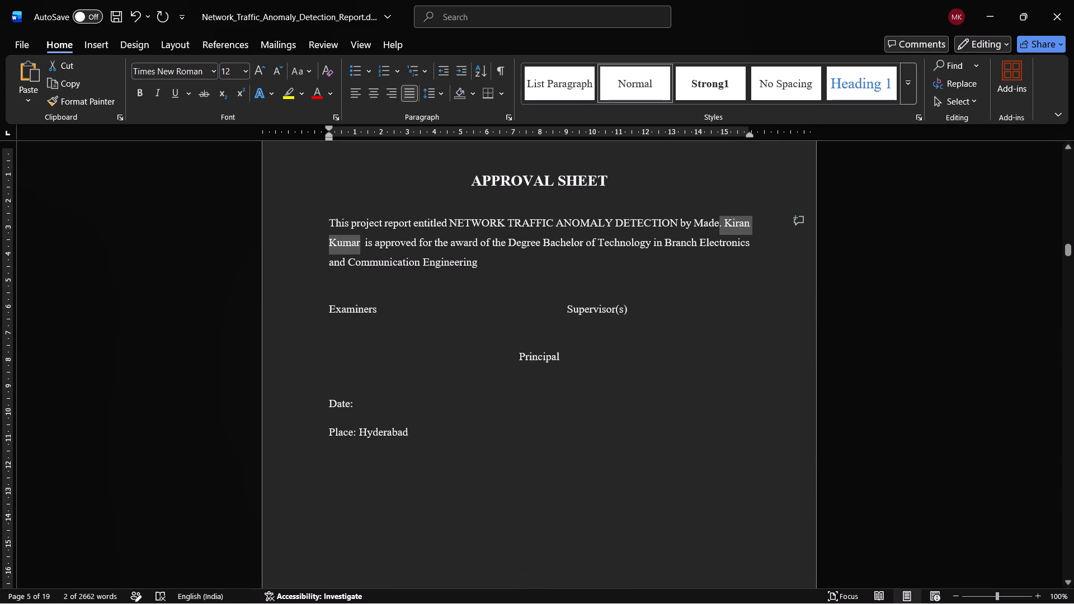
key("ctrl+shift+Left")
key("ctrl+v")
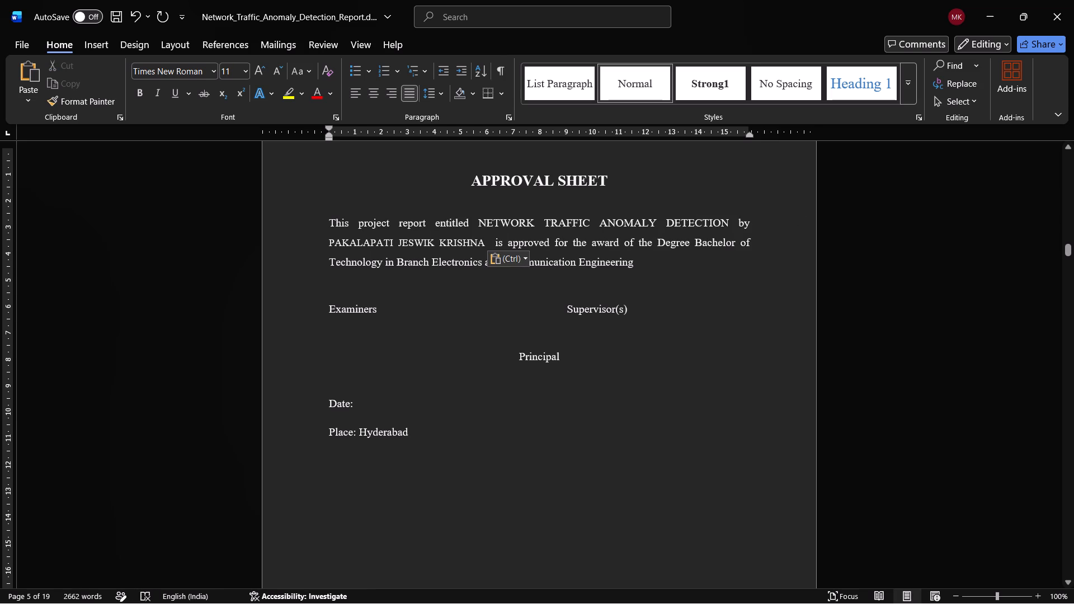
Shift the Supervisor(s) label on the Approval Sheet along its line until it ends at the page's right margin.
scroll(361, 245, "down", 1)
left_click(566, 294)
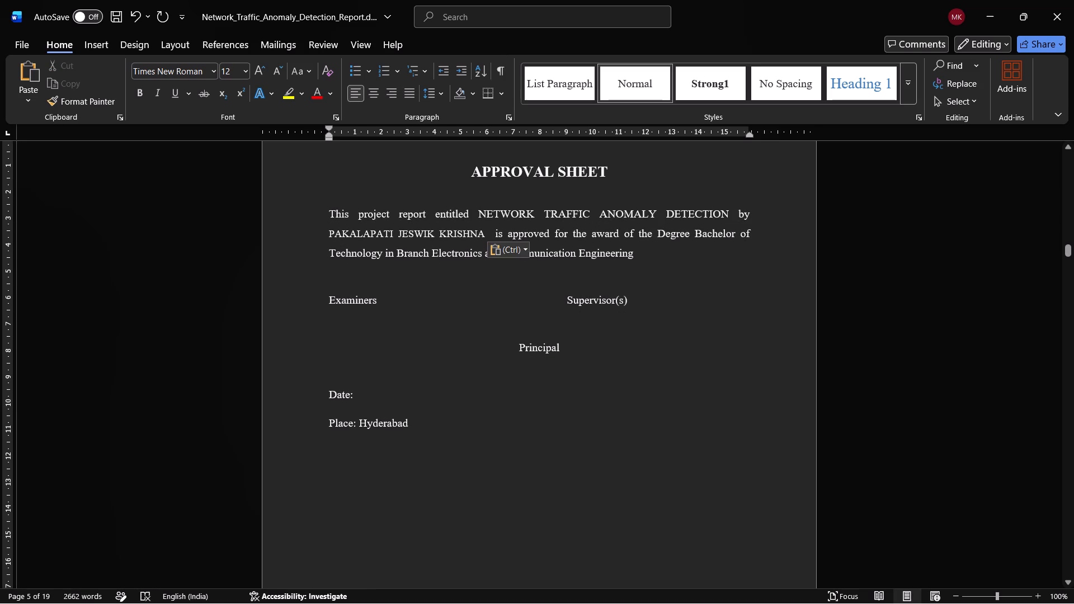
key("Right")
key("Tab")
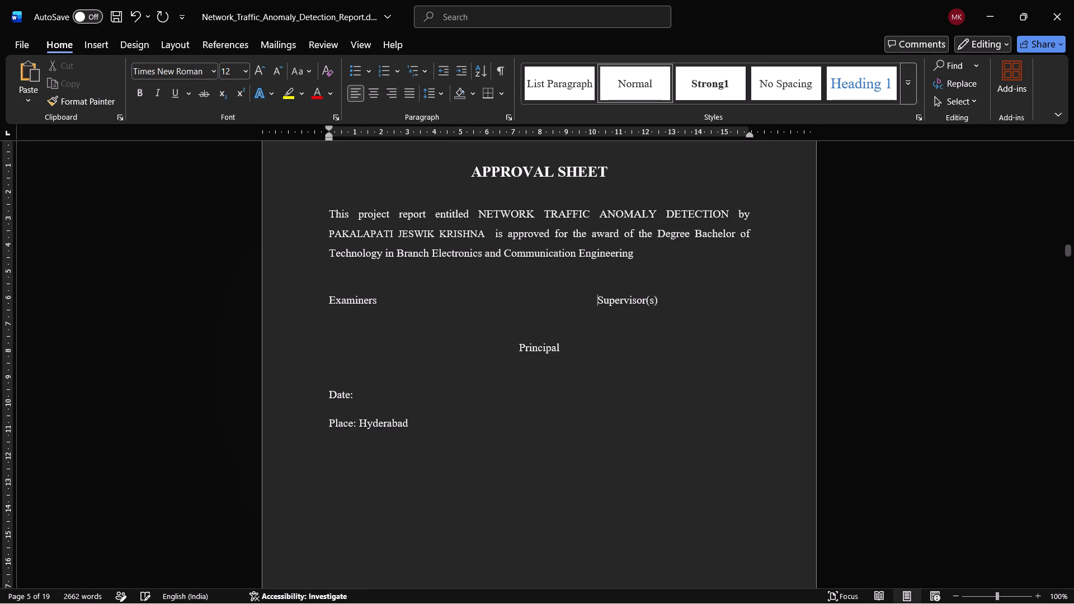
key("Tab")
key("space")
key("space")
key("space")
key("space")
key("Tab")
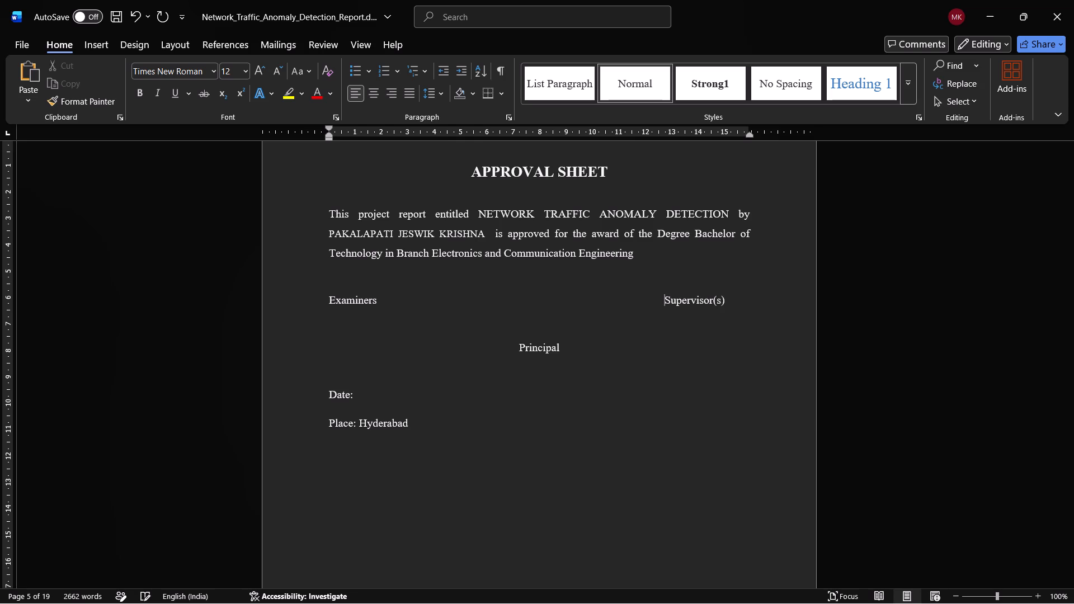
key("space")
key("space")
key("space")
key("space")
key("space")
key("space")
key("space")
key("space")
key("space")
key("BackSpace")
Shift the Principal label on the Approval Sheet across to the right margin, so it ends in line with Supervisor(s).
key("Down")
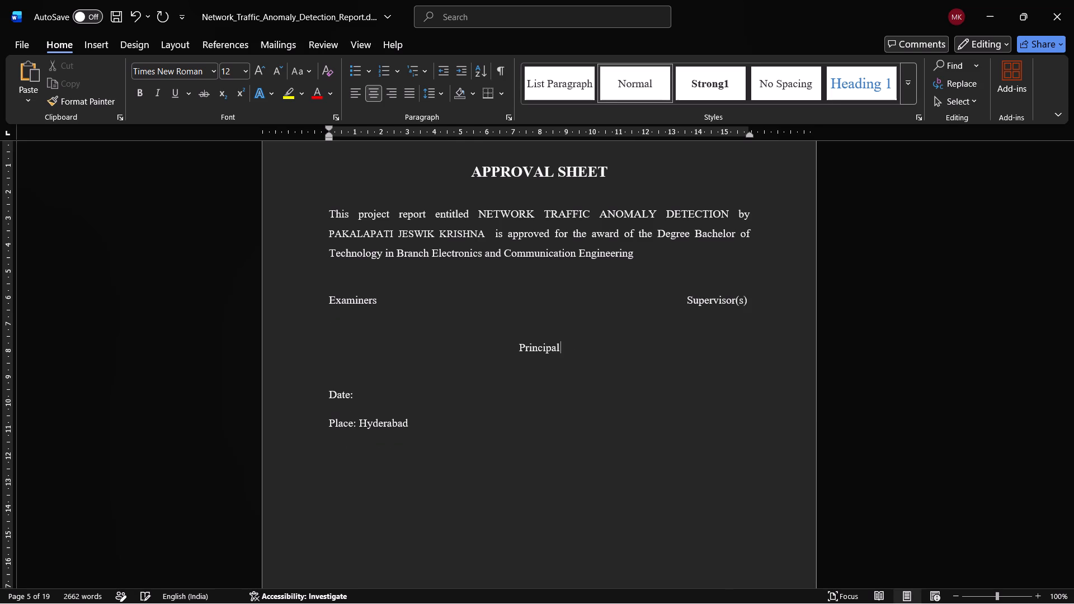
key("Left")
key("Left")
key("Left")
key("Left")
key("Left")
key("Left")
key("Left")
key("Left")
key("Left")
key("Left")
key("Right")
key("Tab")
key("Tab")
key("Tab")
key("Tab")
key("Tab")
key("Tab")
key("Tab")
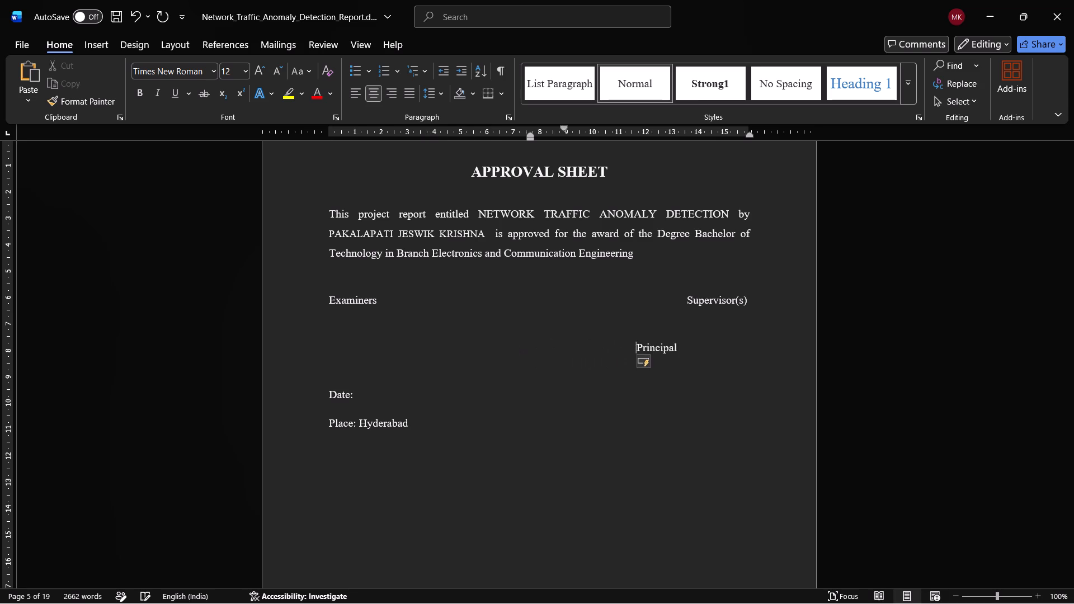
key("Tab")
key("Tab")
key("Tab")
key("space")
key("space")
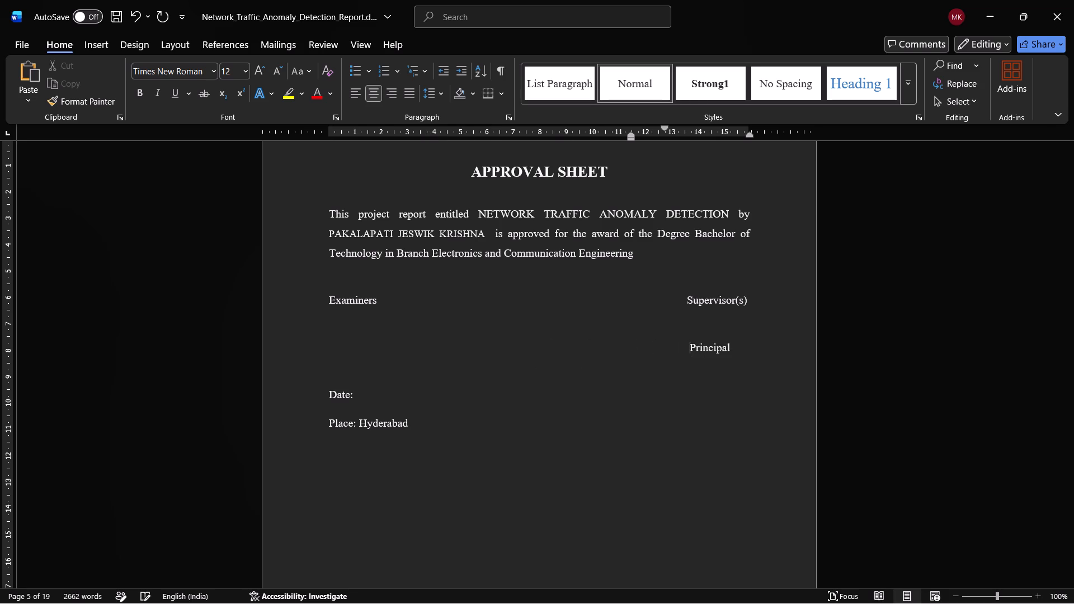
key("space")
key("space")
key("space")
key("space")
key("space")
key("space")
key("space")
key("space")
key("space")
key("space")
key("space")
key("space")
key("space")
key("space")
key("BackSpace")
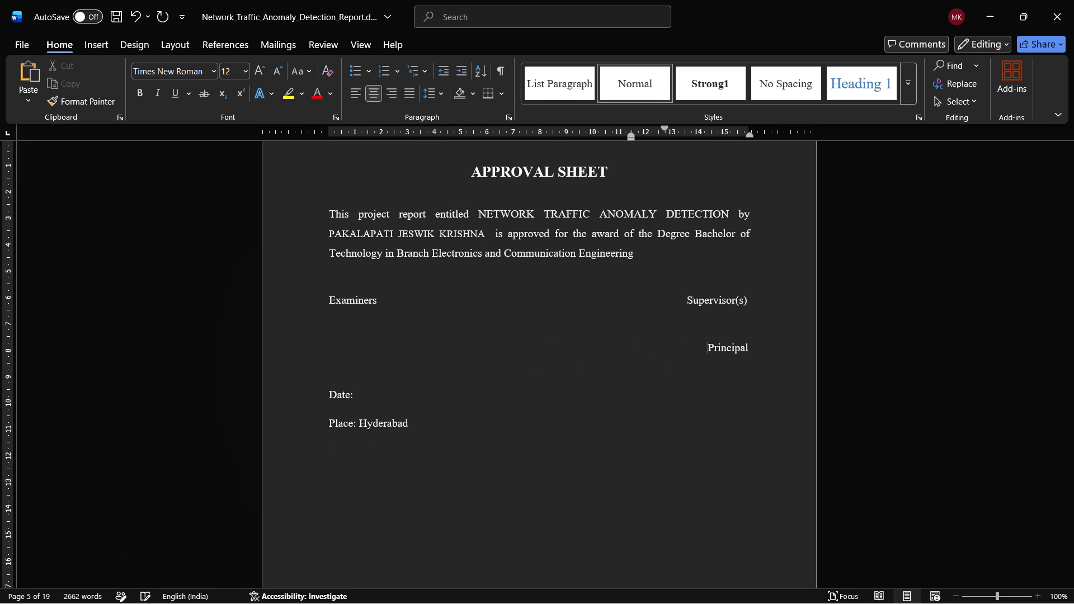
Enter the date 27-10-2026 after the Date label on the Approval Sheet.
left_click(369, 393)
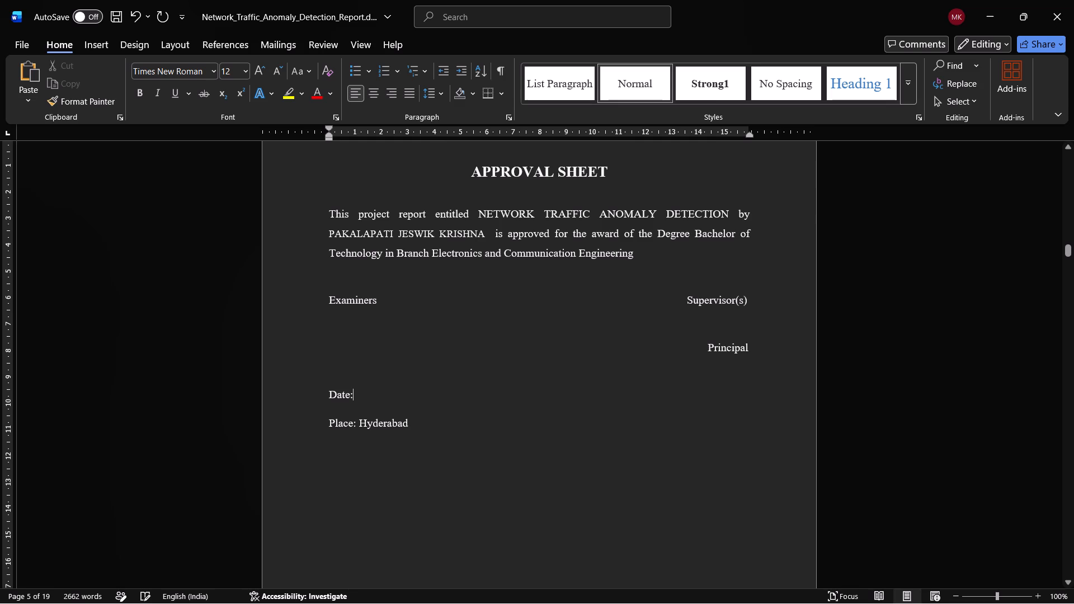
type("27+")
key("BackSpace")
type("-10-2026")
Replace the student name in the opening paragraph of the Declaration with the copied name.
scroll(369, 393, "down", 4)
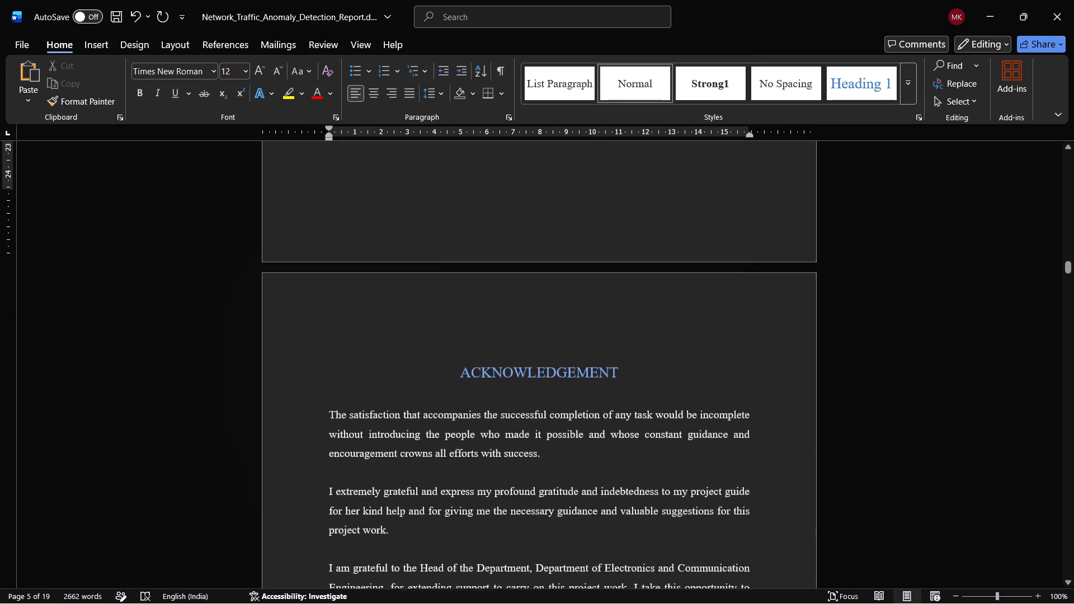
scroll(369, 393, "down", 1)
scroll(369, 393, "up", 1)
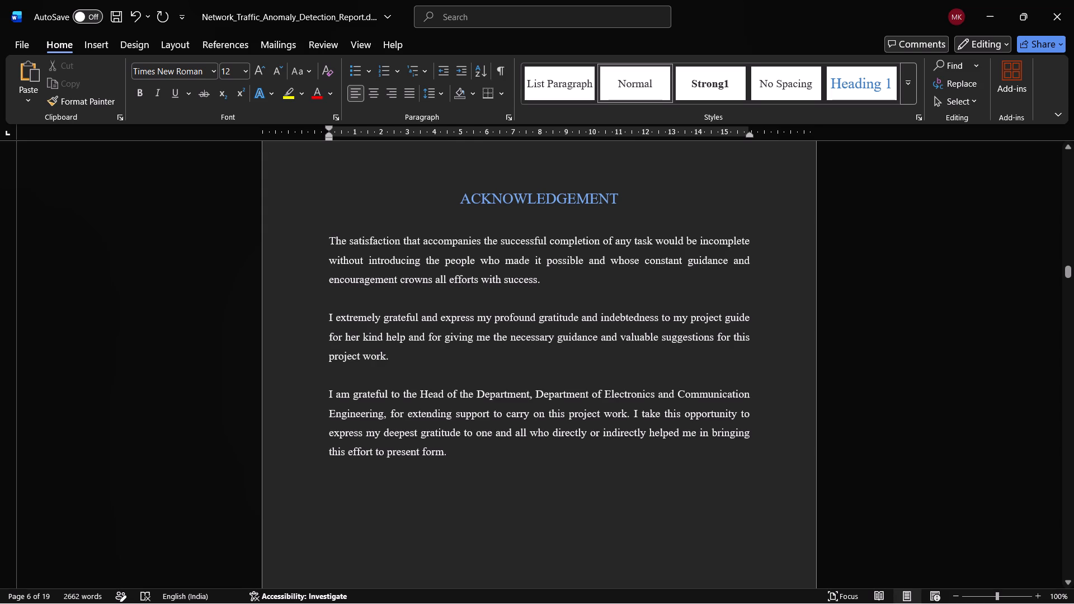
scroll(464, 393, "down", 7)
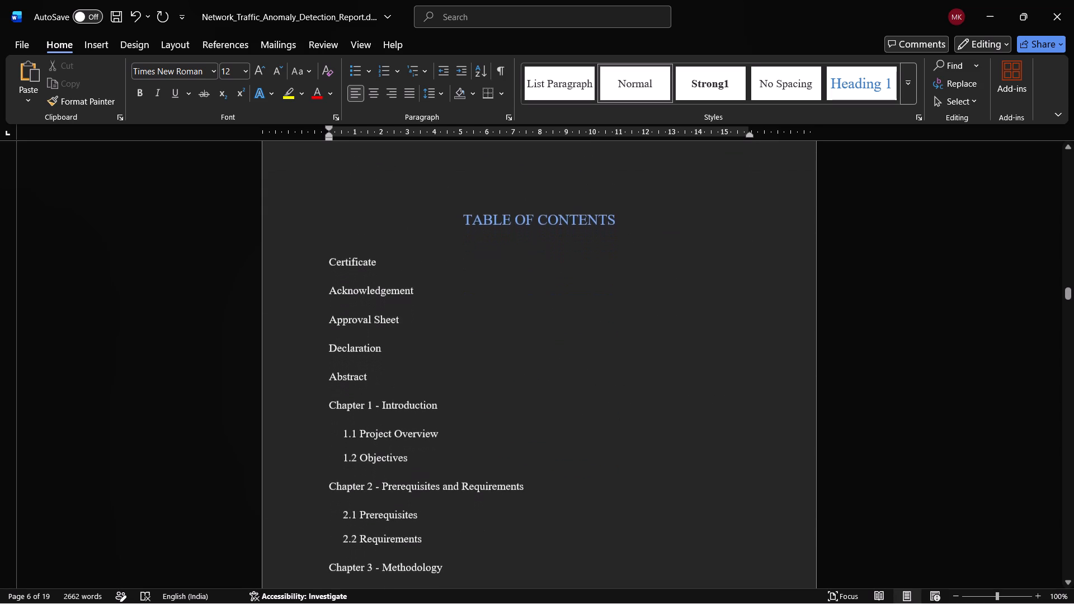
scroll(464, 393, "down", 7)
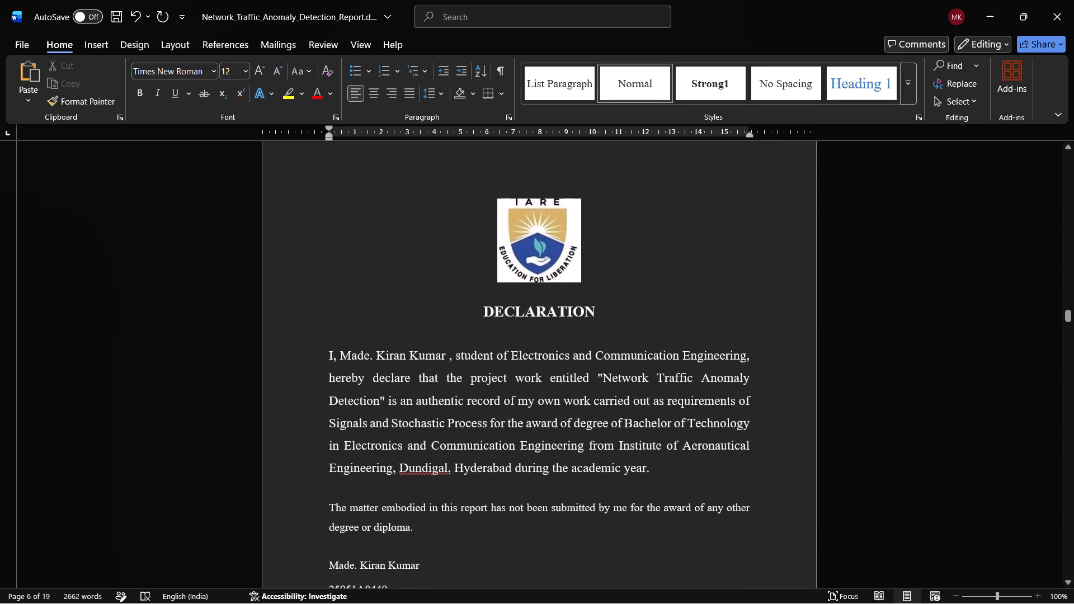
scroll(464, 393, "down", 2)
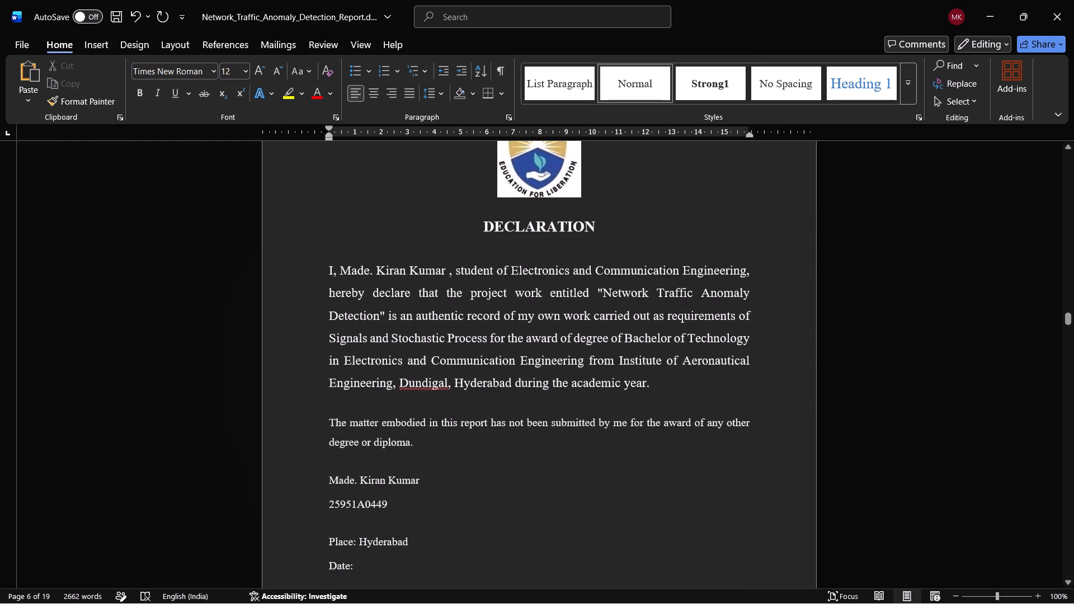
left_click_drag(447, 268, 372, 273)
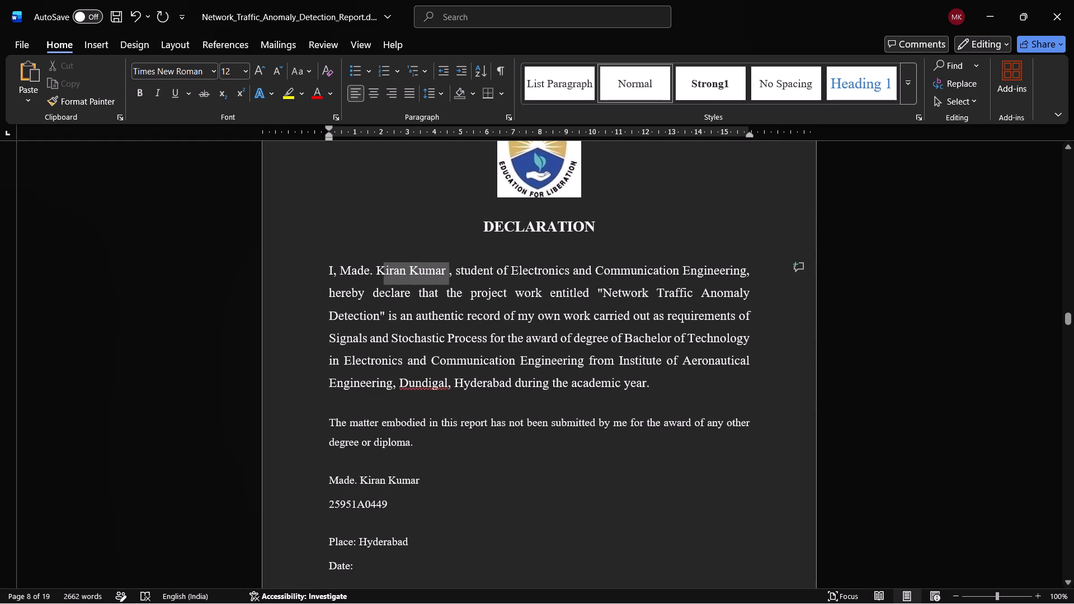
left_click_drag(372, 273, 342, 270)
key("ctrl+v")
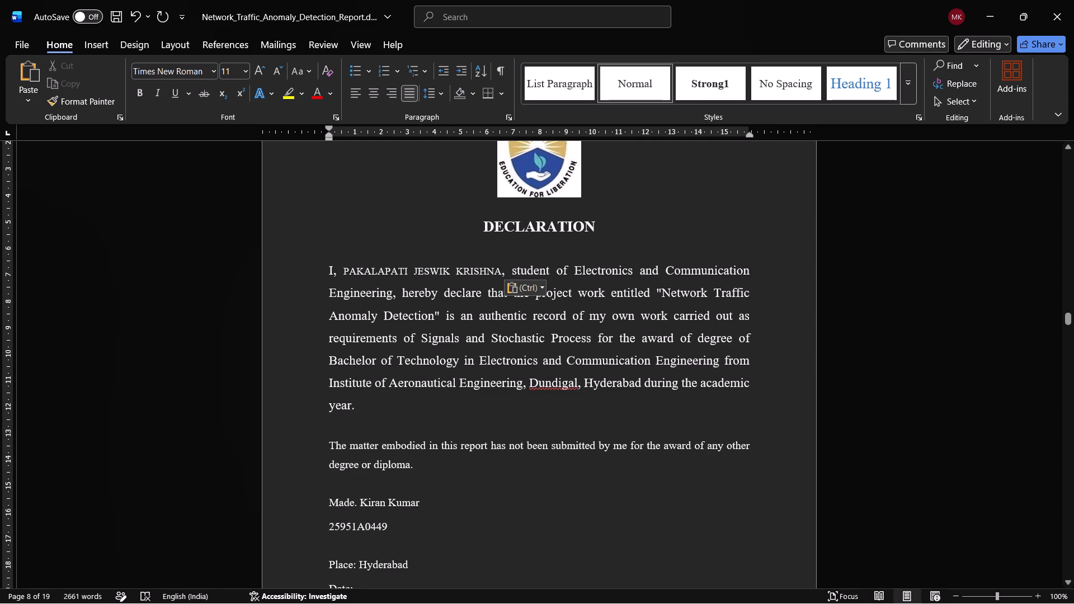
Replace the student name in the Declaration's signature block with the copied name, keeping the roll number on its own line.
scroll(558, 404, "down", 1)
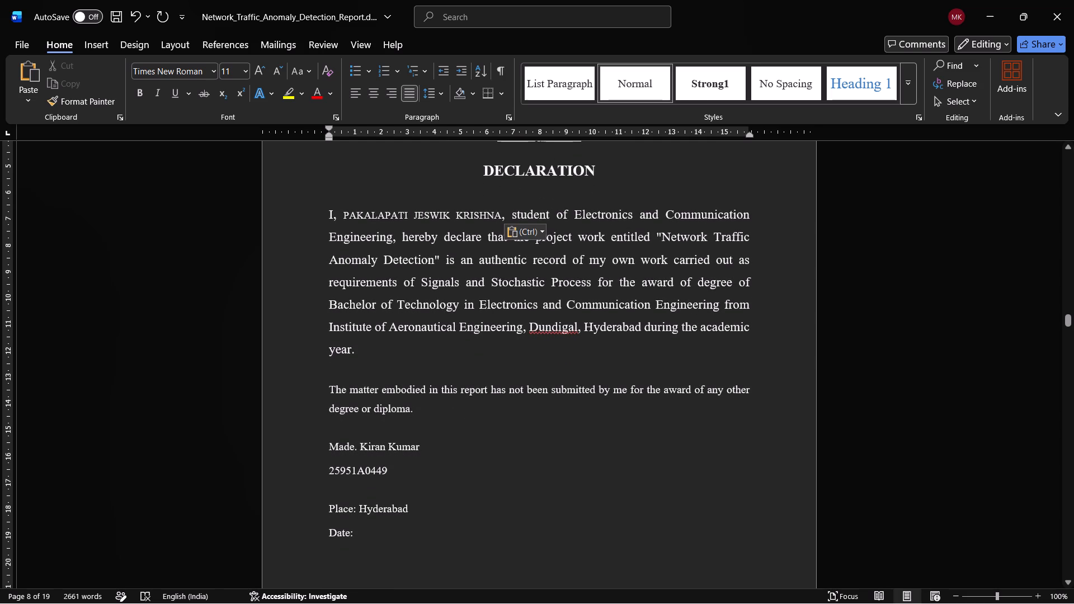
left_click_drag(426, 447, 328, 446)
key("ctrl+v")
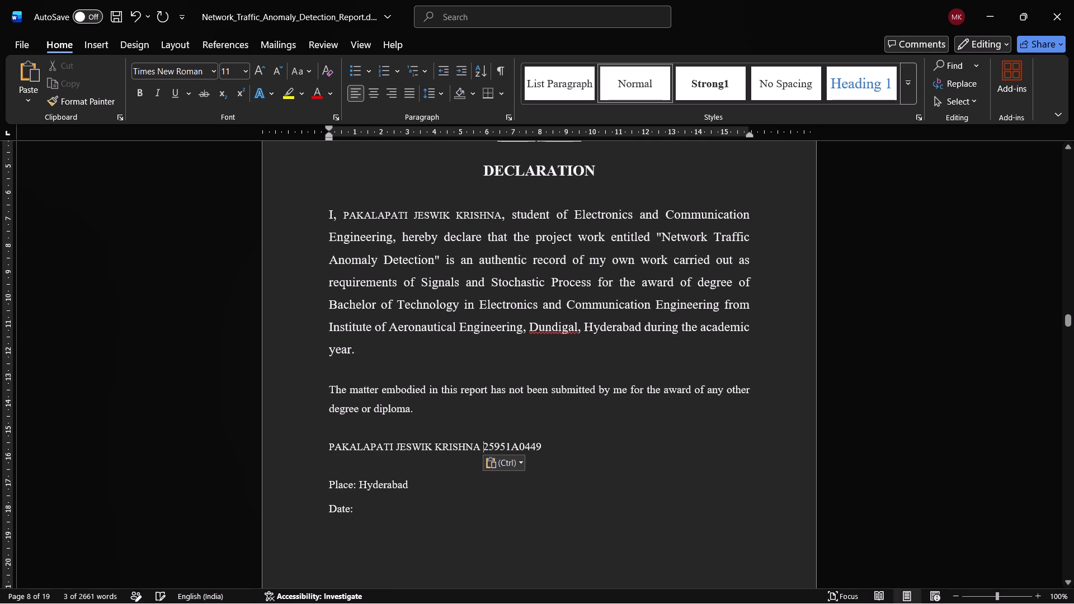
key("Return")
Change the last digit of the student's roll number in the Declaration to 0.
key("Right")
key("Right")
key("Right")
key("Right")
key("Right")
key("Right")
key("Right")
key("Right")
key("Right")
key("Right")
key("Right")
key("Right")
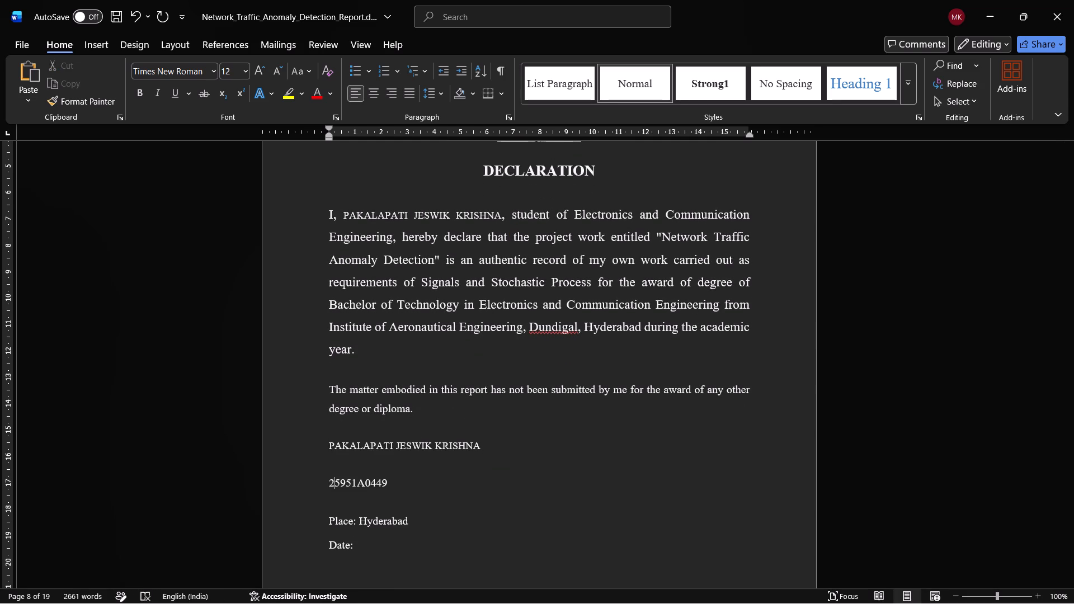
key("Left")
key("Left")
key("Left")
key("Right")
key("BackSpace")
key("0")
Enter the date 27-10-2026 after the Date label at the end of the Declaration.
left_click(395, 542)
type("27-10-2026")
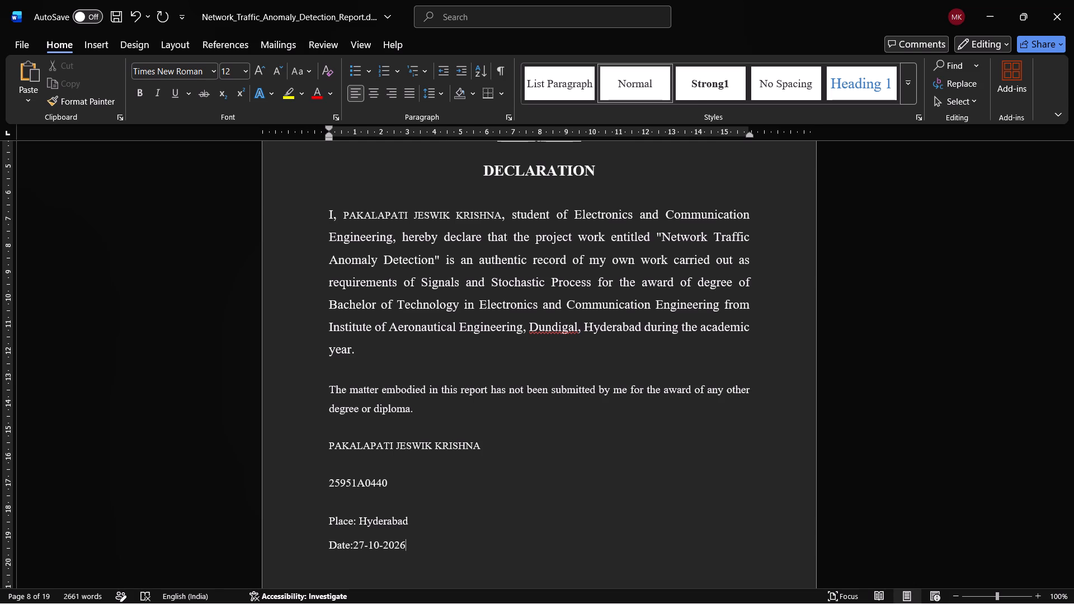
Review the report from the end of the Declaration through the Abstract and Chapters 1 to 3.
scroll(395, 542, "down", 2)
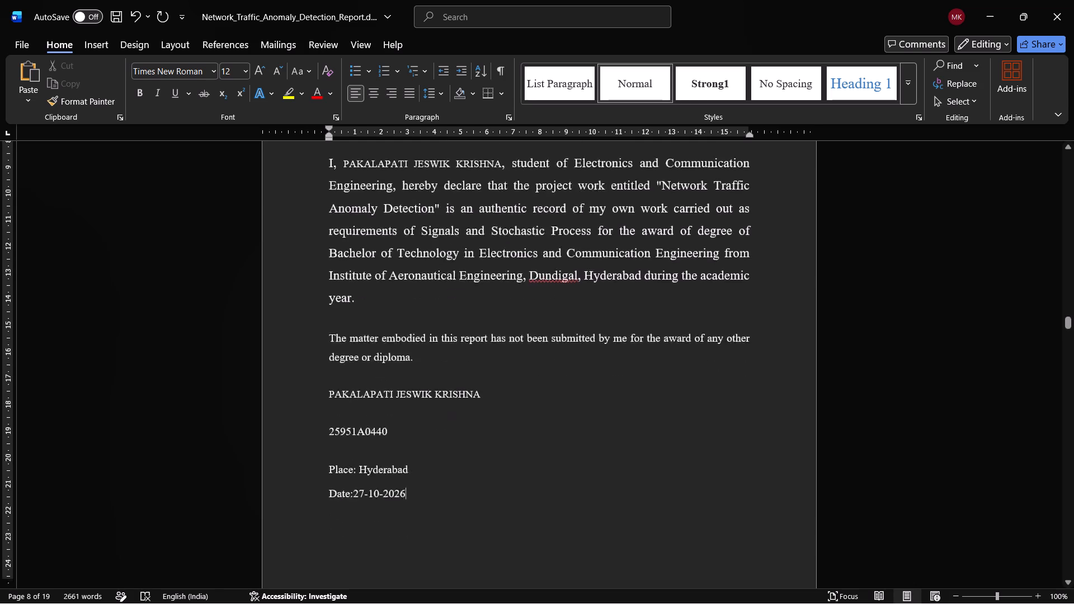
scroll(395, 542, "down", 3)
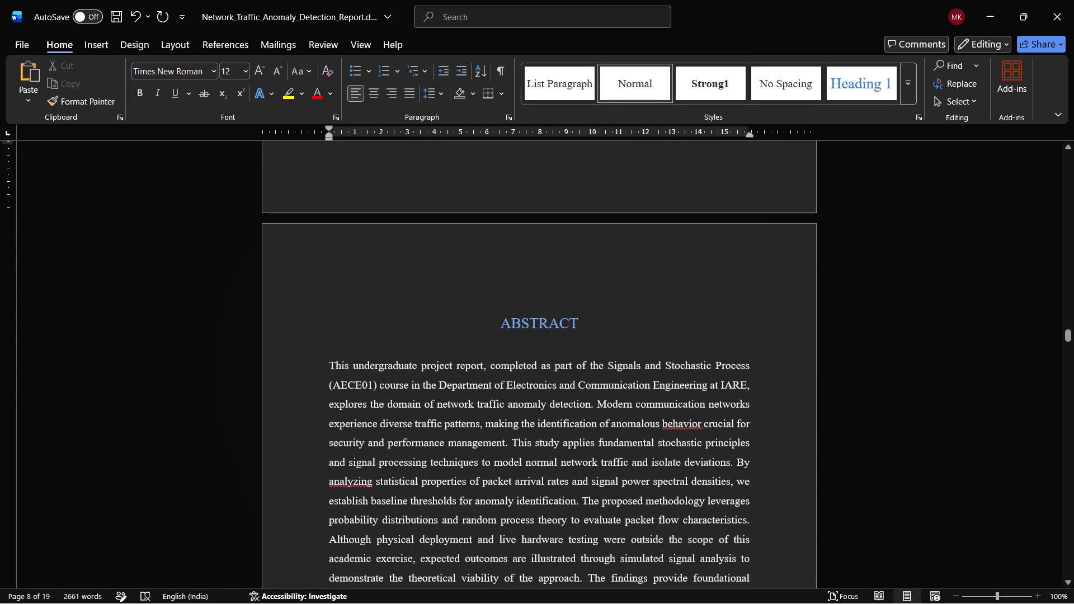
scroll(395, 542, "down", 2)
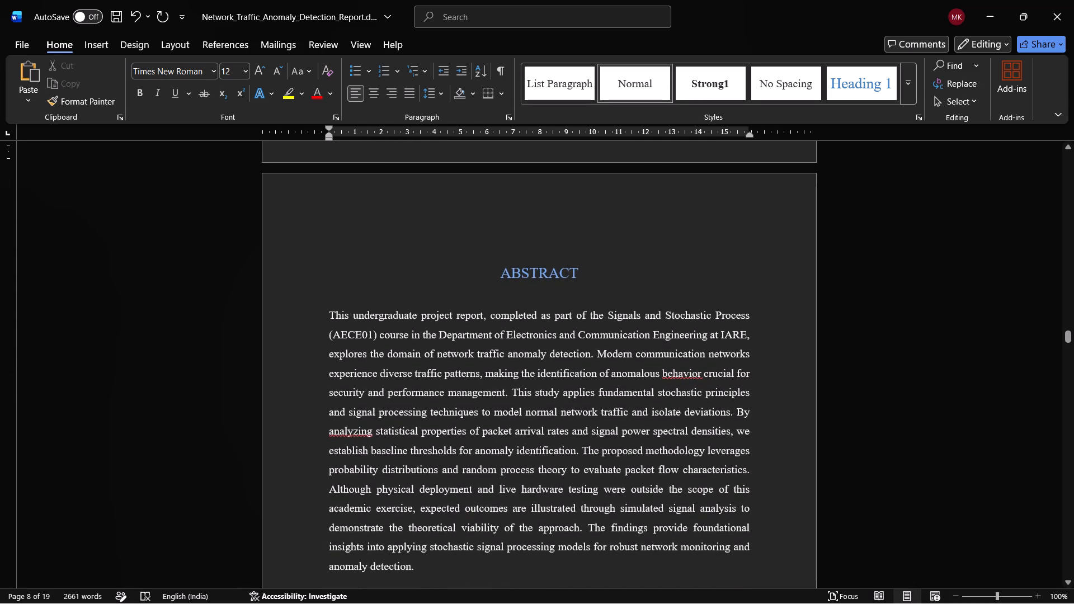
scroll(395, 542, "down", 2)
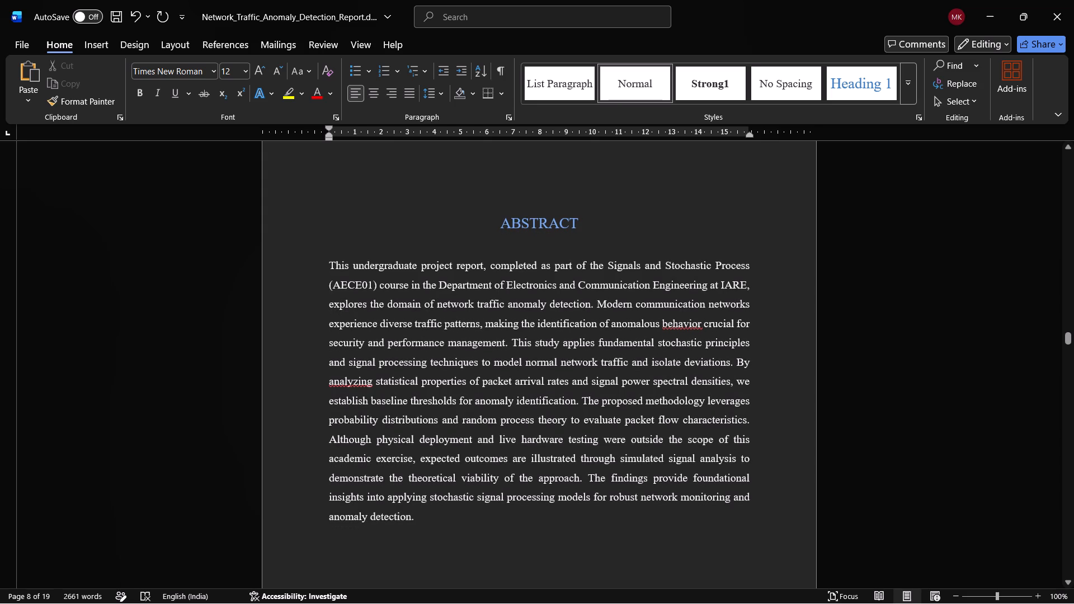
scroll(395, 542, "down", 1)
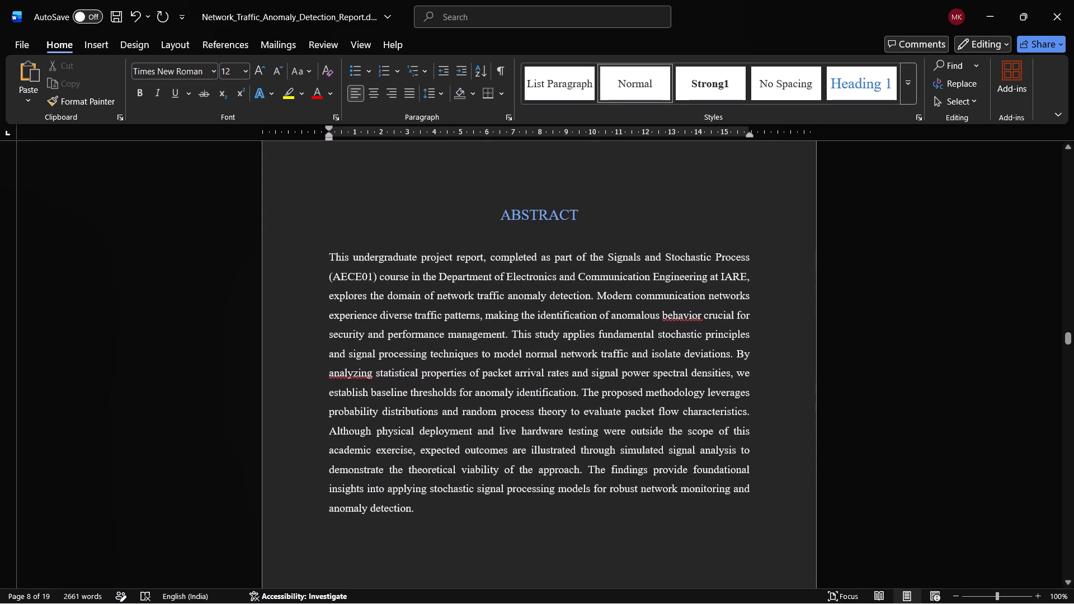
scroll(395, 542, "down", 6)
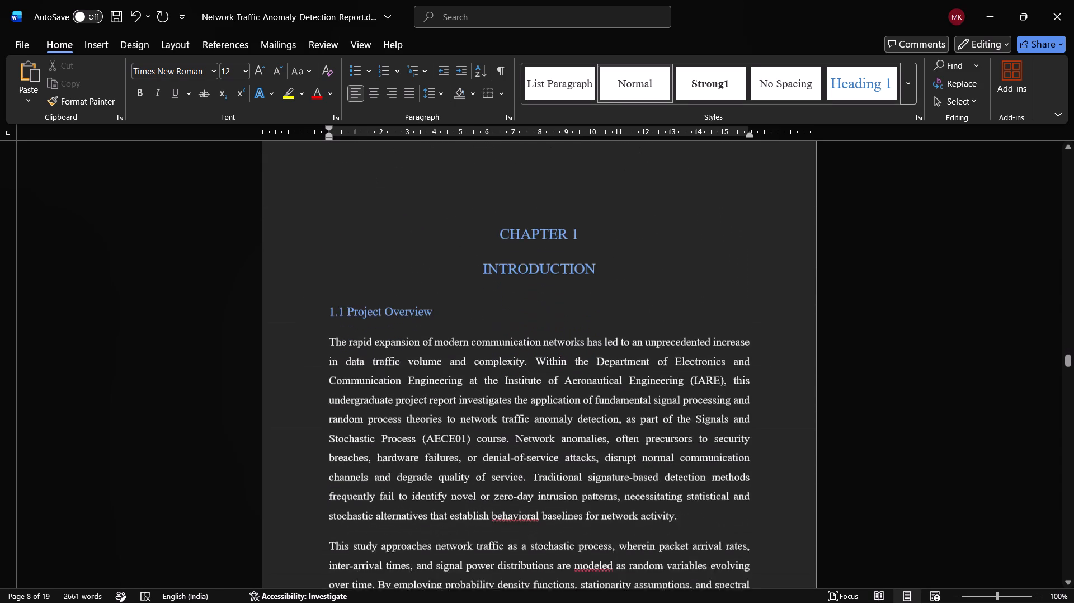
scroll(395, 542, "down", 2)
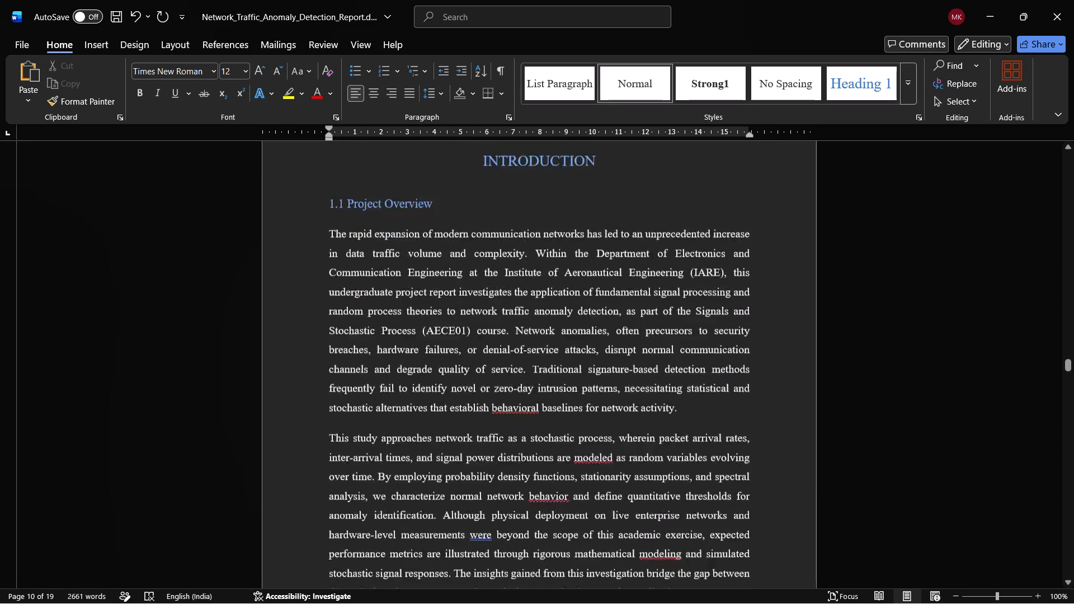
scroll(395, 542, "down", 9)
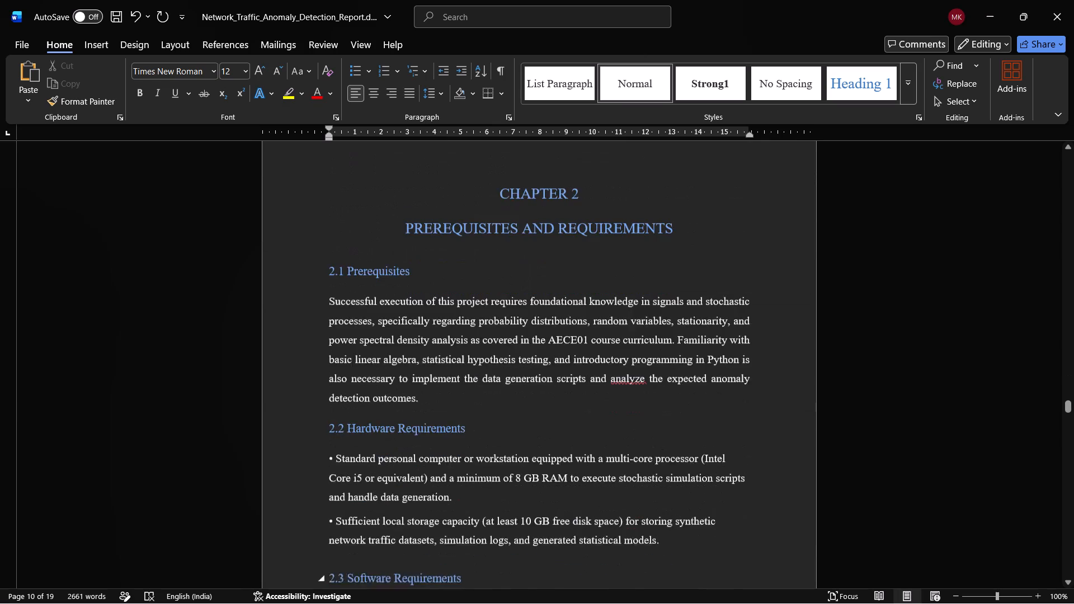
scroll(395, 542, "down", 5)
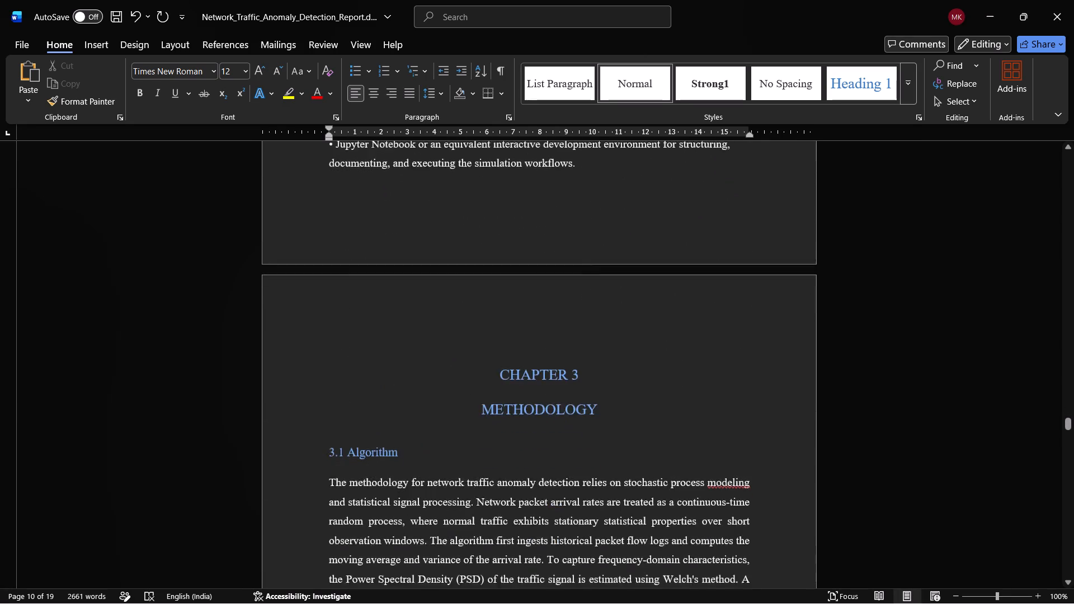
scroll(395, 542, "down", 6)
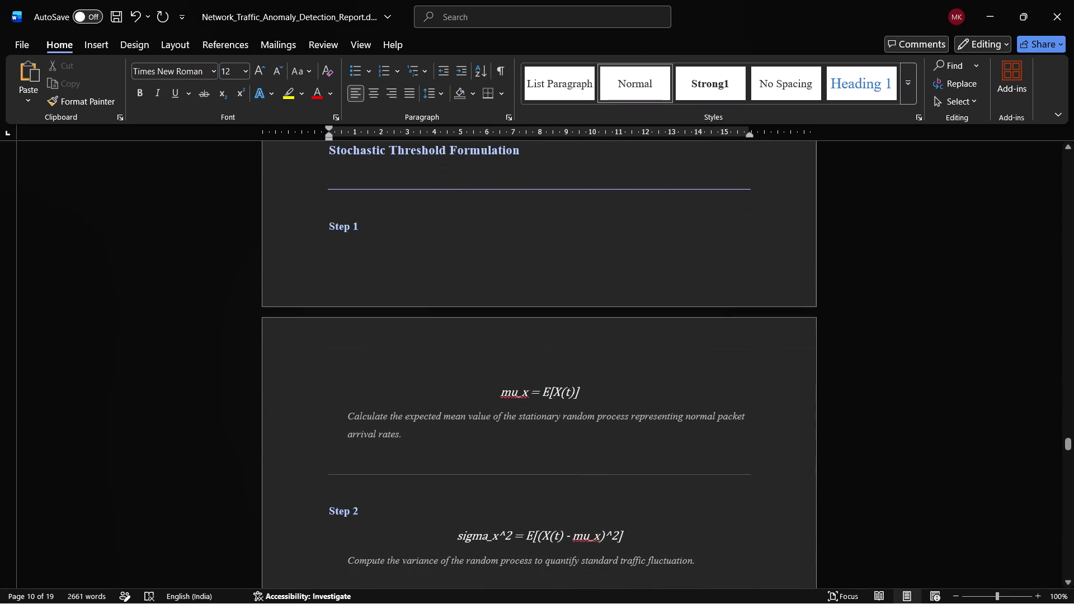
scroll(399, 386, "down", 5)
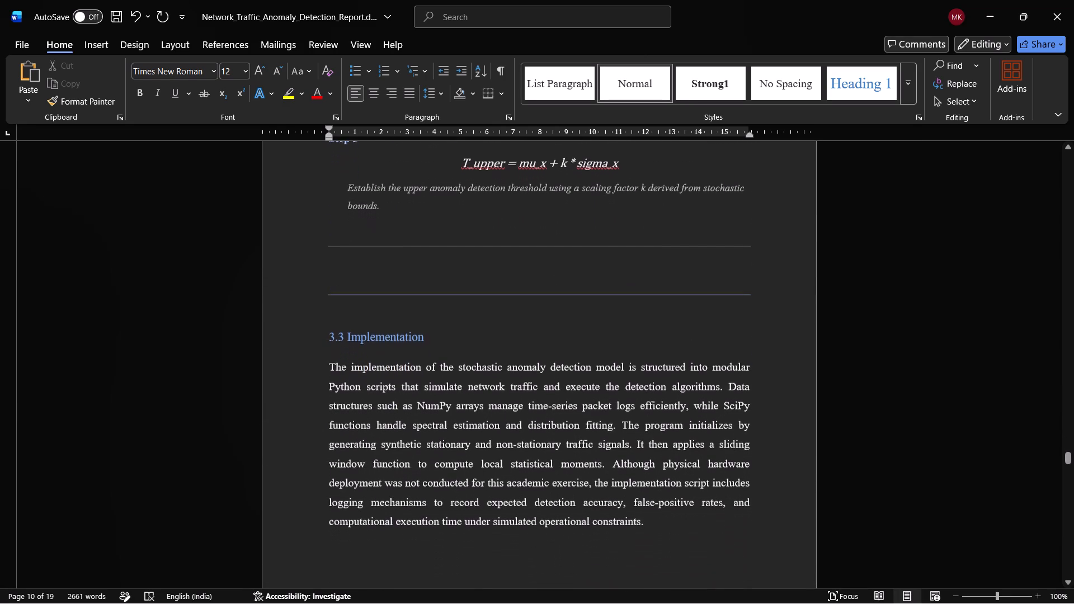
scroll(399, 386, "down", 1)
Clear the italic formatting from all text in the report, including the formulas and their explanations.
key("ctrl+a")
key("ctrl+i")
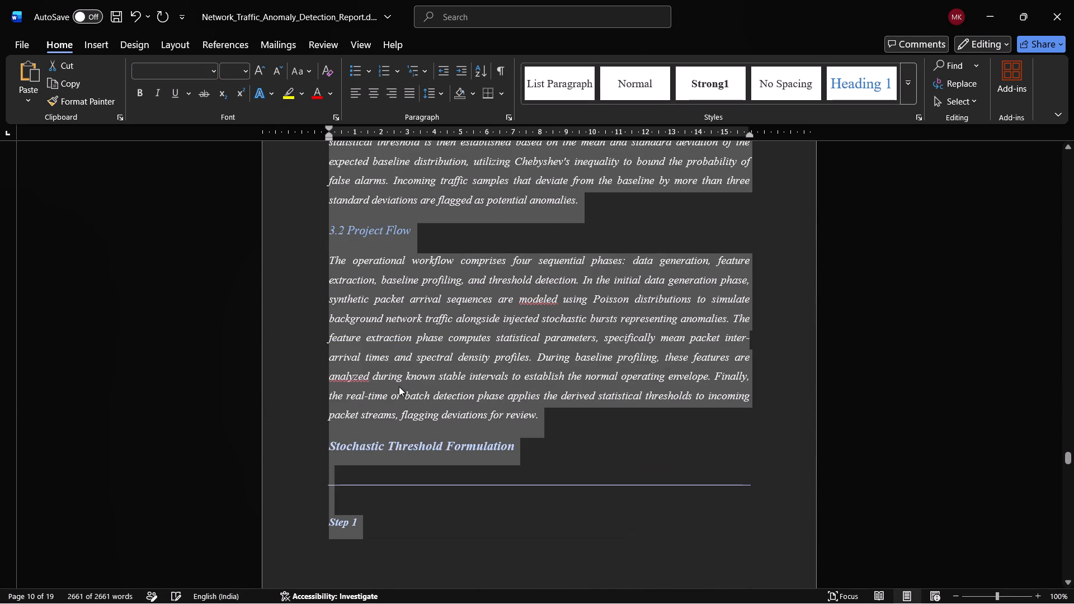
key("ctrl+i")
scroll(399, 386, "down", 7)
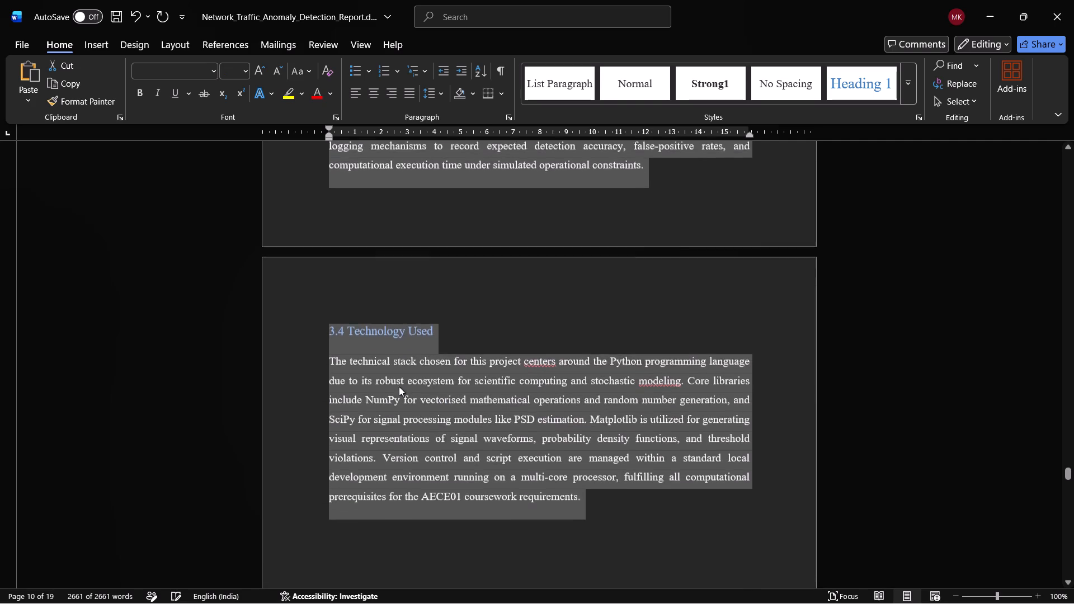
scroll(399, 386, "down", 1)
left_click(399, 386)
Examine the formula steps in Chapter 3 and read on through the results and future scope pages.
scroll(399, 386, "up", 5)
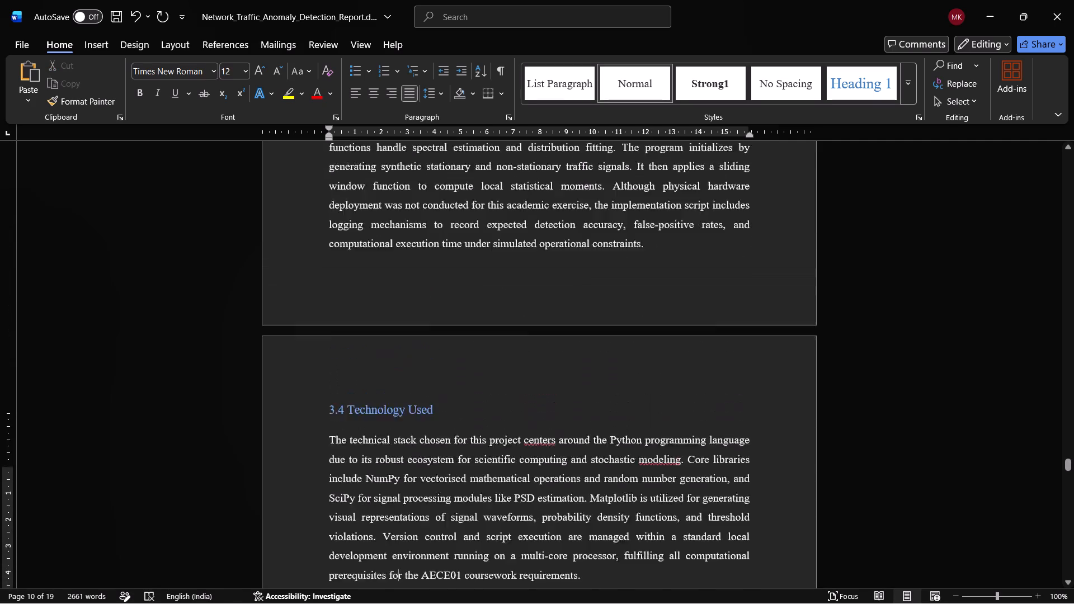
scroll(399, 386, "up", 7)
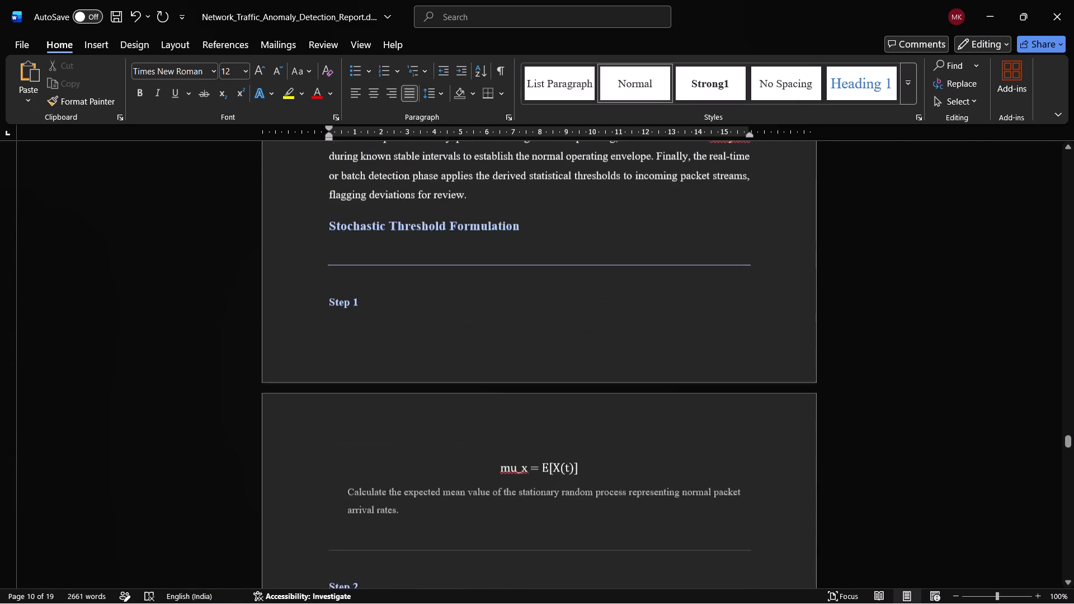
scroll(399, 386, "down", 14)
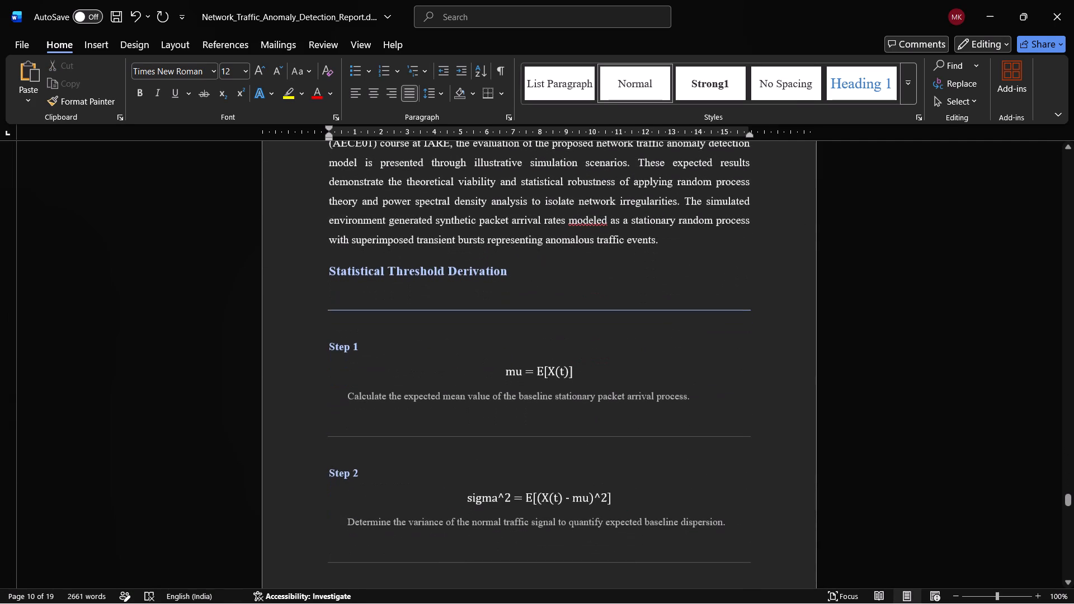
scroll(399, 386, "down", 6)
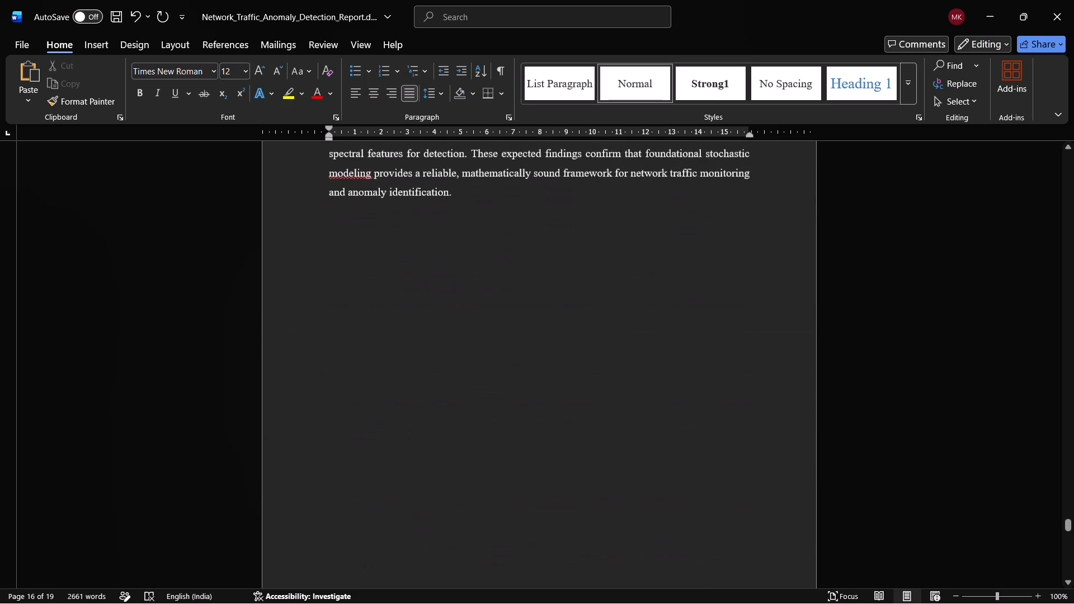
scroll(399, 386, "down", 9)
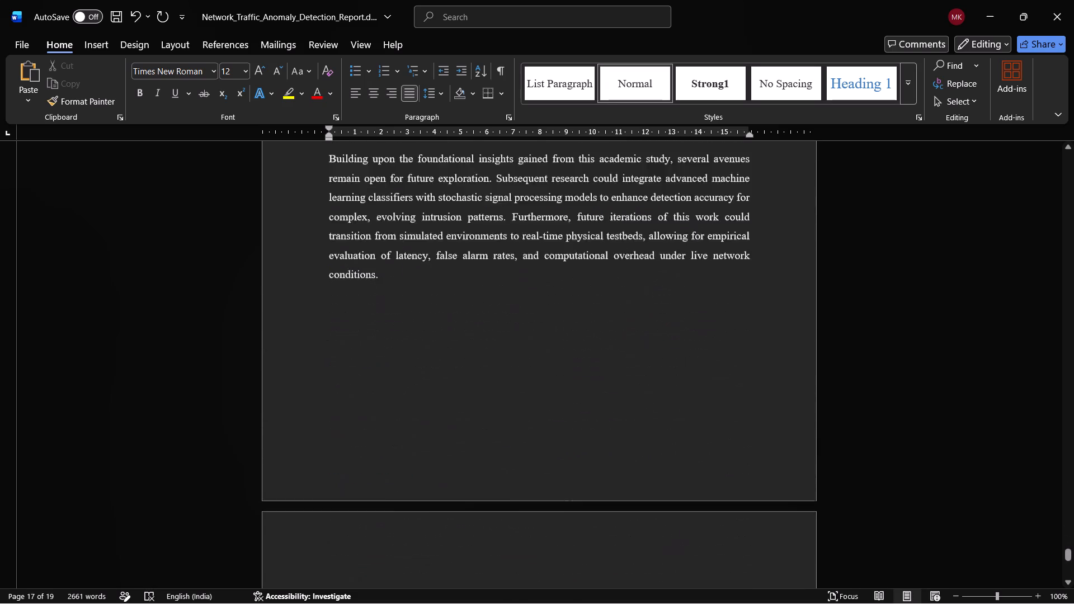
scroll(399, 386, "down", 3)
Check the student details, ticks, dates and signature labels from the self-assessment form through the Approval Sheet.
scroll(399, 386, "up", 11)
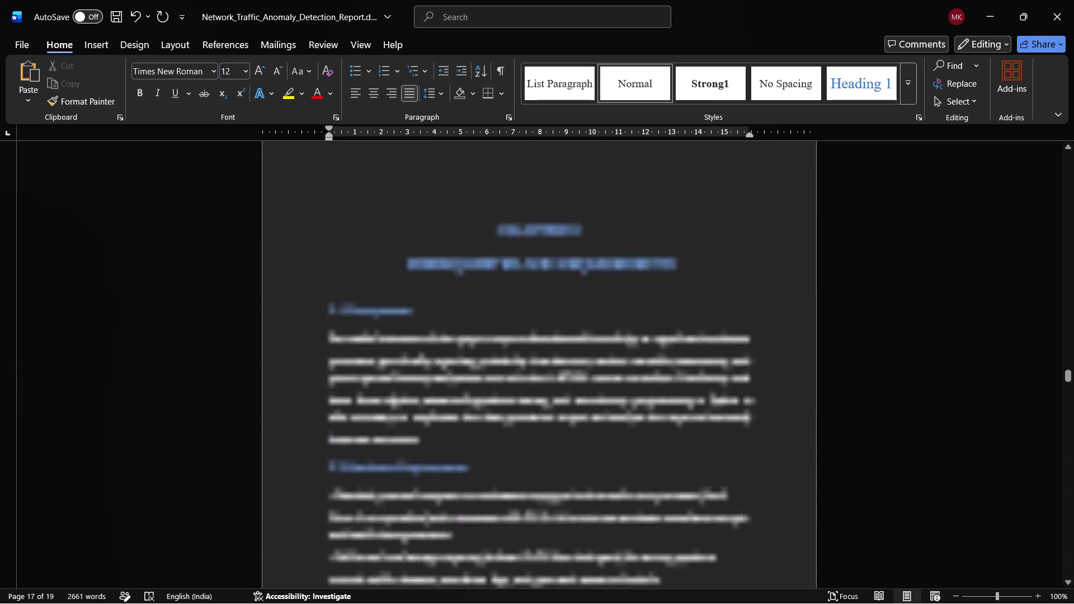
scroll(400, 388, "up", 18)
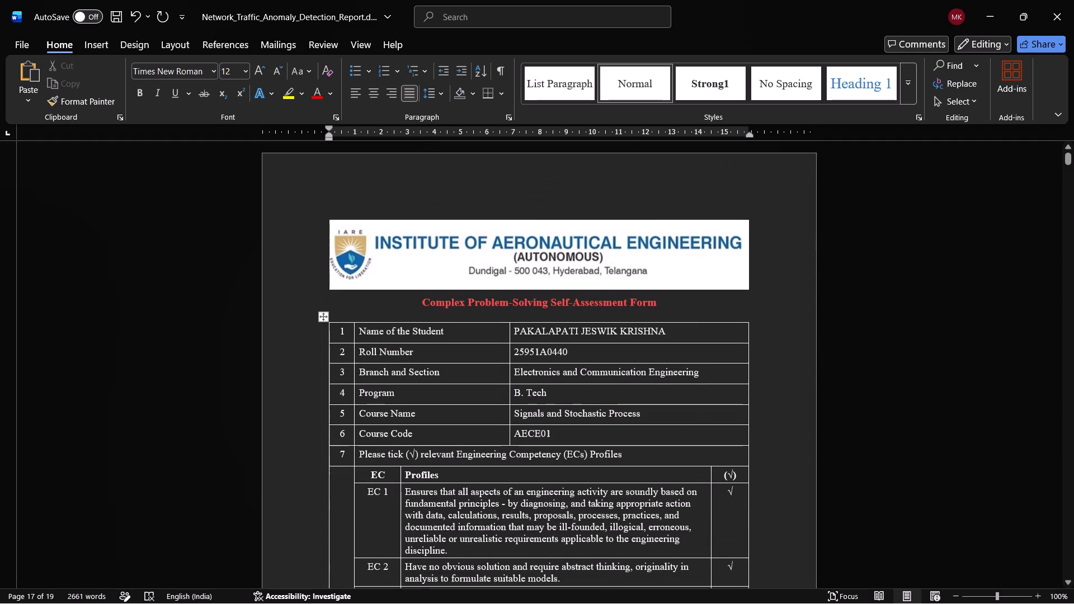
scroll(607, 455, "down", 1)
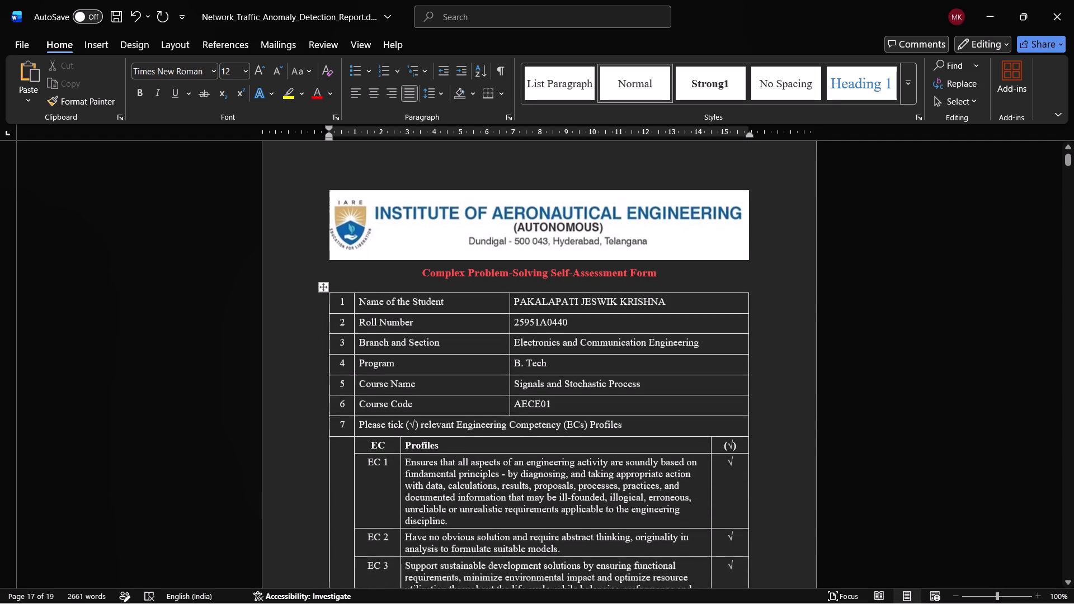
scroll(607, 455, "down", 2)
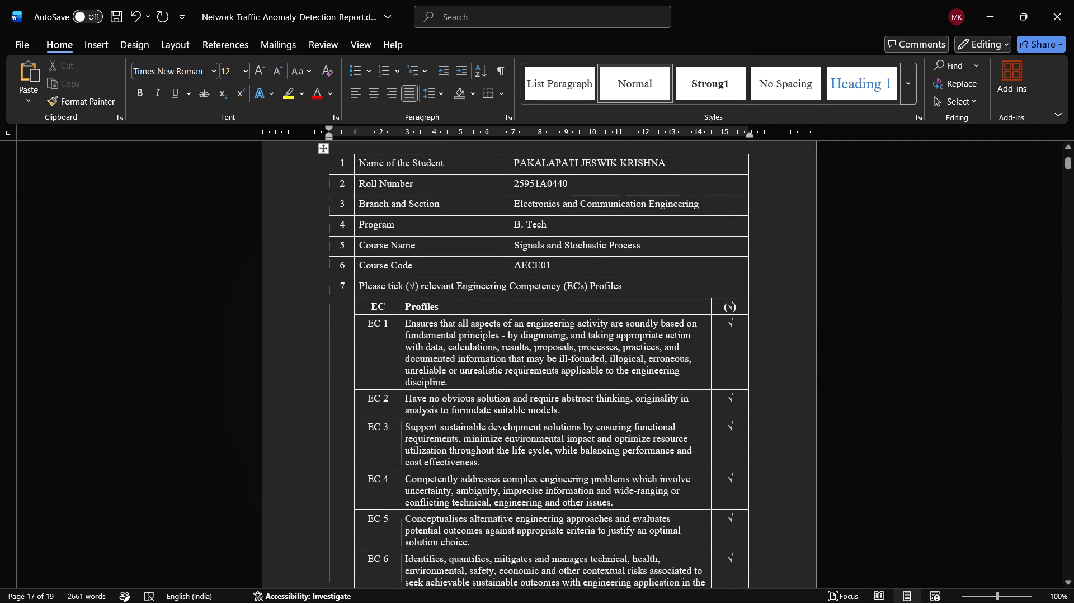
scroll(605, 318, "down", 3)
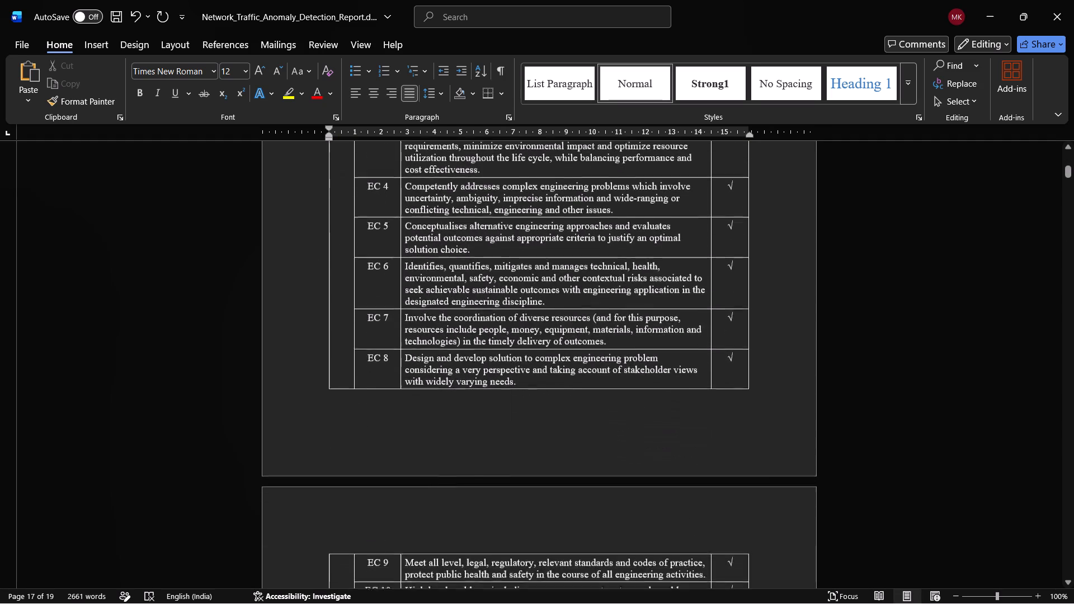
scroll(605, 318, "down", 1)
scroll(690, 384, "down", 2)
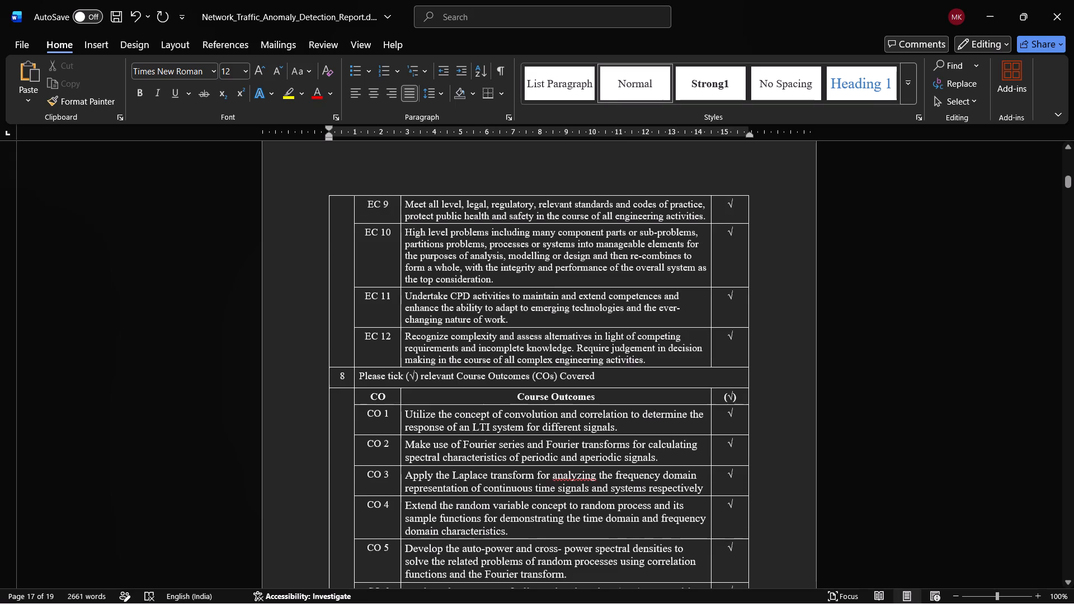
scroll(726, 432, "down", 4)
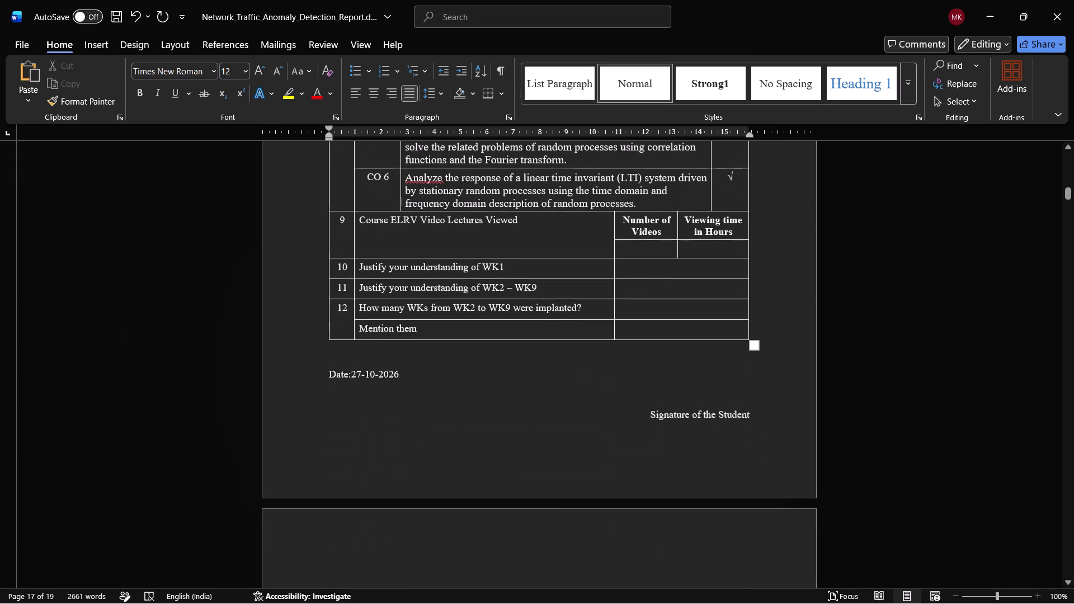
scroll(726, 432, "down", 4)
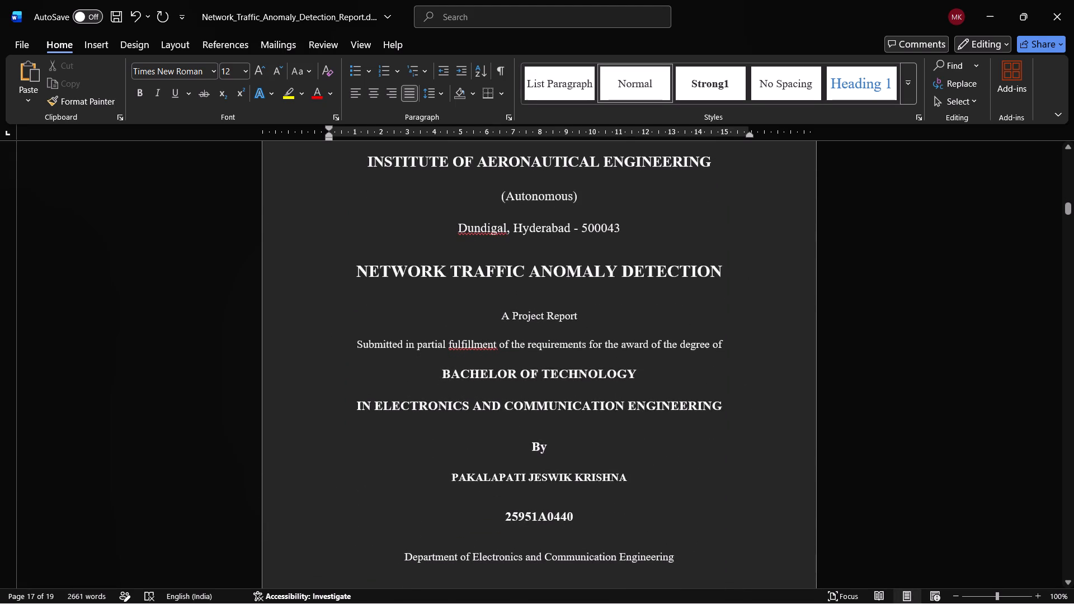
scroll(577, 473, "down", 6)
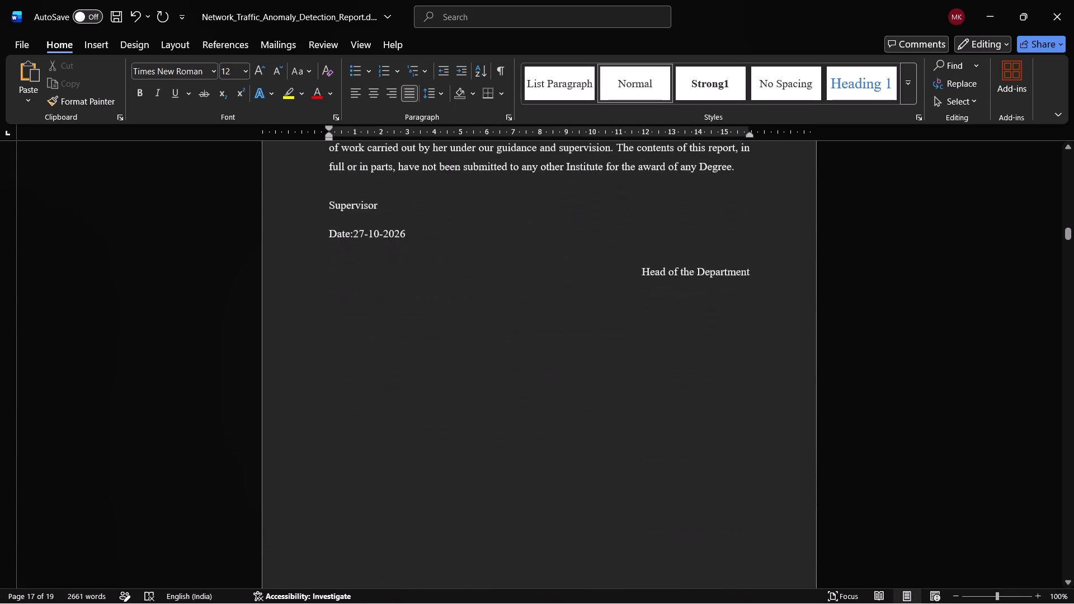
scroll(577, 473, "down", 4)
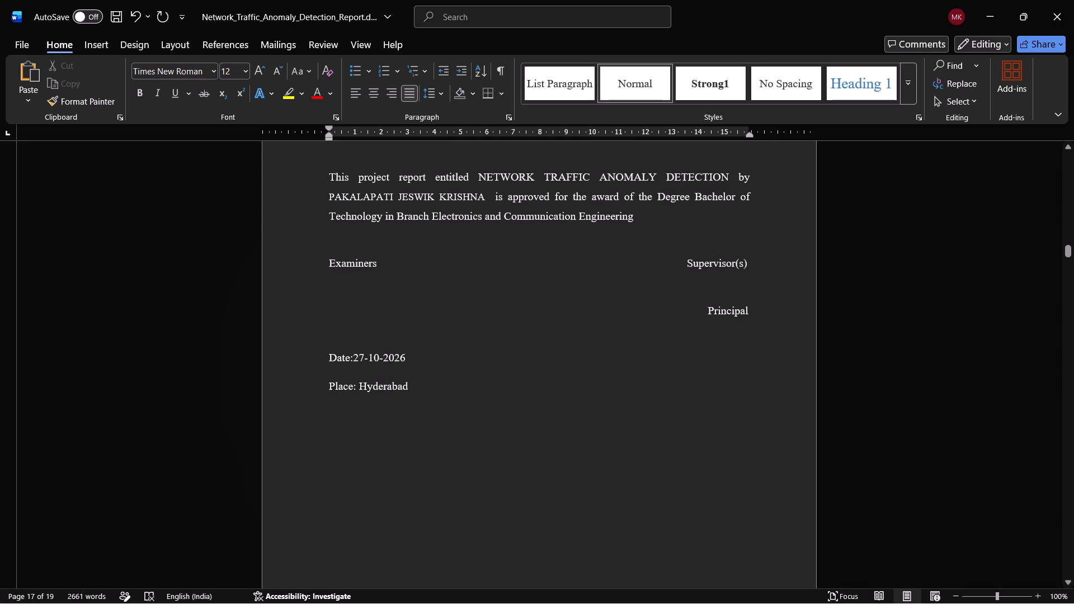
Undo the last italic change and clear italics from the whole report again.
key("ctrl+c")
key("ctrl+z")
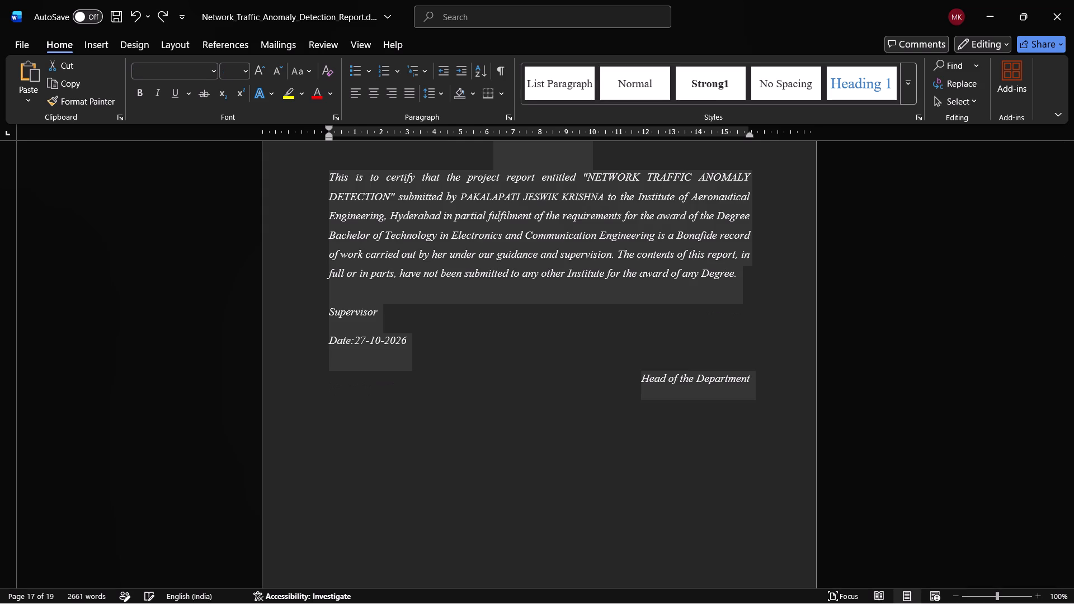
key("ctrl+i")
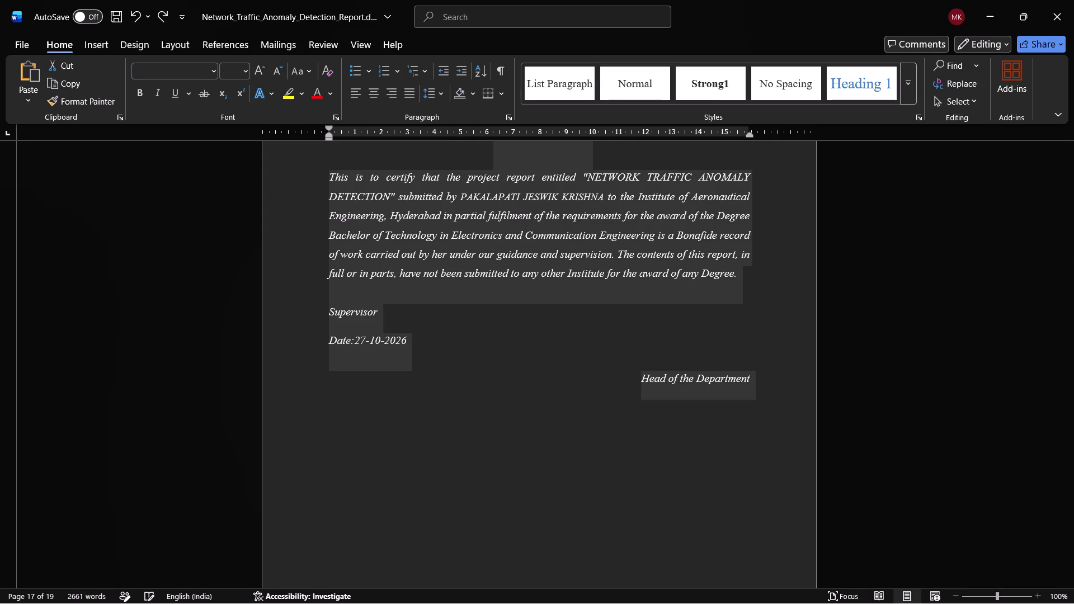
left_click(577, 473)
Save the Network Traffic Anomaly Detection report.
scroll(577, 473, "up", 1)
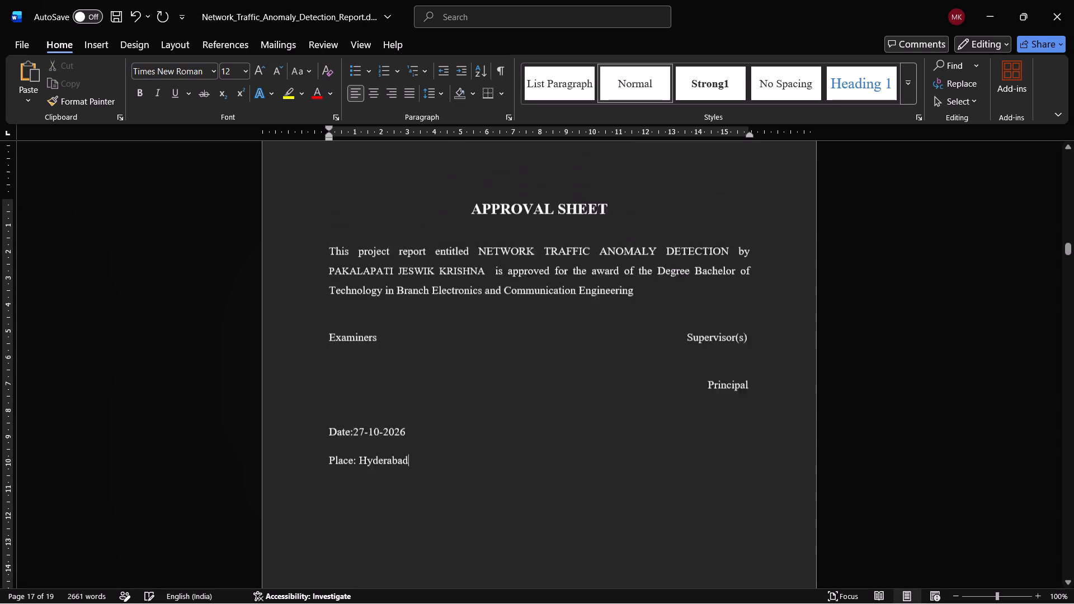
scroll(577, 473, "up", 9)
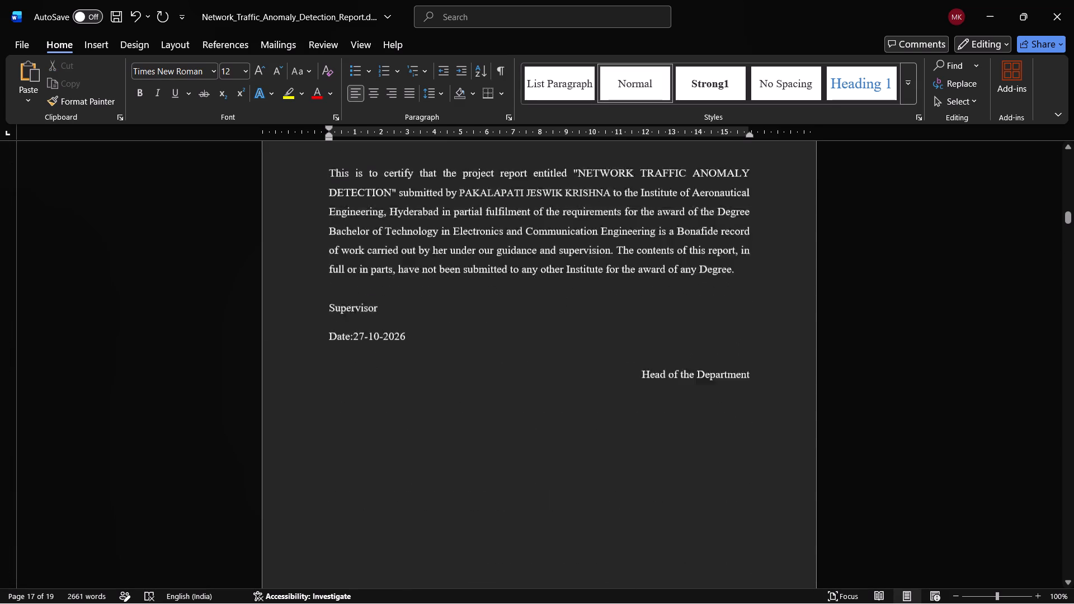
scroll(577, 473, "up", 2)
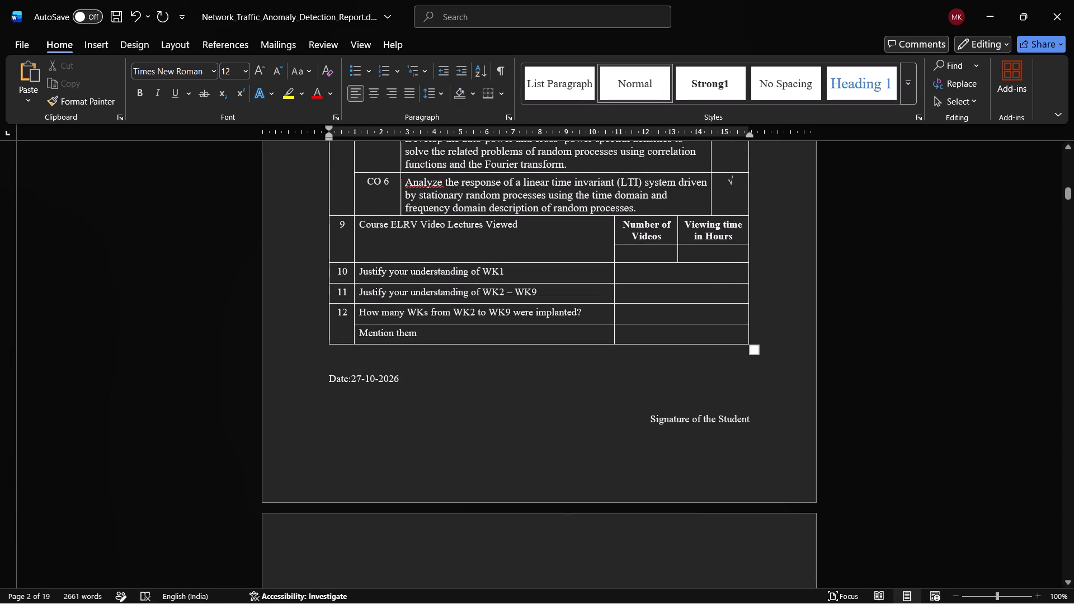
key("ctrl+s")
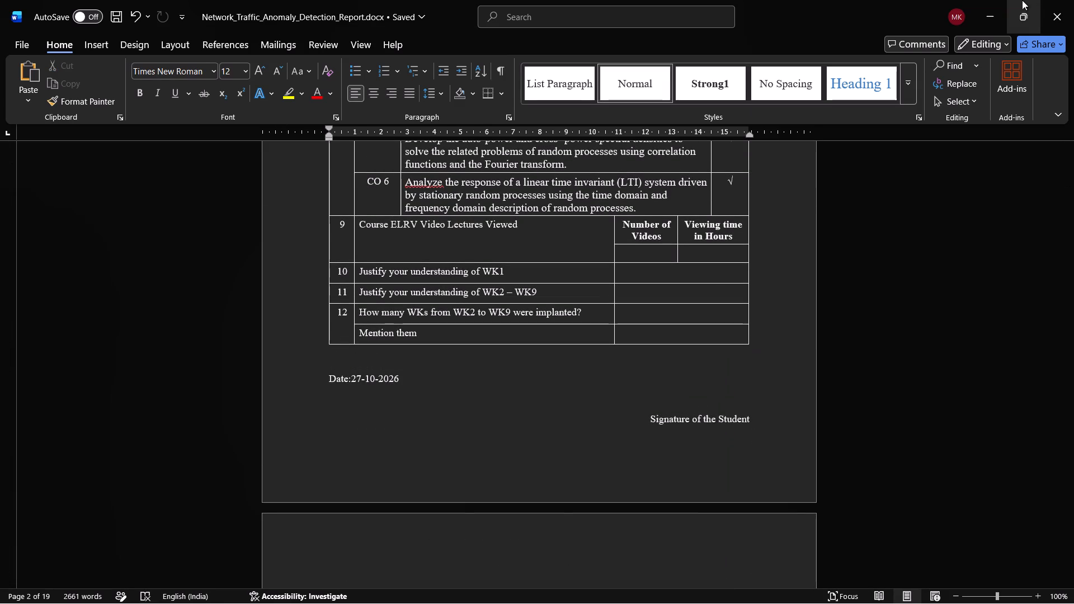
left_click(992, 10)
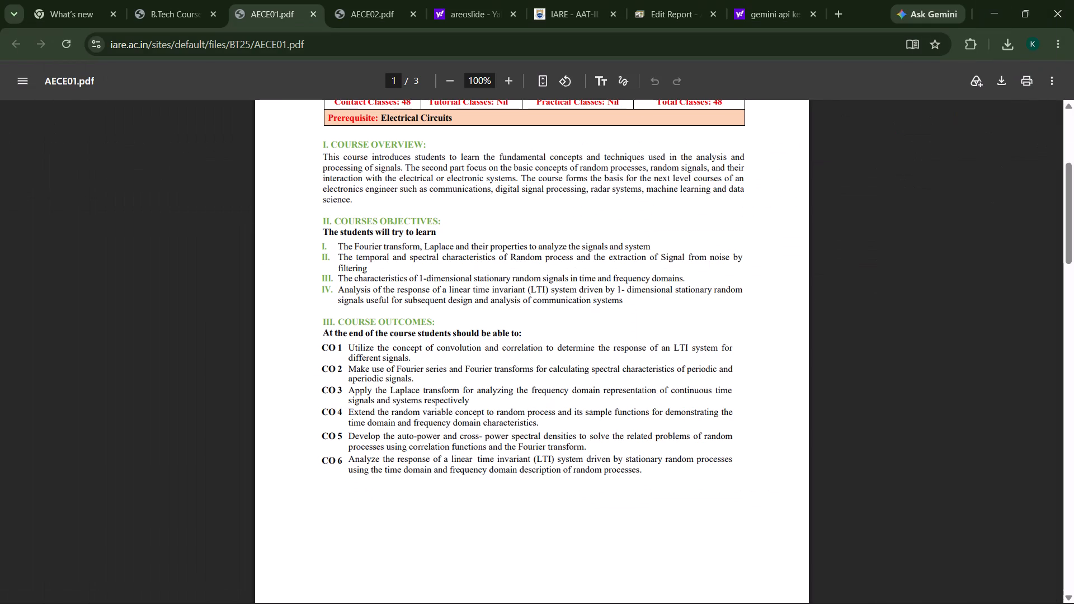
left_click(554, 2)
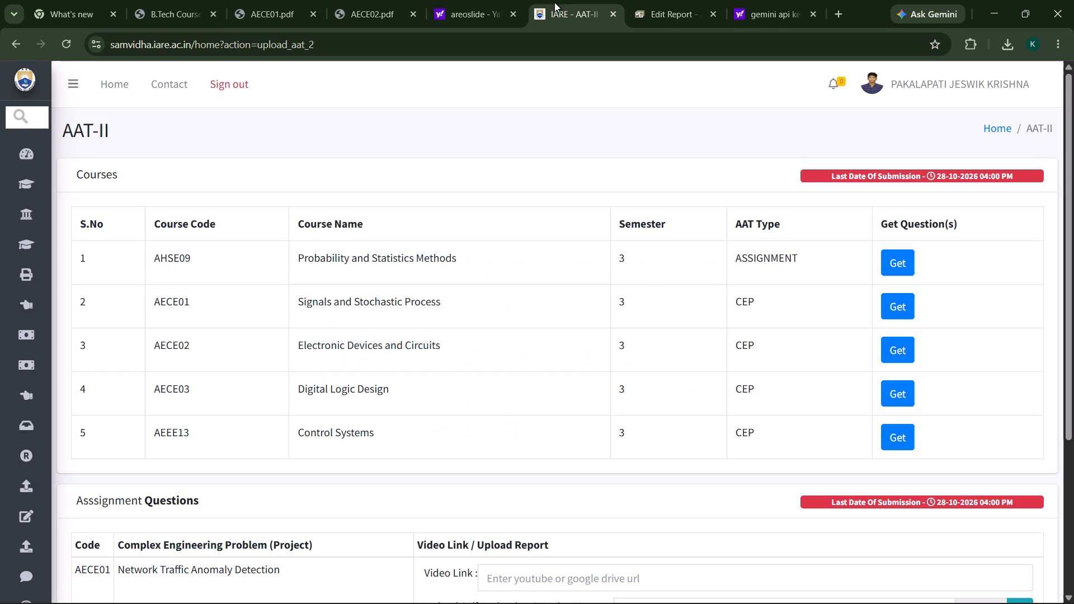
left_click(904, 343)
left_click(533, 416)
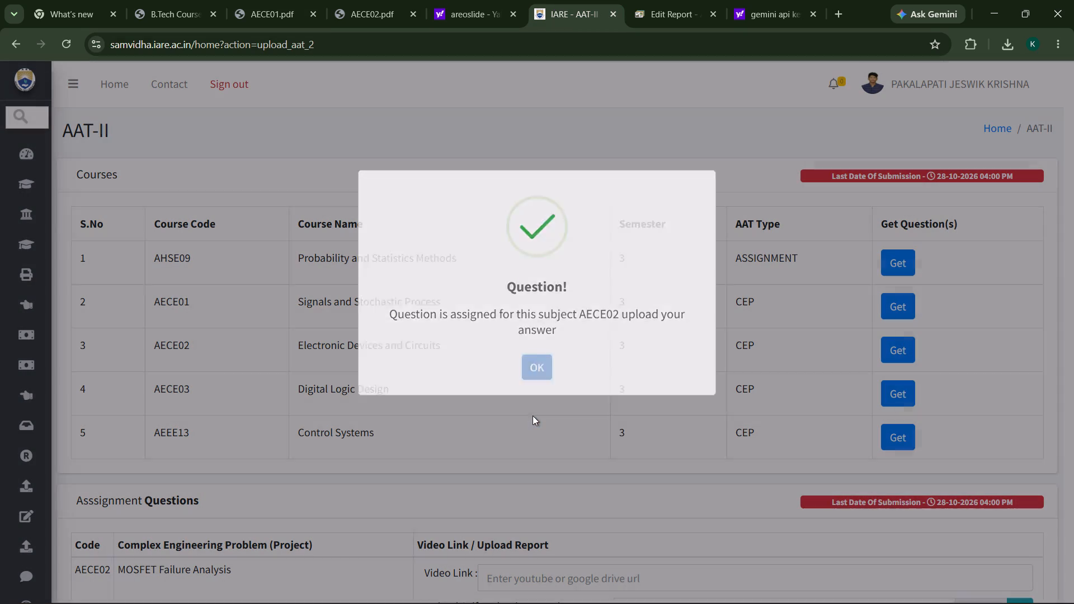
scroll(533, 416, "down", 1)
left_click_drag(234, 565, 126, 569)
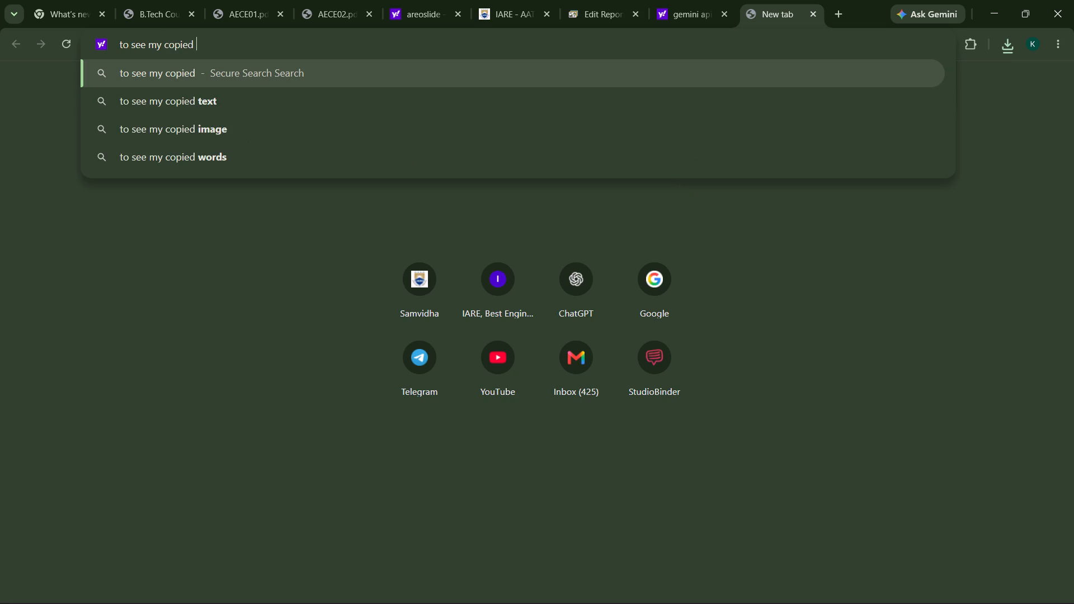
left_click(443, 97)
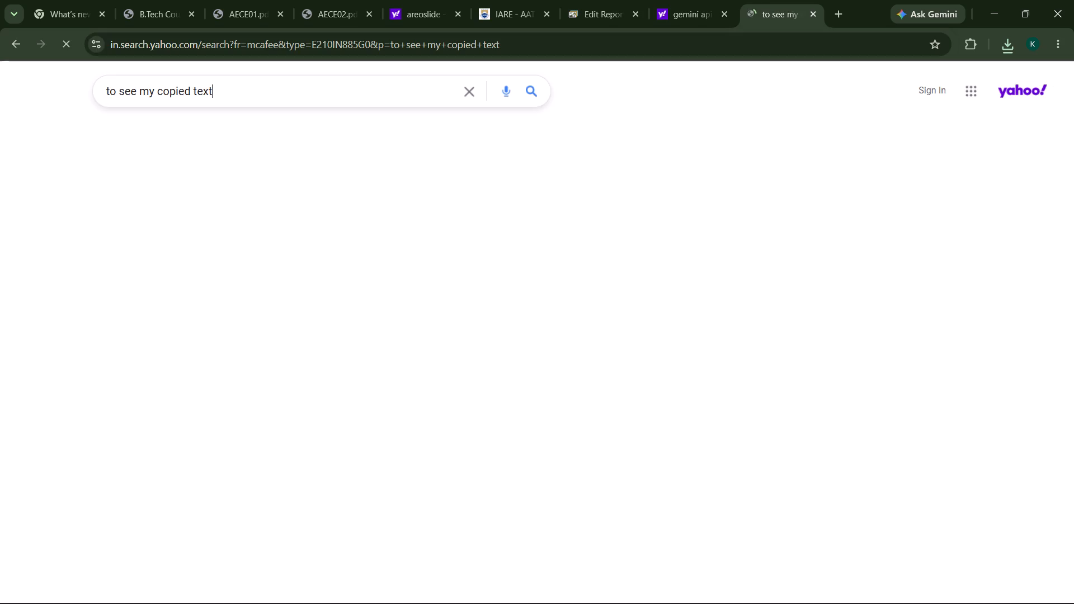
Refine the search to "to see my copied text on my computer" and open Microsoft's Windows 11 clipboard history article.
scroll(217, 268, "down", 1)
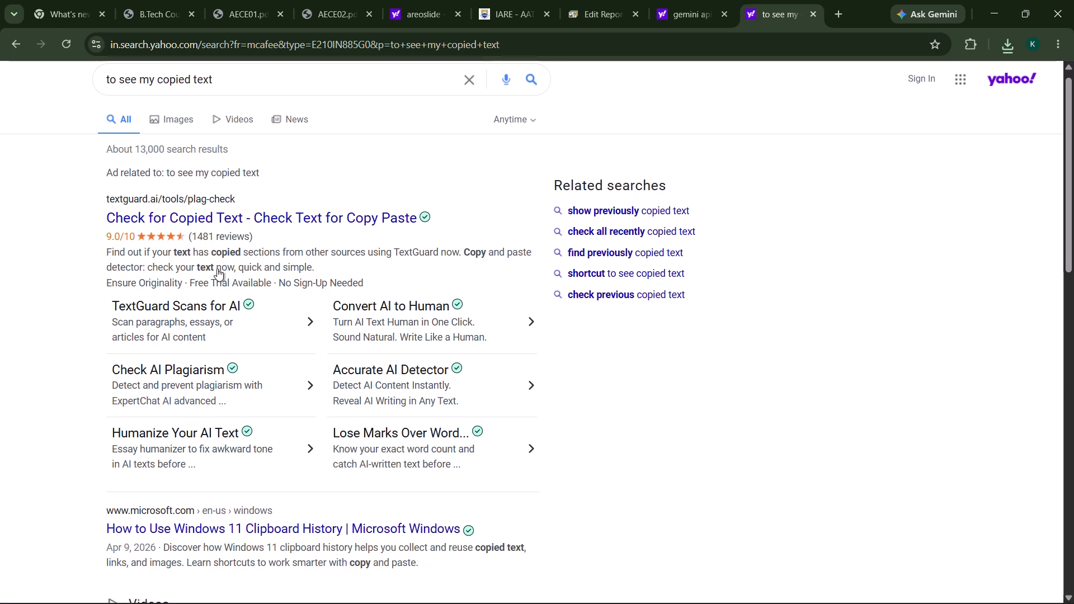
scroll(217, 268, "down", 1)
left_click(258, 80)
key("space")
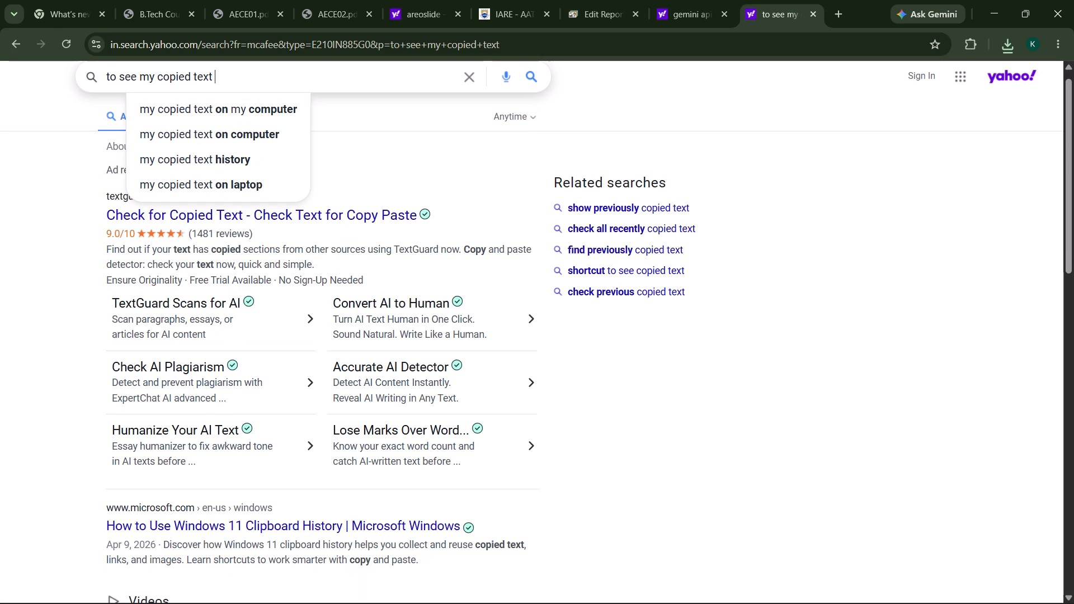
left_click(259, 110)
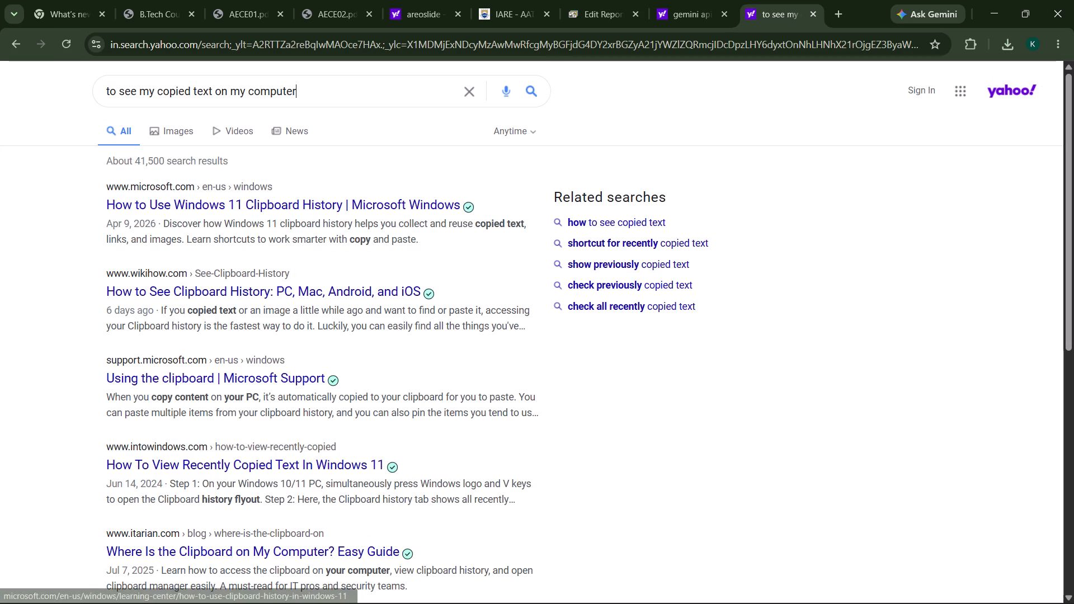
left_click(292, 210)
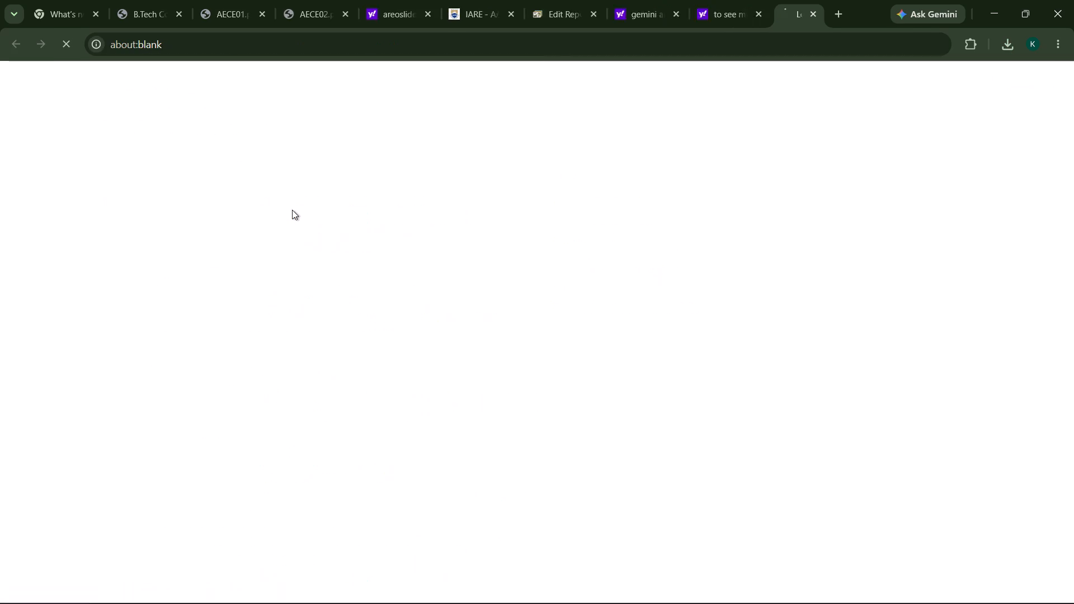
Read through the Microsoft article for how to open and use clipboard history in Windows 11.
scroll(349, 331, "down", 4)
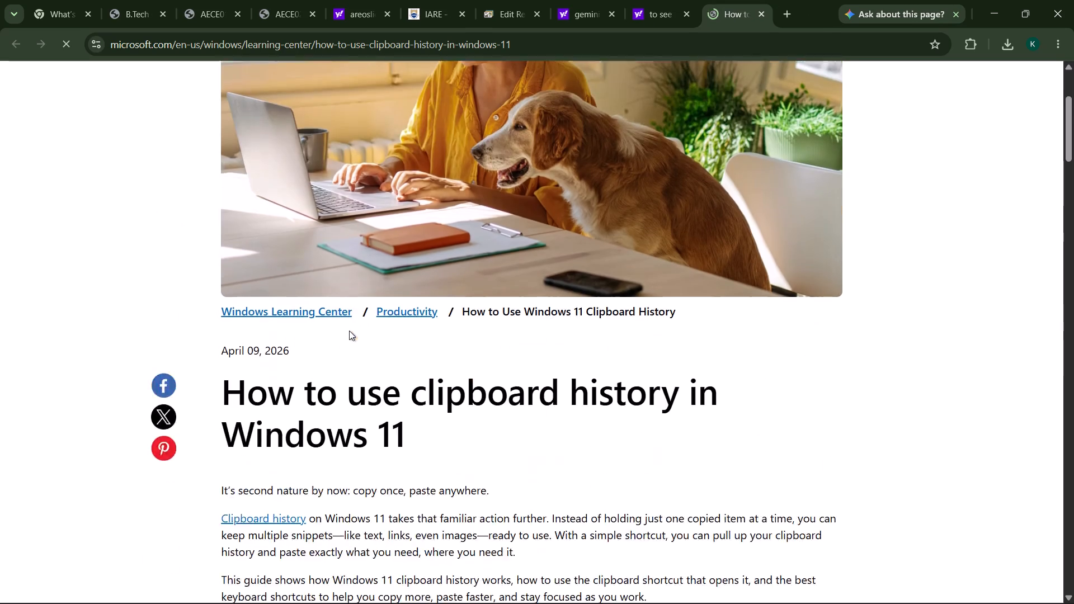
scroll(349, 331, "down", 4)
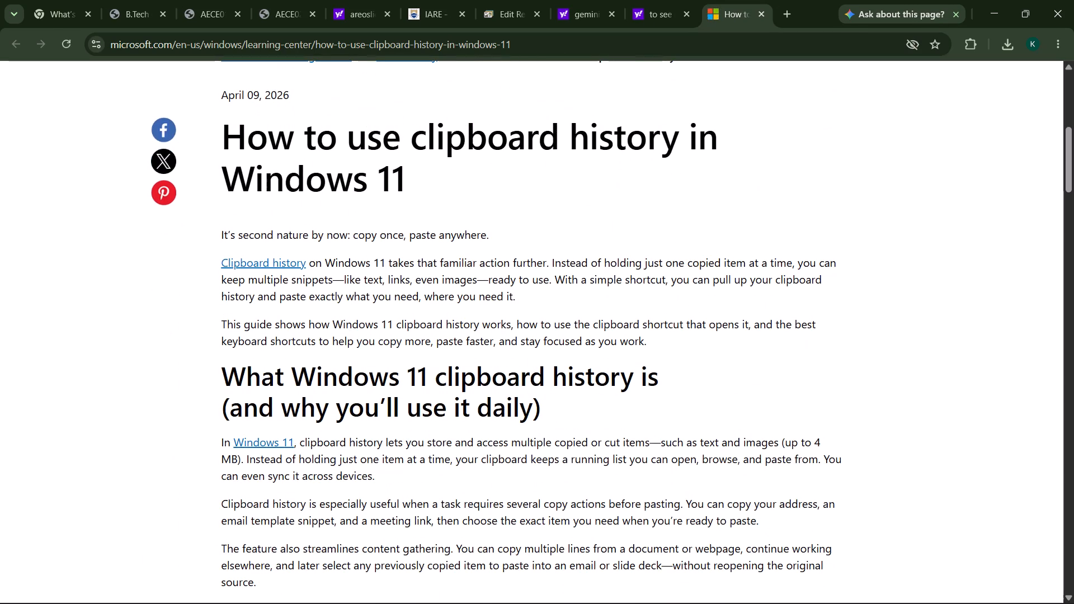
scroll(349, 331, "down", 4)
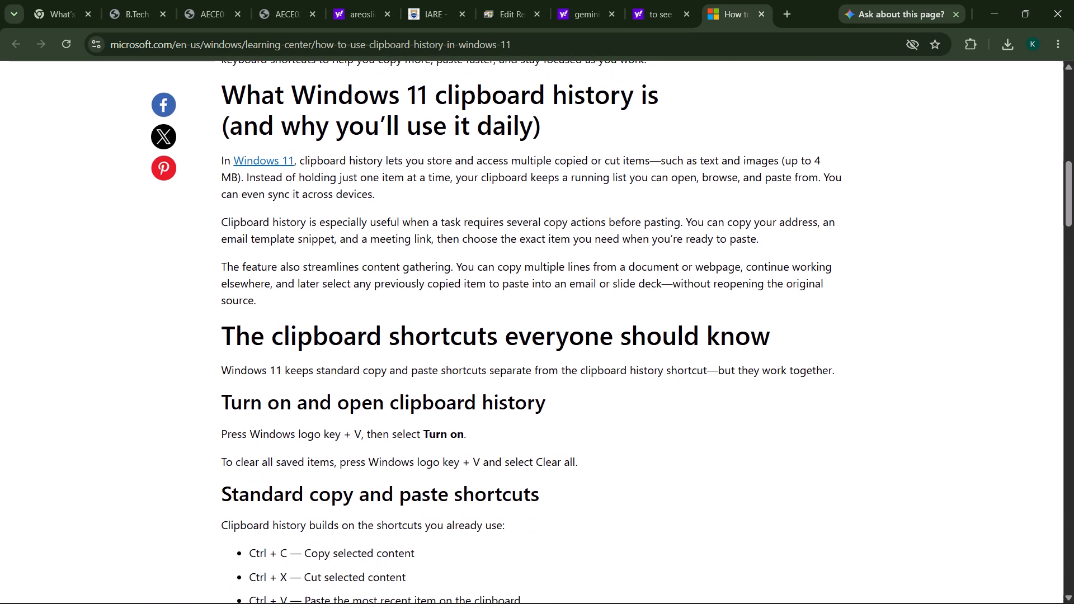
scroll(385, 425, "down", 2)
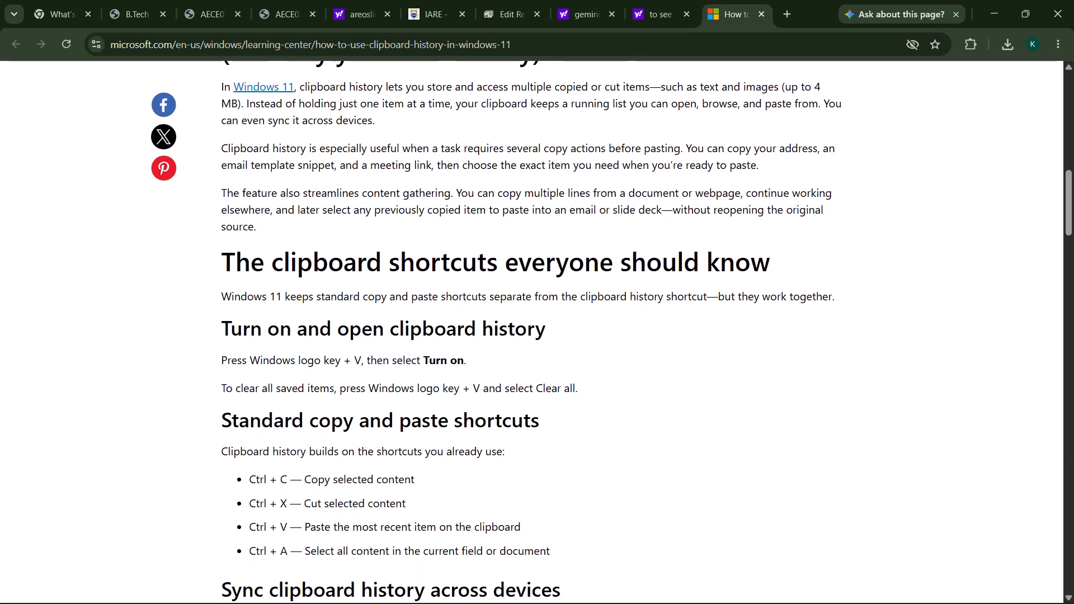
scroll(385, 425, "down", 1)
scroll(320, 508, "down", 1)
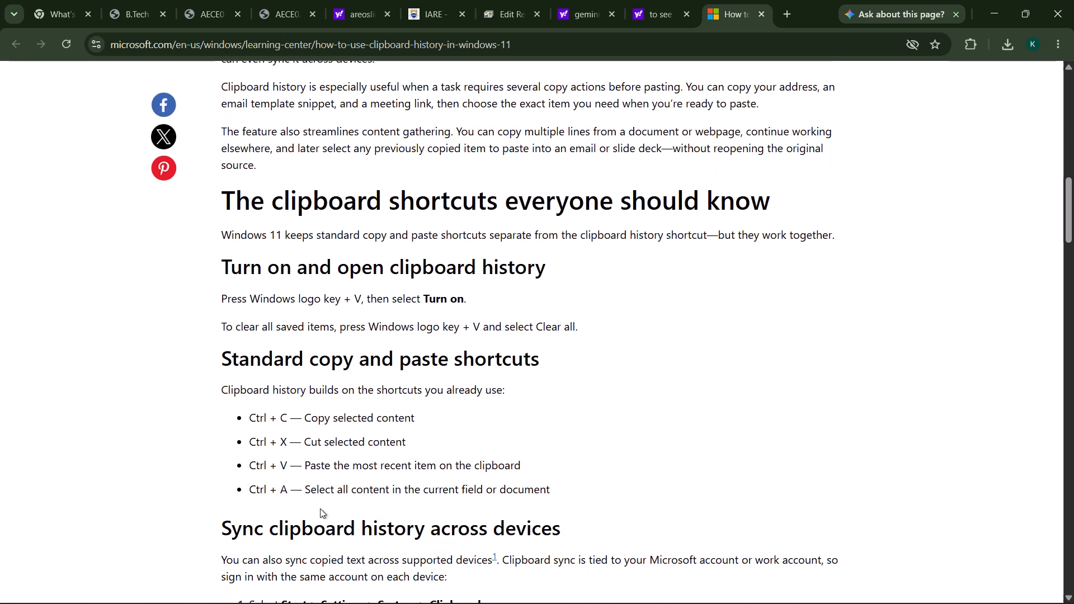
scroll(399, 487, "down", 3)
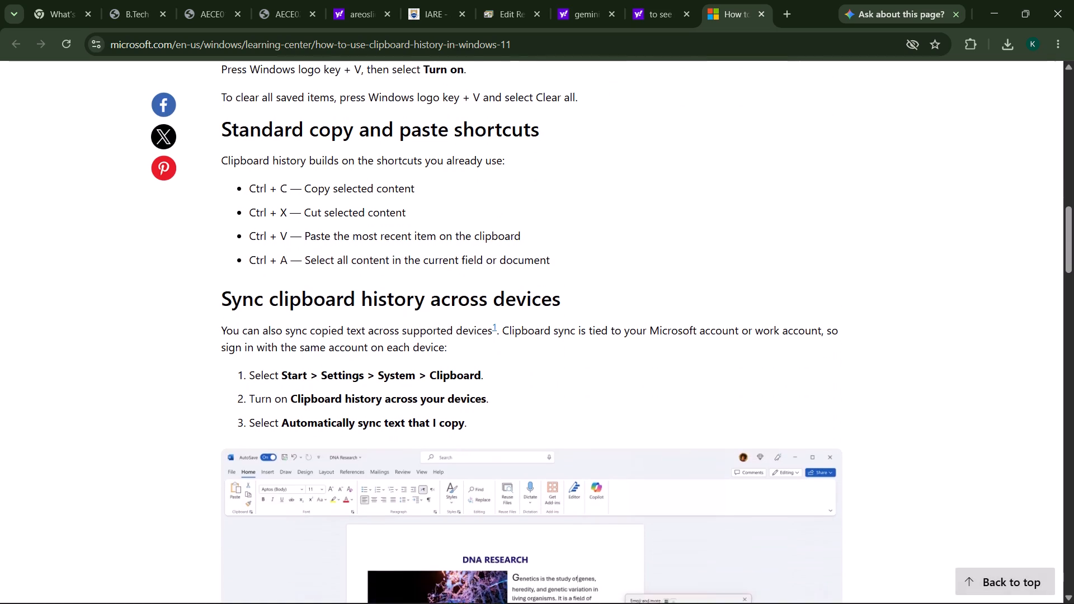
scroll(399, 487, "down", 6)
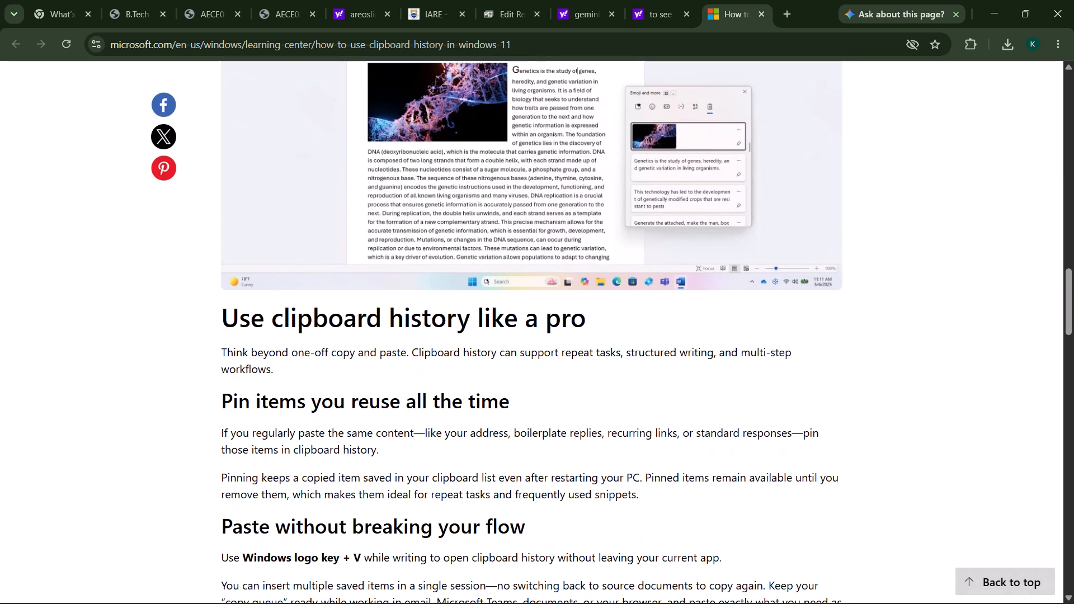
scroll(399, 487, "down", 2)
scroll(628, 187, "up", 3)
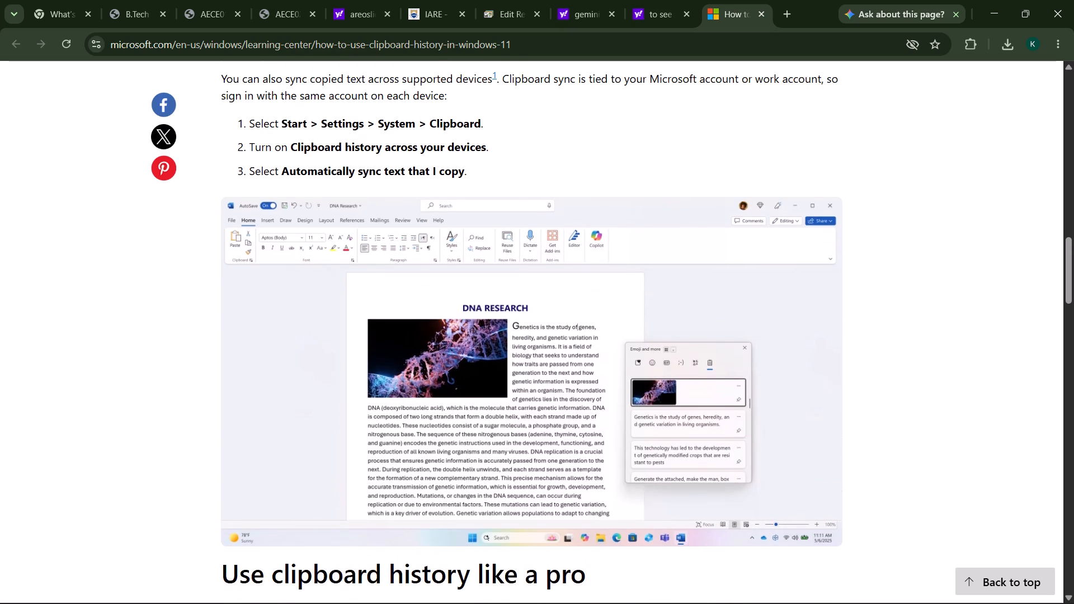
scroll(417, 177, "up", 1)
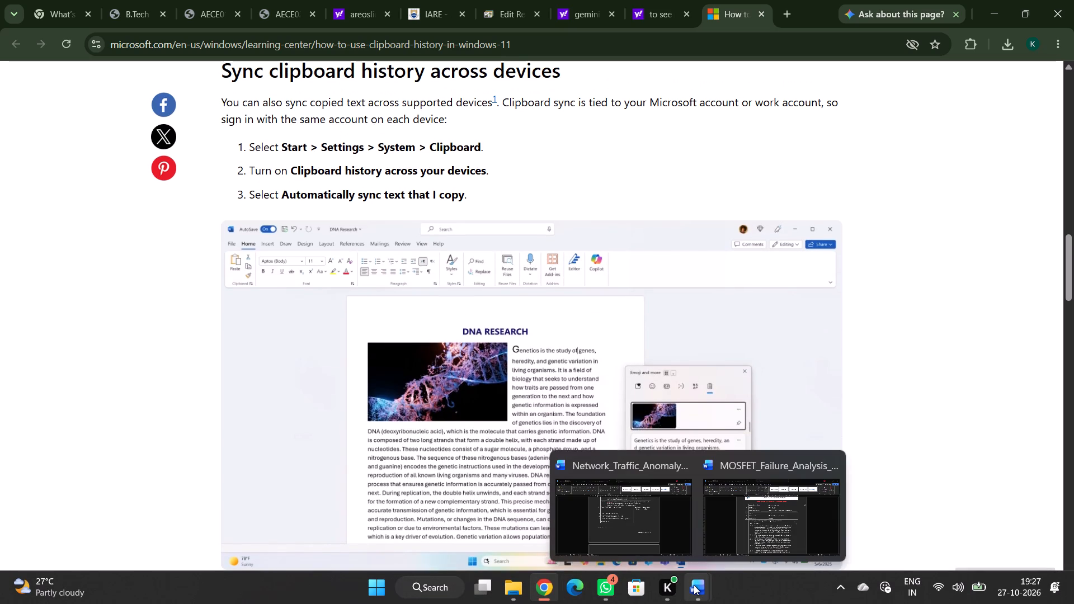
Look up the Windows Clipboard settings, check the clipboard history options, and return to the MOSFET report in Word.
left_click(720, 540)
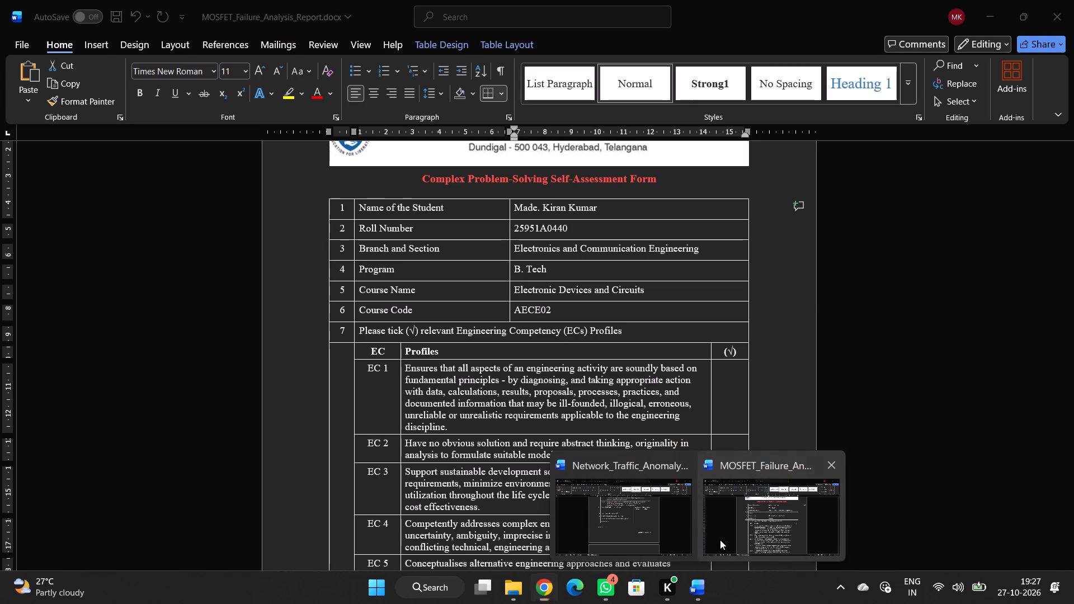
type("cli")
key("p")
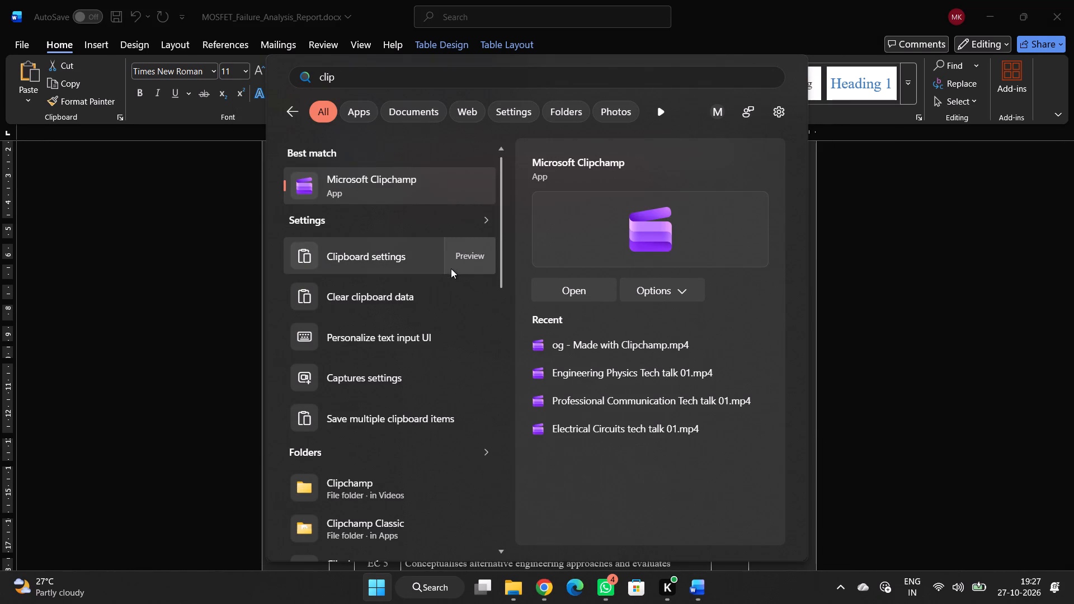
left_click(408, 255)
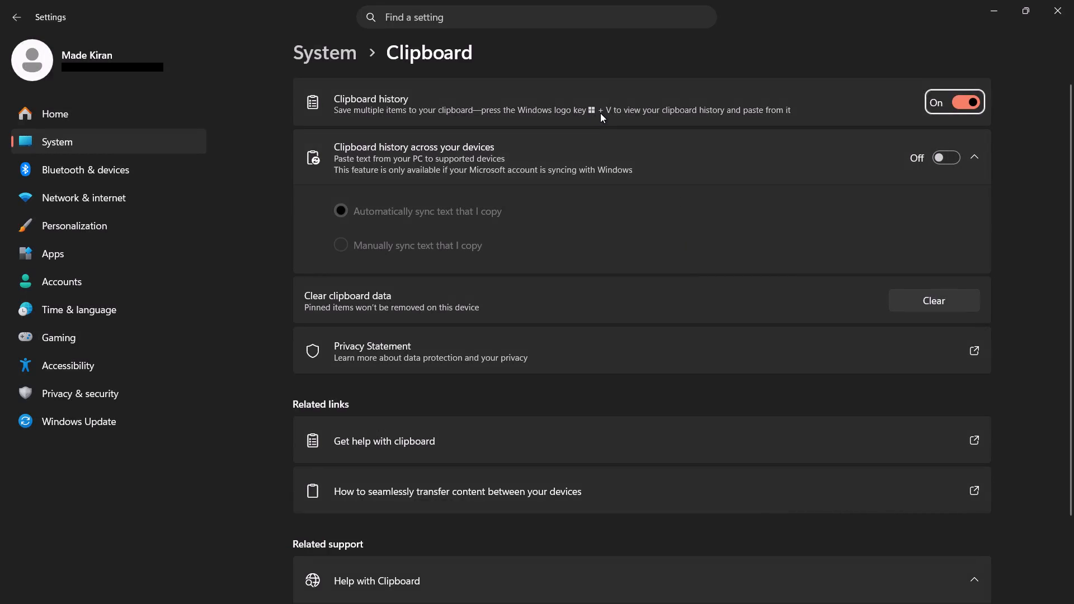
left_click(1001, 4)
Replace the student's name in the self-assessment form with the other student's name saved in clipboard history.
left_click(932, 288)
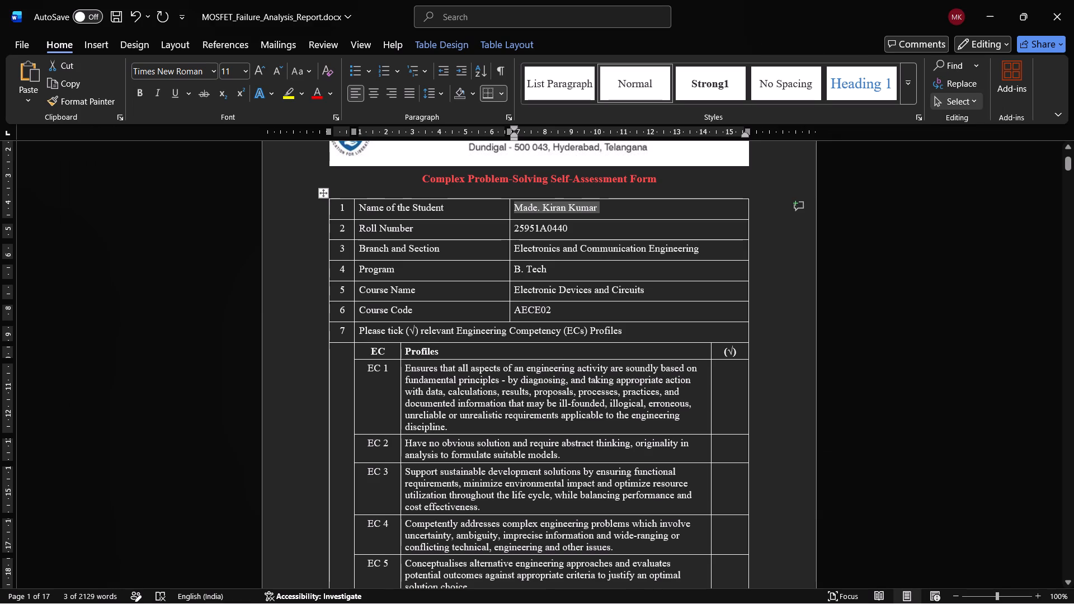
key("super+v")
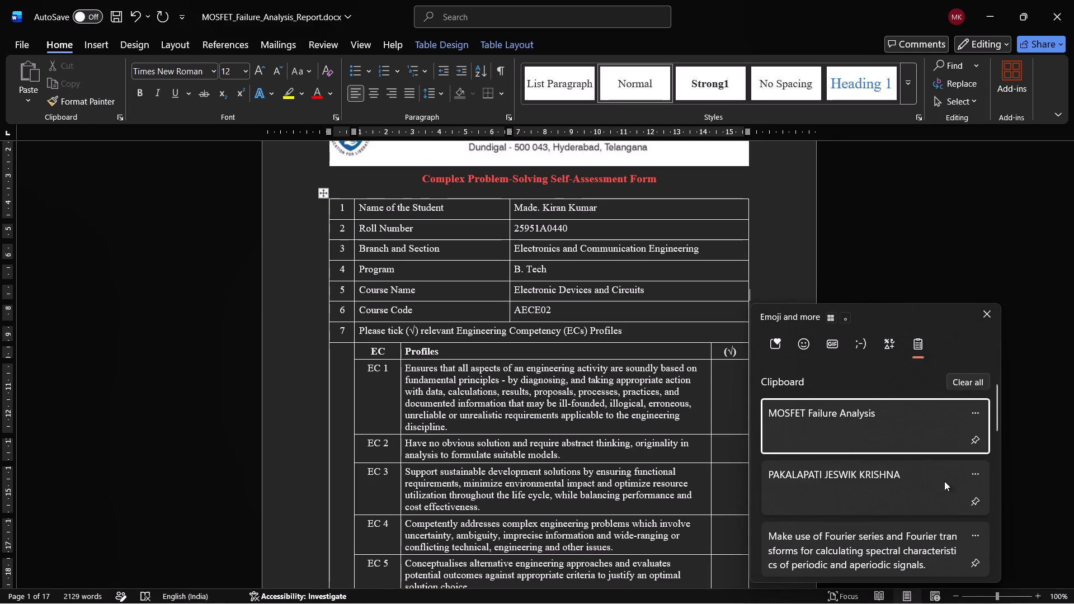
left_click(896, 471)
key("ctrl+v")
left_click(899, 471)
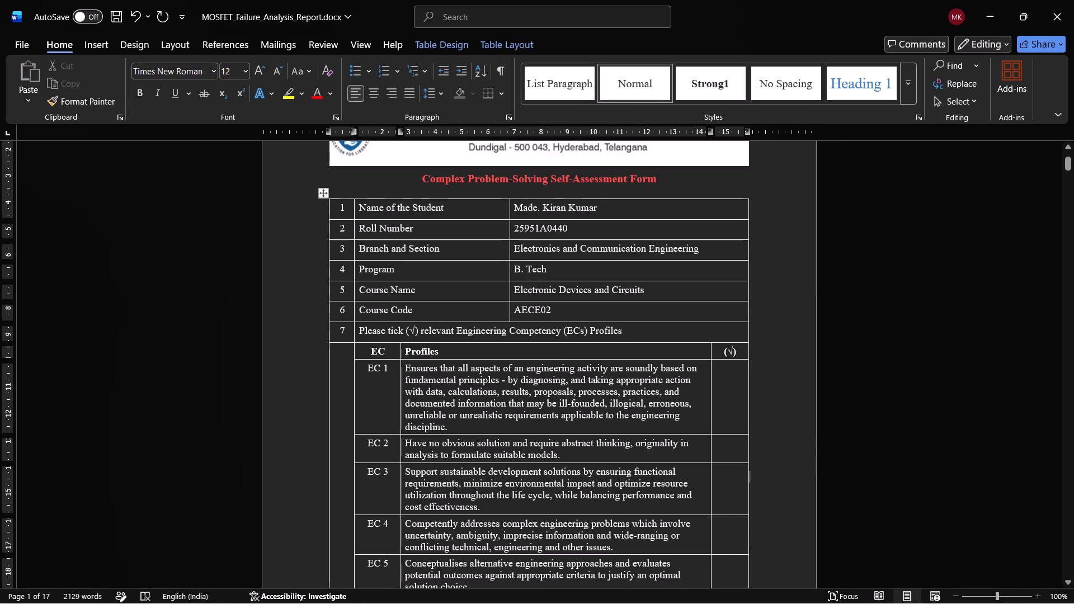
left_click_drag(620, 214, 520, 211)
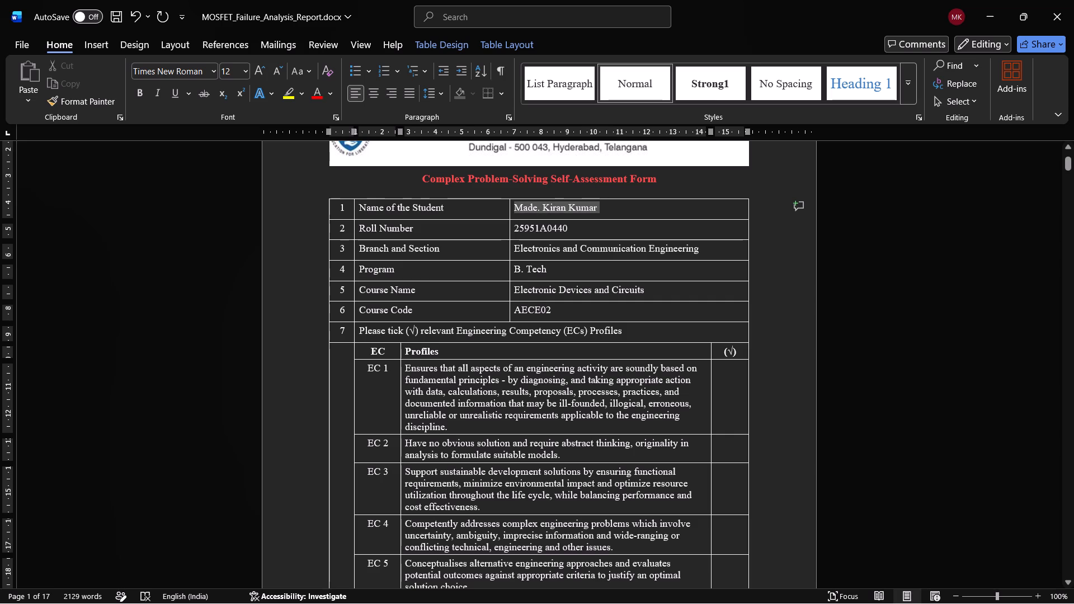
left_click_drag(520, 211, 518, 210)
key("ctrl+v")
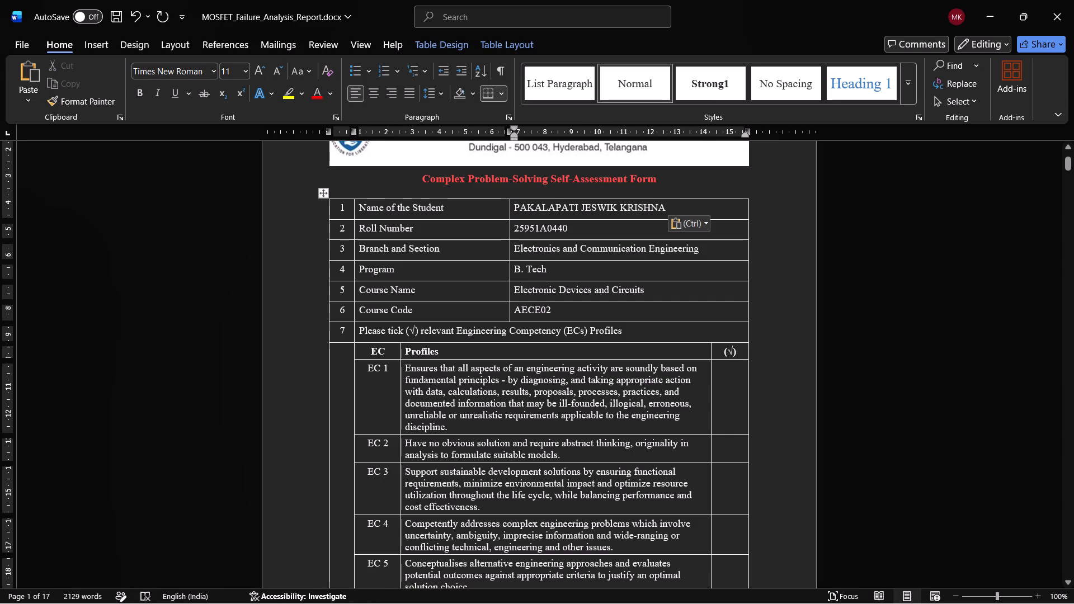
Copy the √ symbol from the competency table header and fill it into the tick column for EC 1 through EC 12.
scroll(559, 265, "down", 2)
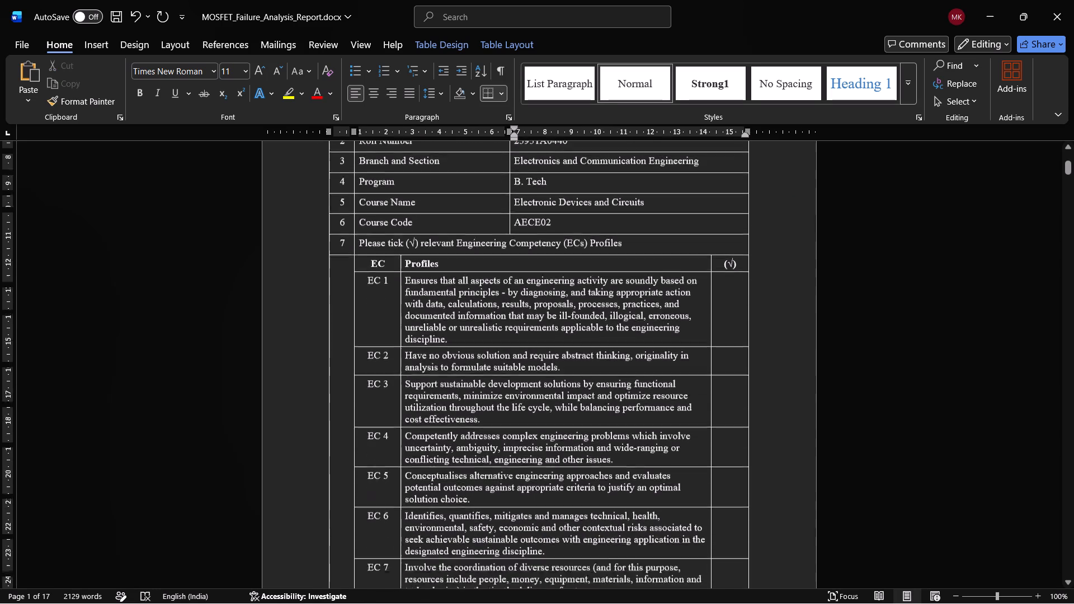
scroll(563, 304, "down", 1)
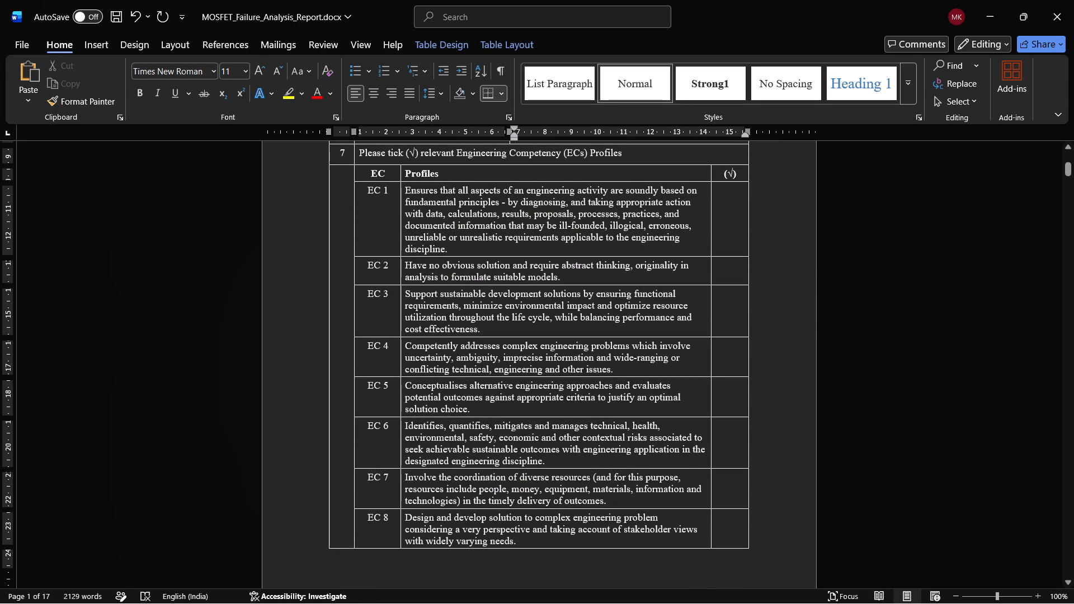
left_click_drag(732, 176, 726, 176)
key("ctrl+c")
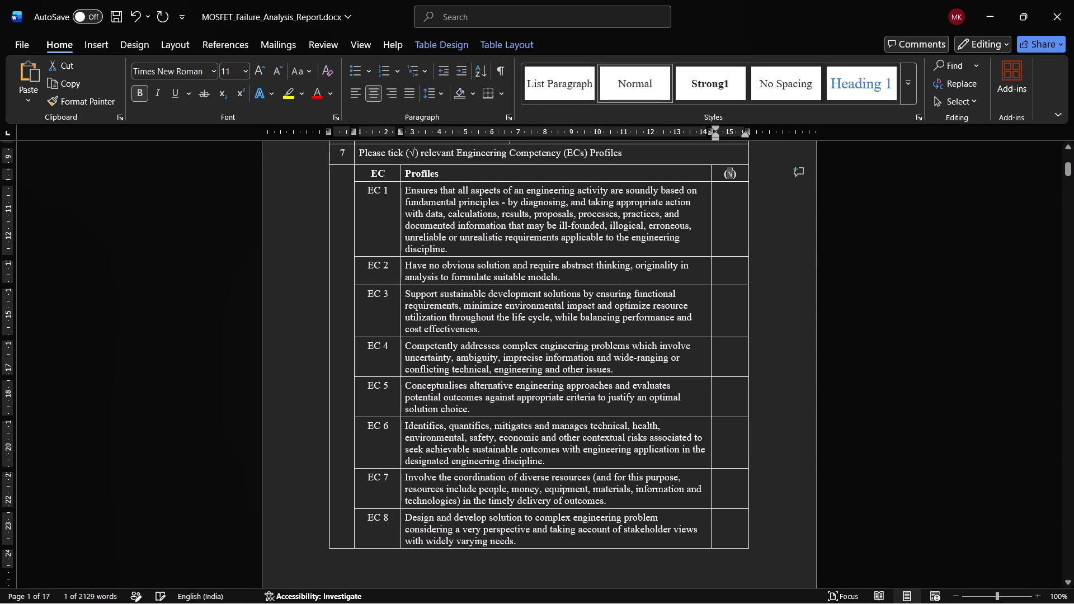
left_click(732, 215)
scroll(732, 215, "down", 1)
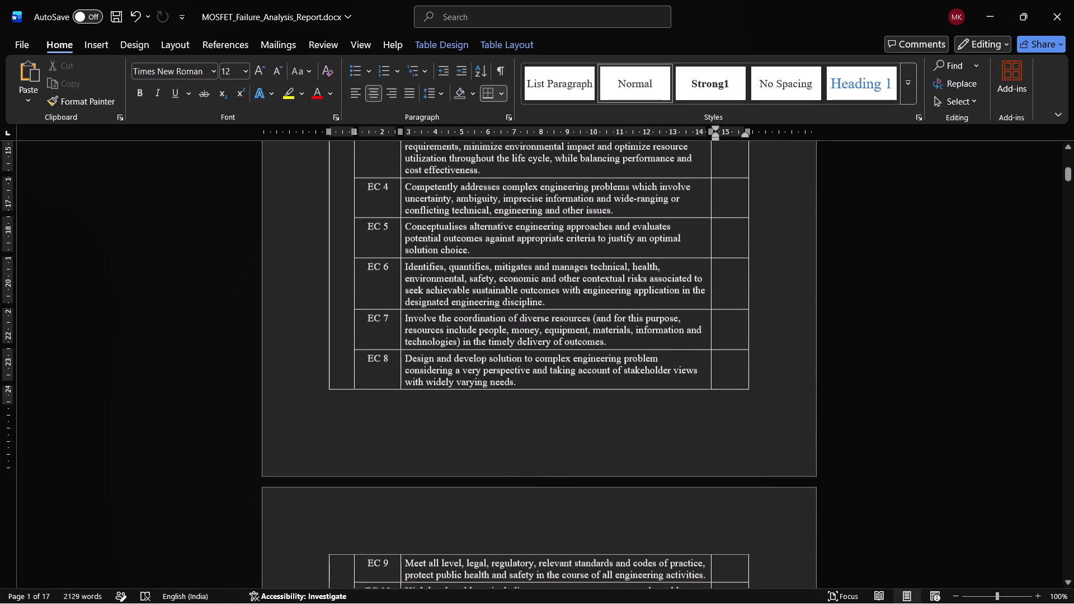
key("ctrl+shift+Down")
key("ctrl+shift+Down")
key("ctrl+shift+Down")
key("ctrl+shift+Down")
key("ctrl+shift+Down")
key("ctrl+shift+Down")
key("ctrl+shift+Down")
key("ctrl+shift+Down")
key("ctrl+shift+Down")
key("ctrl+shift+Down")
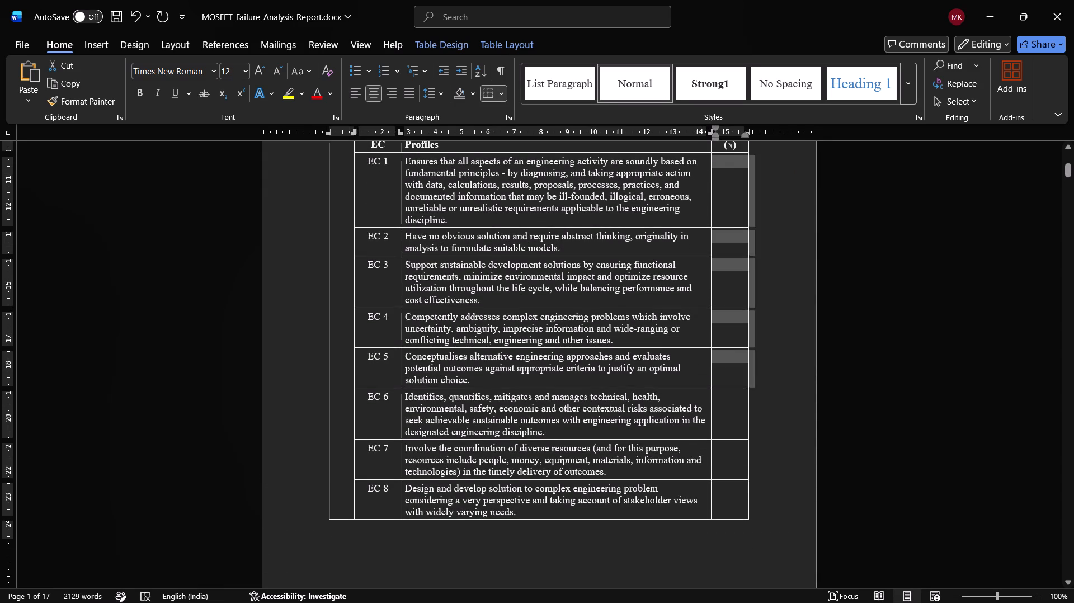
key("ctrl+shift+Down")
key("ctrl+shift+Down")
key("ctrl+shift+Down")
key("ctrl+shift+Down")
key("ctrl+shift+Down")
key("ctrl+shift+Down")
key("ctrl+shift+Down")
key("ctrl+shift+Down")
key("ctrl+shift+Down")
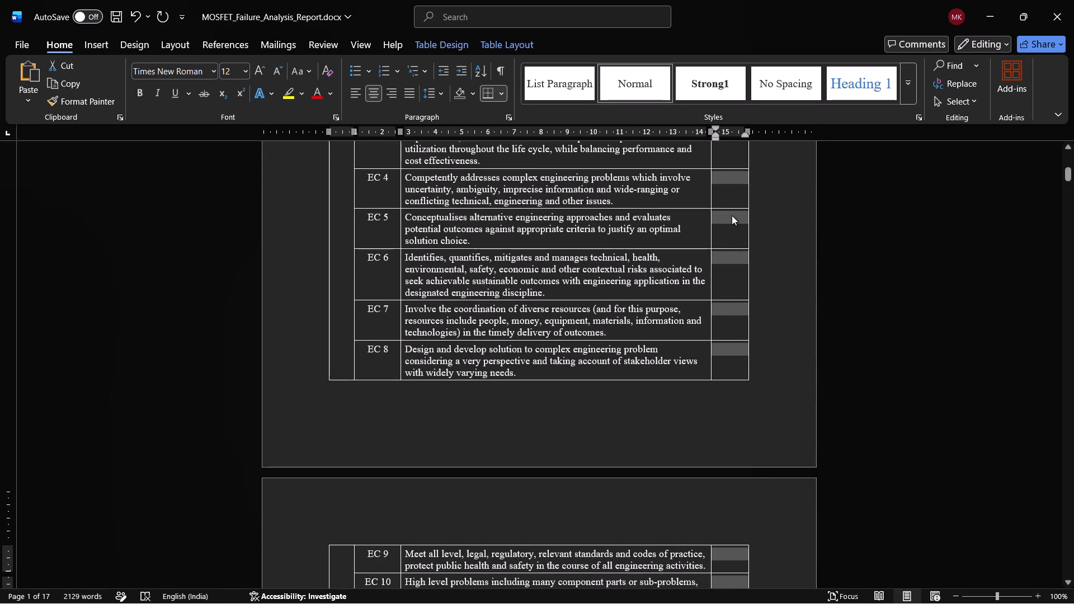
scroll(732, 215, "down", 11)
scroll(732, 215, "up", 1)
key("ctrl+shift+Down")
key("ctrl+shift+Down")
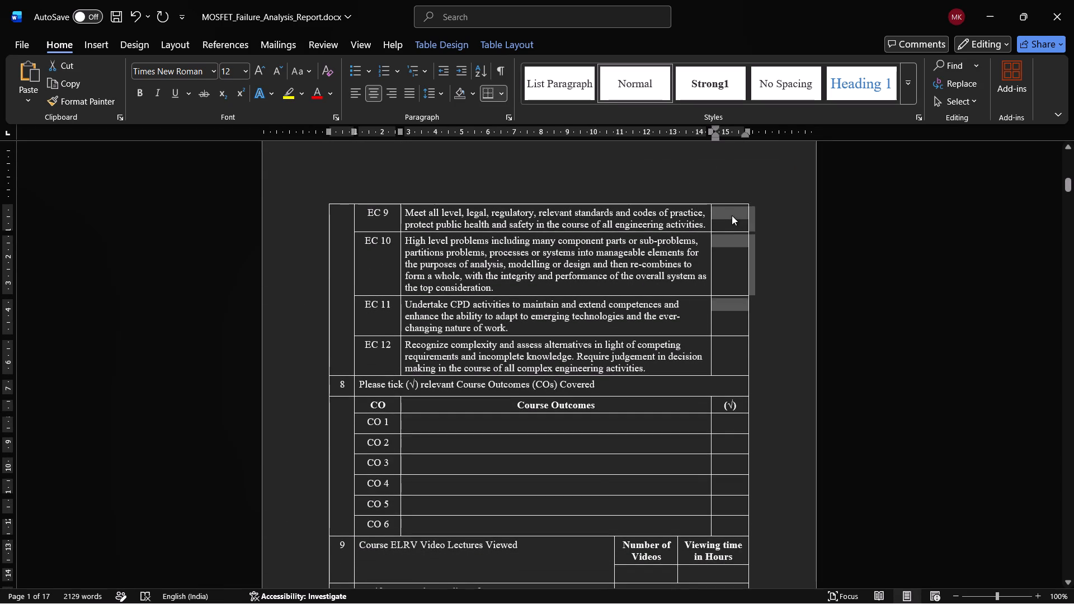
key("ctrl+shift+Down")
key("ctrl+shift+Down")
key("ctrl+v")
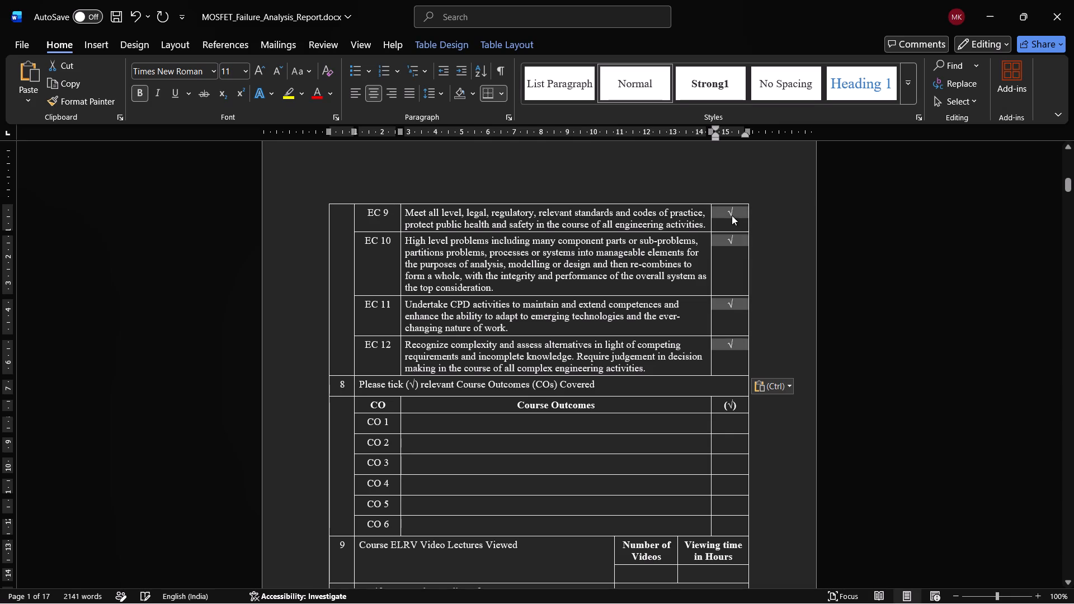
Fill the tick column of the Course Outcomes table with √ for CO 1 through CO 6.
left_click(729, 428)
key("ctrl+shift+Down")
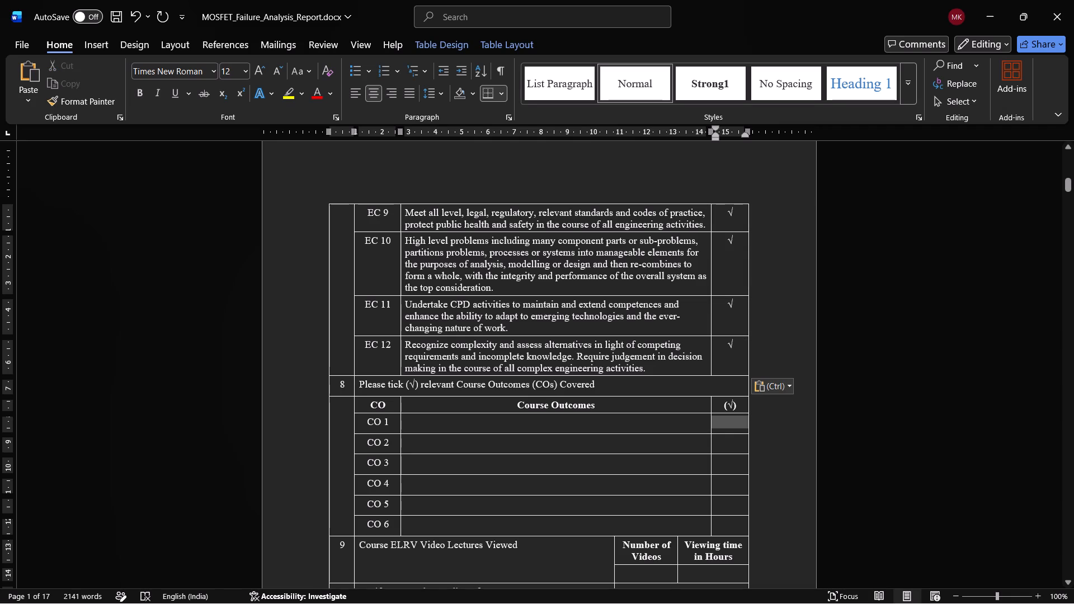
key("ctrl+shift+Down")
key("ctrl+shift+Down")
key("ctrl+shift+Down")
key("ctrl+shift+Down")
key("ctrl+shift+Down")
key("ctrl+shift+Down")
key("ctrl+shift+Down")
key("ctrl+shift+Down")
key("ctrl+shift+Down")
key("ctrl+shift+Down")
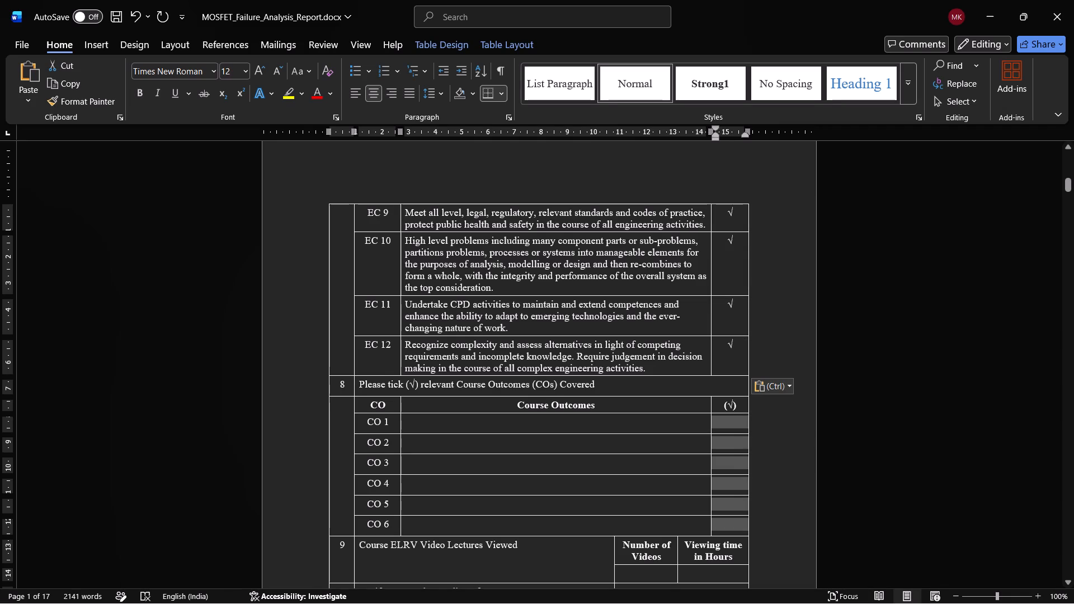
key("ctrl+v")
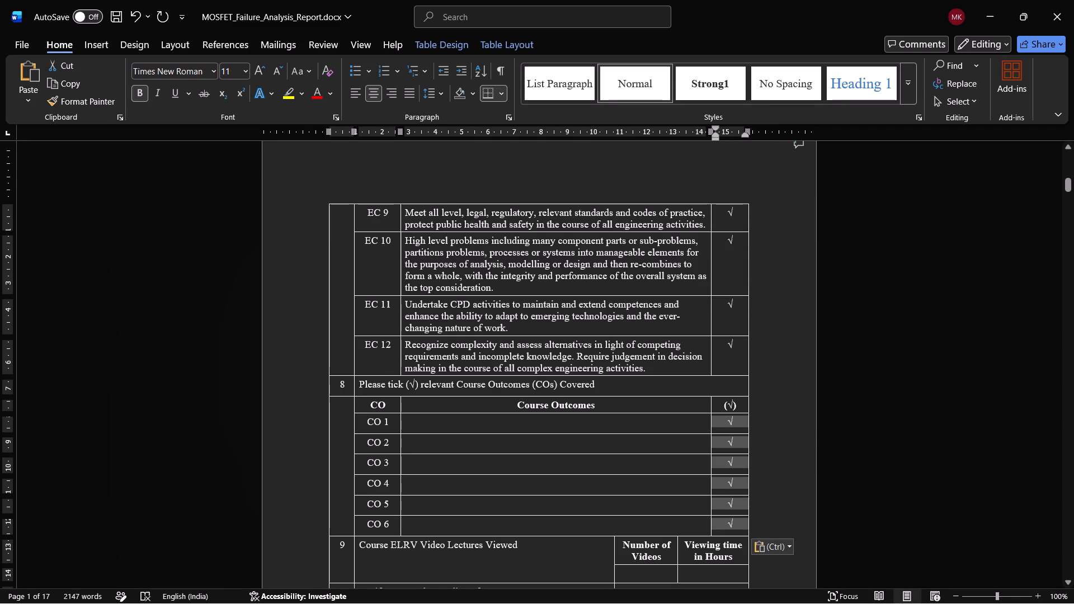
scroll(478, 442, "down", 1)
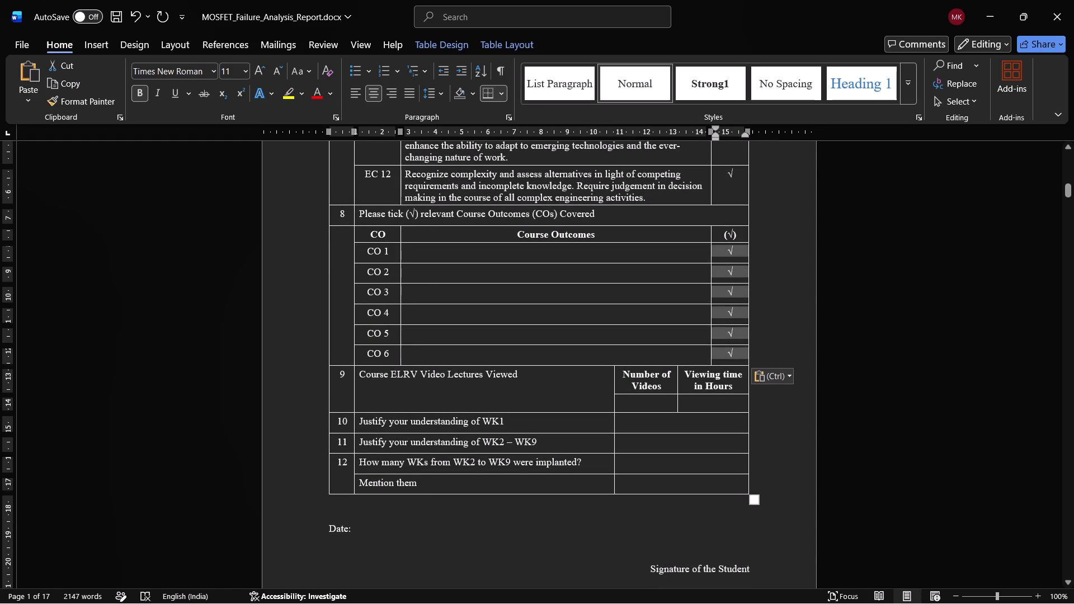
left_click(764, 287)
scroll(764, 287, "up", 1)
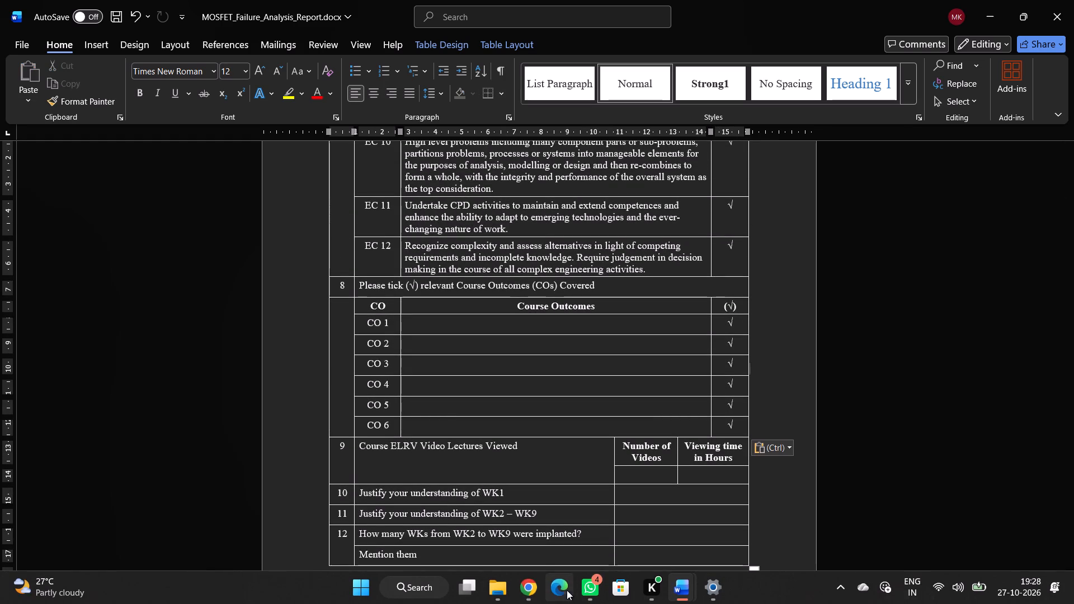
Switch to Chrome and copy the CO 1 to CO 6 course outcome text from the AECE02 syllabus PDF.
left_click(526, 586)
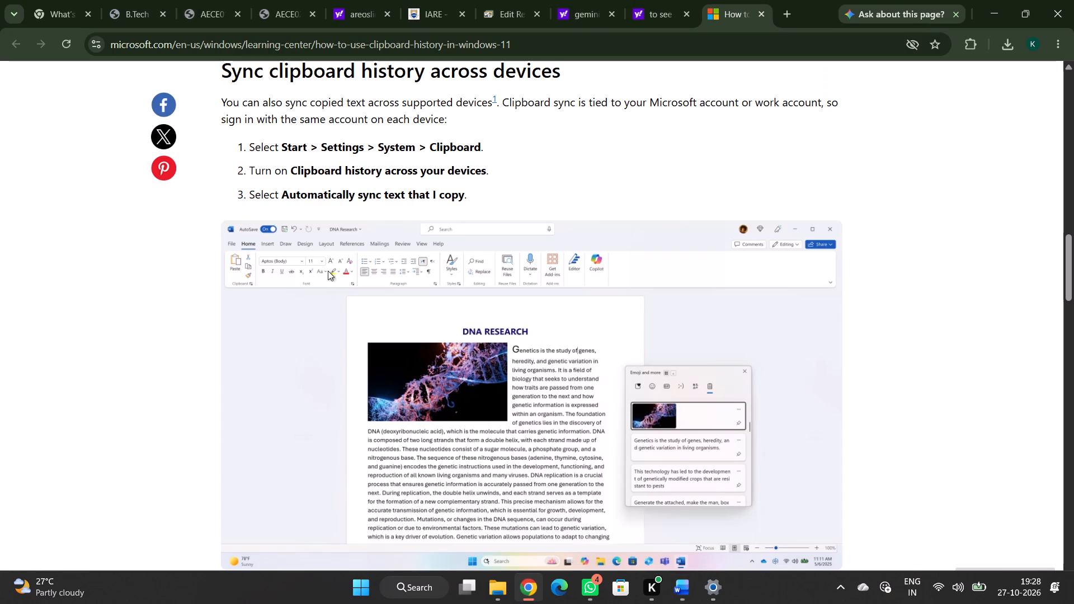
left_click(286, 0)
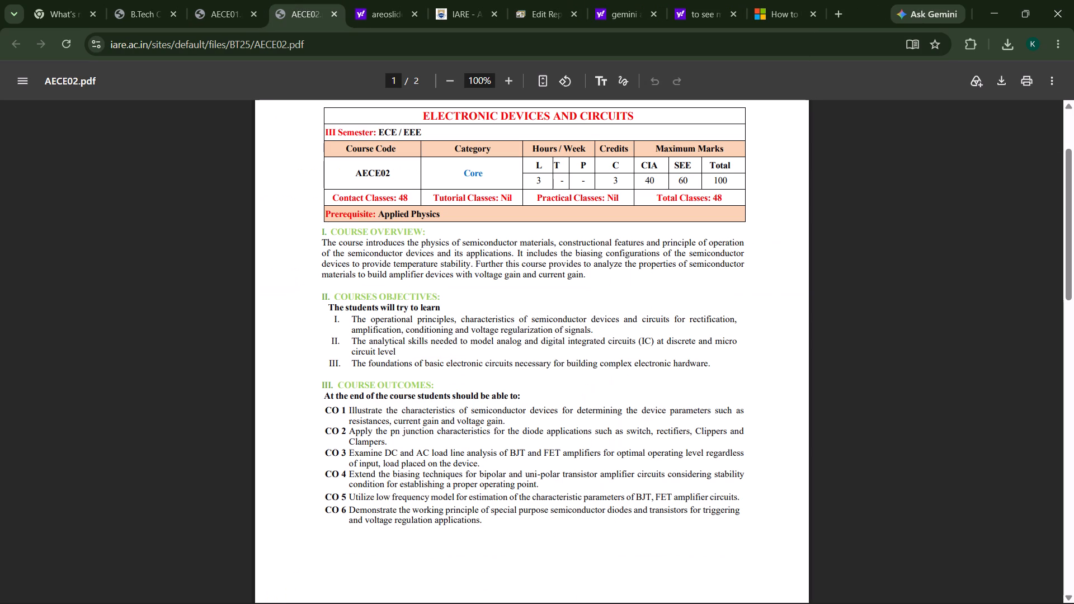
left_click_drag(485, 522, 421, 478)
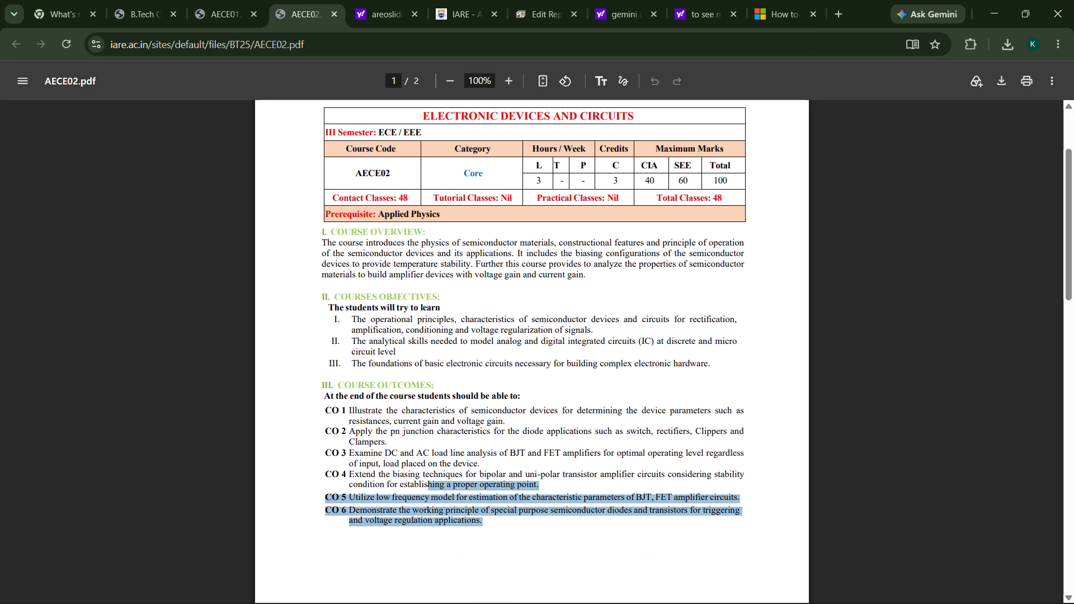
left_click_drag(421, 478, 350, 407)
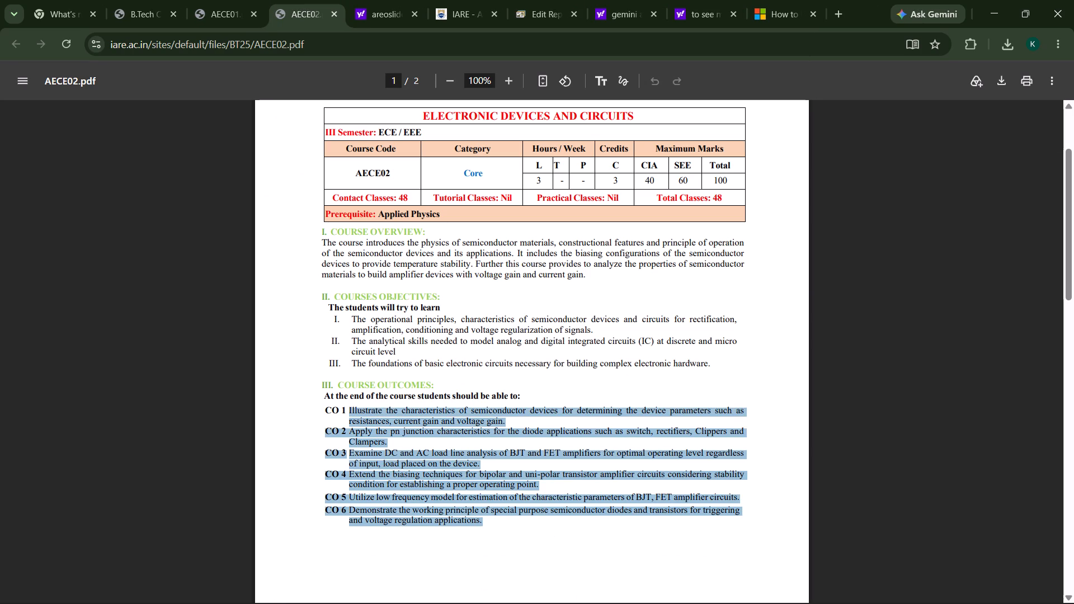
key("ctrl+c")
left_click(508, 469)
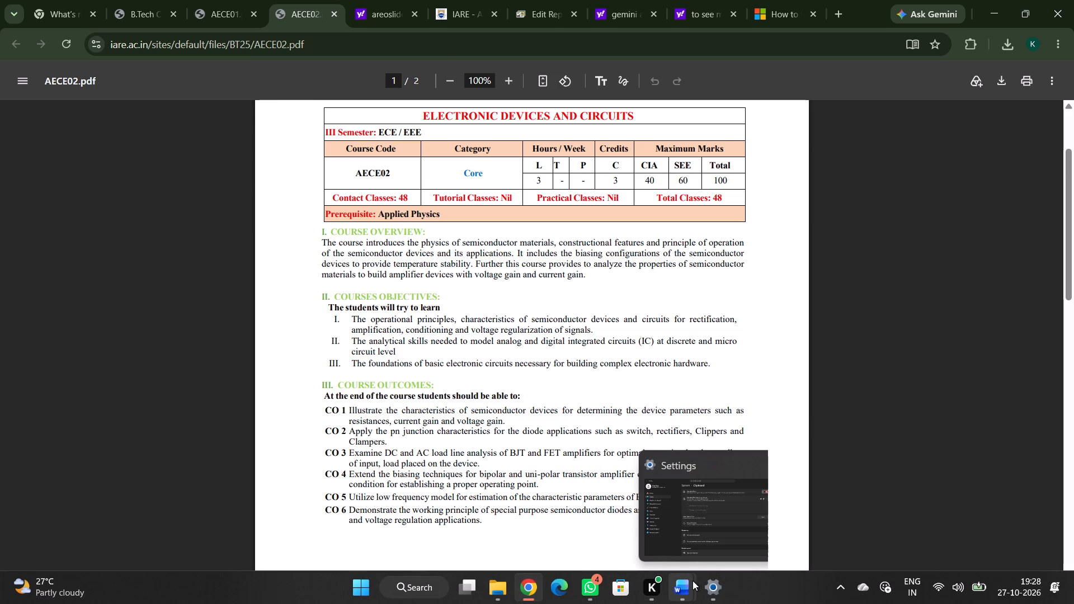
Return to the MOSFET report in Word and paste the copied course outcomes into the CO 1 row's Course Outcomes cell.
left_click(717, 539)
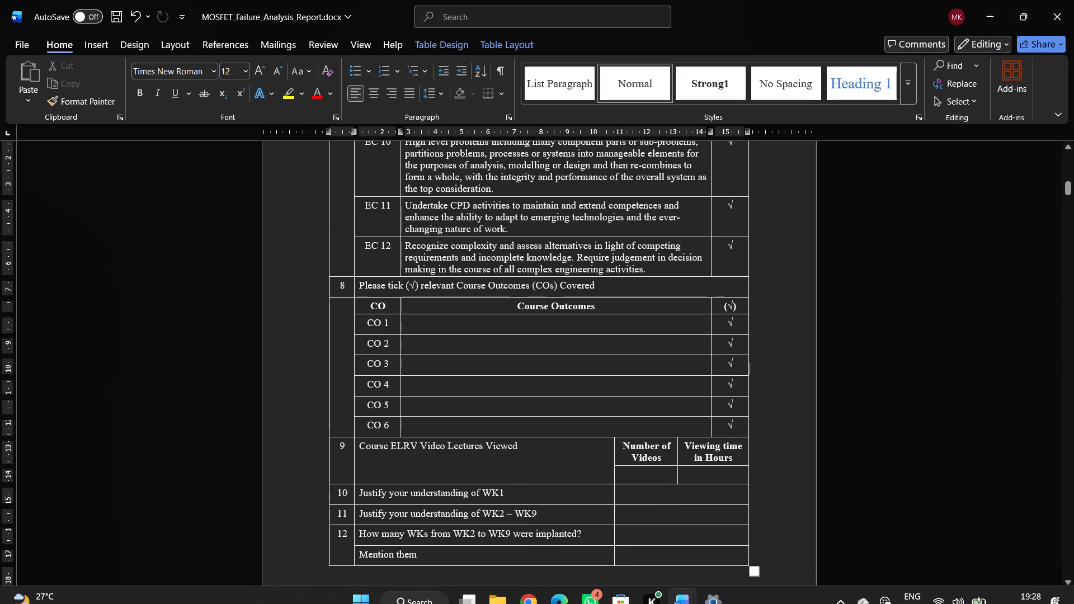
scroll(467, 326, "up", 8)
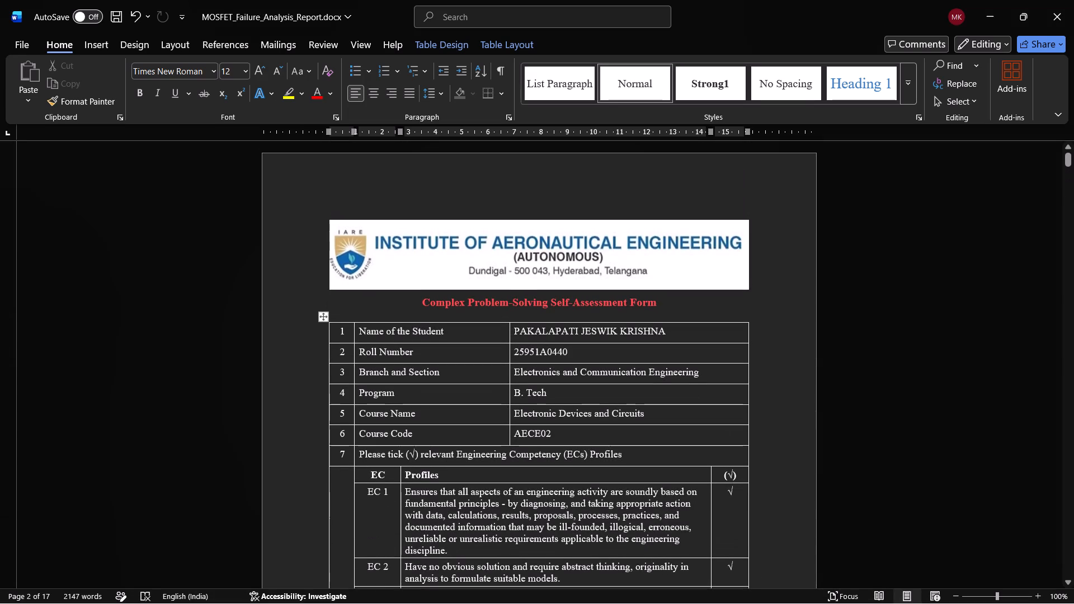
scroll(522, 473, "down", 7)
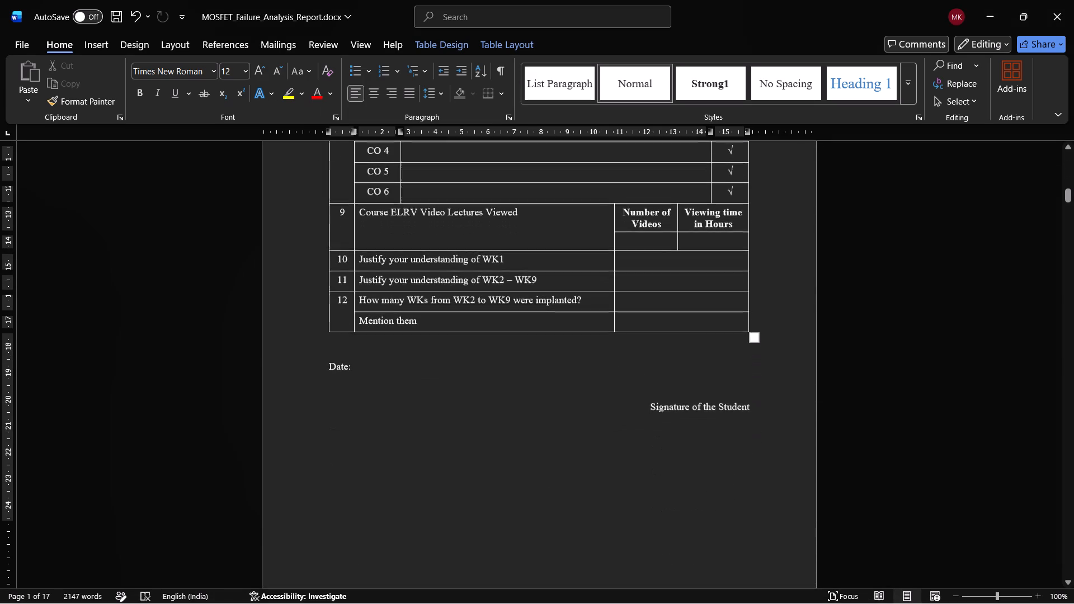
scroll(478, 322, "up", 2)
left_click(439, 392)
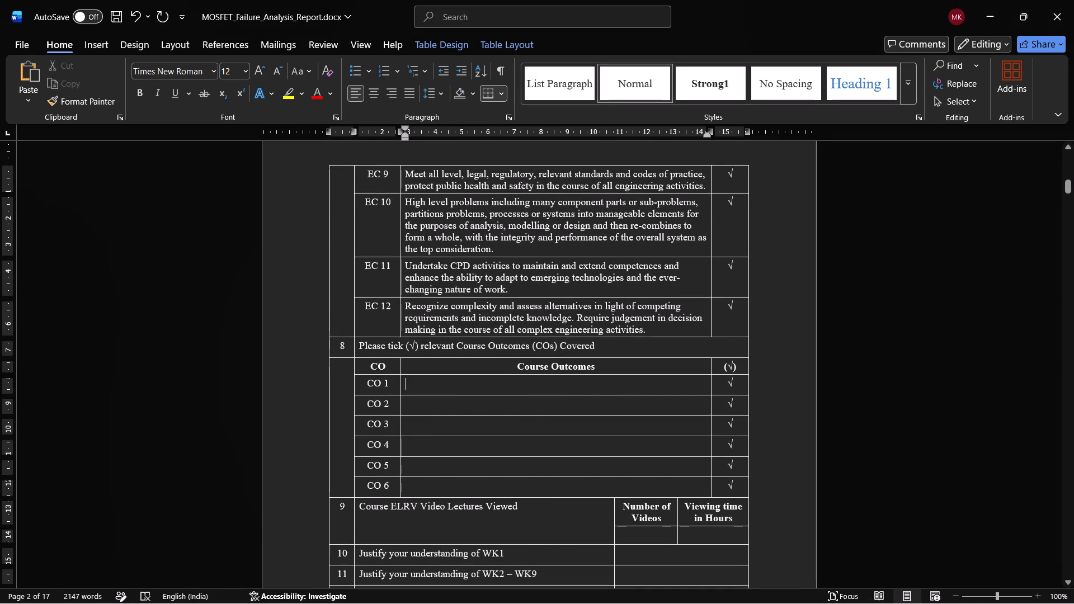
key("ctrl+v")
scroll(541, 424, "down", 1)
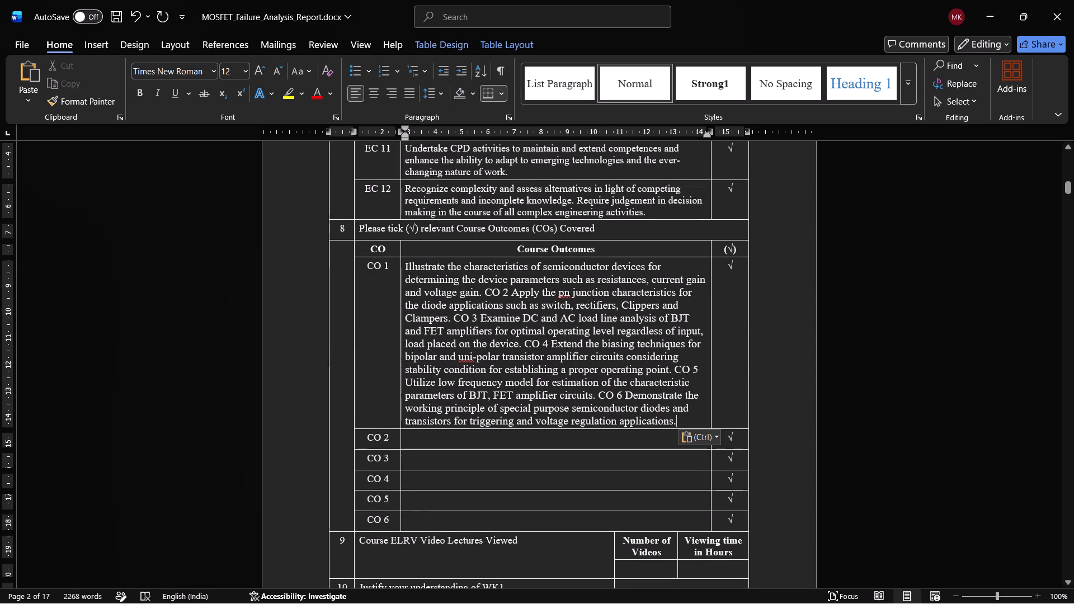
Move the "Demonstrate the working principle of special purpose semiconductor diodes…" sentence from the CO 1 cell into the CO 6 row.
key("ctrl+shift+Left")
key("ctrl+shift+Left")
key("ctrl+shift+Left")
key("ctrl+shift+Left")
key("ctrl+shift+Left")
key("ctrl+shift+Left")
key("ctrl+shift+Left")
key("ctrl+shift+Left")
key("ctrl+shift+Left")
key("ctrl+shift+Left")
key("ctrl+shift+Left")
key("ctrl+shift+Left")
key("ctrl+shift+Left")
key("ctrl+shift+Left")
key("ctrl+shift+Left")
key("ctrl+shift+Left")
key("ctrl+shift+Left")
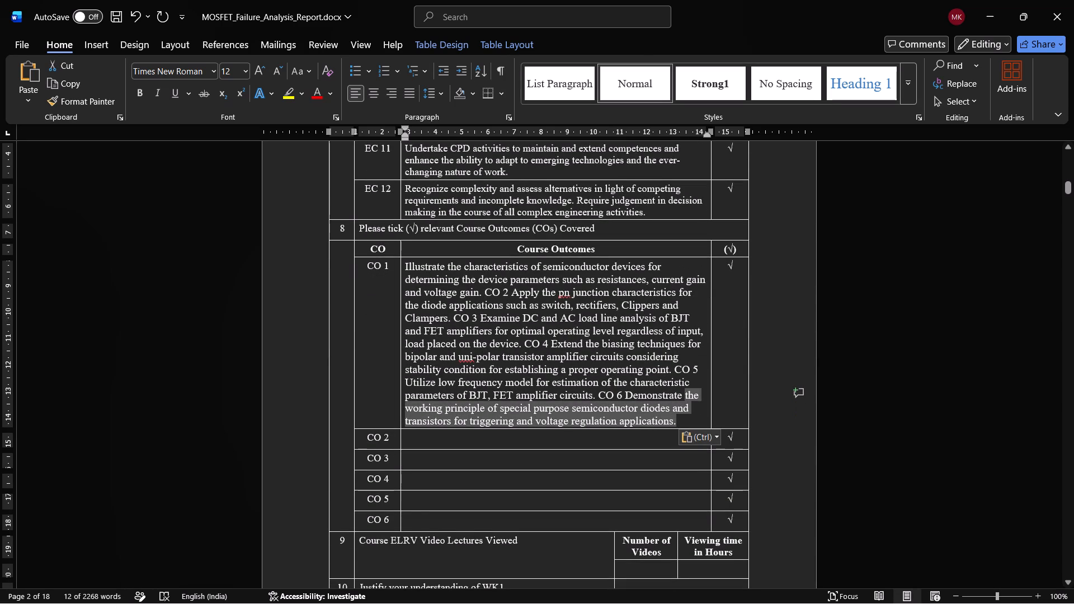
key("ctrl+shift+Left")
key("ctrl+shift+Left")
key("ctrl+shift+Right")
key("ctrl+x")
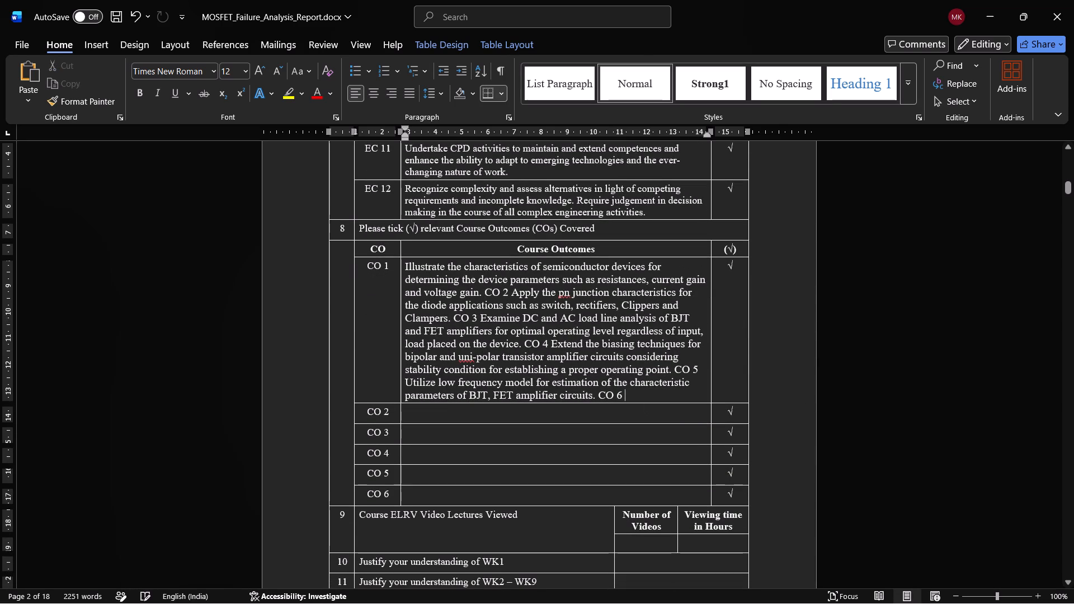
left_click(431, 488)
key("ctrl+v")
Delete the leftover "CO 6" label at the end of the CO 1 cell's text.
left_click(641, 386)
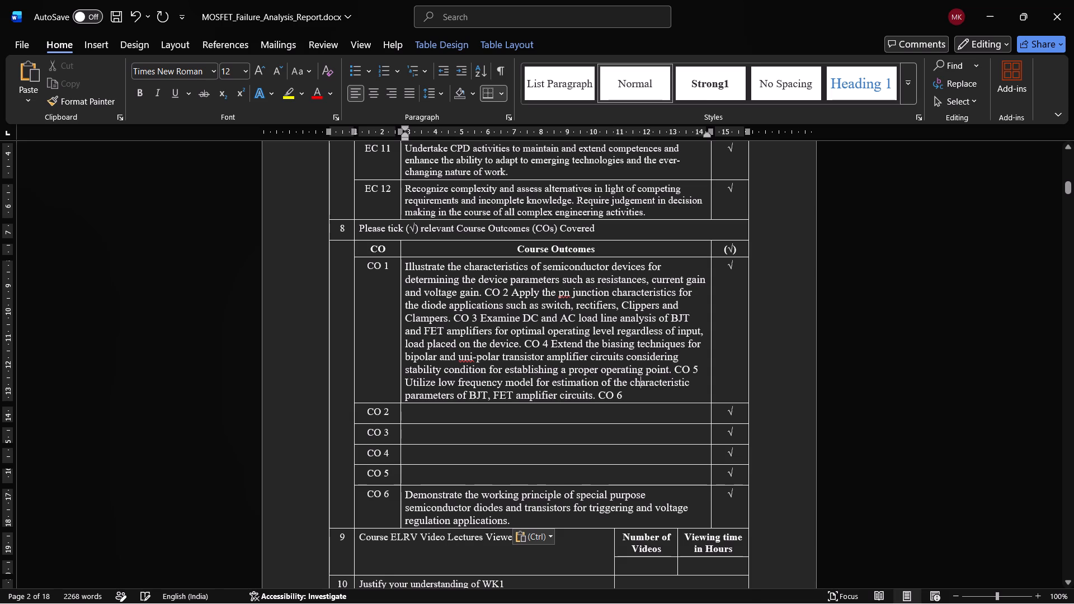
left_click(642, 394)
key("BackSpace")
key("BackSpace")
key("BackSpace")
key("BackSpace")
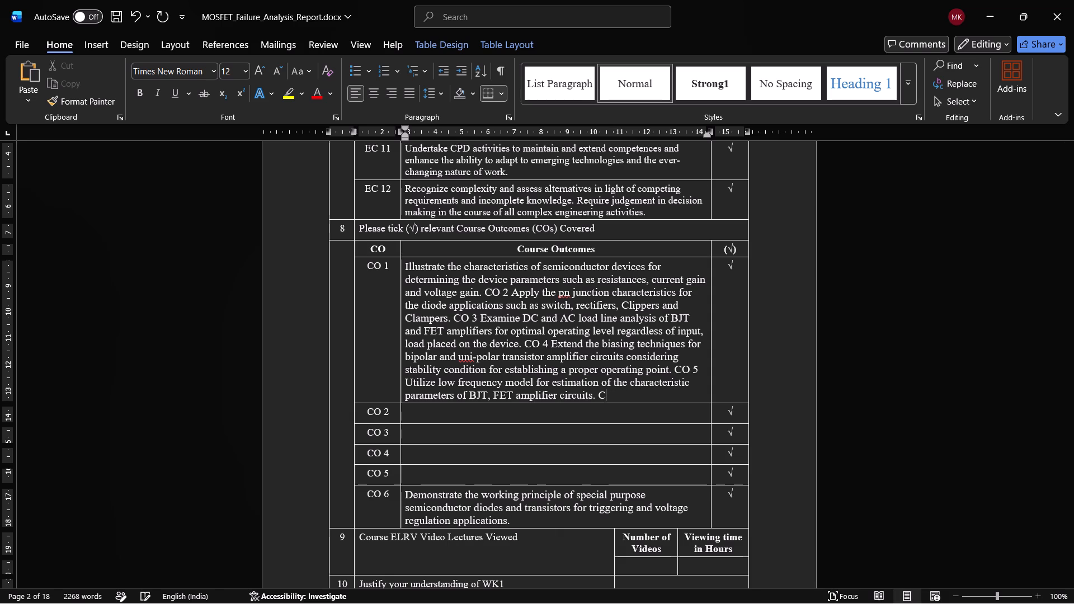
key("BackSpace")
key("BackSpace")
Move the "Utilize low frequency model for estimation…" sentence from the CO 1 cell into the CO 5 row.
key("ctrl+shift+Left")
key("ctrl+shift+Left")
key("ctrl+shift+Left")
key("ctrl+shift+Left")
key("ctrl+shift+Left")
key("ctrl+shift+Left")
key("ctrl+shift+Left")
key("ctrl+shift+Left")
key("ctrl+shift+Left")
key("ctrl+shift+Left")
key("ctrl+shift+Left")
key("ctrl+shift+Left")
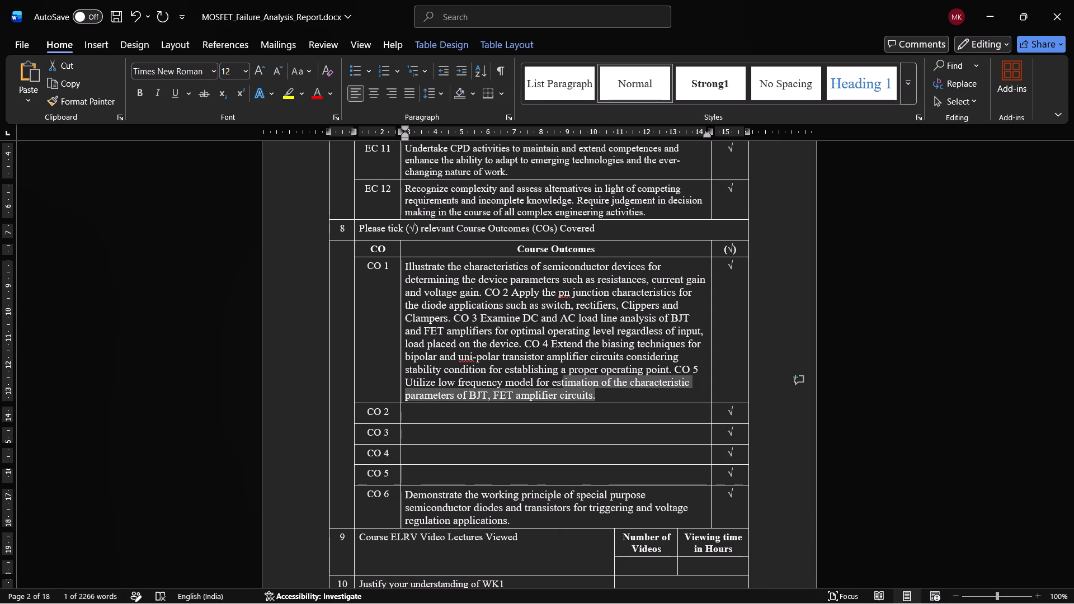
key("ctrl+shift+Left")
key("ctrl+shift+Left")
key("ctrl+shift+Left")
key("ctrl+shift+Left")
key("ctrl+shift+Left")
key("ctrl+x")
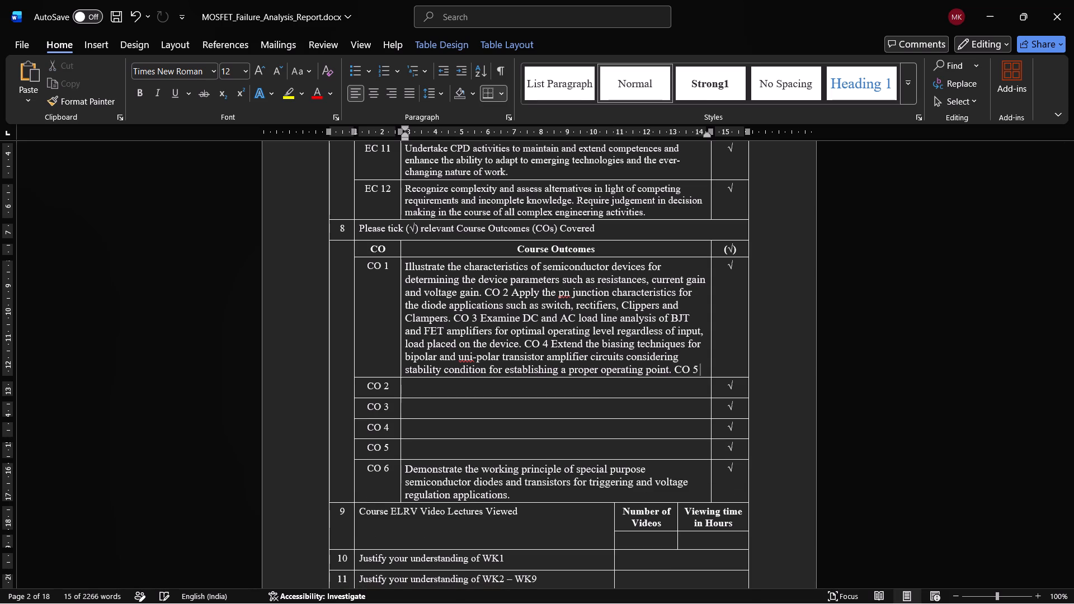
left_click(521, 449)
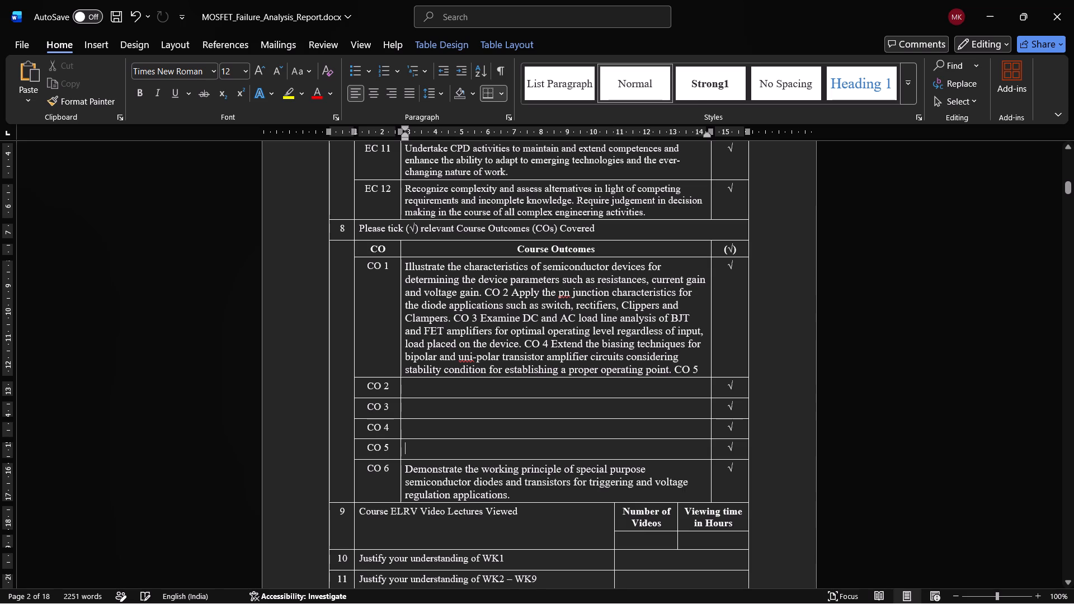
key("ctrl+v")
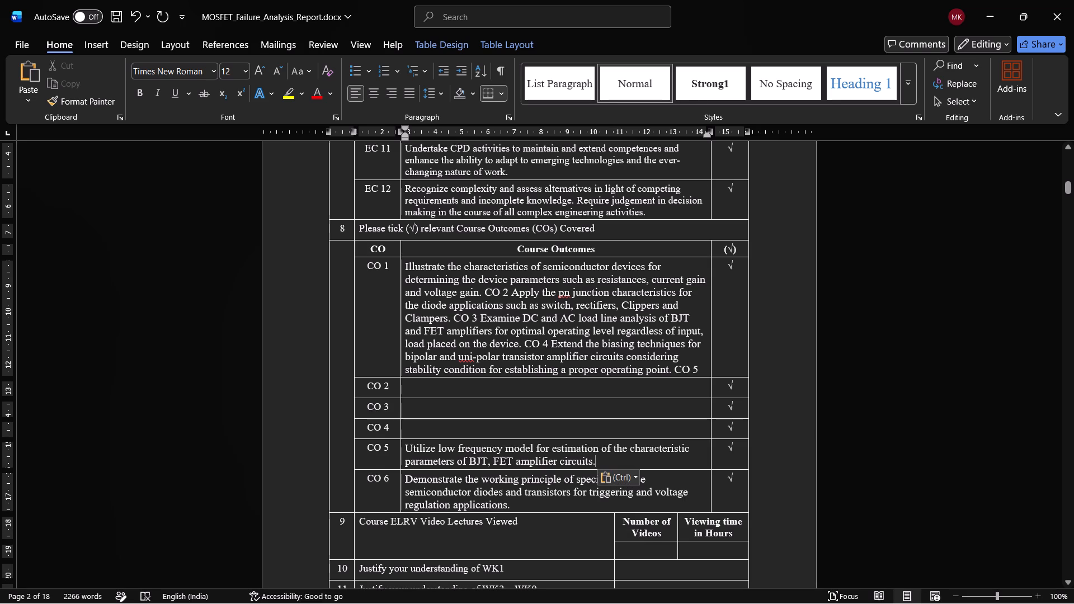
Delete the leftover "CO 5" label at the end of the CO 1 cell's text.
left_click(703, 369)
key("BackSpace")
key("BackSpace")
key("BackSpace")
key("BackSpace")
key("BackSpace")
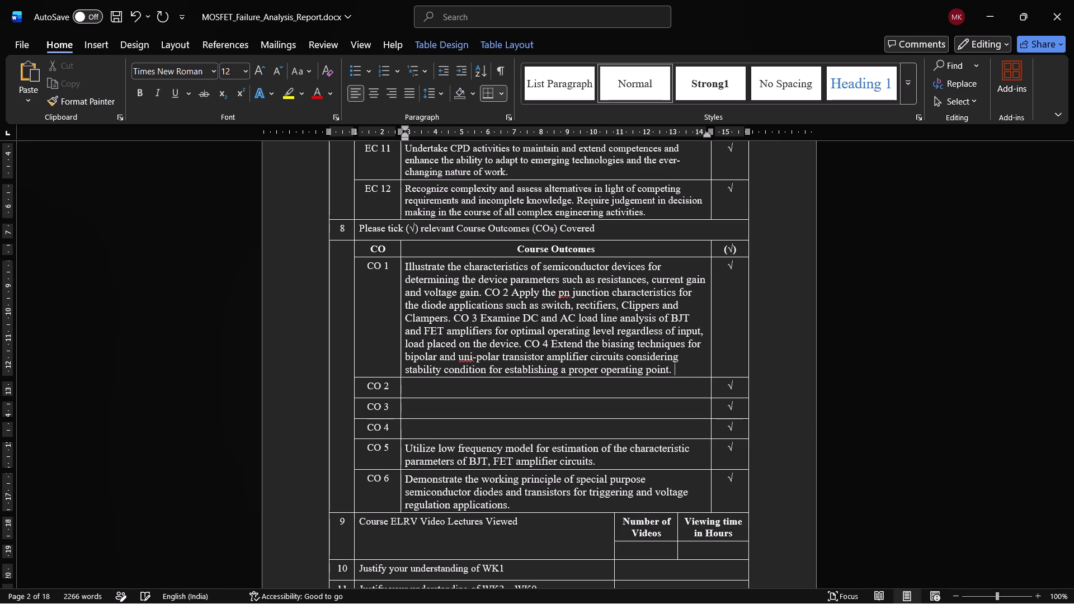
key("BackSpace")
Move the "Extend the biasing techniques for bipolar and uni-polar transistor…" sentence from the CO 1 cell into the CO 4 row.
key("ctrl+shift+Left")
key("ctrl+shift+Left")
key("ctrl+shift+Left")
key("ctrl+shift+Left")
key("ctrl+shift+Left")
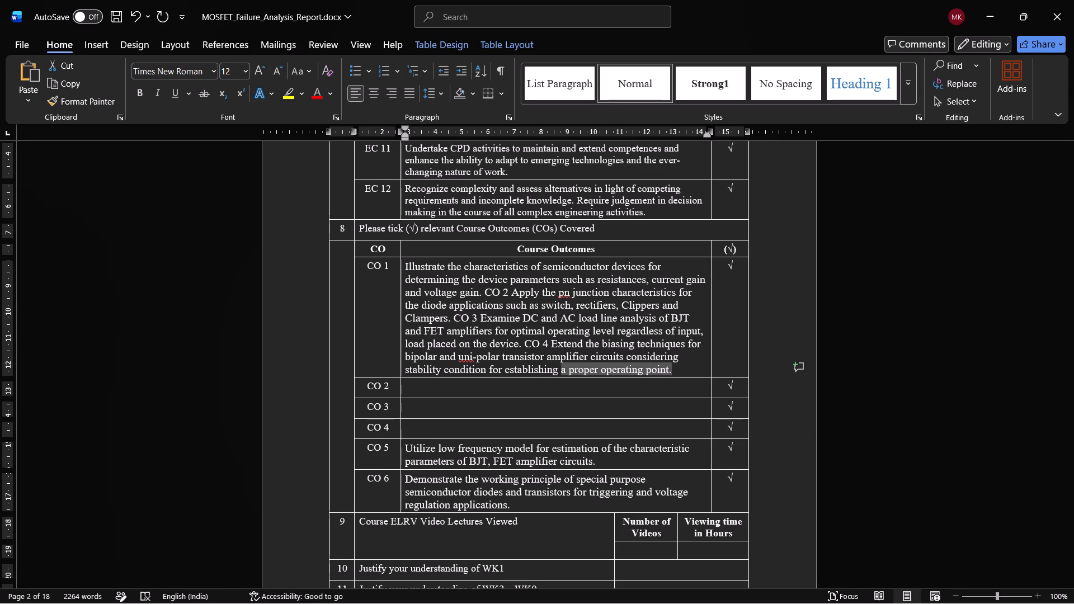
key("ctrl+shift+Left")
key("ctrl+shift+Left")
key("ctrl+shift+Left")
key("ctrl+shift+Left")
key("ctrl+shift+Left")
key("ctrl+shift+Left")
key("ctrl+shift+Left")
key("ctrl+shift+Left")
key("ctrl+shift+Left")
key("ctrl+shift+Left")
key("ctrl+shift+Left")
key("ctrl+shift+Left")
key("ctrl+shift+Left")
key("ctrl+shift+Left")
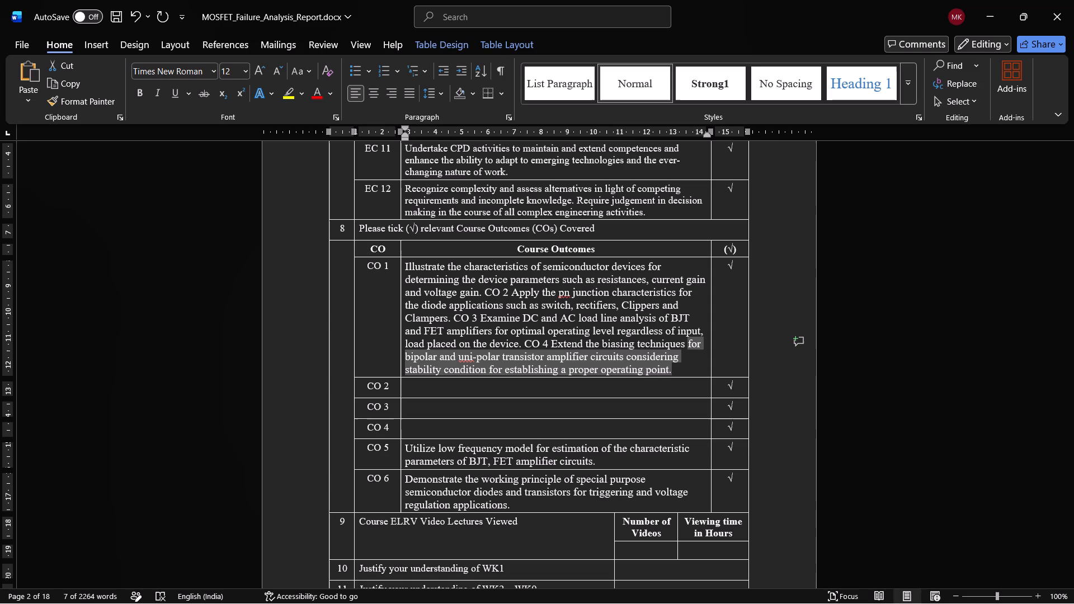
key("ctrl+shift+Left")
key("ctrl+shift+Left")
key("ctrl+shift+Left")
key("ctrl+shift+Left")
key("ctrl+x")
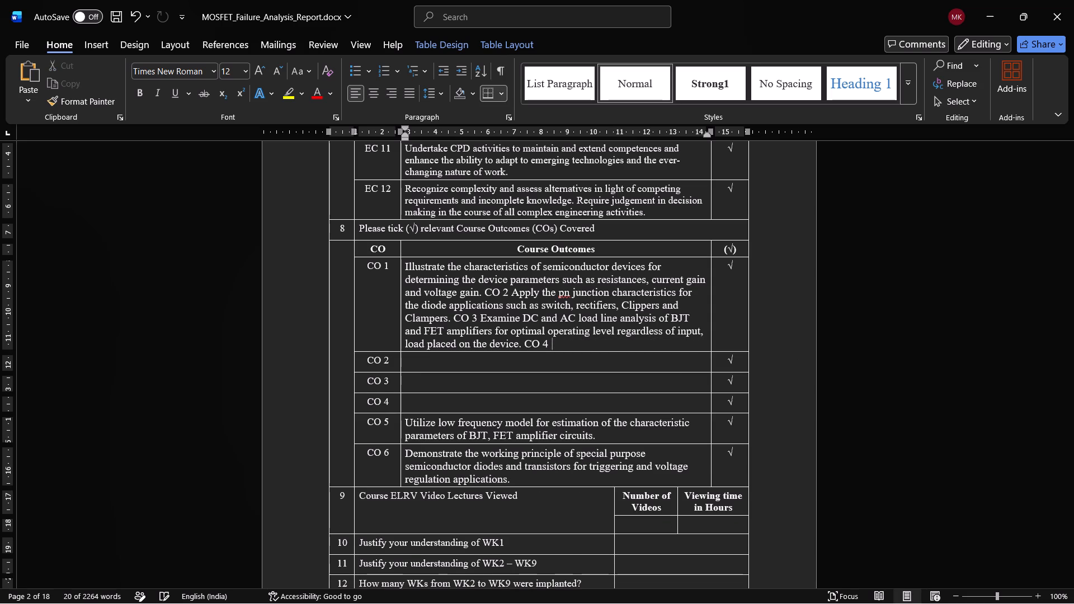
left_click(537, 403)
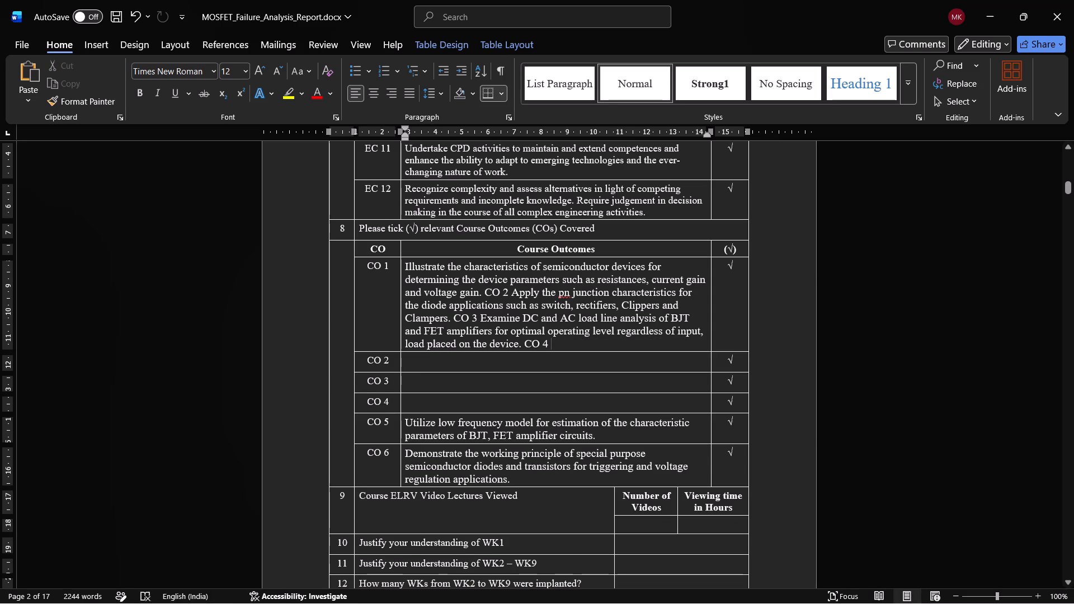
key("ctrl+v")
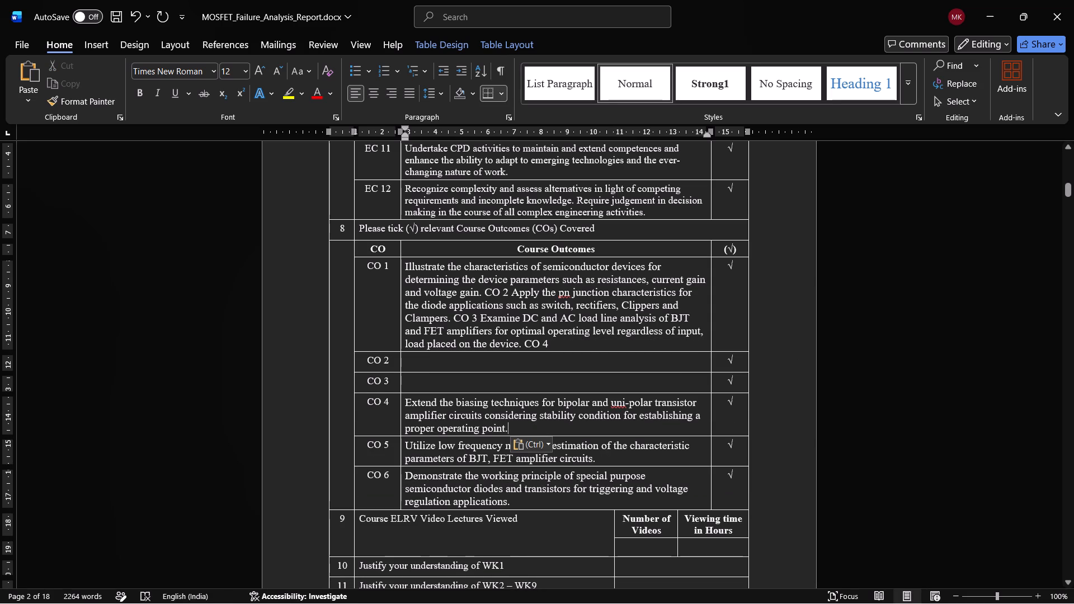
Delete the leftover "CO 4" label at the end of the CO 1 cell's text.
left_click(583, 344)
key("BackSpace")
key("BackSpace")
key("BackSpace")
key("BackSpace")
key("BackSpace")
key("BackSpace")
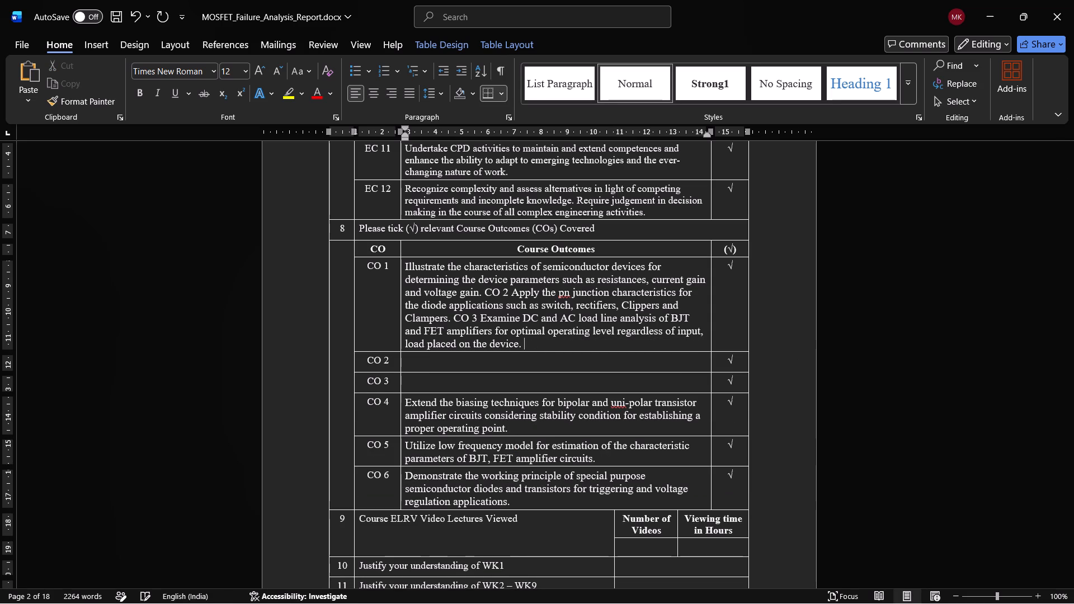
Move the "Examine DC and AC load line analysis…" sentence from the CO 1 cell into the CO 3 row.
key("ctrl+shift+Left")
key("ctrl+shift+Left")
key("ctrl+shift+Left")
key("ctrl+shift+Left")
key("ctrl+shift+Left")
key("ctrl+shift+Left")
key("ctrl+shift+Left")
key("ctrl+shift+Left")
key("ctrl+shift+Left")
key("ctrl+shift+Left")
key("ctrl+shift+Left")
key("ctrl+shift+Left")
key("ctrl+shift+Left")
key("ctrl+shift+Left")
key("ctrl+shift+Left")
key("ctrl+shift+Left")
key("ctrl+shift+Left")
key("ctrl+shift+Left")
key("ctrl+shift+Left")
key("ctrl+shift+Left")
key("ctrl+shift+Left")
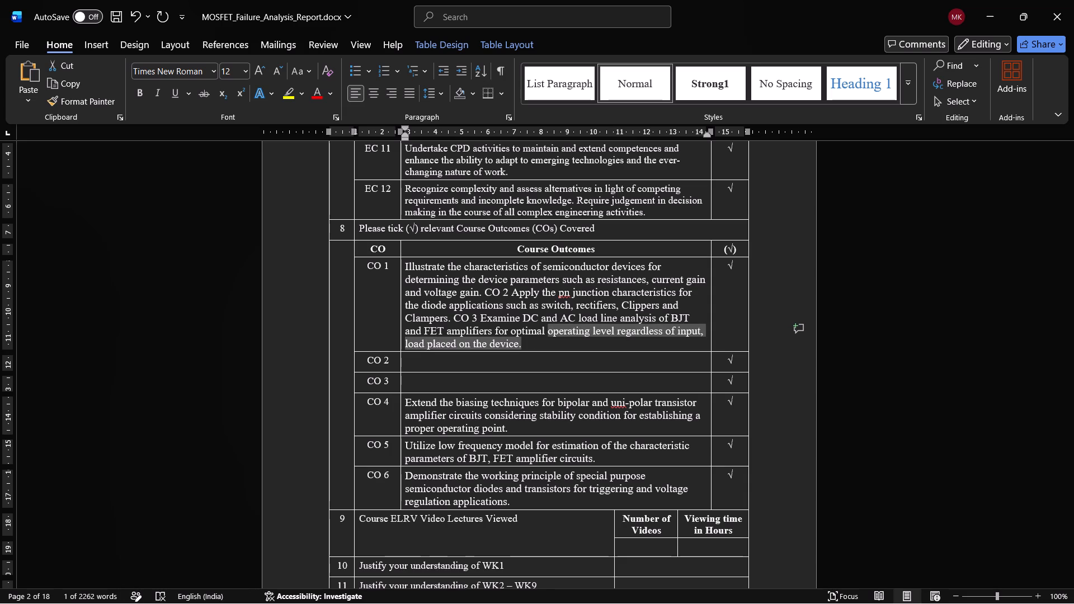
key("ctrl+shift+Left")
key("ctrl+shift+Left")
key("ctrl+shift+Left")
key("ctrl+shift+Left")
key("ctrl+shift+Left")
key("ctrl+shift+Left")
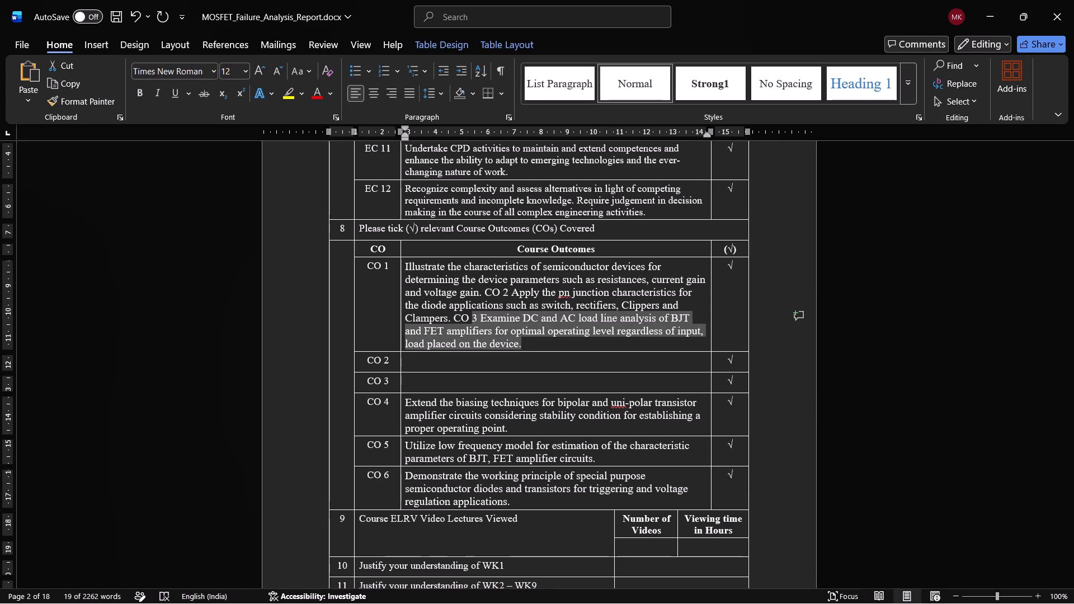
key("ctrl+shift+Right")
key("ctrl+x")
left_click(533, 352)
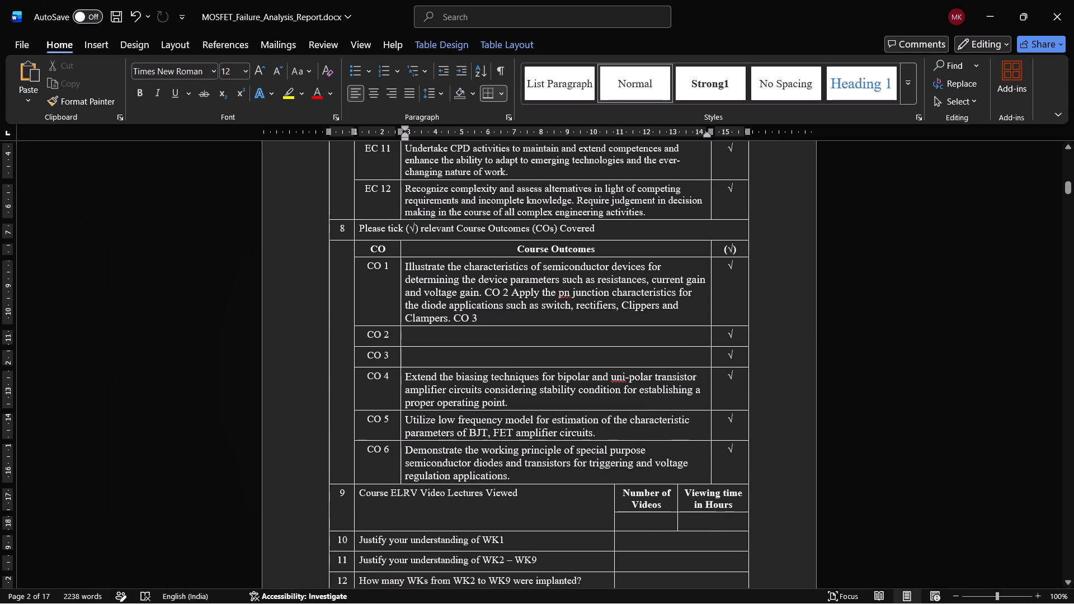
key("ctrl+v")
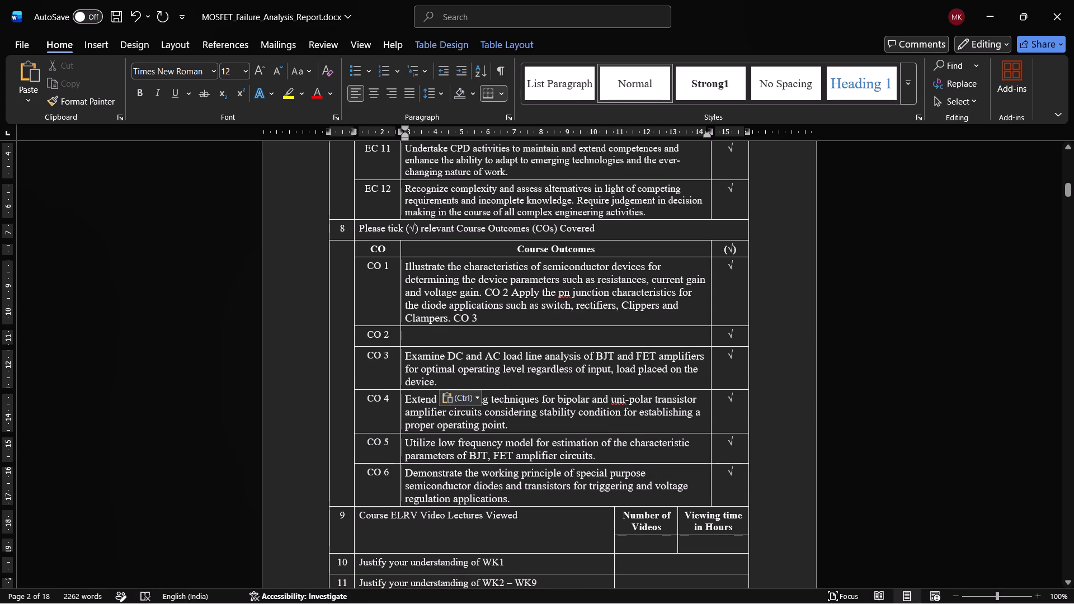
Delete the leftover "CO 3" label at the end of the CO 1 cell's text.
left_click(507, 321)
key("BackSpace")
key("BackSpace")
key("BackSpace")
key("BackSpace")
key("BackSpace")
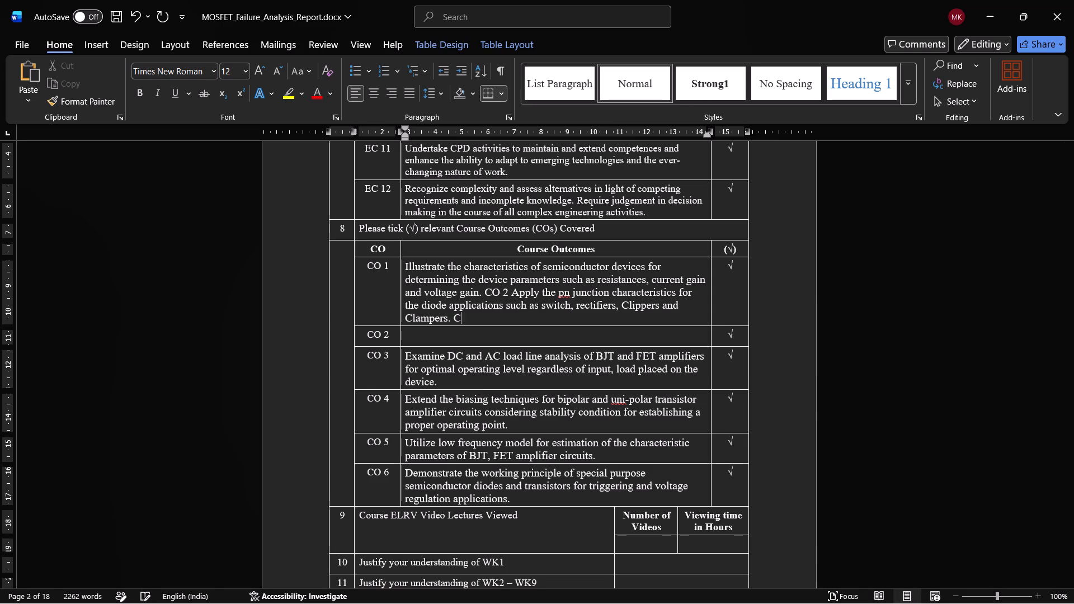
key("BackSpace")
Move the "Apply the pn junction characteristics…" sentence from the CO 1 cell into the CO 2 row.
key("ctrl+shift+Left")
key("ctrl+shift+Left")
key("ctrl+shift+Left")
key("ctrl+shift+Left")
key("ctrl+shift+Left")
key("ctrl+shift+Left")
key("ctrl+shift+Left")
key("ctrl+shift+Left")
key("ctrl+shift+Left")
key("ctrl+shift+Left")
key("ctrl+shift+Left")
key("ctrl+shift+Left")
key("ctrl+shift+Left")
key("ctrl+shift+Left")
key("ctrl+shift+Left")
key("ctrl+shift+Left")
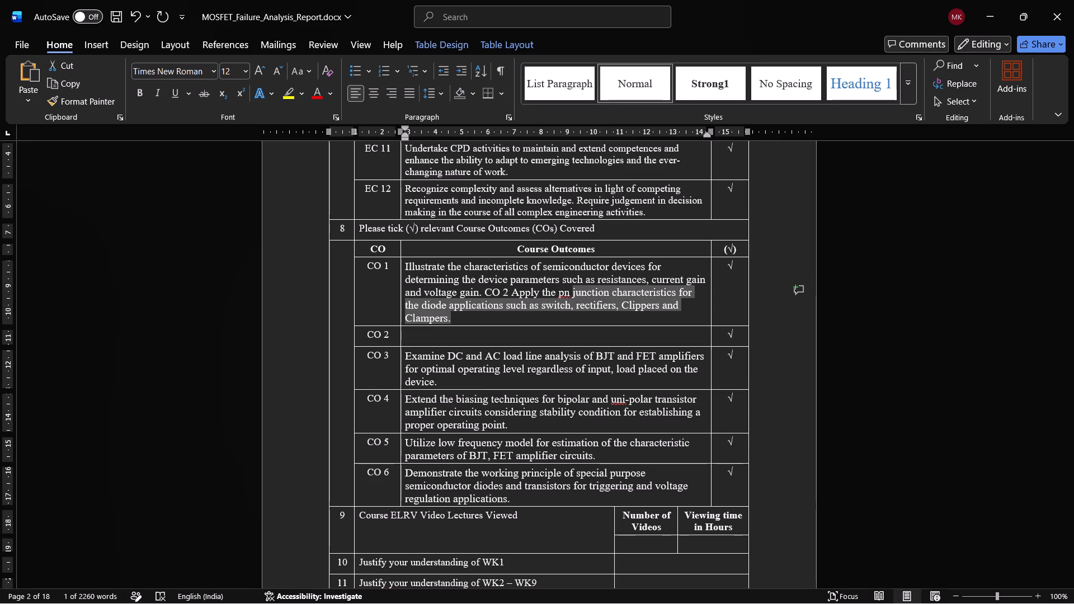
key("ctrl+shift+Left")
key("ctrl+shift+Left")
key("ctrl+shift+Left")
key("ctrl+x")
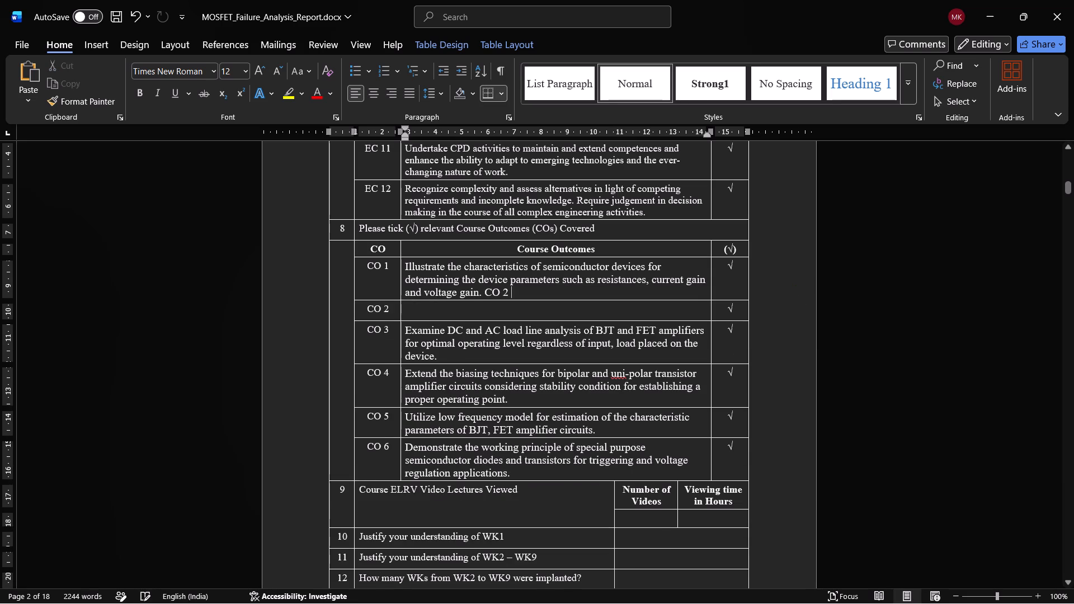
left_click(468, 311)
key("ctrl+v")
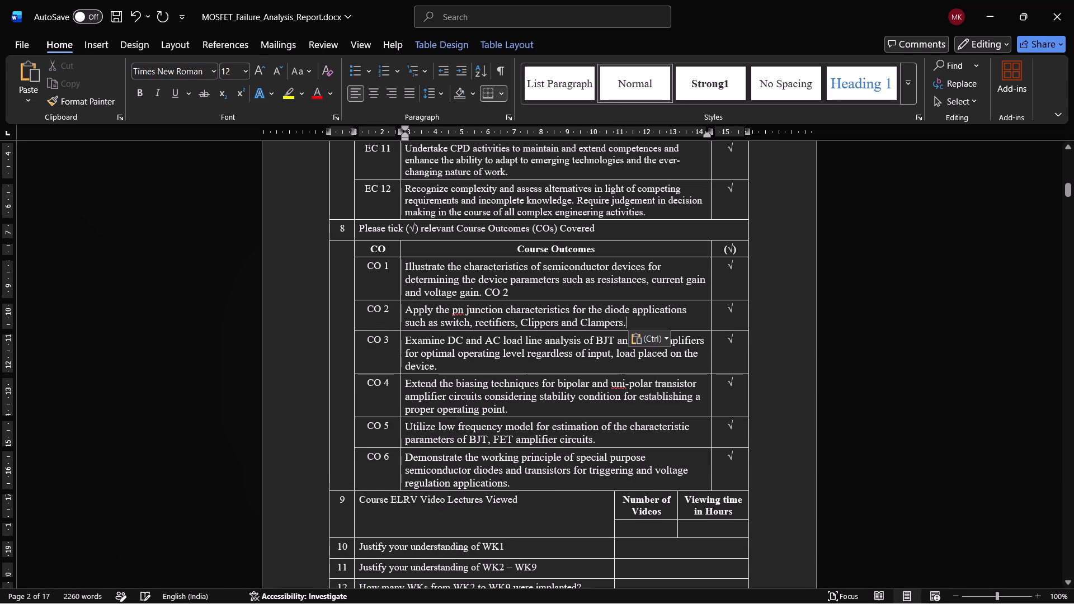
Delete the leftover "CO 2" label at the end of the CO 1 cell's text.
left_click(550, 294)
key("BackSpace")
key("BackSpace")
key("BackSpace")
key("BackSpace")
key("BackSpace")
key("BackSpace")
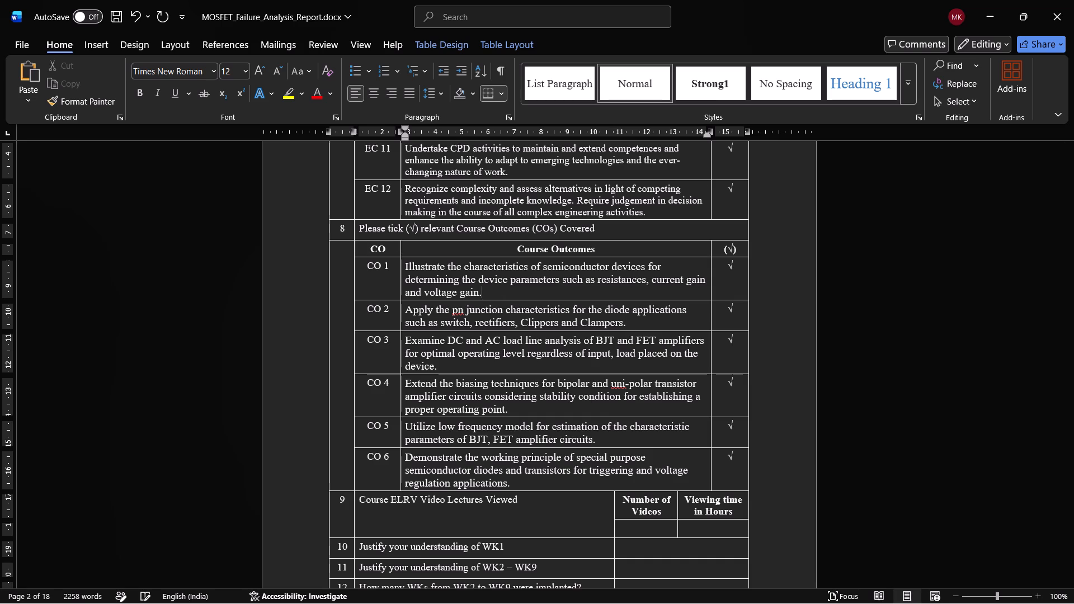
Review the self-assessment form's competency and course outcome rows, plus the date and signature lines below the table.
scroll(550, 294, "down", 5)
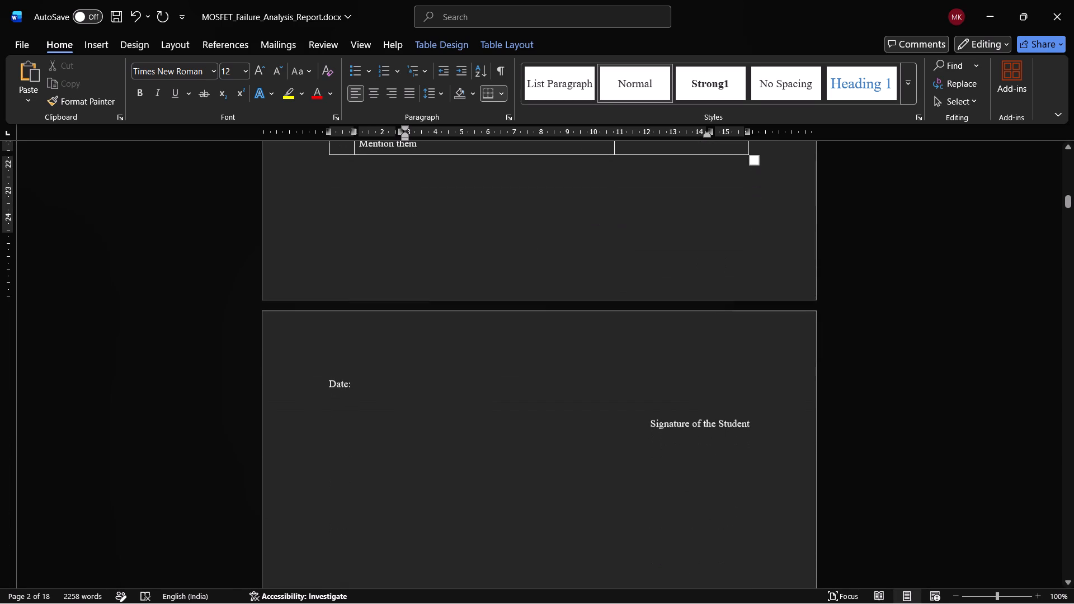
scroll(510, 372, "up", 4)
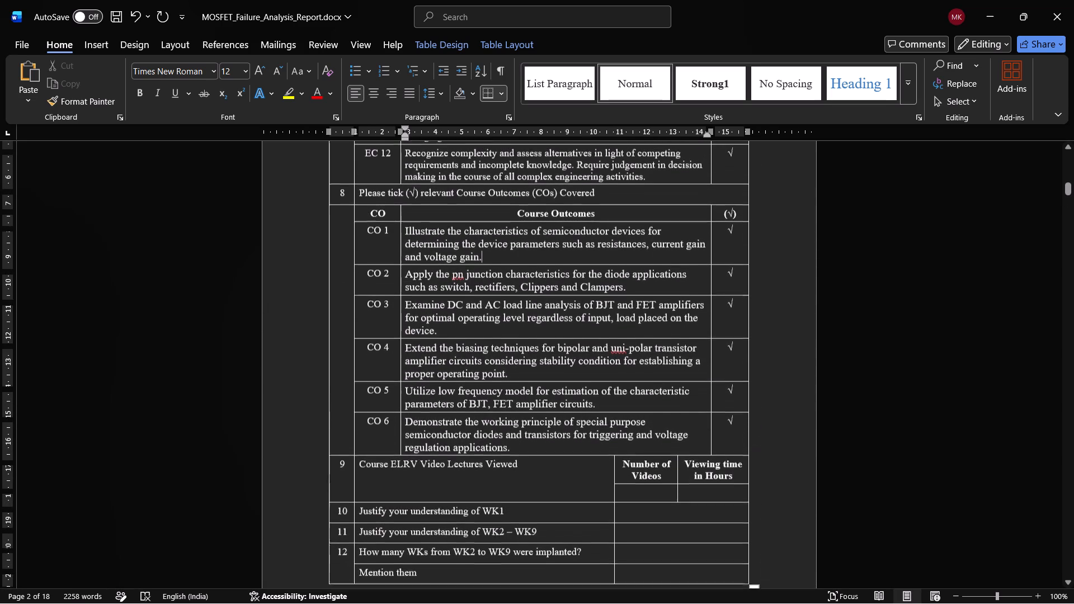
scroll(510, 372, "up", 6)
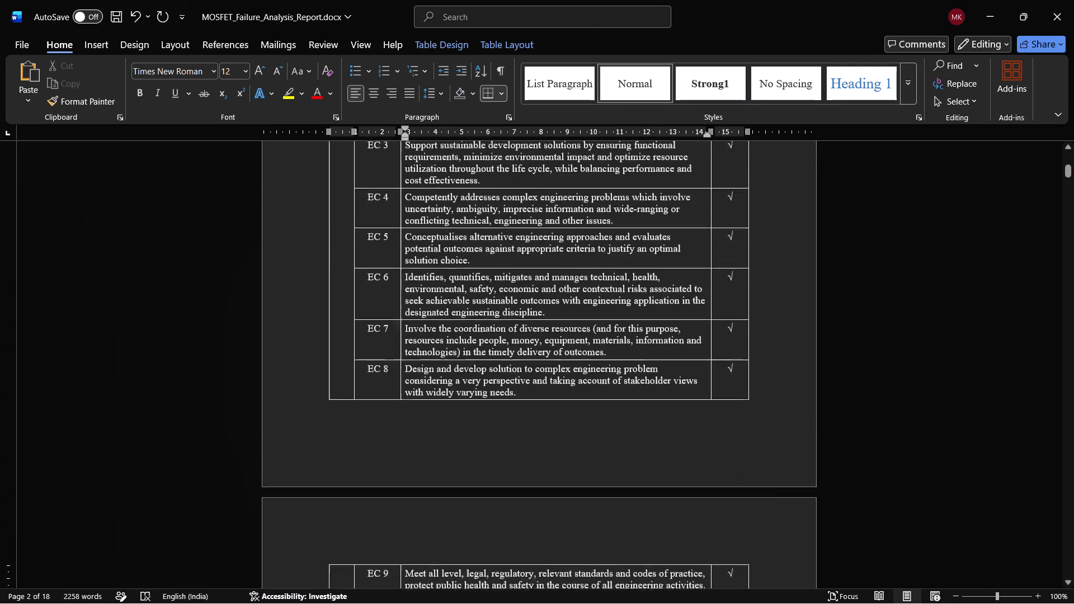
Reduce the height of the "Mention them" row at the end of the self-assessment table.
scroll(510, 372, "down", 7)
scroll(510, 372, "up", 2)
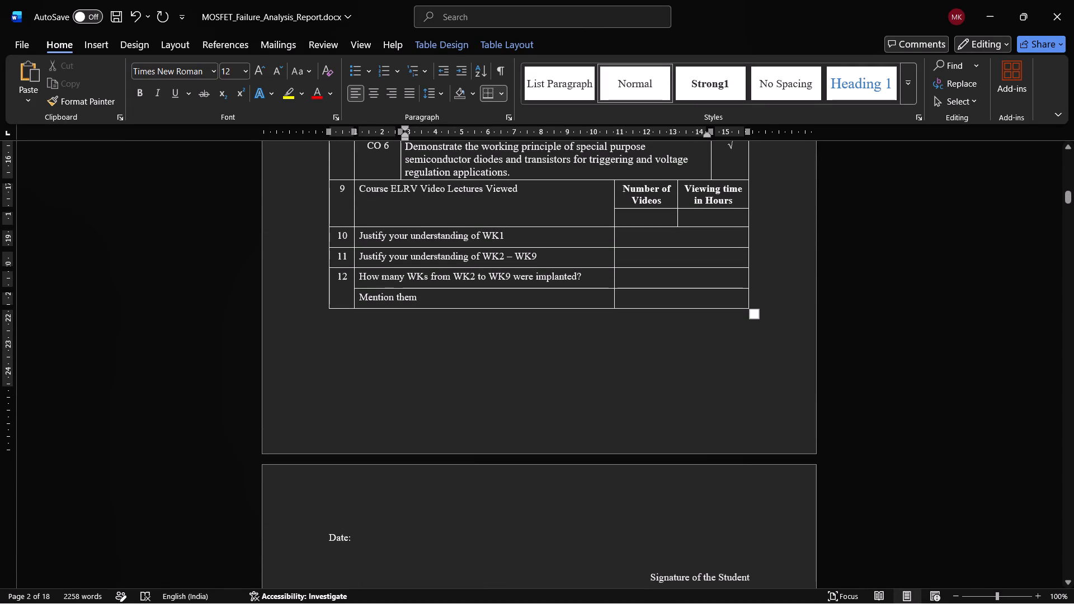
left_click_drag(503, 307, 504, 295)
Enter 27-10-2026 after "Date:" below the self-assessment table.
scroll(512, 369, "down", 1)
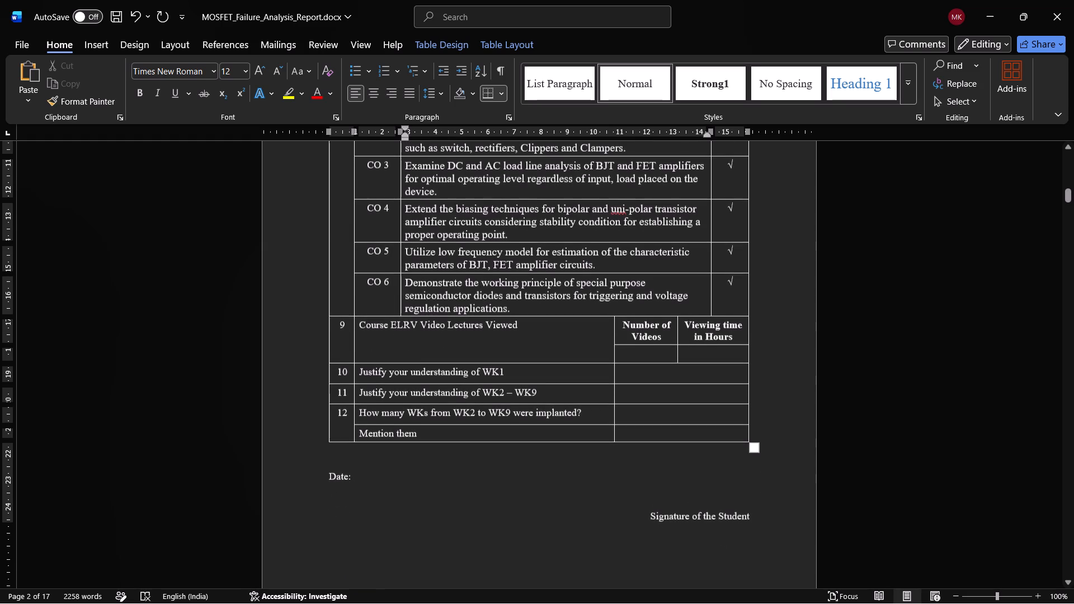
left_click(367, 480)
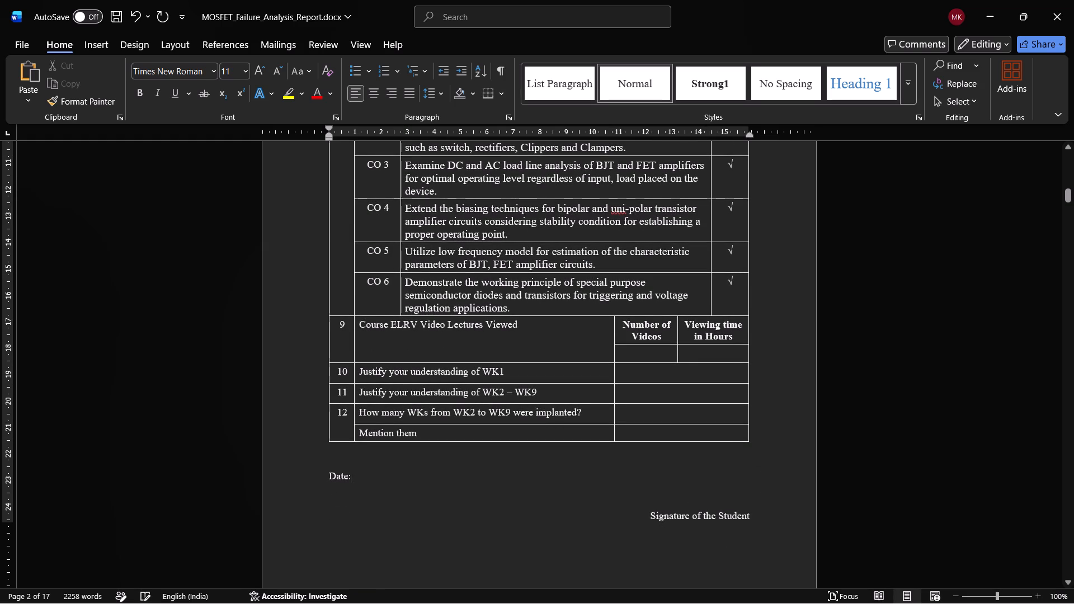
type("27-10-2026")
Replace the student name under "By" on the title page with the name from the clipboard history, keeping the roll number on its own line.
scroll(367, 480, "down", 2)
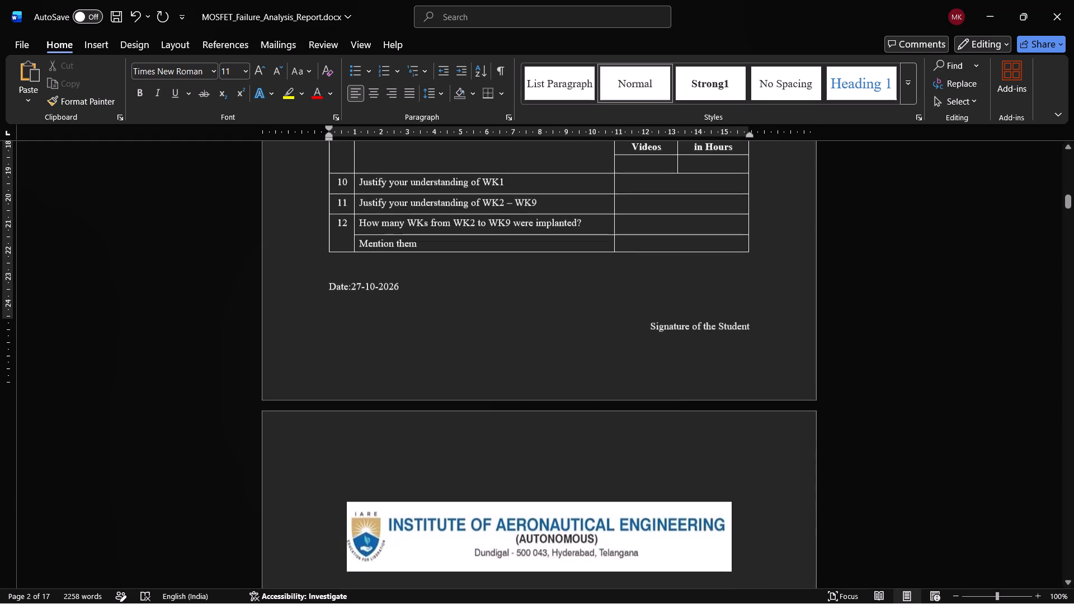
scroll(367, 480, "down", 2)
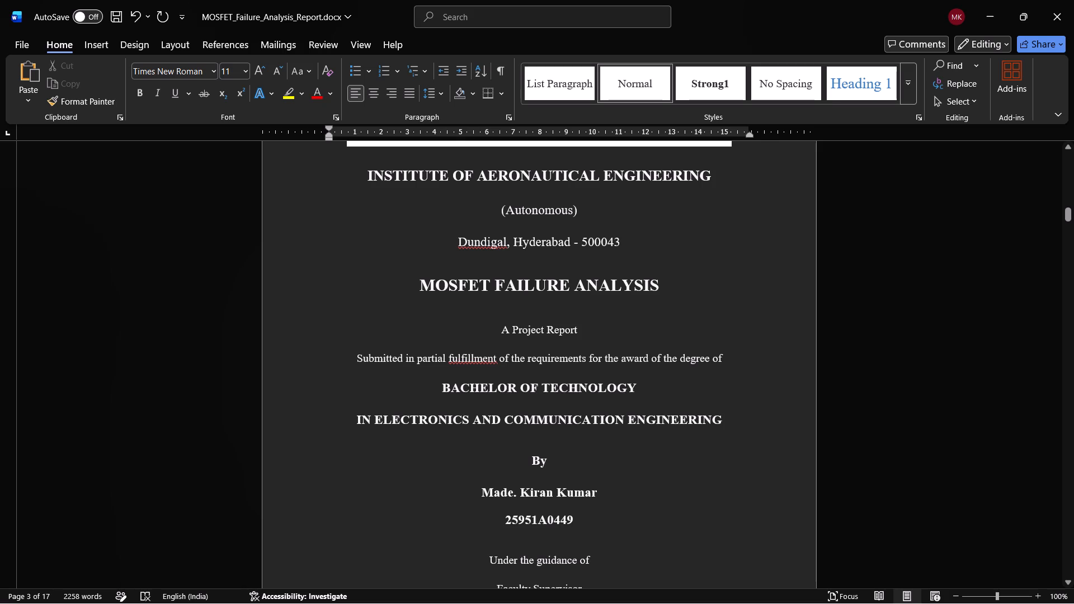
key("super+v")
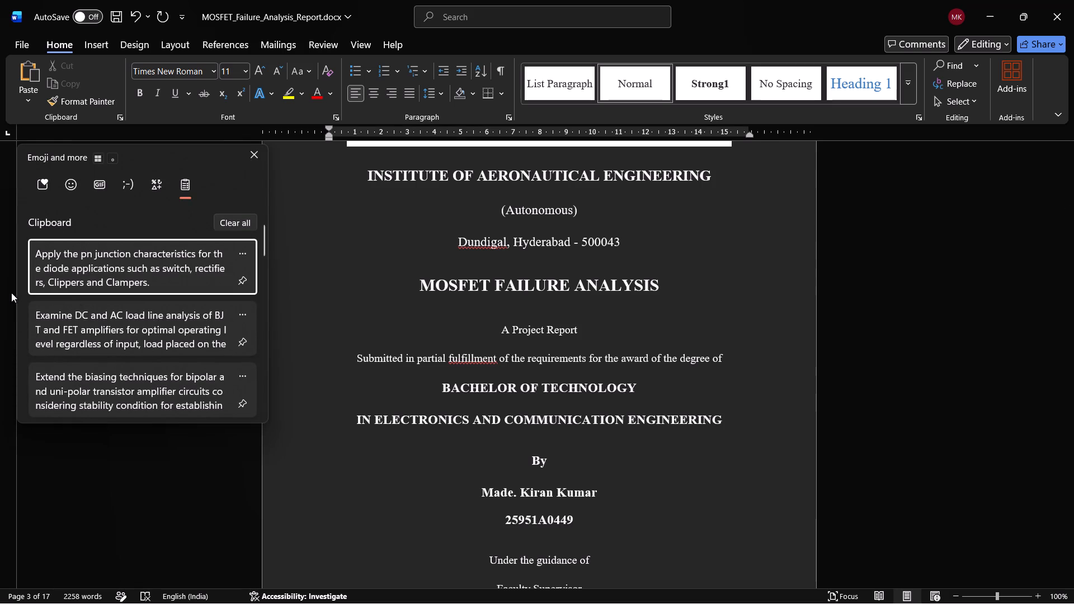
scroll(11, 292, "down", 1)
scroll(71, 329, "down", 3)
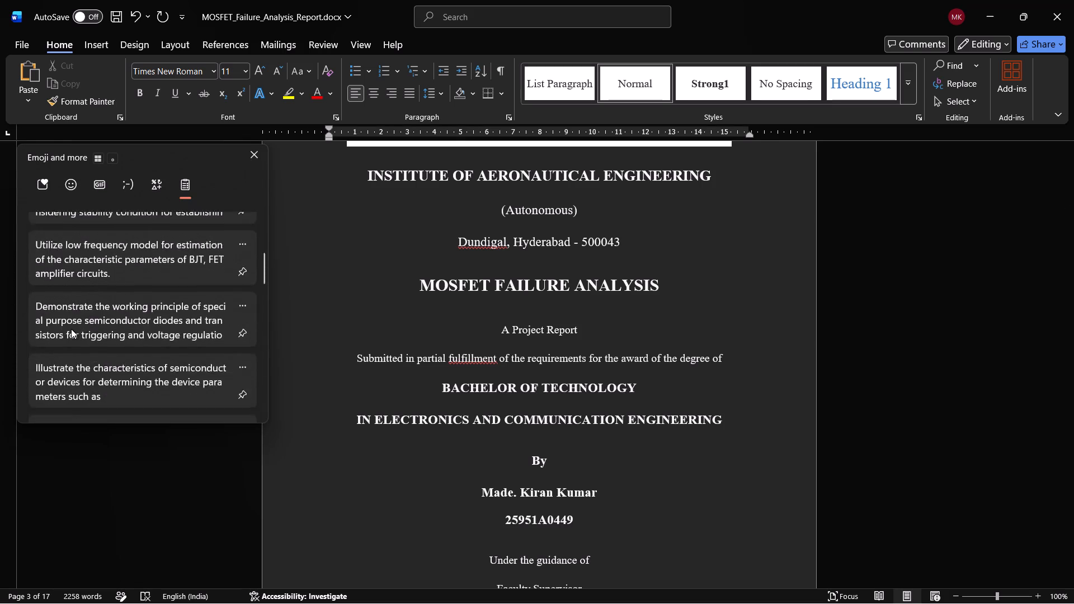
scroll(71, 329, "down", 3)
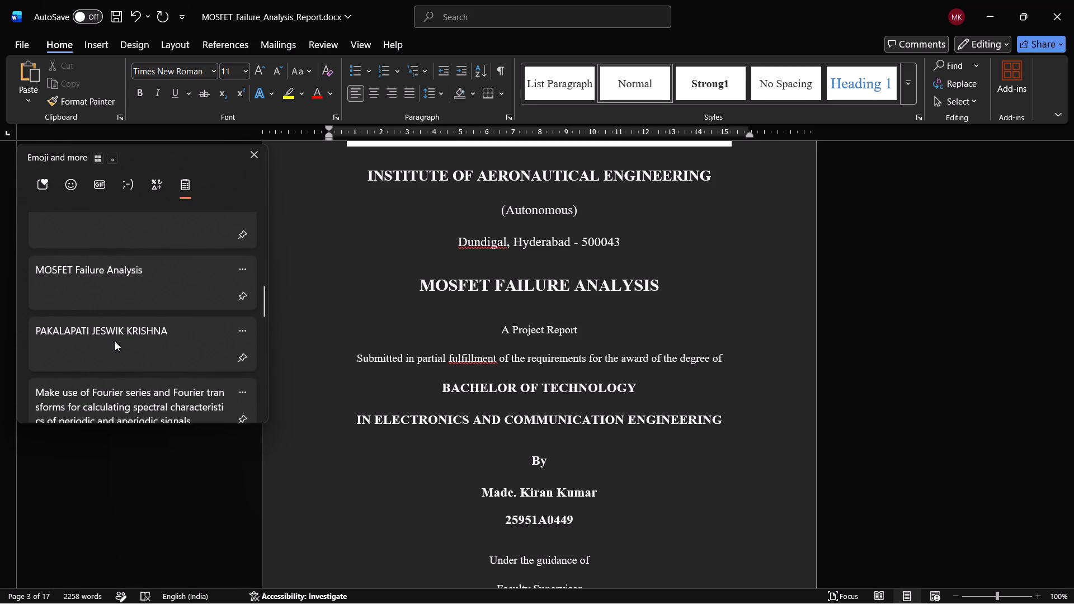
left_click(121, 338)
key("ctrl+v")
left_click(121, 338, "ctrl")
key("ctrl+v")
scroll(388, 417, "down", 3)
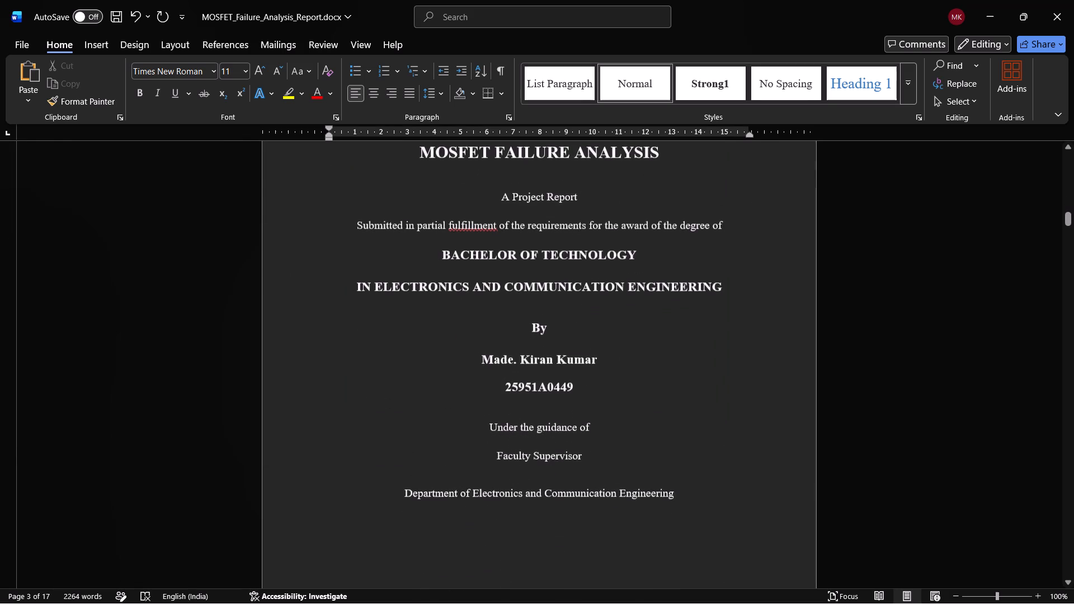
double_click(580, 355)
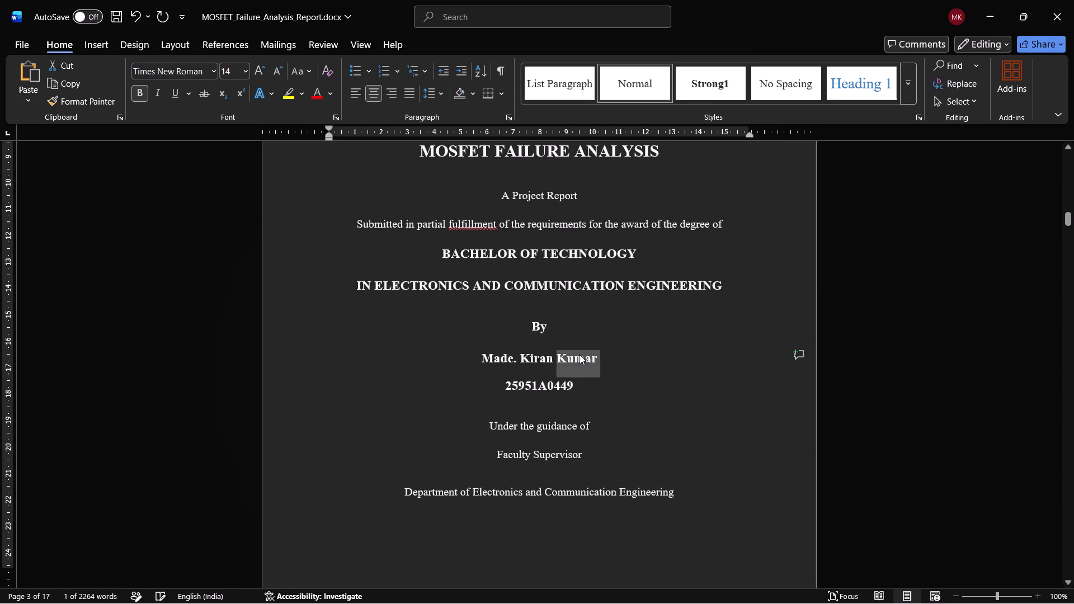
key("ctrl+a")
left_click(604, 359)
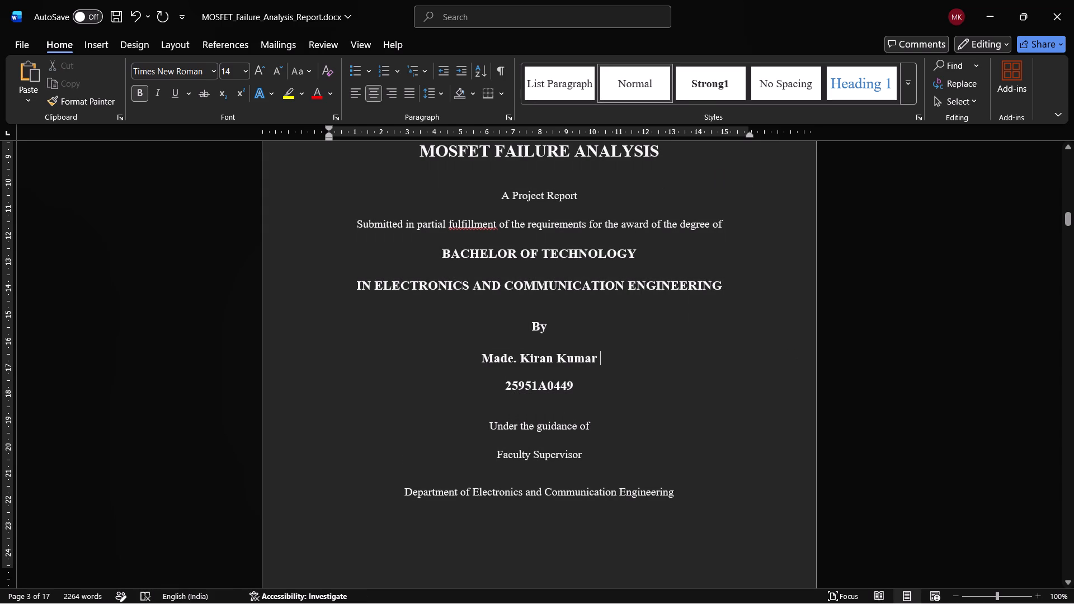
left_click_drag(616, 360, 475, 358)
key("ctrl+v")
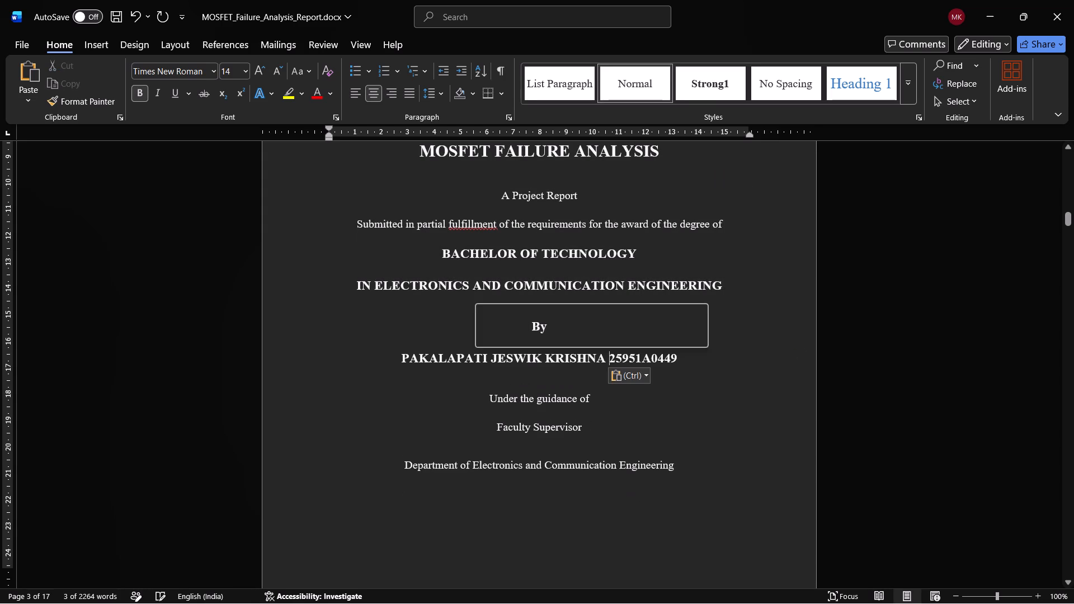
key("Return")
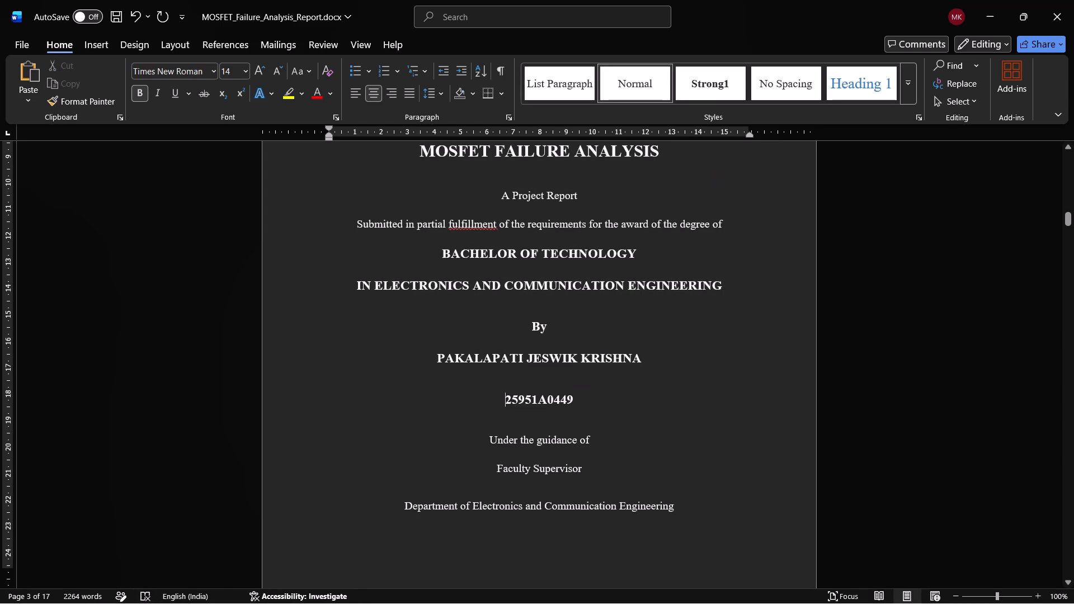
Change the last digit of the roll number on the title page to 0.
left_click(581, 395)
key("BackSpace")
key("0")
Replace the student name in the Certificate paragraph with the copied student name.
scroll(581, 395, "down", 3)
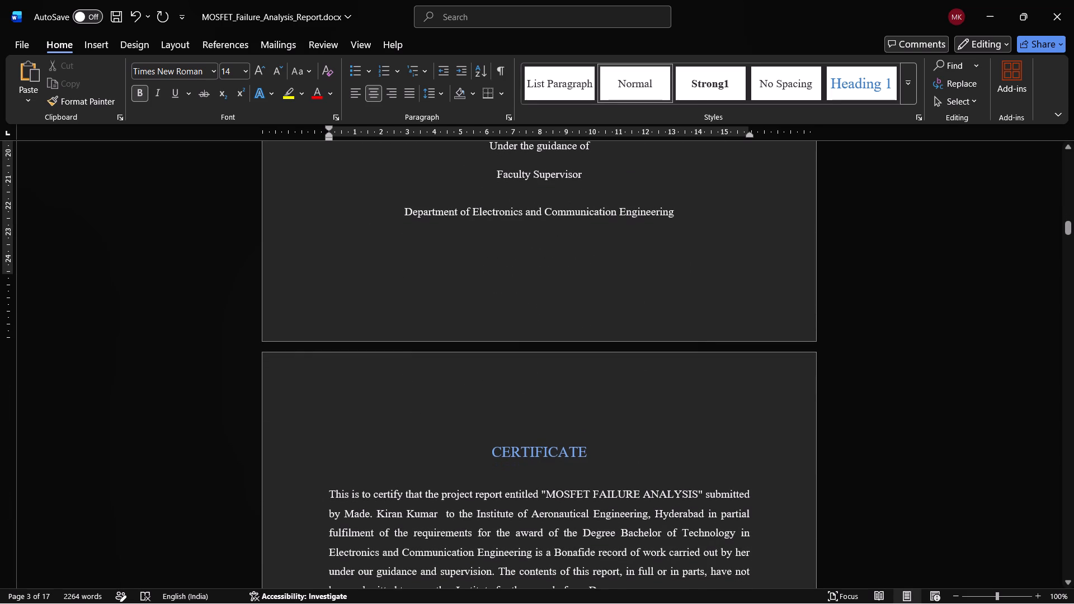
scroll(612, 379, "down", 3)
scroll(612, 379, "up", 1)
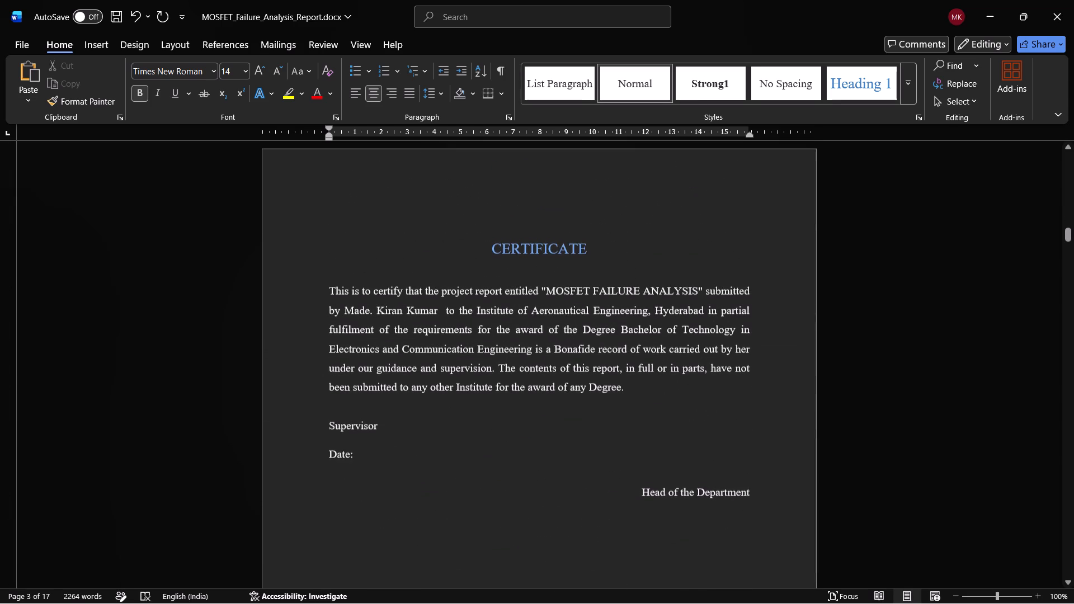
left_click_drag(441, 313, 351, 310)
key("ctrl+v")
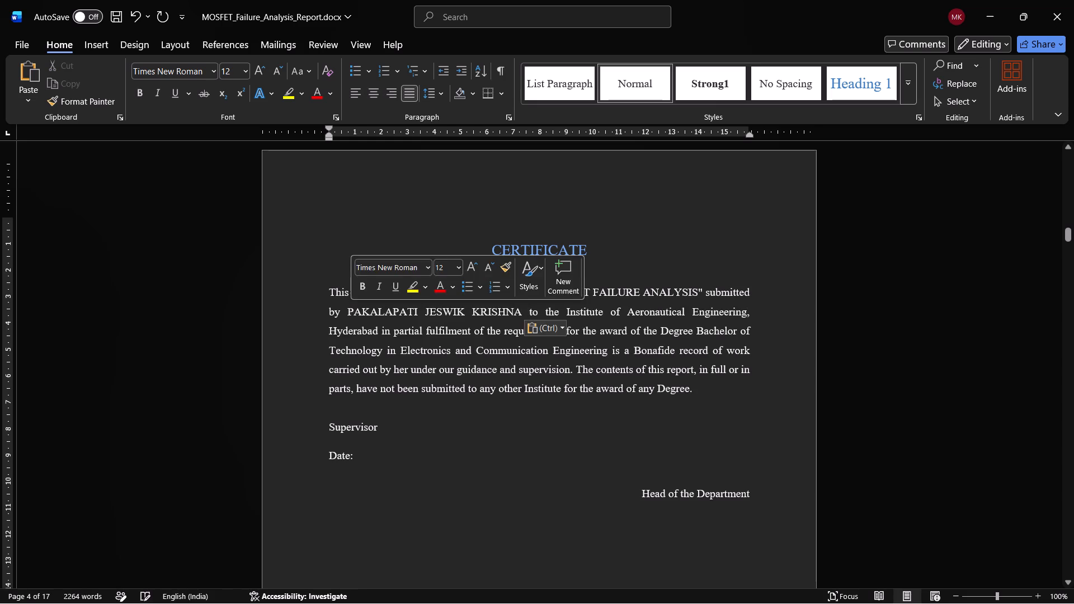
Enter 27-10-2026 after "Date:" on the Certificate page.
scroll(351, 310, "down", 1)
left_click(370, 406)
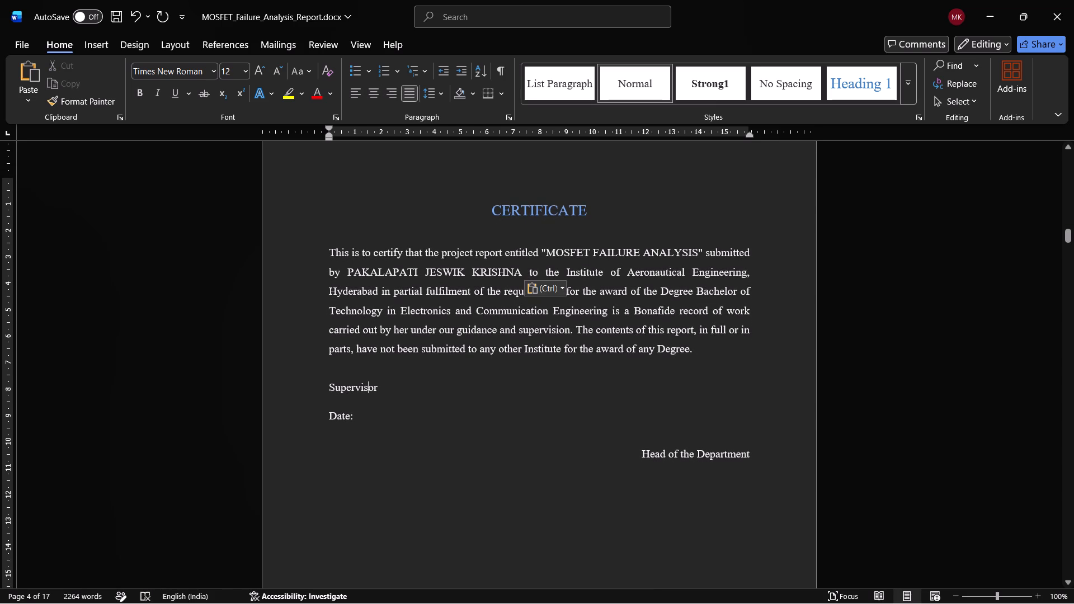
left_click(376, 419)
type("27-10-2026")
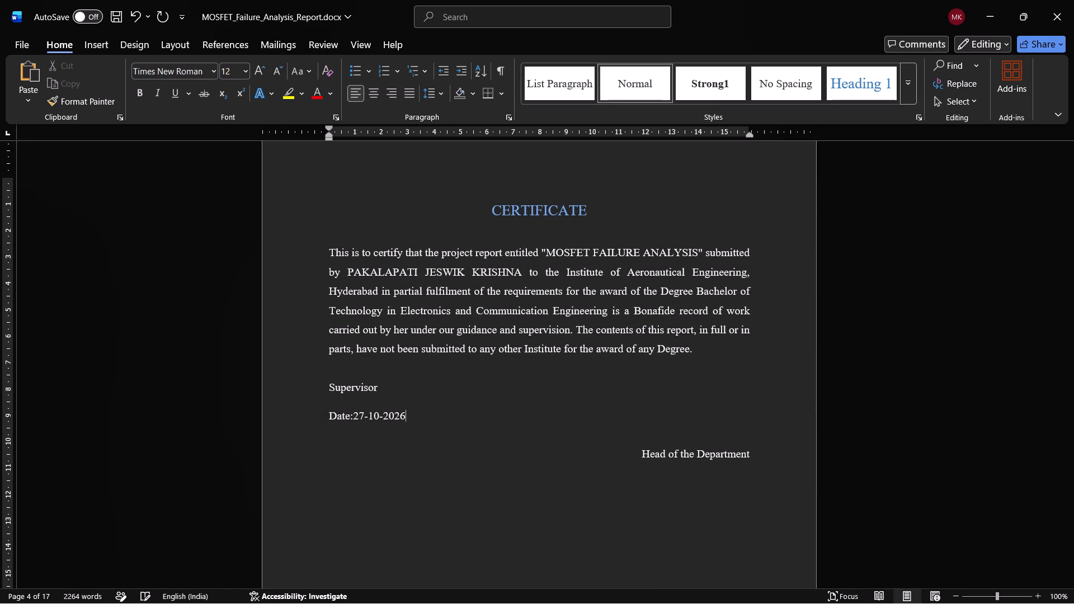
Replace the student name in the Approval Sheet paragraph with the copied student name.
scroll(376, 419, "down", 6)
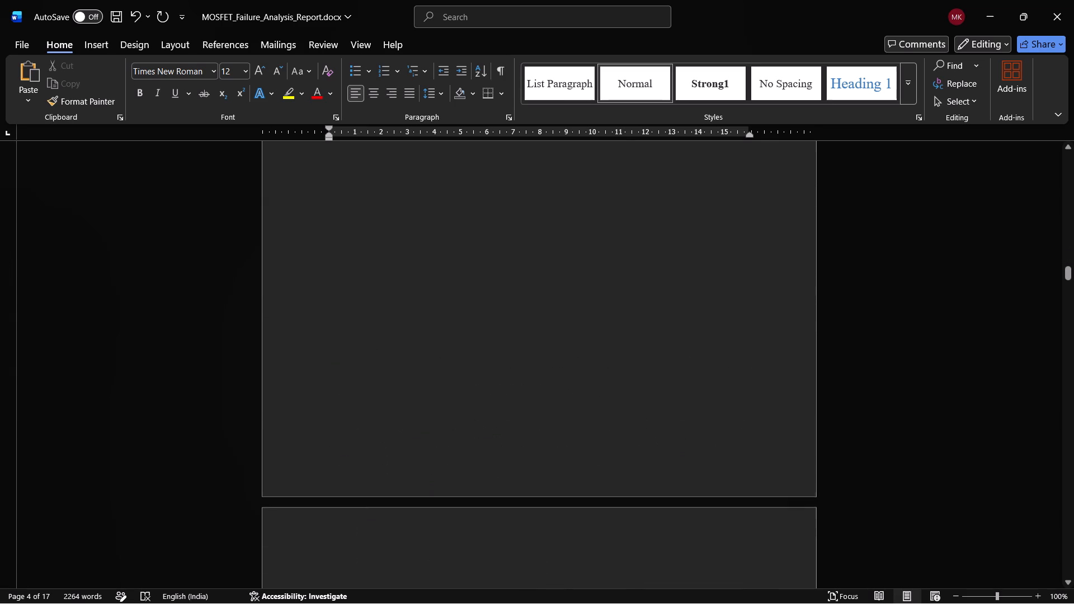
scroll(376, 419, "up", 3)
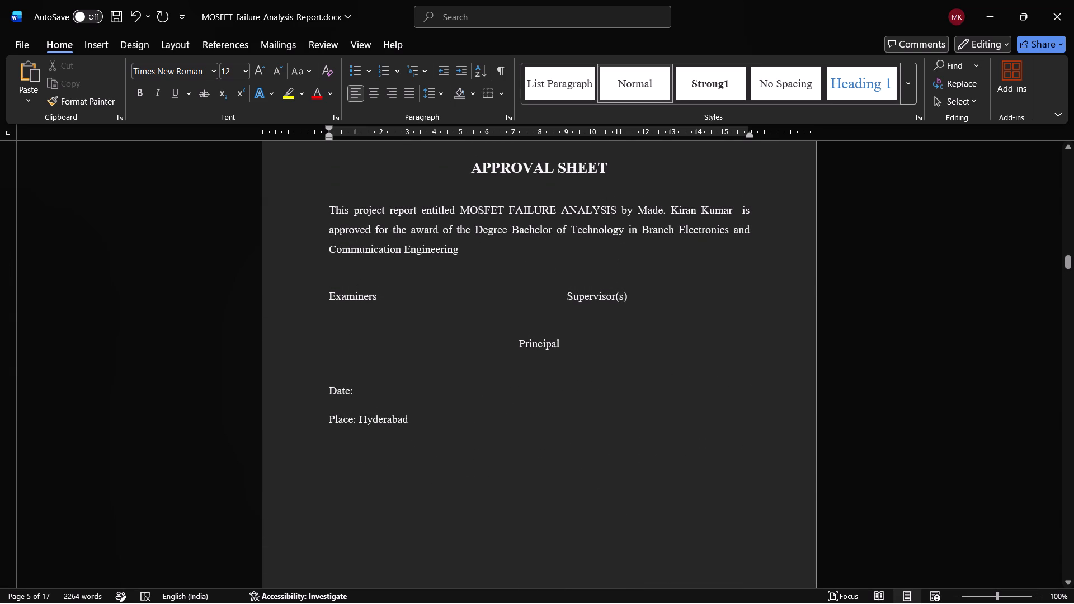
left_click_drag(730, 212, 689, 212)
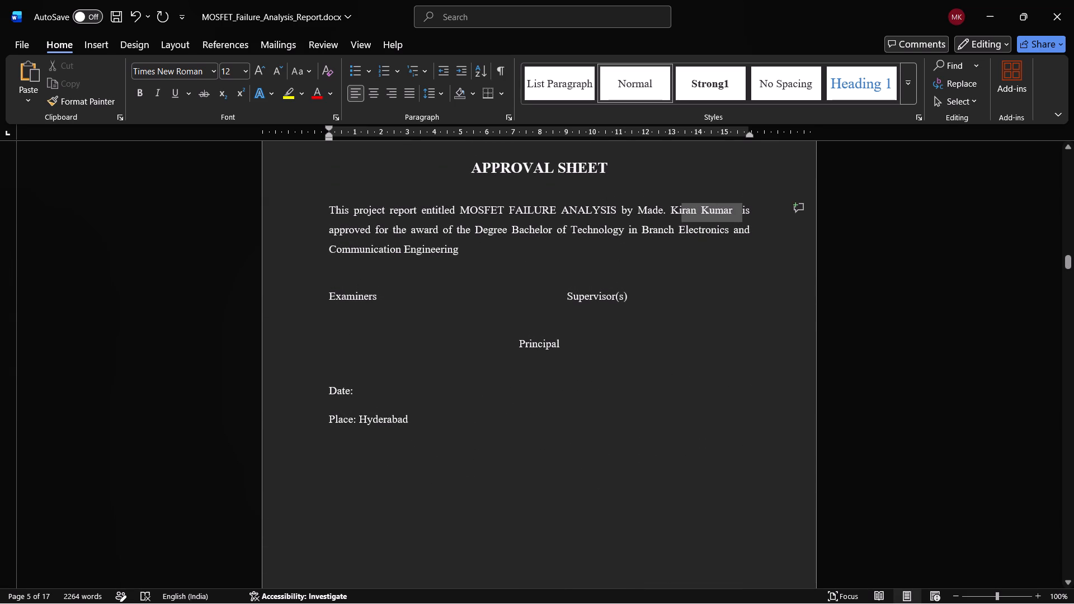
left_click_drag(689, 212, 647, 212)
key("ctrl+v")
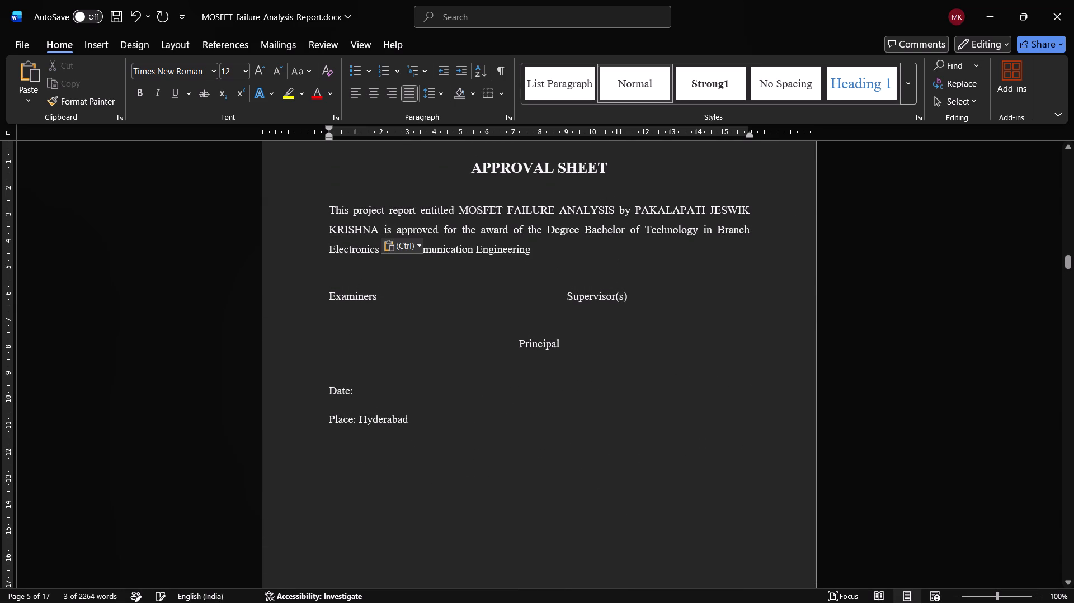
Shift "Supervisor(s)" on the Approval Sheet's Examiners line across to the page's right margin using tabs and spaces.
scroll(647, 212, "down", 1)
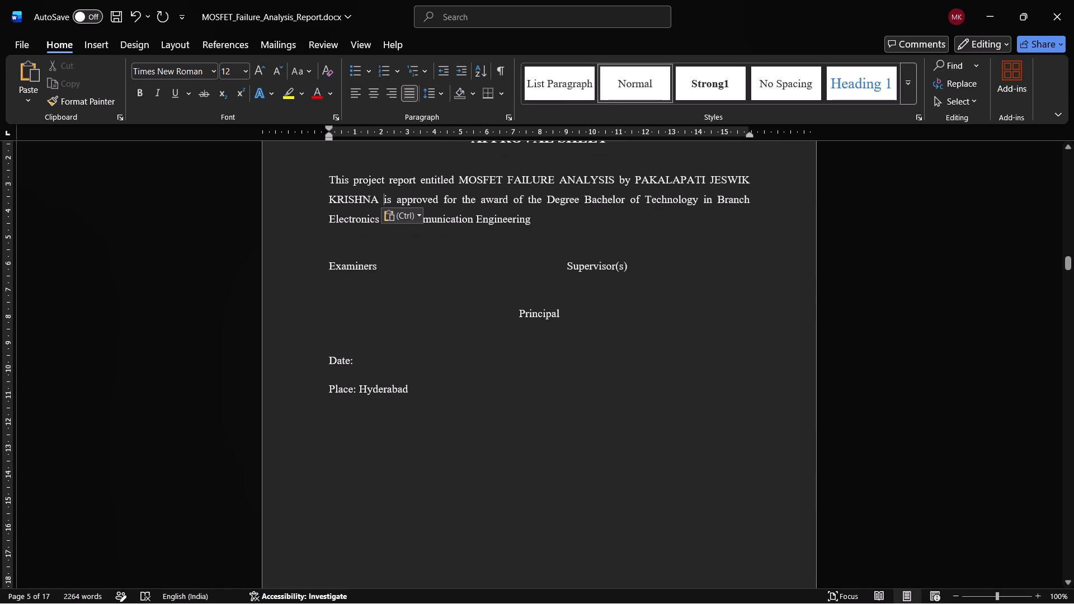
left_click(565, 266)
key("Tab")
key("Tab")
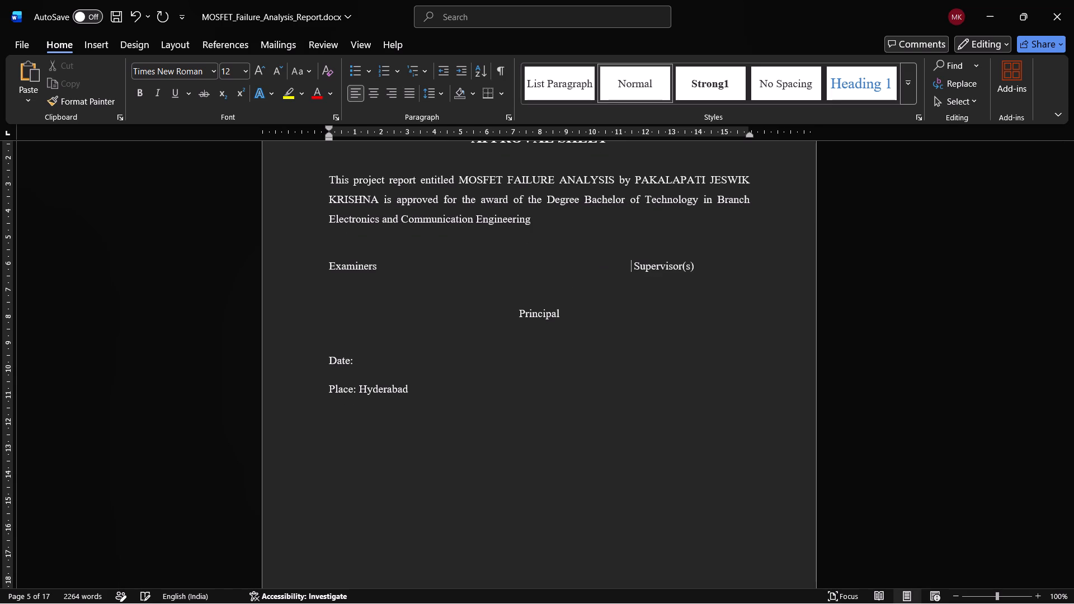
key("Tab")
key("Tab")
key("BackSpace")
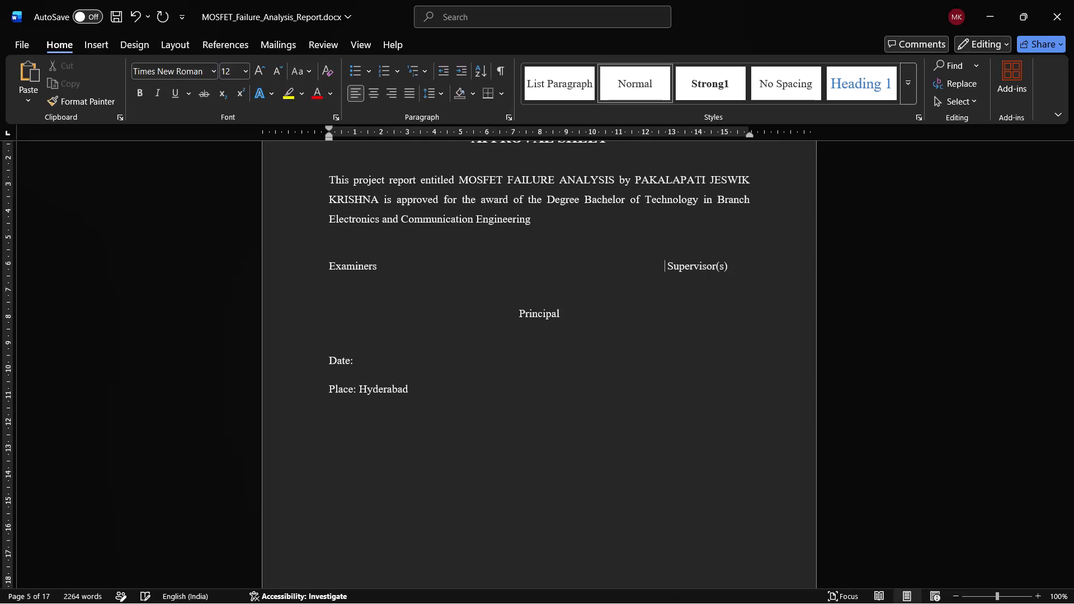
key("space")
key("space")
key("space")
key("BackSpace")
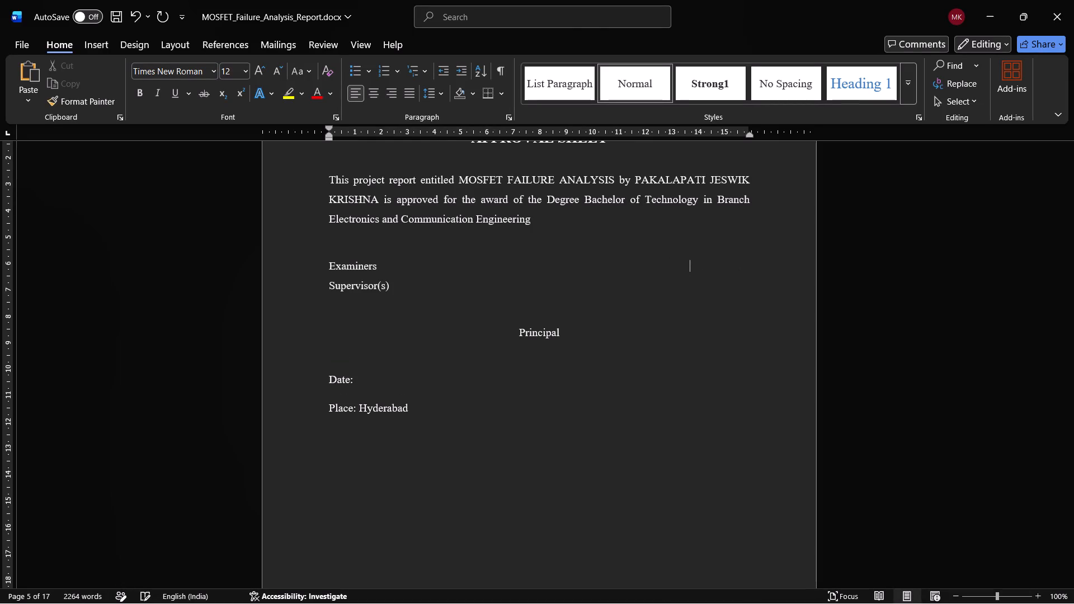
key("BackSpace")
key("BackSpace")
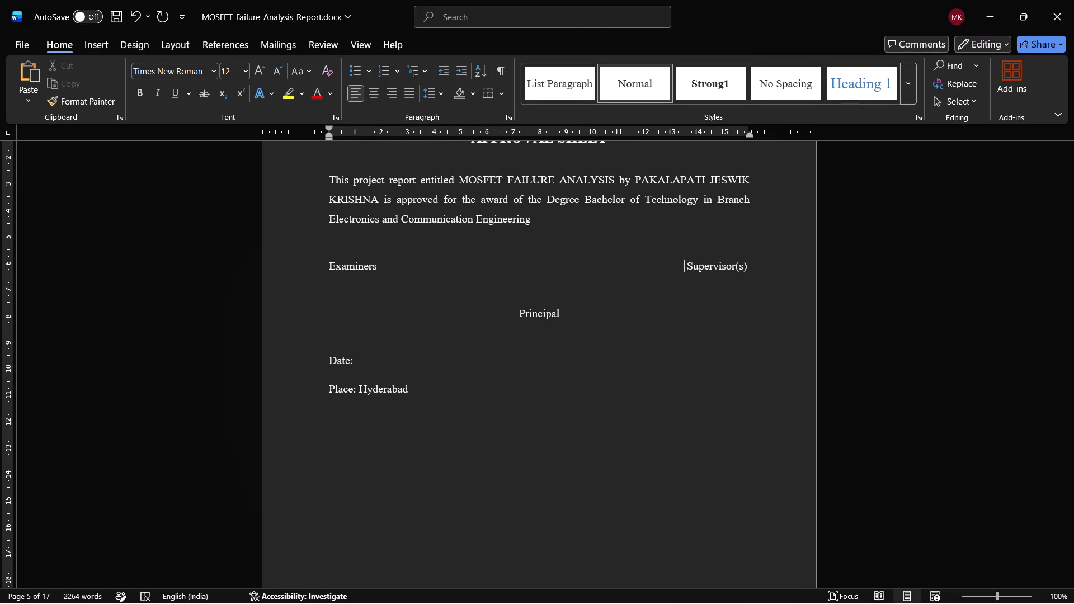
key("Right")
key("space")
key("BackSpace")
Indent "Principal" on the Approval Sheet so it sits beneath "Supervisor(s)" near the page's right margin, on a single line.
key("Down")
key("ctrl+Left")
key("Tab")
key("Tab")
key("Tab")
key("Tab")
key("Tab")
key("Tab")
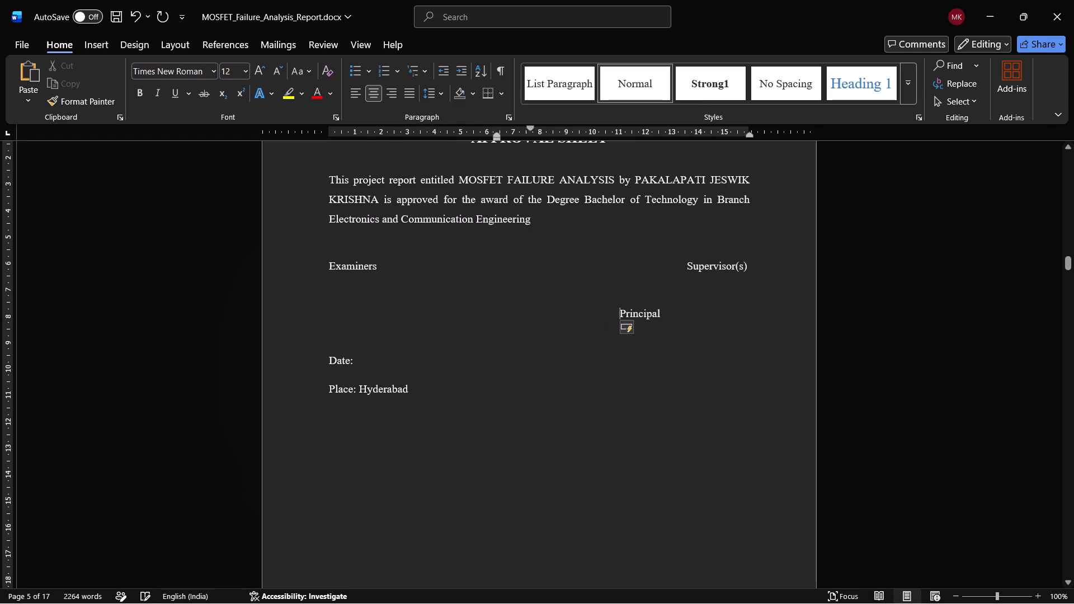
key("Tab")
key("Tab")
key("Tab")
key("Tab")
key("Tab")
key("Tab")
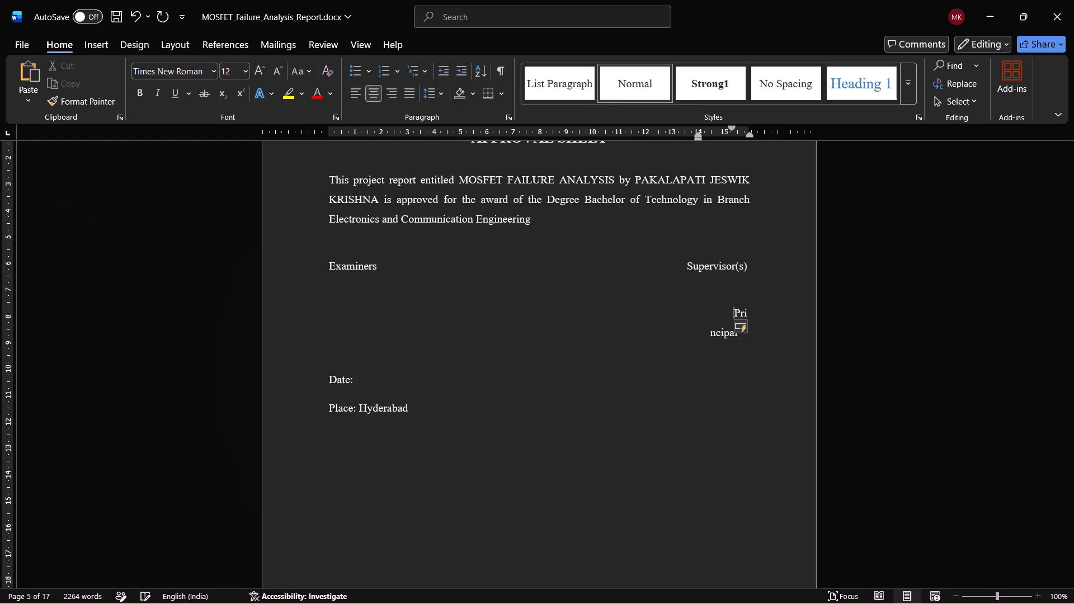
key("BackSpace")
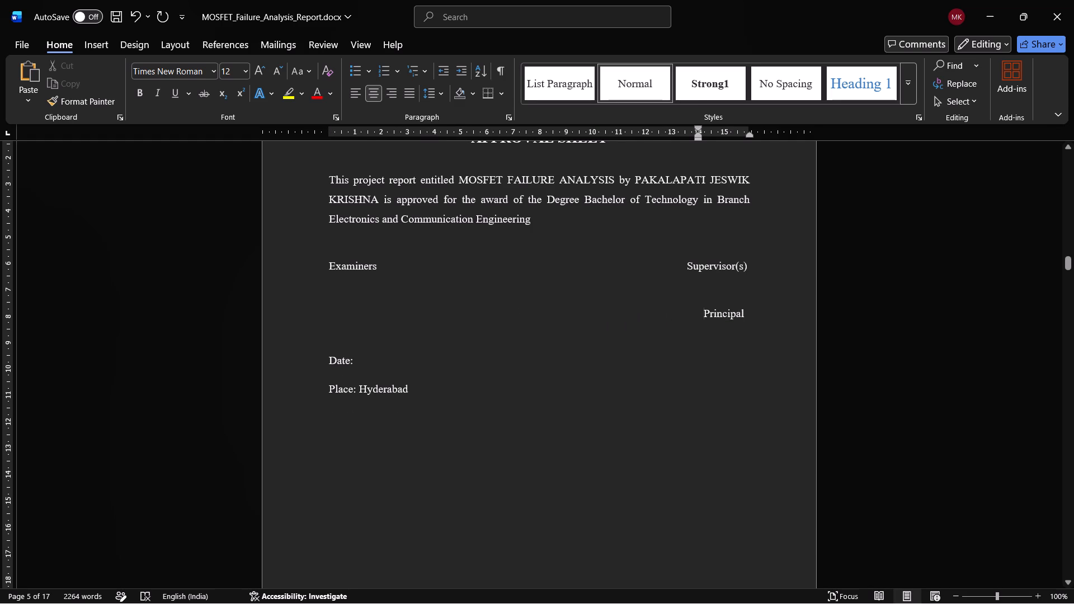
Enter 27-10-2026 after "Date:" on the Approval Sheet.
left_click(425, 360)
type("27-10-2026")
Replace the student name in the opening sentence of the Declaration with the copied student name.
scroll(425, 360, "down", 5)
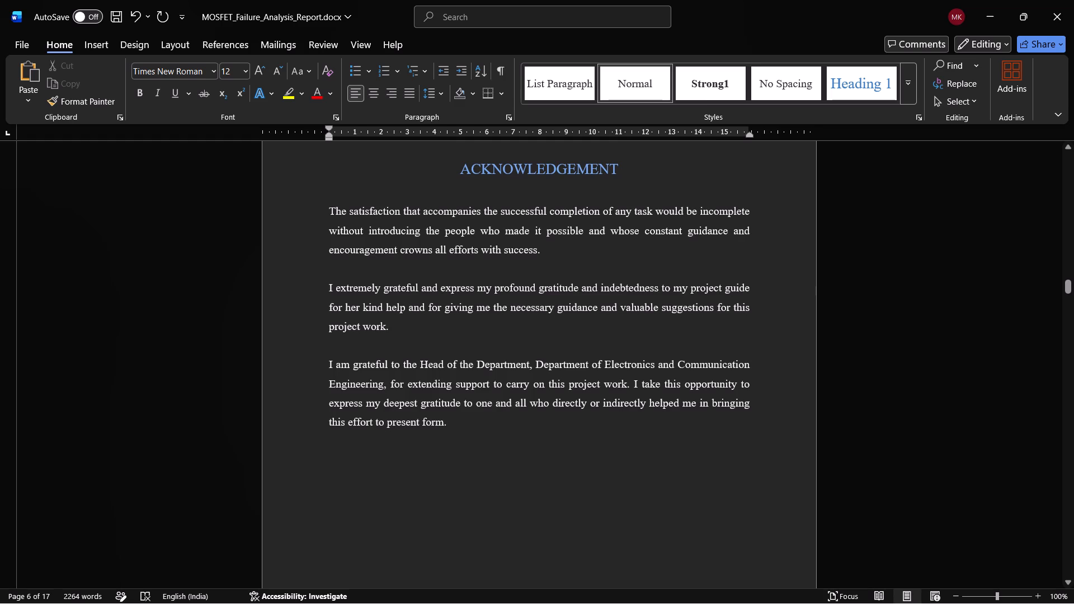
scroll(398, 383, "down", 5)
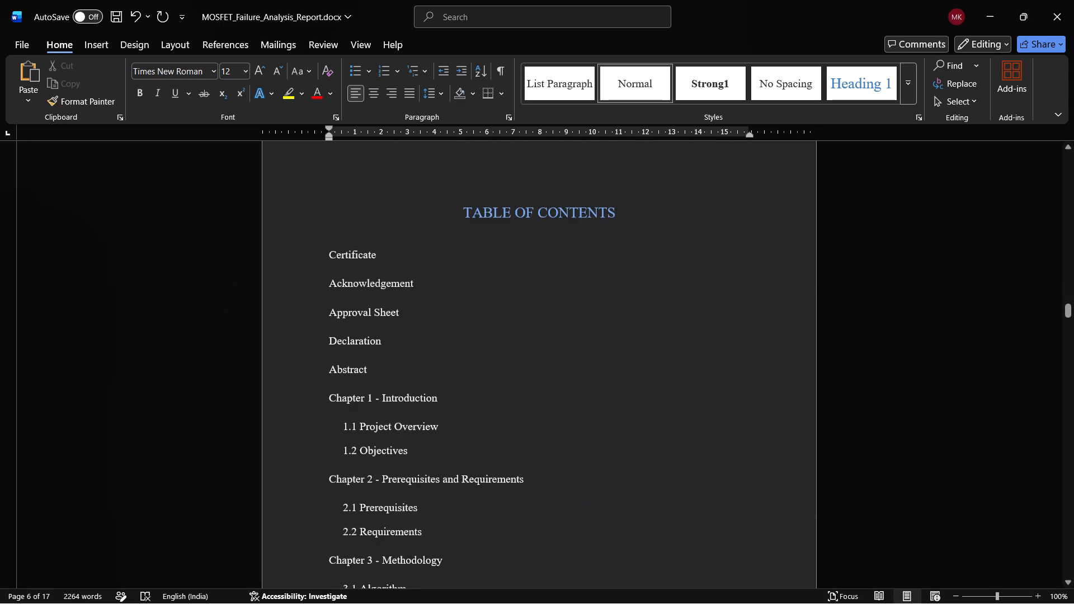
scroll(398, 383, "down", 5)
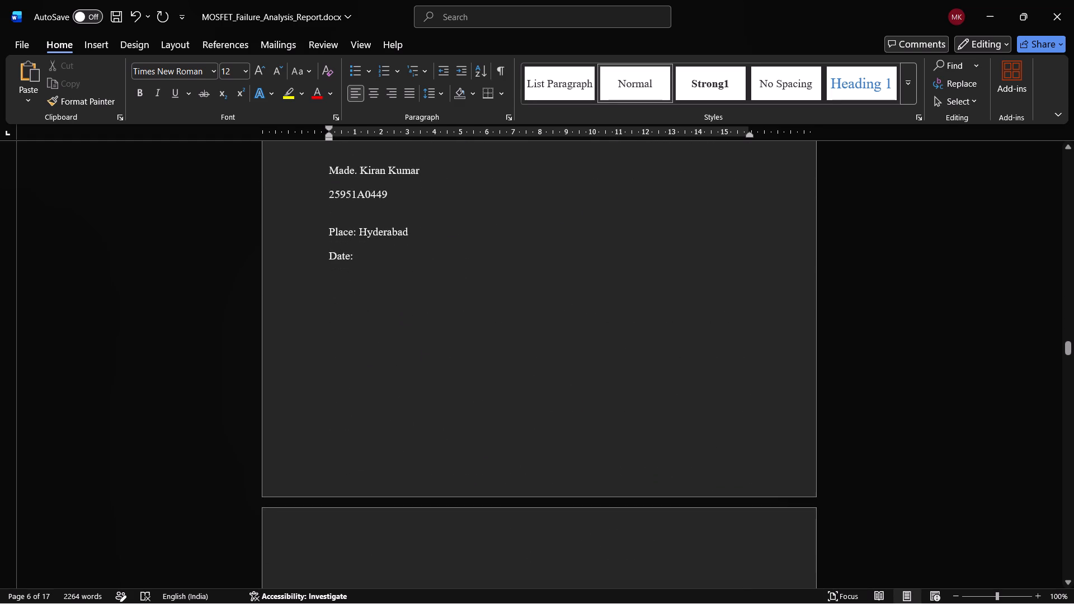
scroll(425, 407, "up", 3)
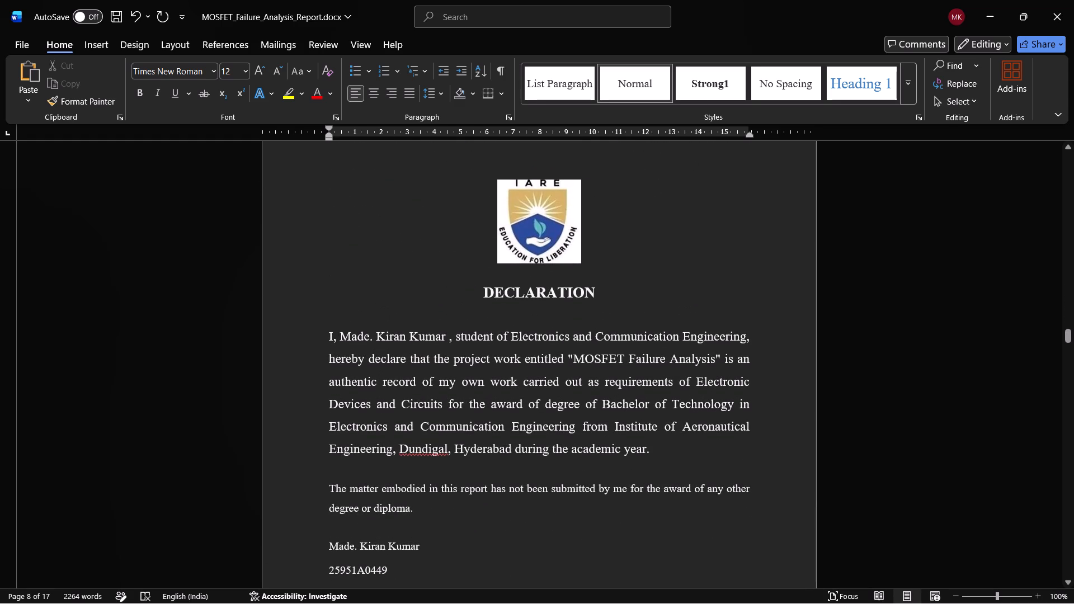
left_click_drag(445, 335, 364, 336)
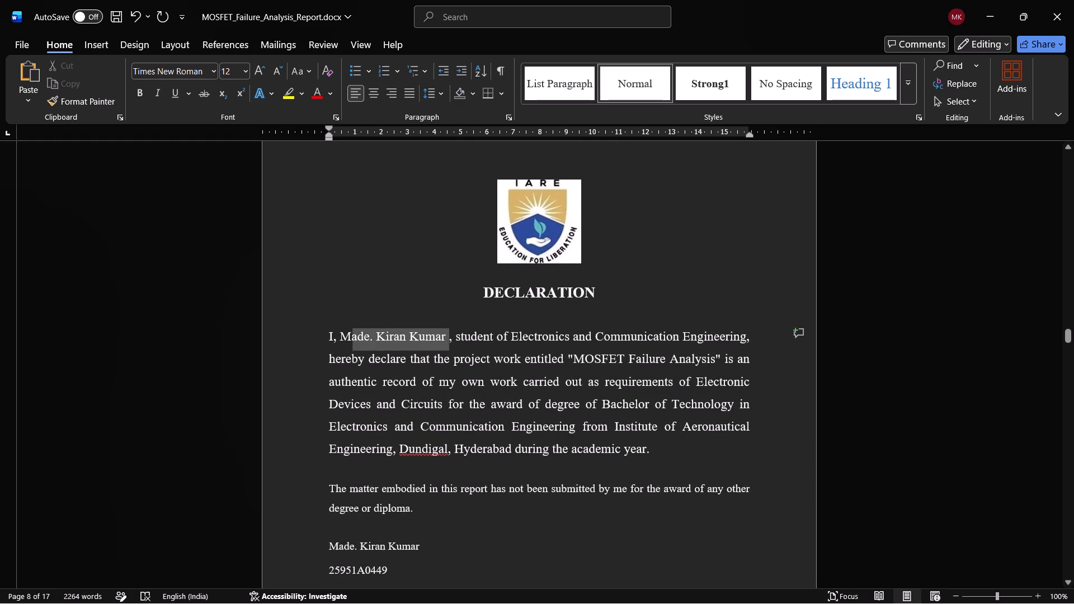
left_click_drag(364, 336, 352, 337)
key("ctrl+v")
Replace the student name in the Declaration's signature block with the copied name, keeping the roll number on its own line.
scroll(352, 337, "down", 2)
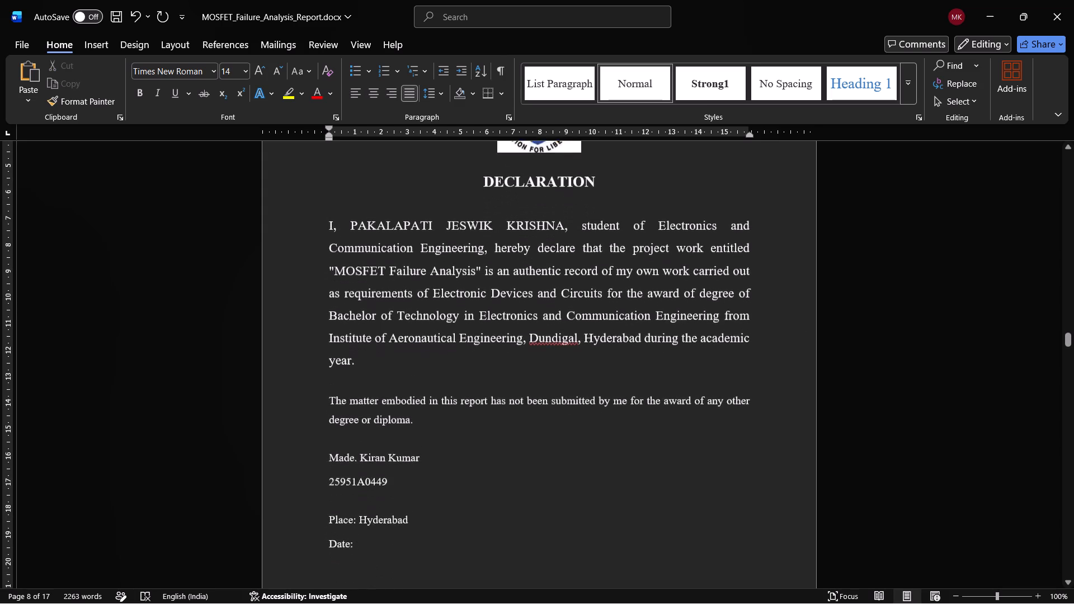
scroll(352, 337, "down", 1)
left_click_drag(423, 400, 423, 399)
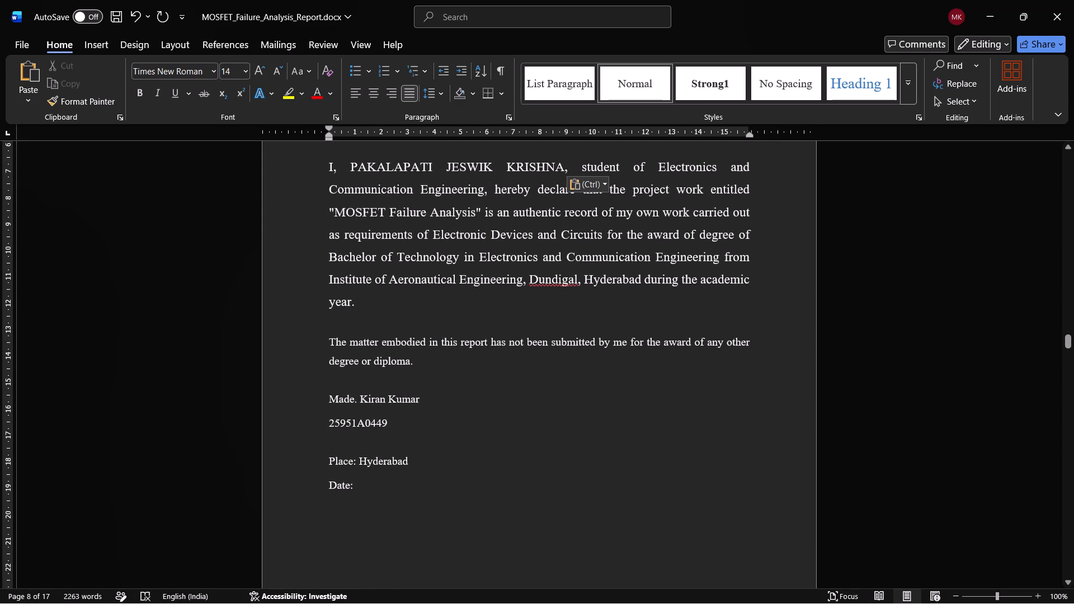
left_click_drag(423, 399, 330, 407)
key("ctrl+v")
scroll(330, 407, "down", 1)
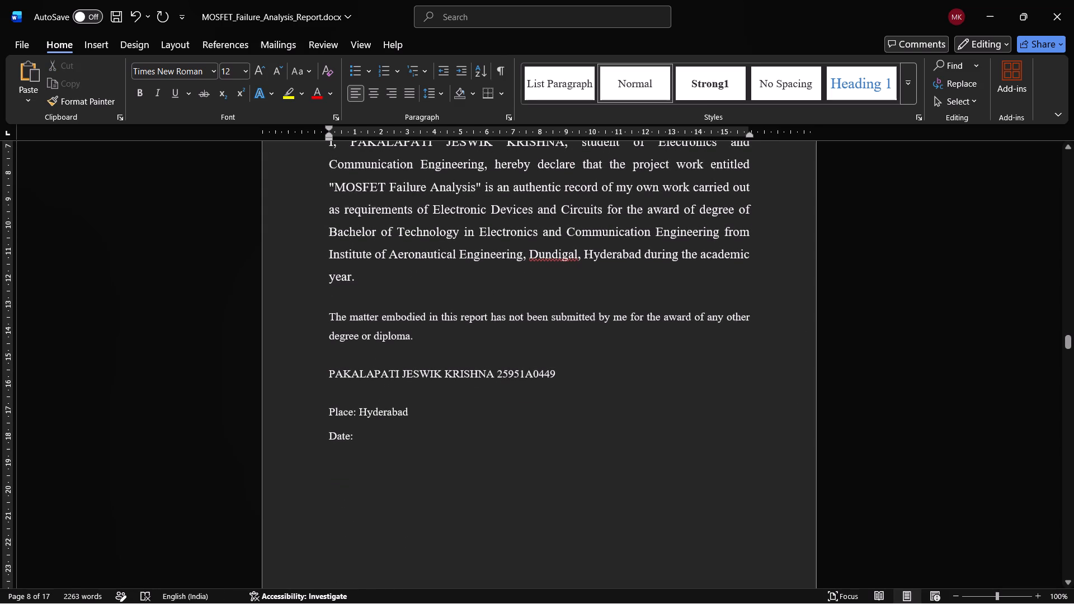
key("Return")
Change the last digit of the roll number in the Declaration's signature block to 0.
key("Right")
key("Right")
key("Right")
key("Right")
key("Right")
key("Right")
key("Right")
key("Right")
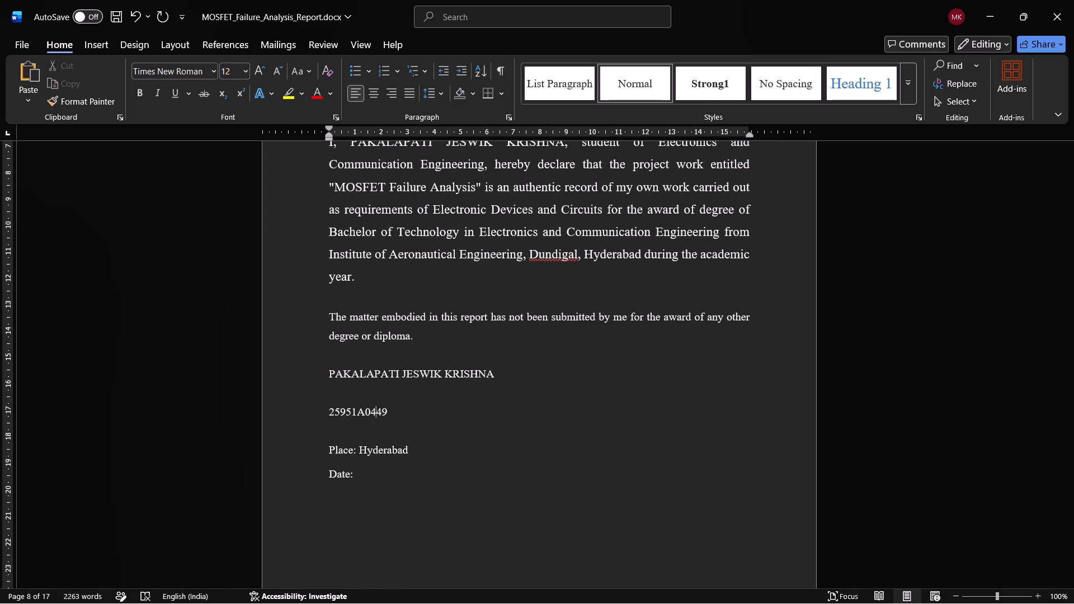
key("Right")
key("Right")
key("BackSpace")
key("period")
key("BackSpace")
key("0")
Enter 27-10-2026 after "Date:" at the end of the Declaration.
scroll(330, 407, "down", 3)
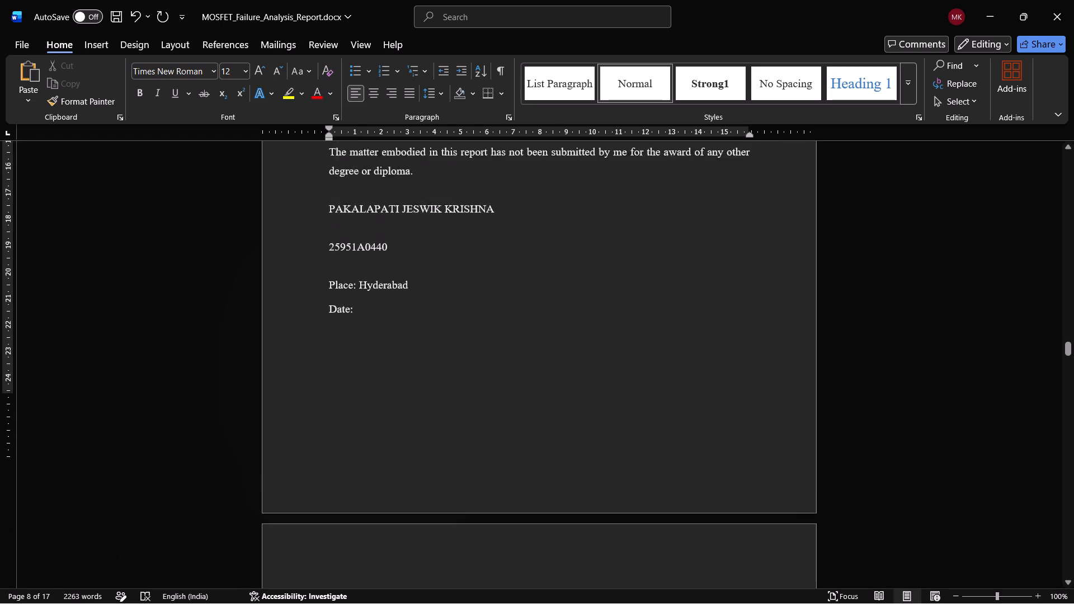
left_click(374, 245)
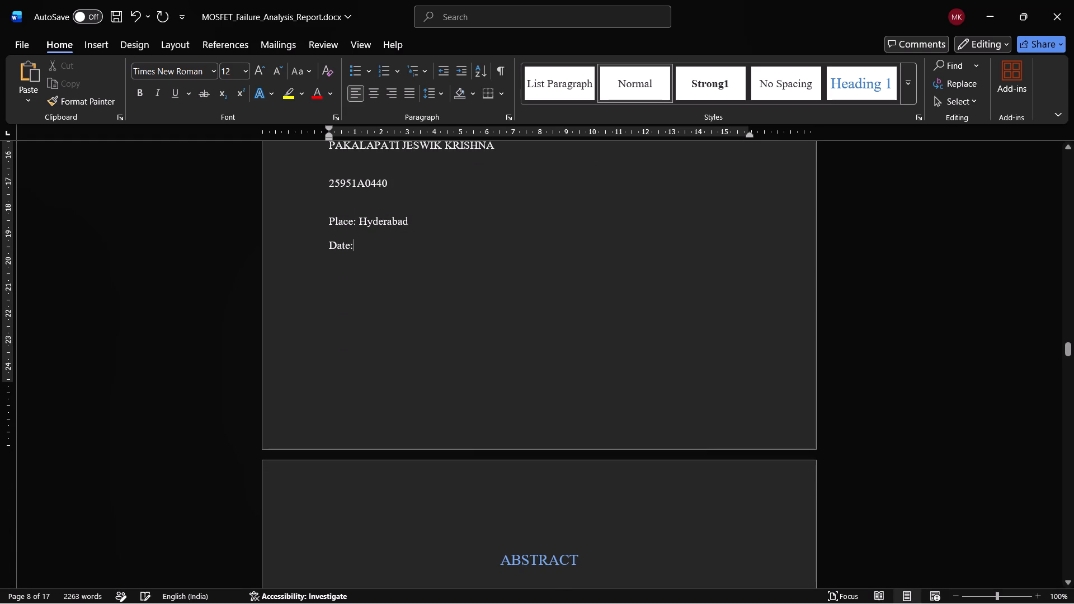
type("27-10-2026")
Review the report's remaining pages from the Abstract through the Chapter 4 results.
scroll(374, 245, "down", 3)
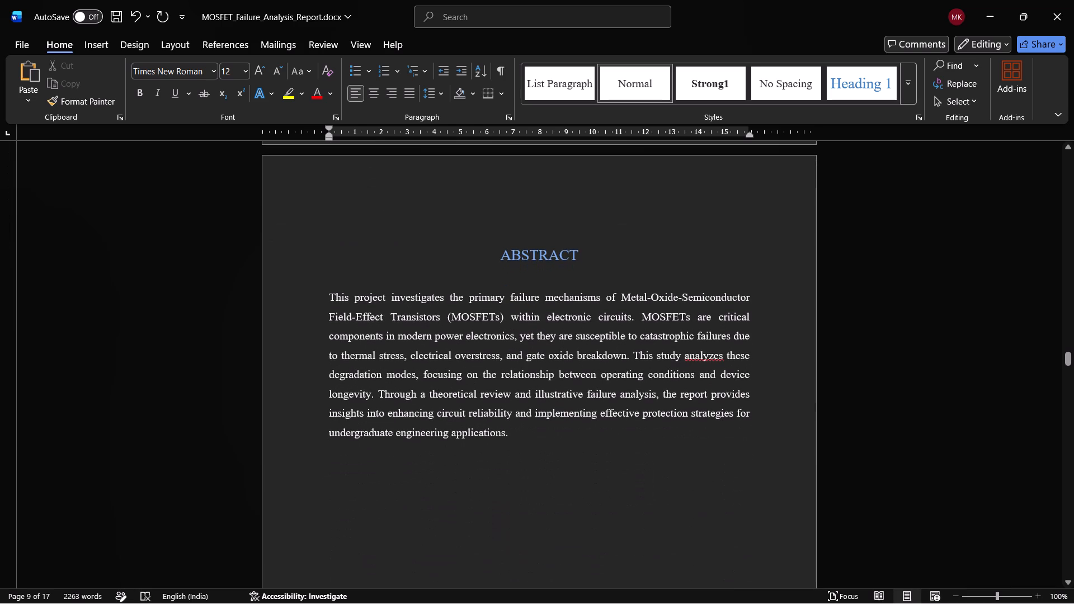
scroll(374, 245, "down", 5)
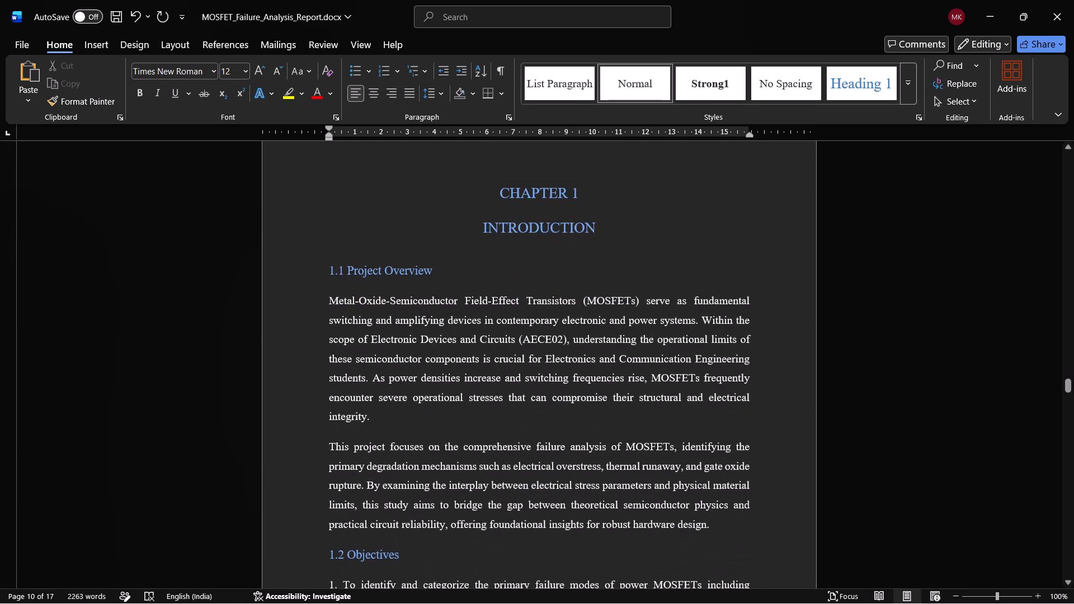
scroll(374, 245, "down", 9)
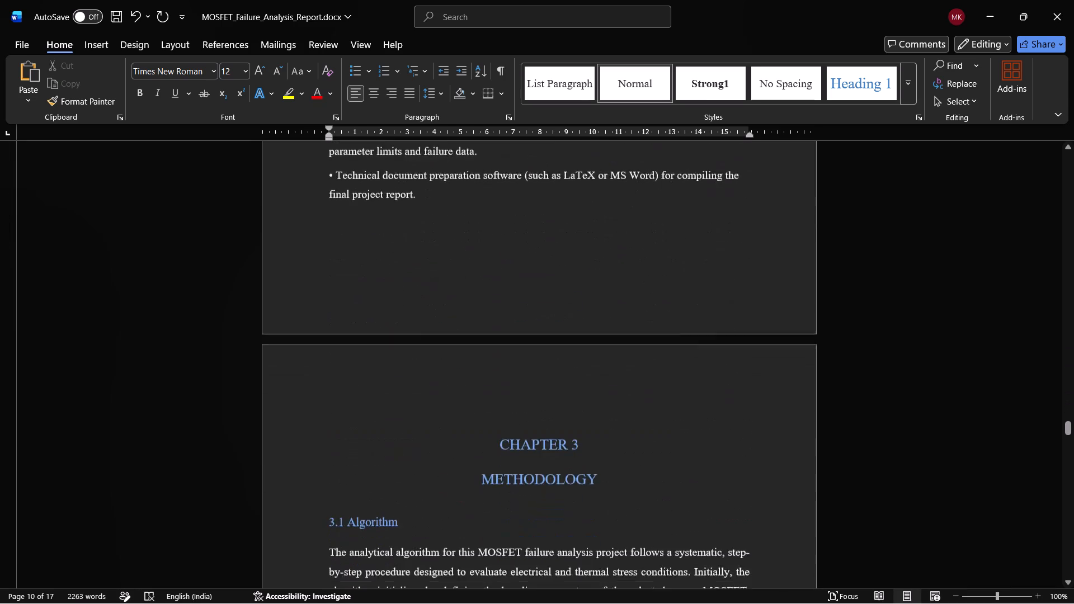
scroll(374, 245, "down", 11)
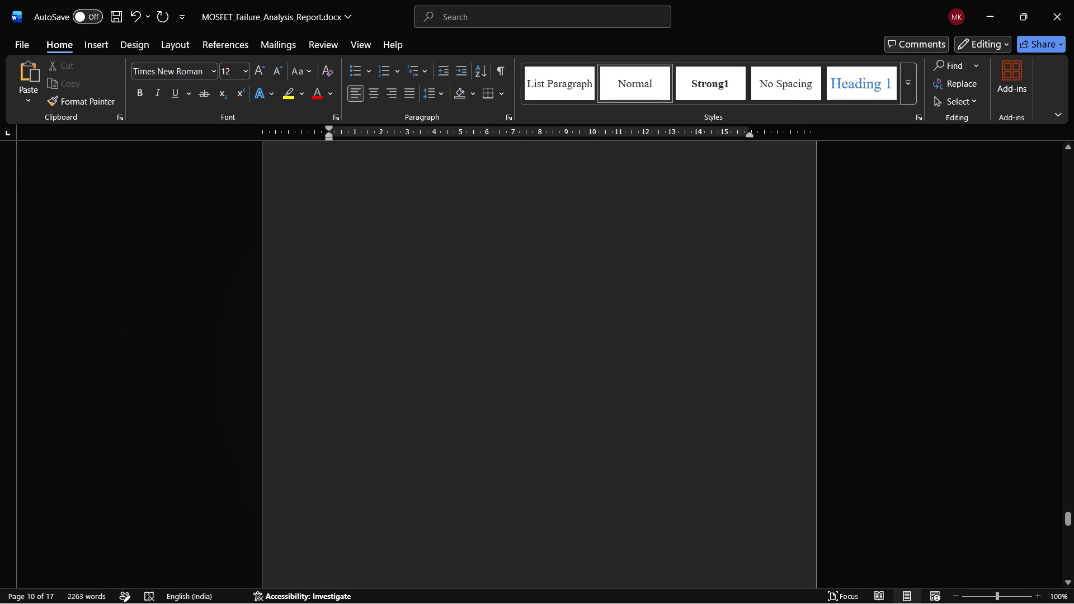
scroll(374, 245, "up", 5)
scroll(374, 245, "down", 9)
scroll(374, 245, "up", 8)
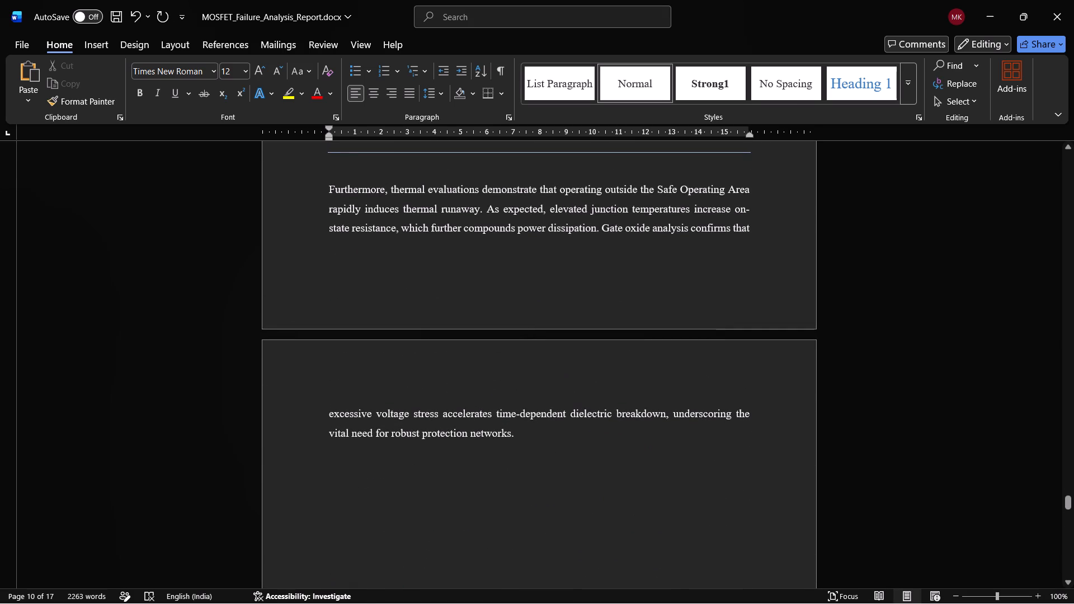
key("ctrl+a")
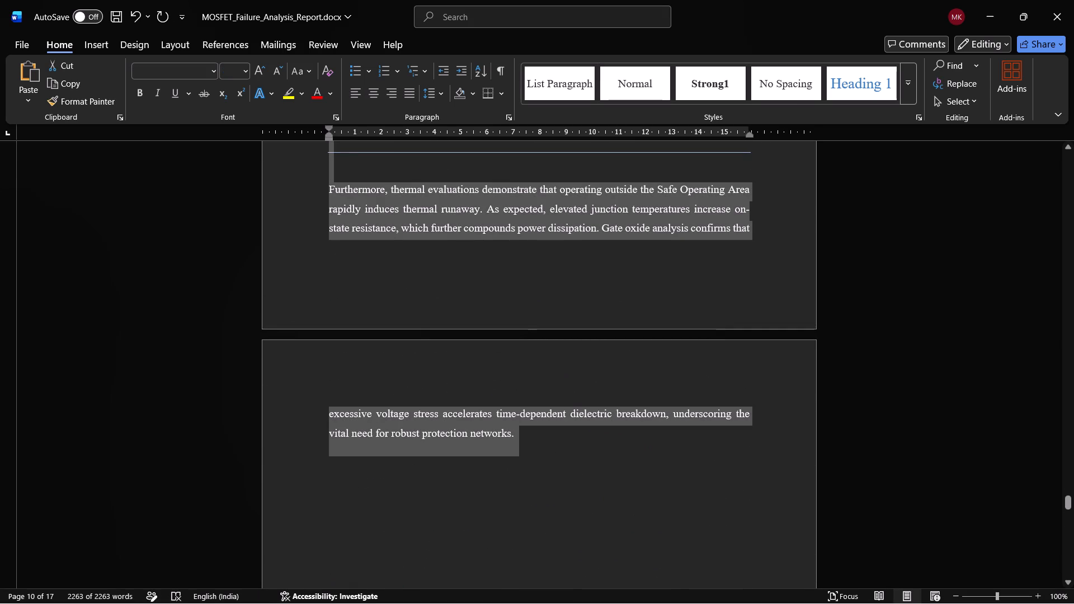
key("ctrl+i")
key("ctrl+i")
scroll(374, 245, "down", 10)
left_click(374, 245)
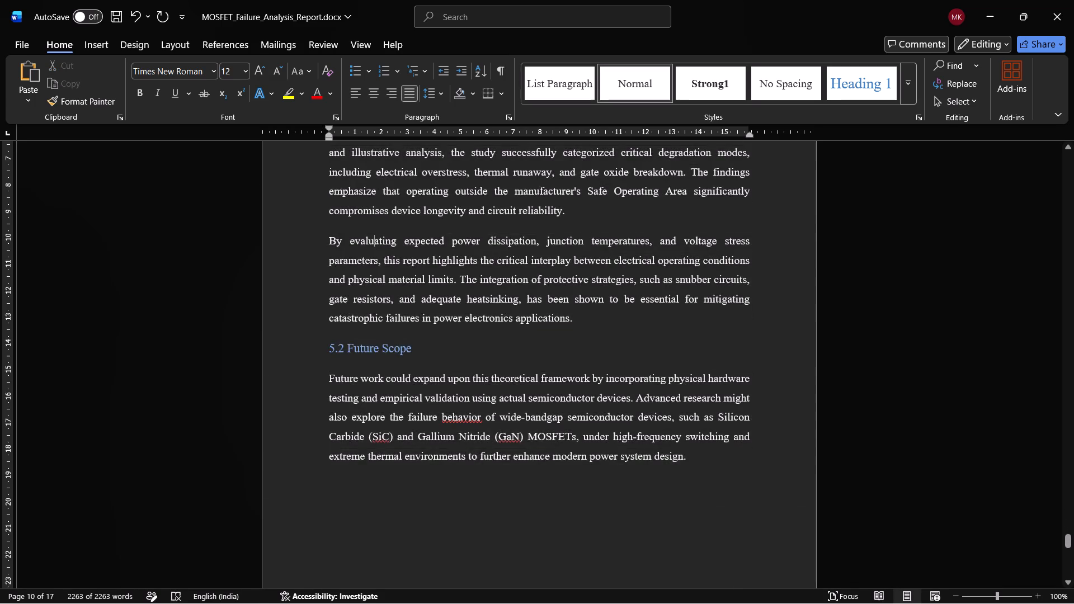
Delete the repeated student name after 27-10-2026 on the date line of the Complex Problem-Solving Self-Assessment Form.
scroll(374, 245, "down", 5)
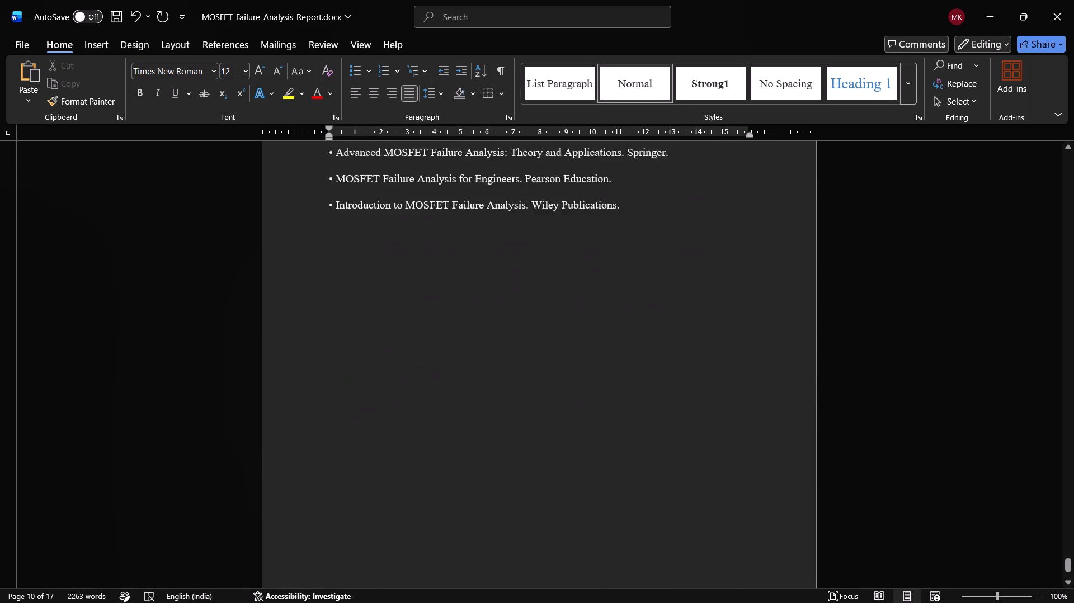
scroll(374, 245, "up", 20)
scroll(374, 245, "up", 18)
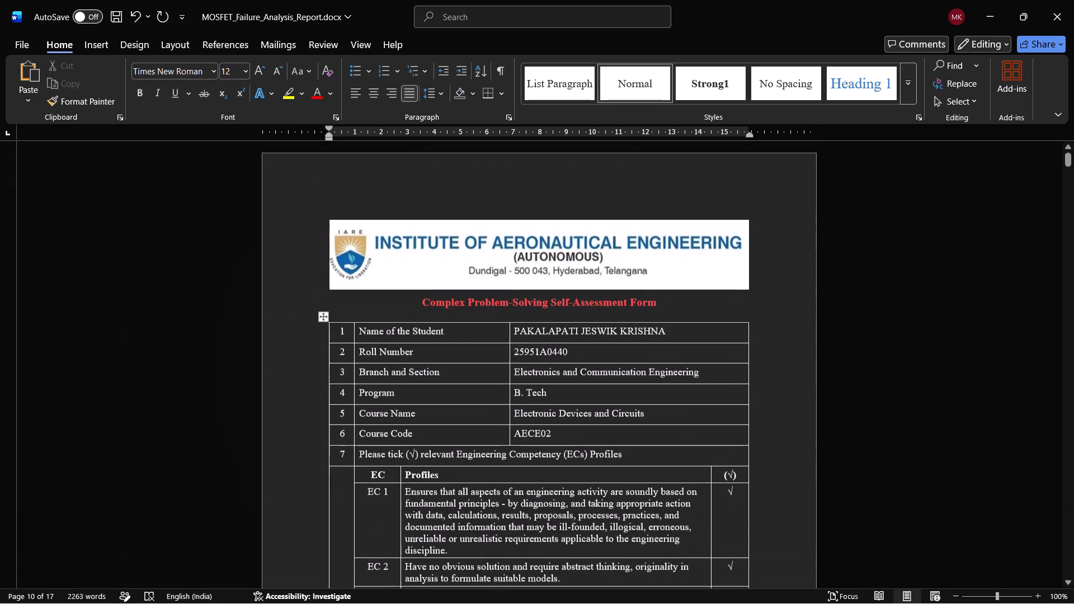
scroll(568, 334, "down", 1)
scroll(568, 334, "up", 1)
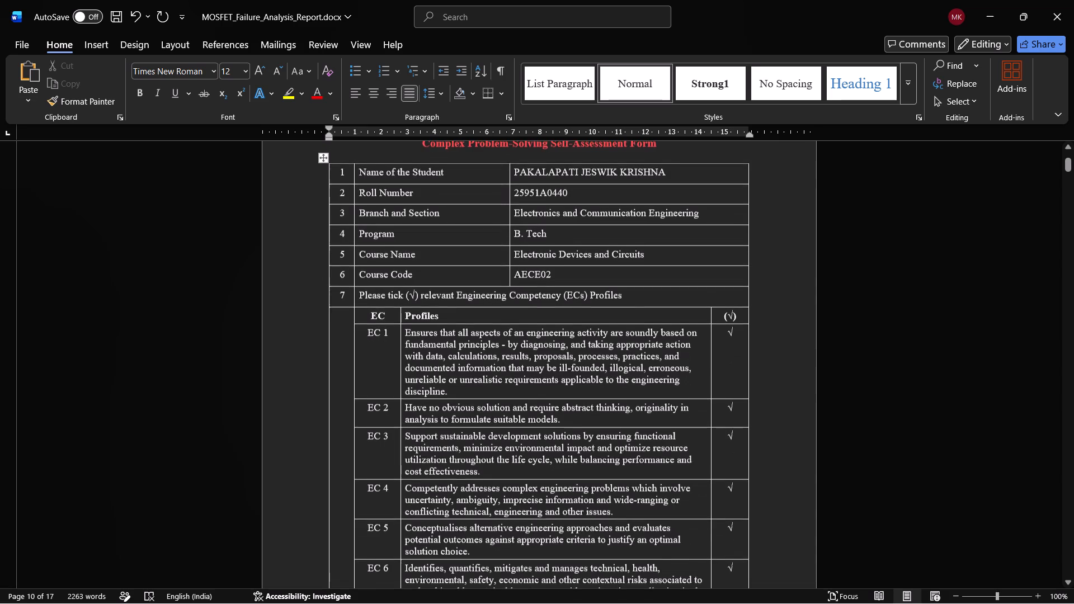
scroll(568, 334, "up", 1)
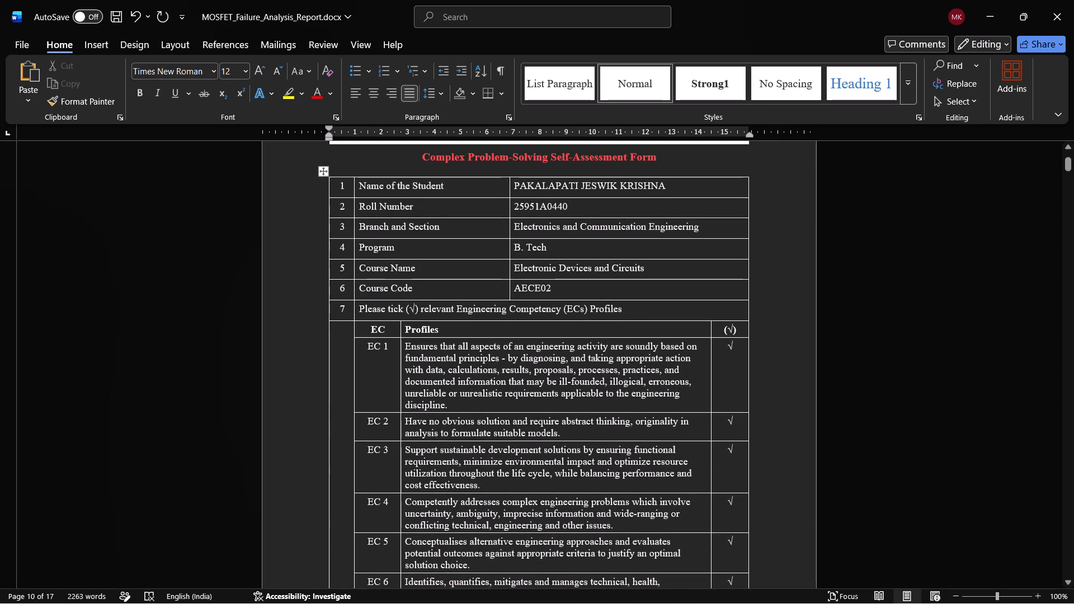
scroll(596, 187, "down", 5)
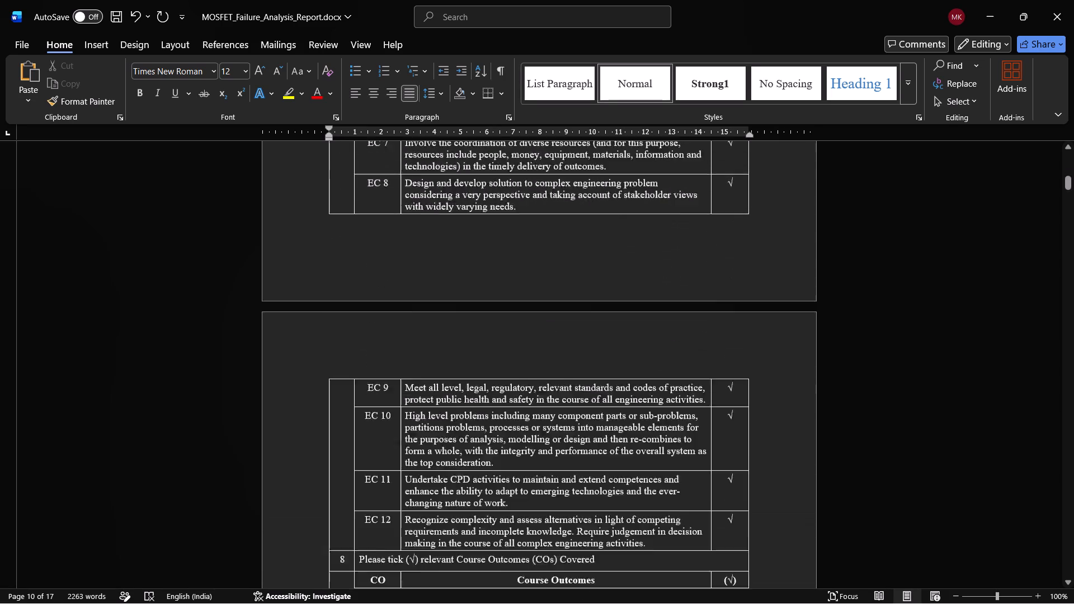
scroll(596, 187, "down", 3)
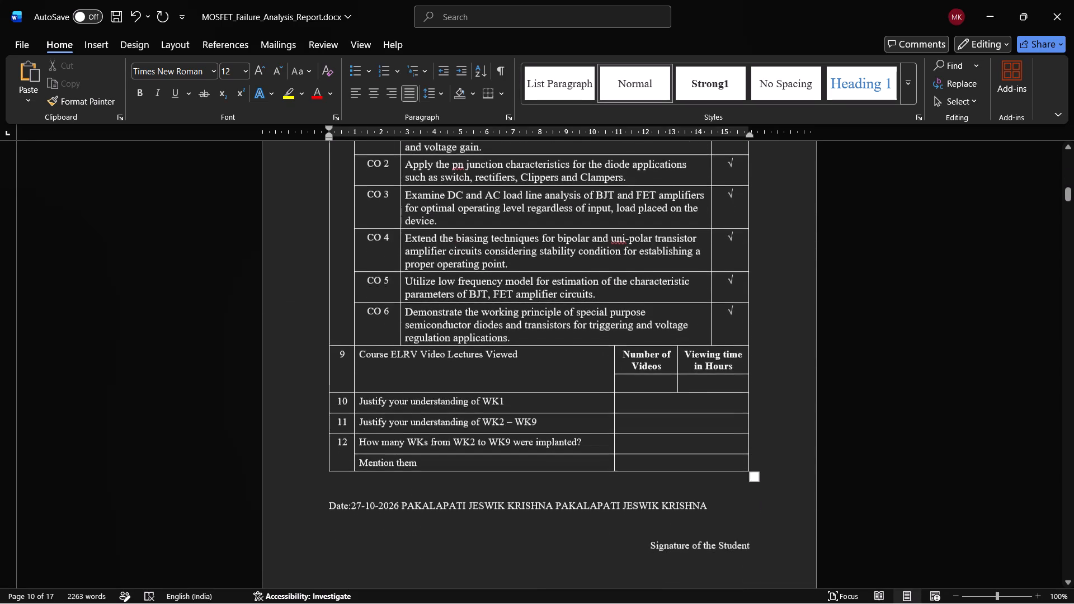
scroll(596, 187, "down", 2)
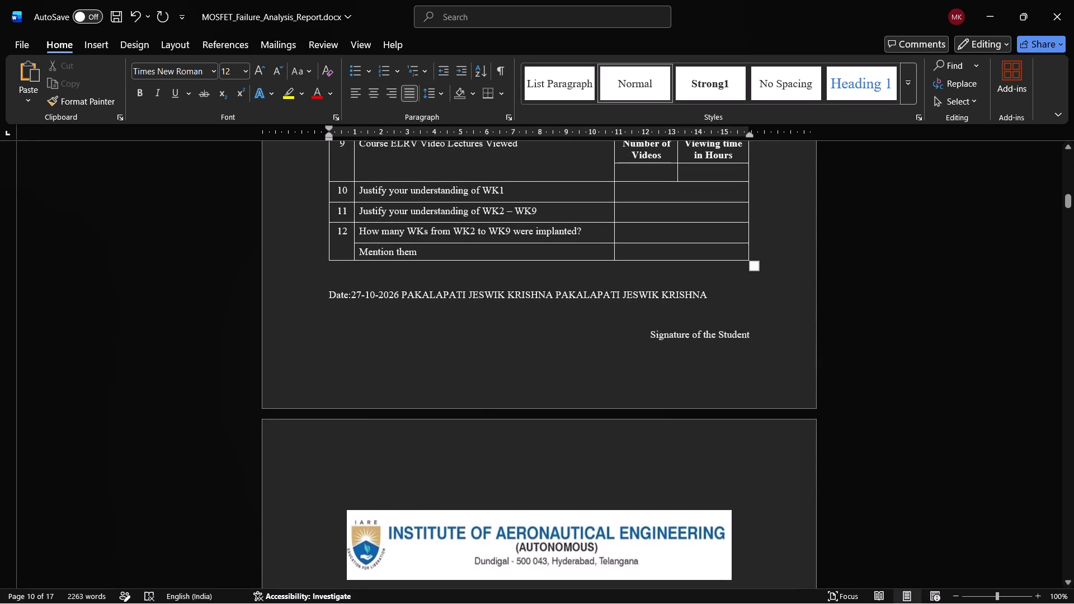
left_click_drag(726, 289, 447, 314)
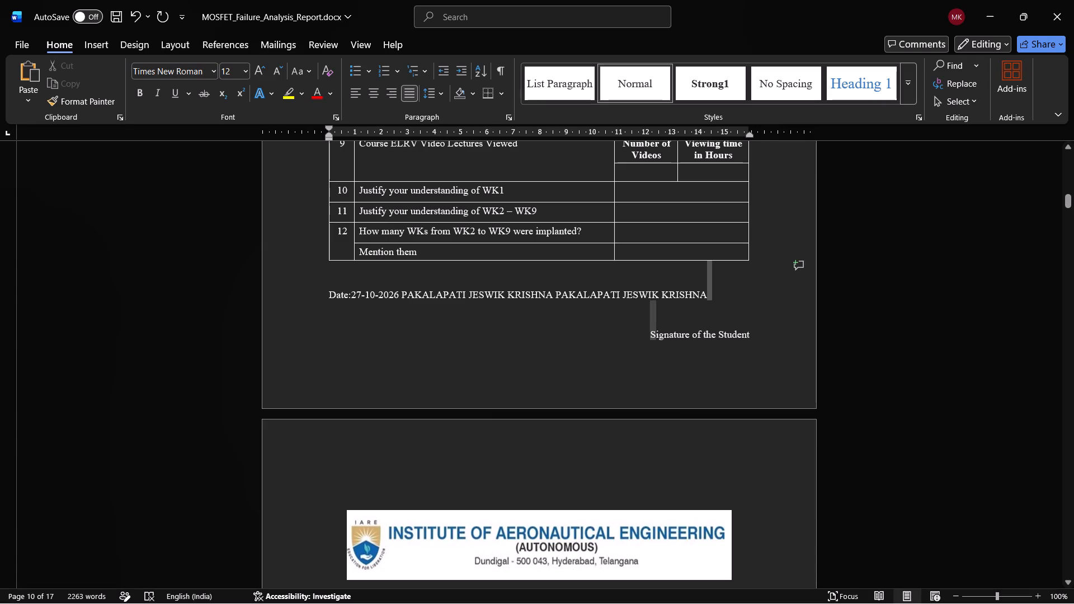
left_click_drag(447, 314, 400, 297)
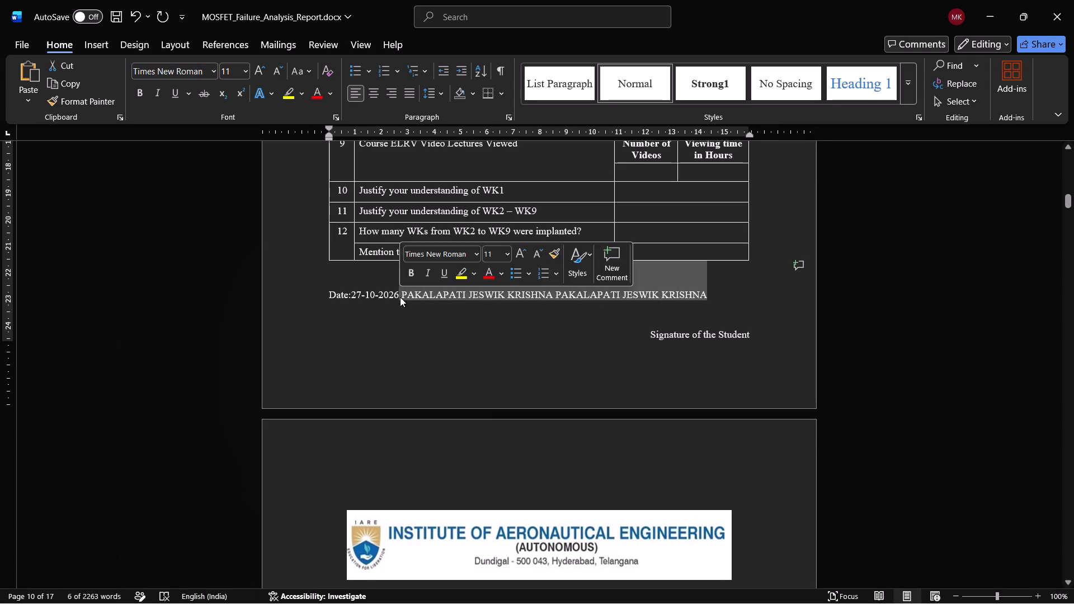
key("BackSpace")
Check the student details and dates from the title page through the Certificate, Approval Sheet, Table of Contents and Declaration.
scroll(400, 297, "down", 3)
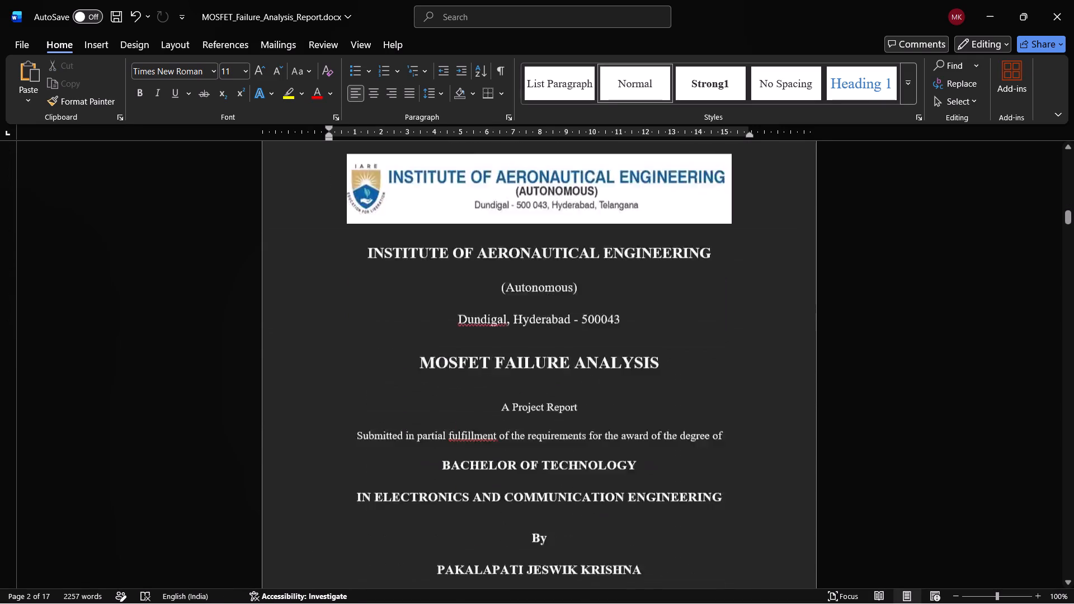
scroll(400, 297, "down", 3)
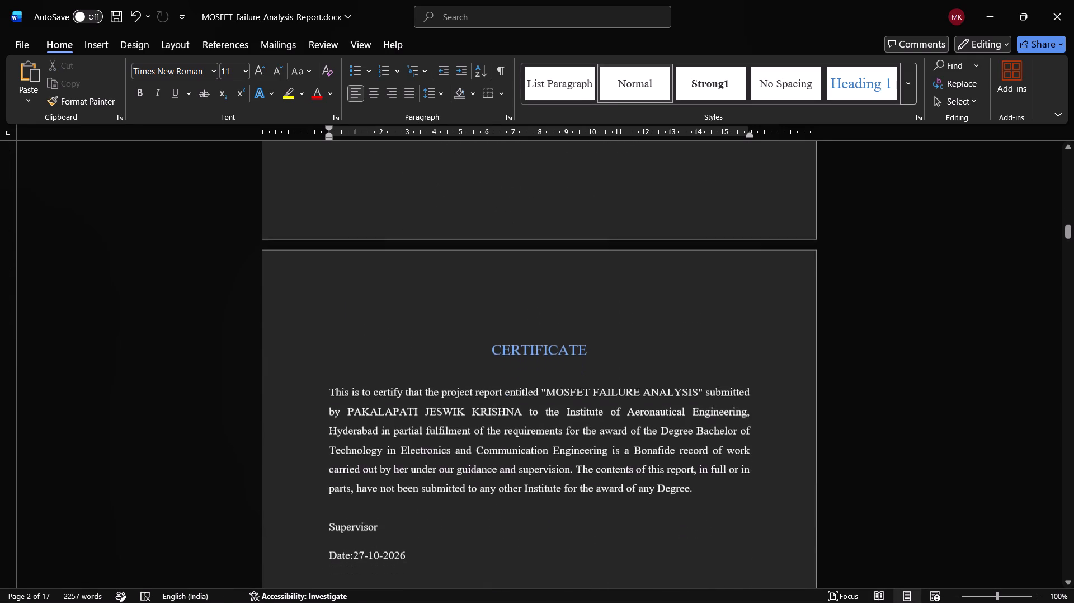
scroll(400, 297, "down", 5)
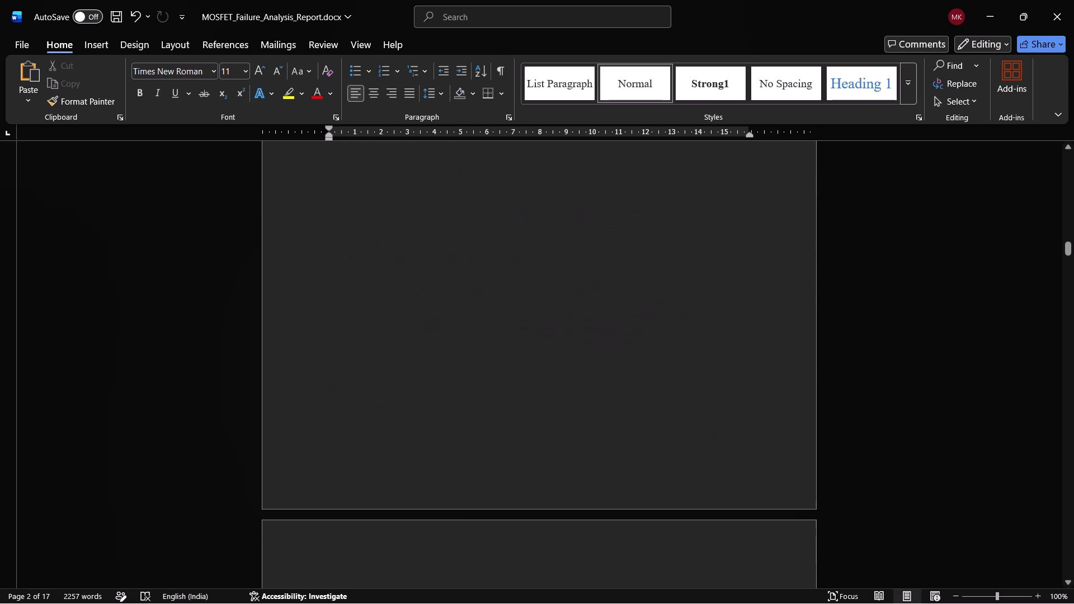
scroll(400, 297, "down", 3)
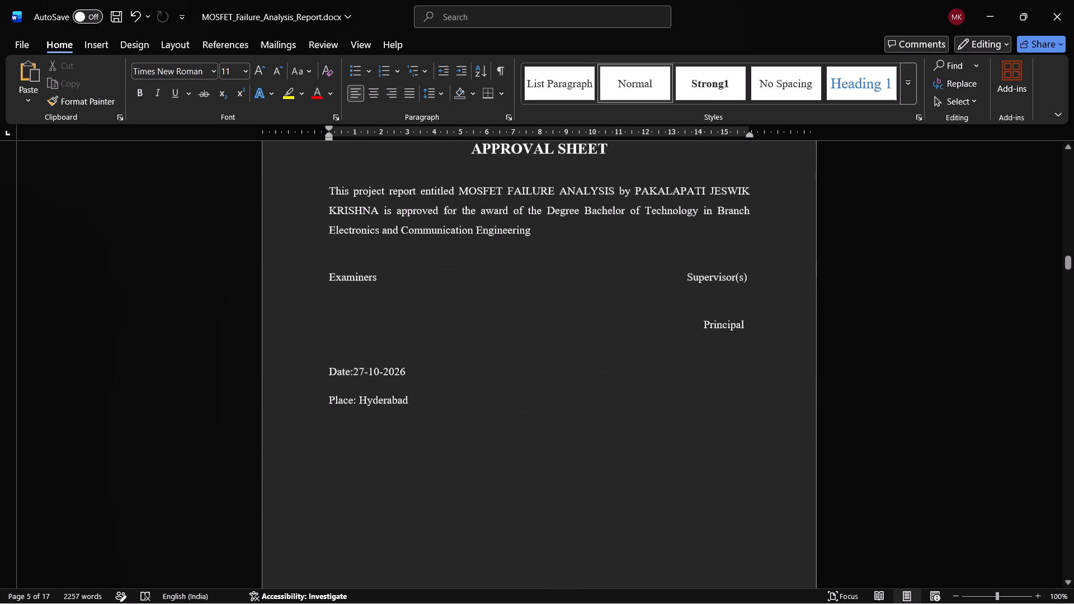
scroll(400, 297, "down", 4)
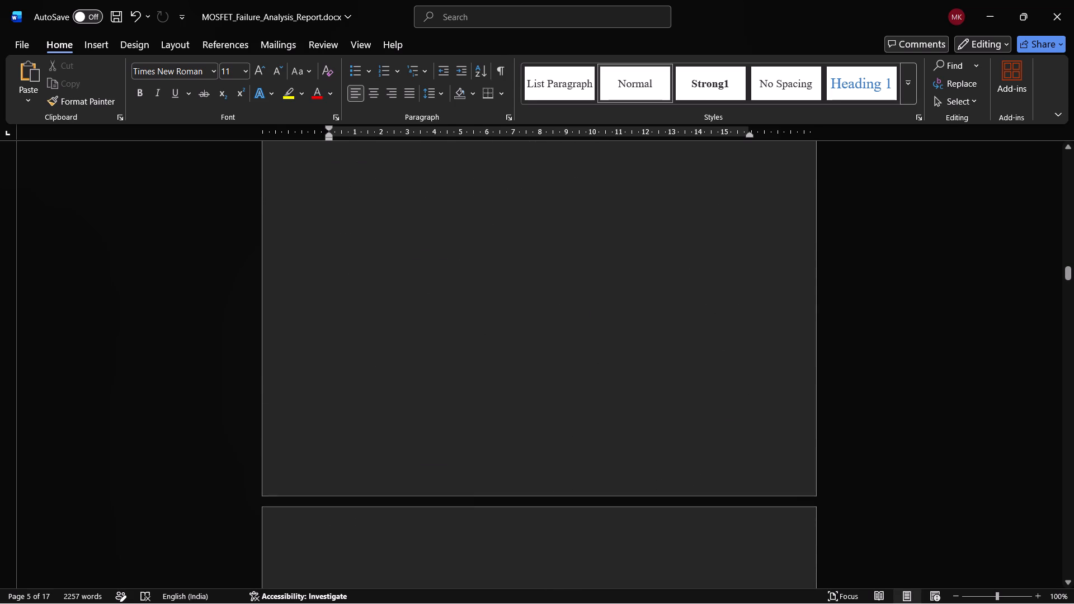
scroll(400, 297, "down", 6)
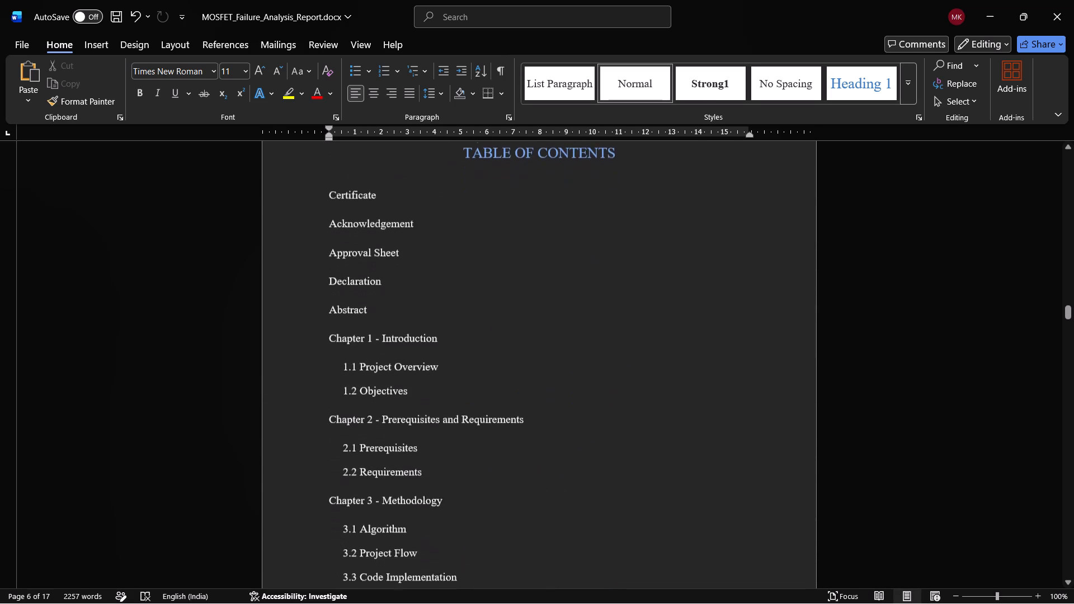
scroll(400, 297, "down", 3)
scroll(400, 297, "up", 3)
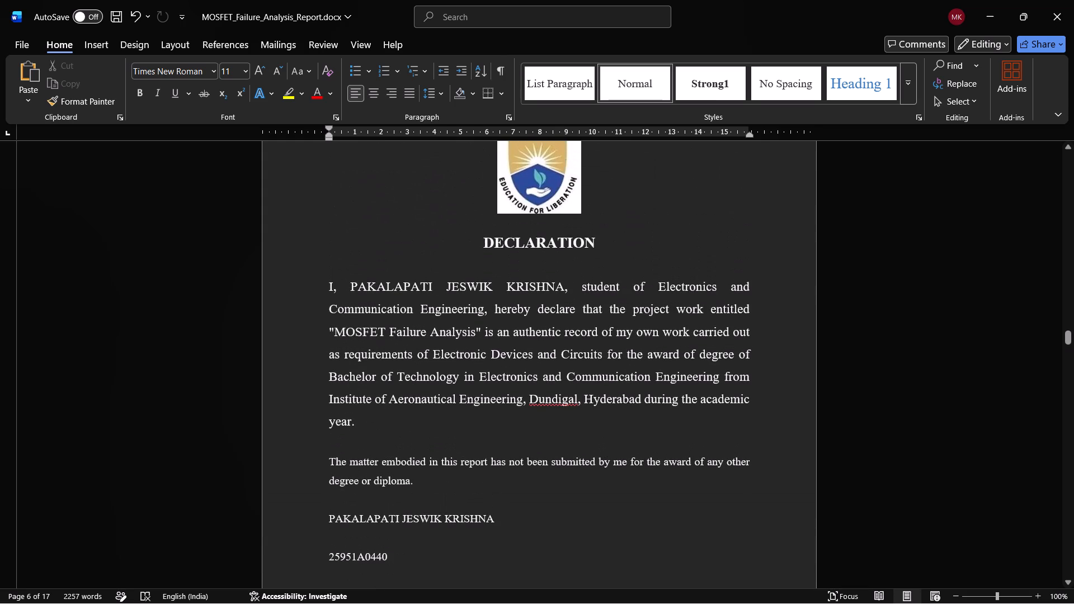
scroll(400, 297, "down", 1)
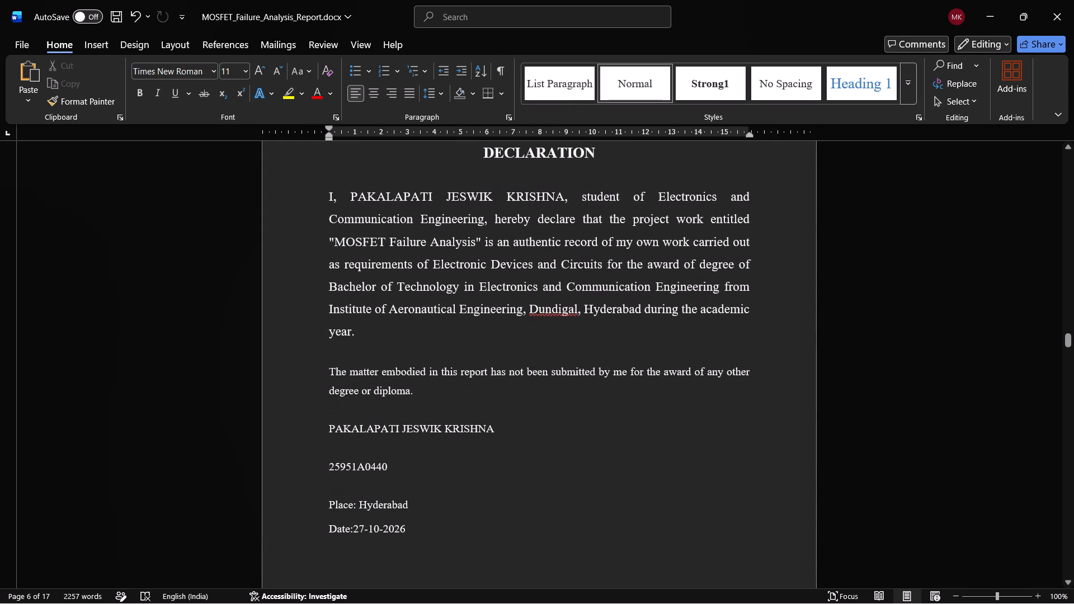
Save the MOSFET Failure Analysis report.
key("ctrl+s")
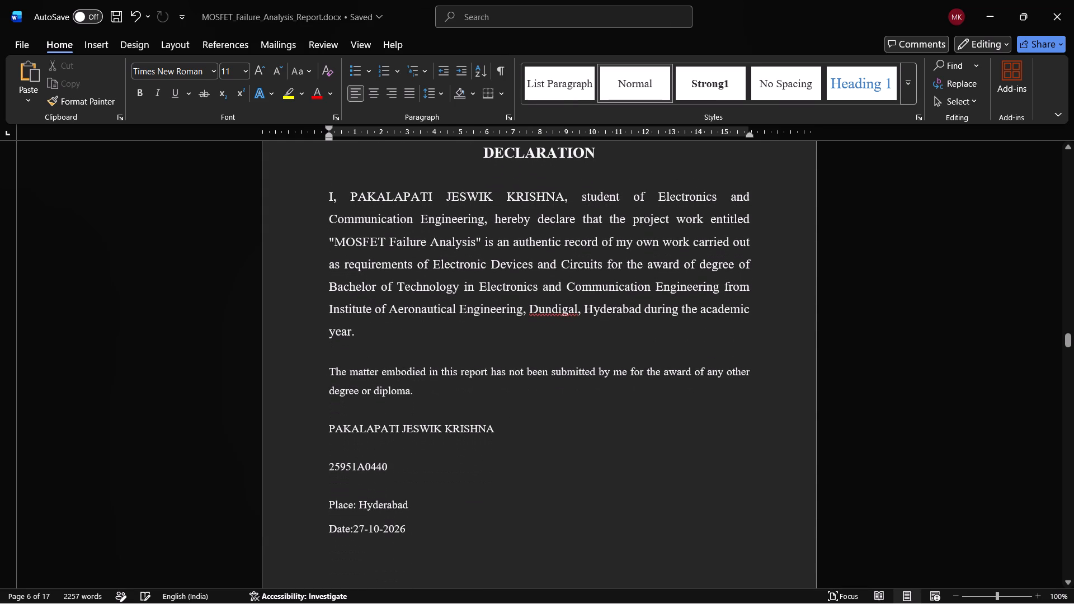
left_click(986, 1)
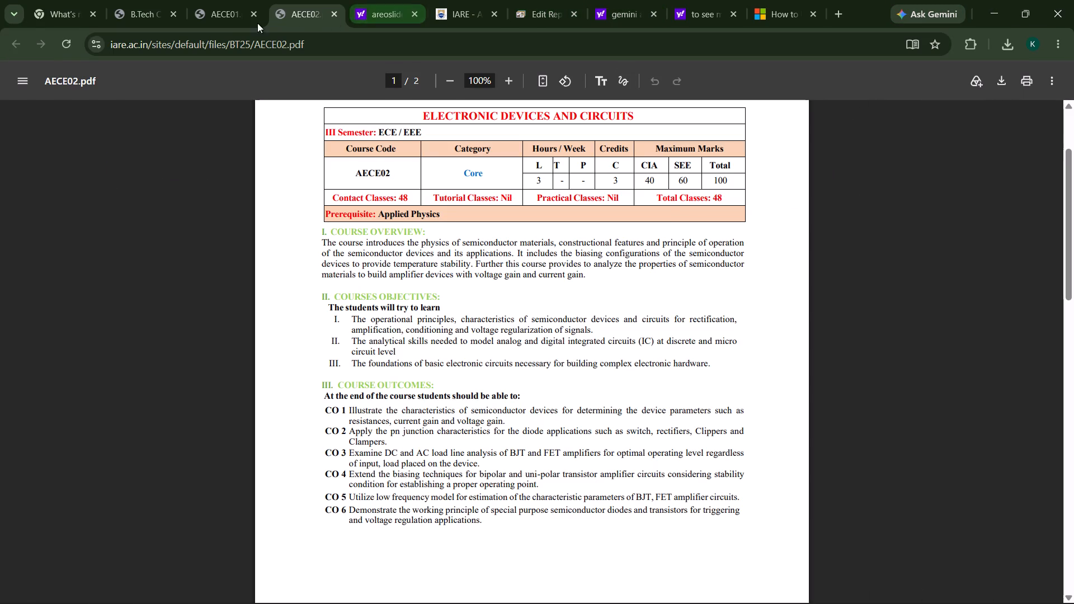
left_click(442, 18)
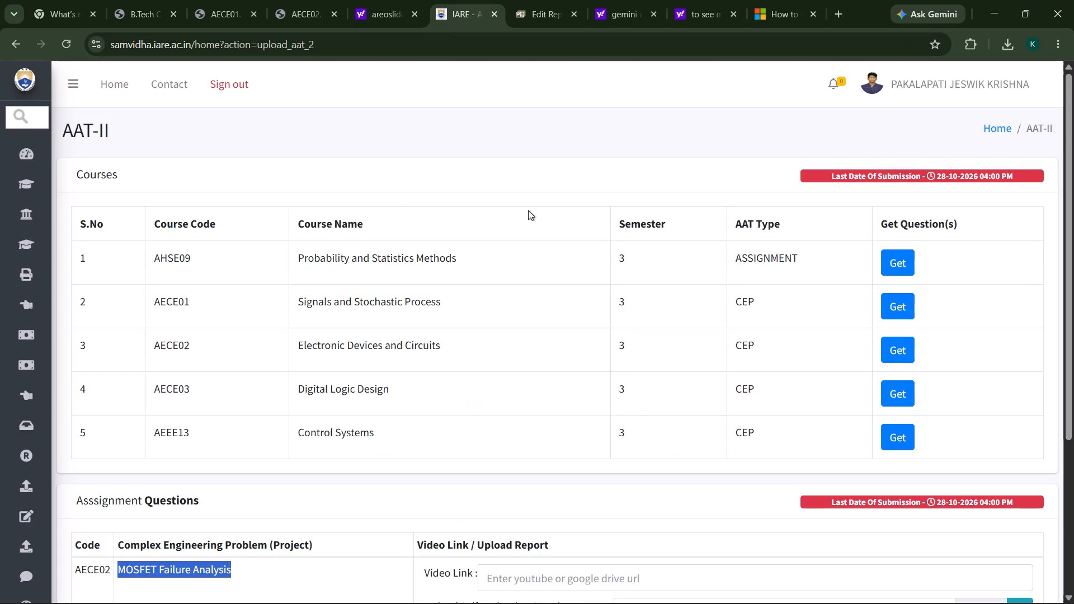
left_click(887, 391)
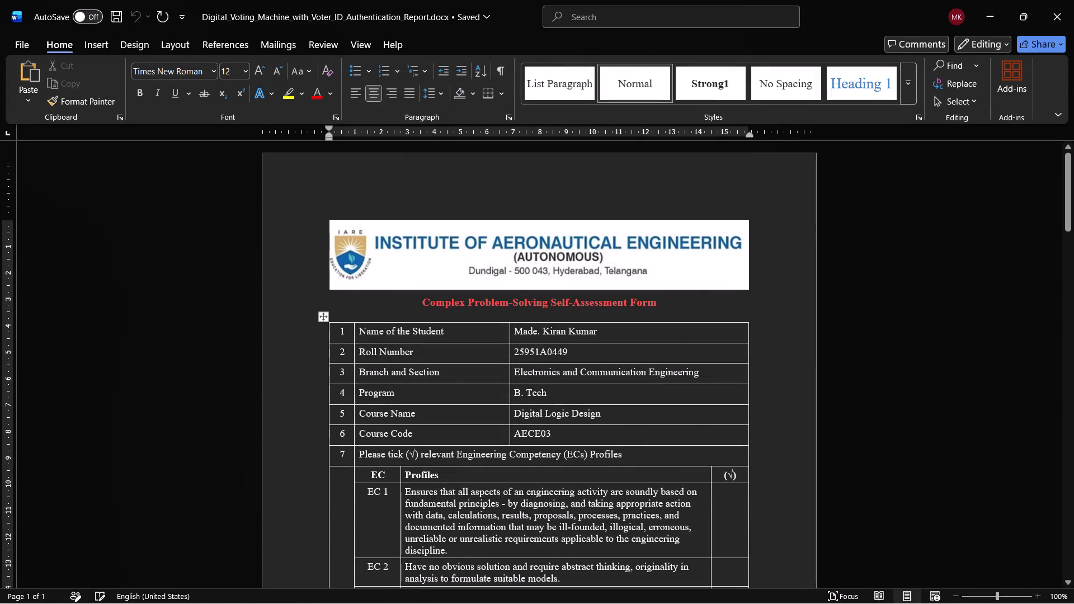
Replace the Name of the Student entry in the self-assessment form with the student name from the clipboard history.
key("super+v")
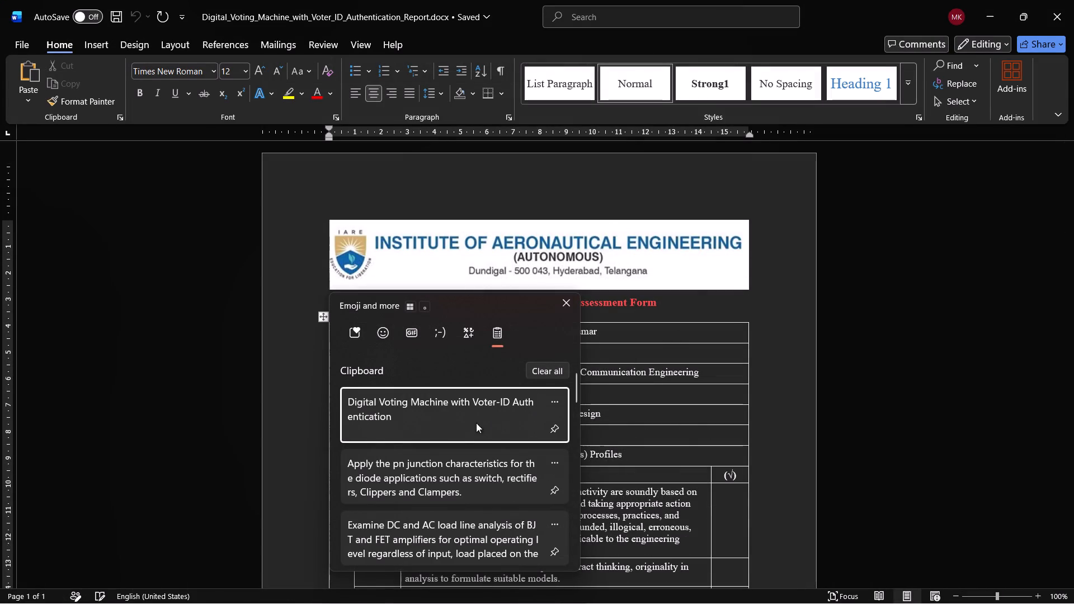
scroll(461, 423, "down", 4)
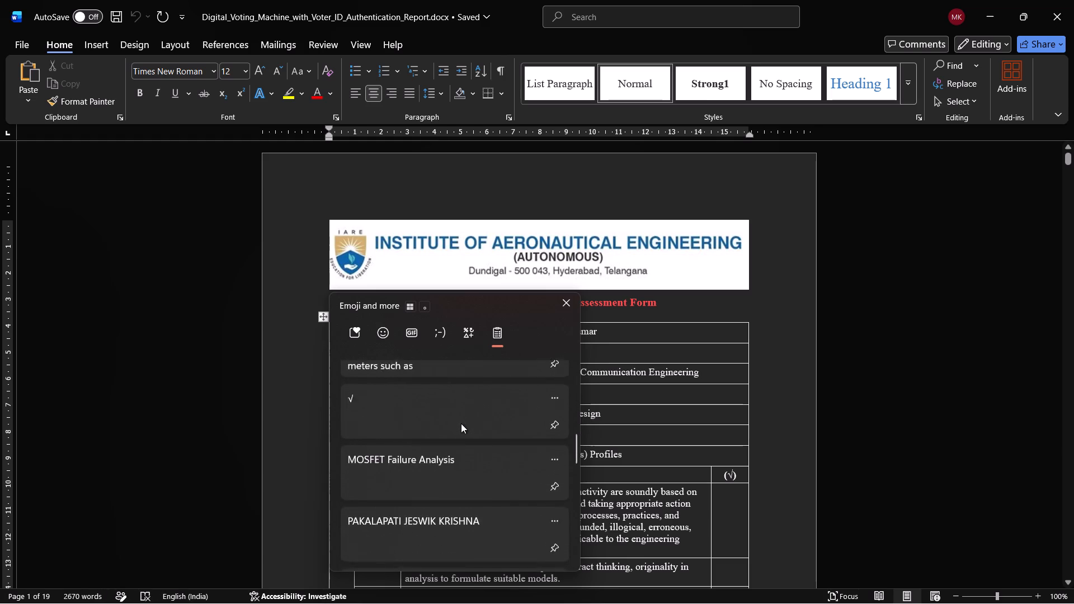
scroll(461, 423, "down", 1)
left_click(433, 503)
key("ctrl+v")
left_click(433, 503, "ctrl")
key("ctrl+v")
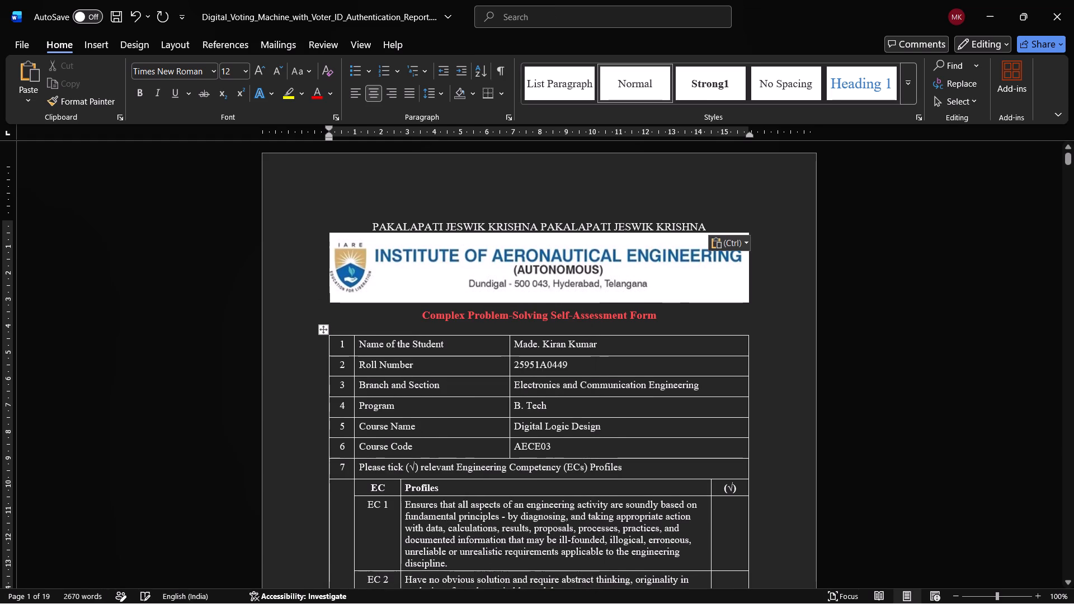
left_click_drag(600, 342, 519, 347)
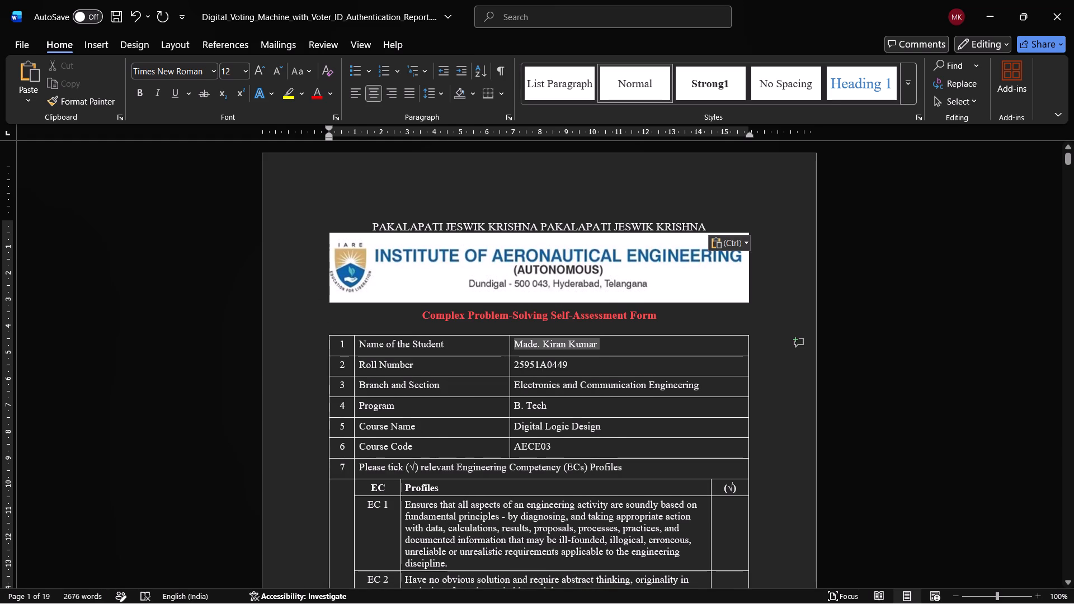
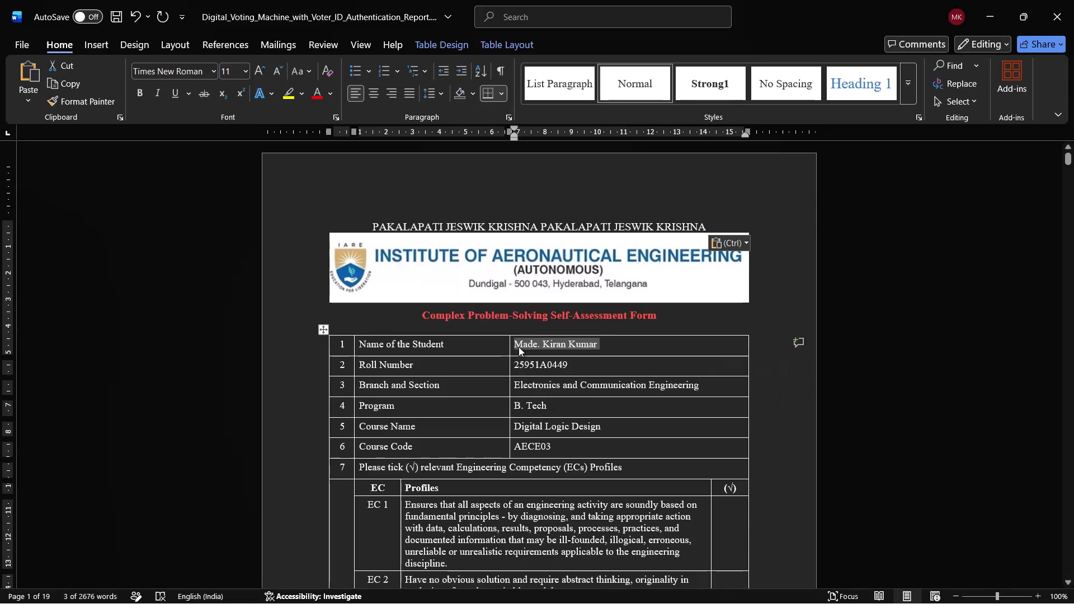
Paste the student name over the selected Name of the Student entry.
key("ctrl+v")
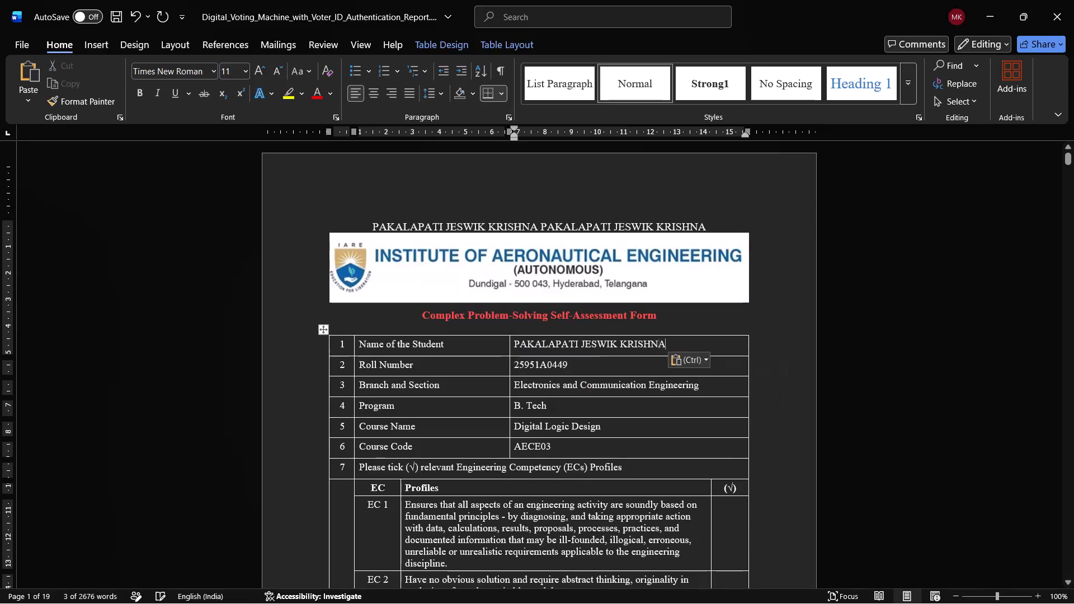
Change the last digit of the Roll Number entry to 0.
left_click(575, 355)
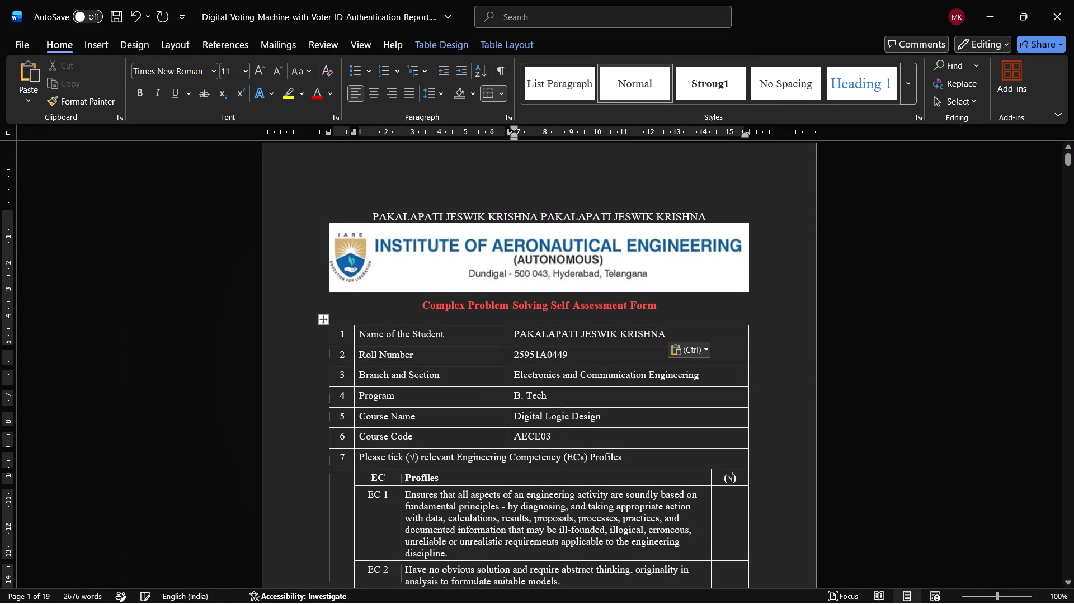
key("BackSpace")
key("0")
Copy the √ symbol from the Engineering Competency table header and fill the tick cells of EC 1 to EC 12 and CO 1 to CO 6.
scroll(575, 355, "down", 1)
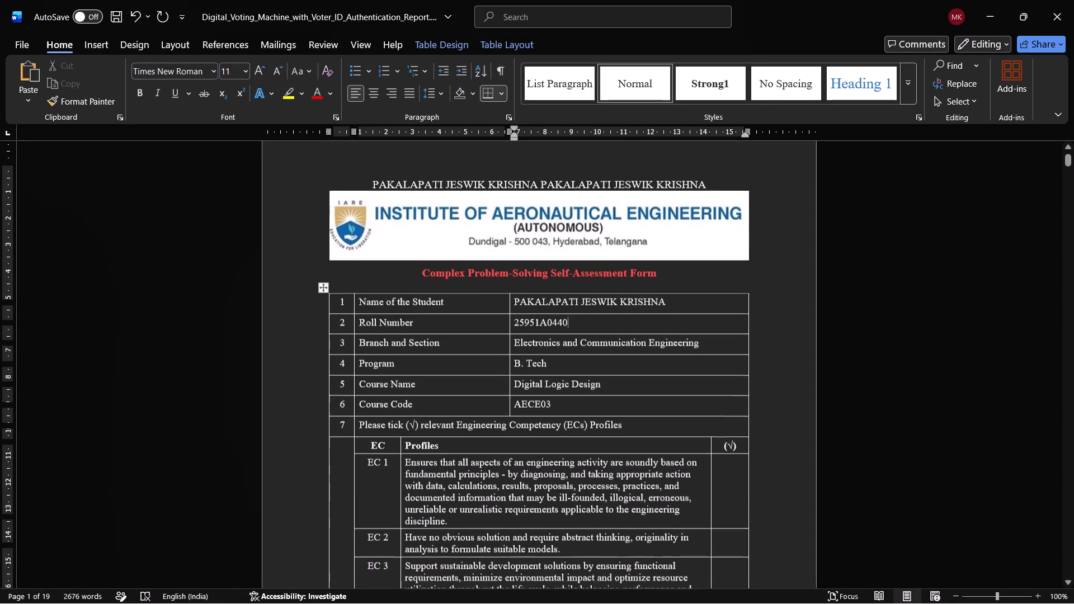
scroll(575, 355, "down", 2)
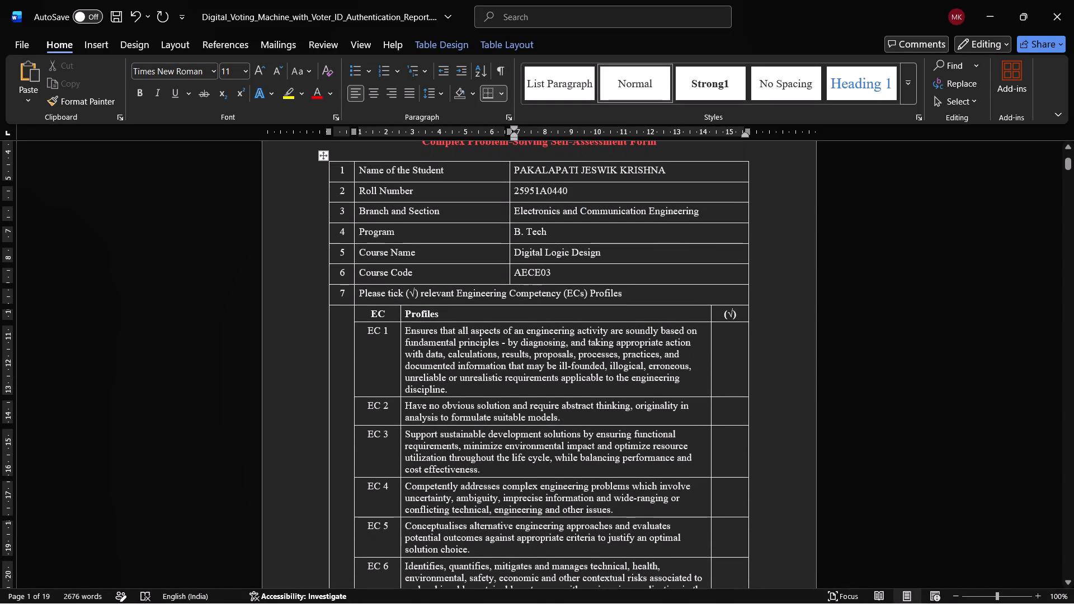
left_click(732, 316)
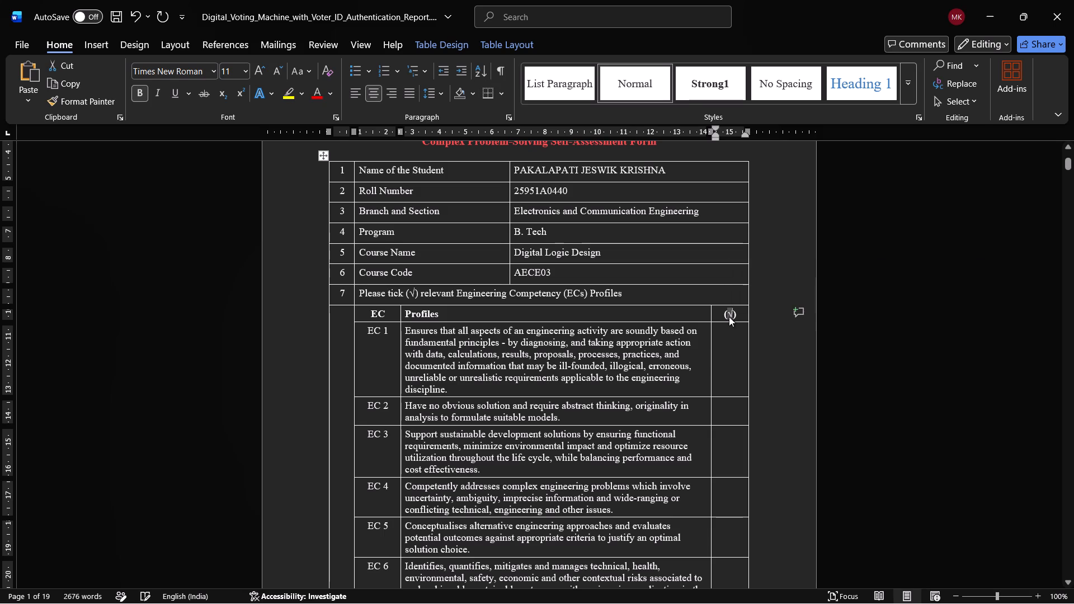
key("ctrl+c")
left_click(728, 351)
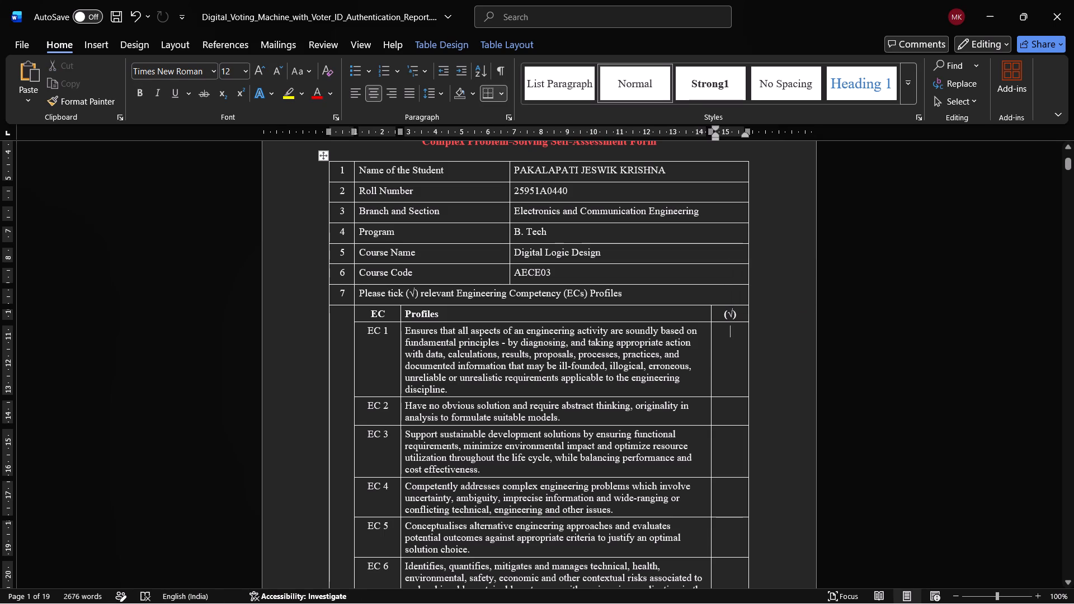
scroll(728, 351, "down", 3)
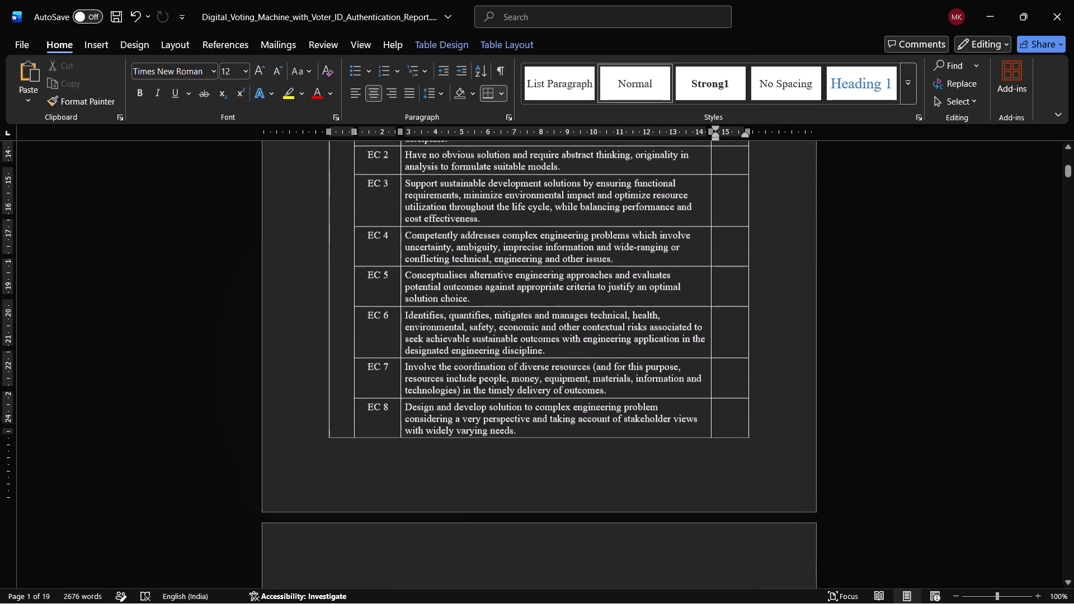
scroll(728, 351, "down", 1)
key("ctrl+shift+Down")
key("ctrl+shift+Down")
key("ctrl+shift+Down")
key("ctrl+shift+Down")
key("ctrl+shift+Down")
key("ctrl+shift+Down")
key("ctrl+shift+Down")
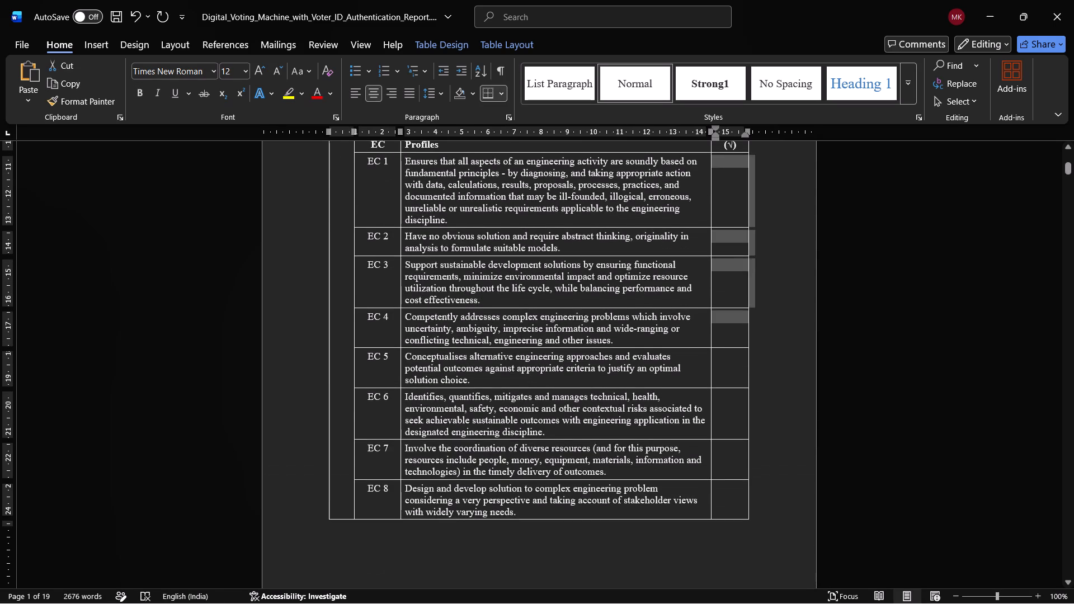
key("ctrl+shift+Down")
key("ctrl+shift+Down")
key("ctrl+shift+Down")
key("ctrl+shift+Down")
key("ctrl+shift+Down")
key("ctrl+shift+Down")
key("ctrl+shift+Down")
key("ctrl+shift+Down")
key("ctrl+shift+Down")
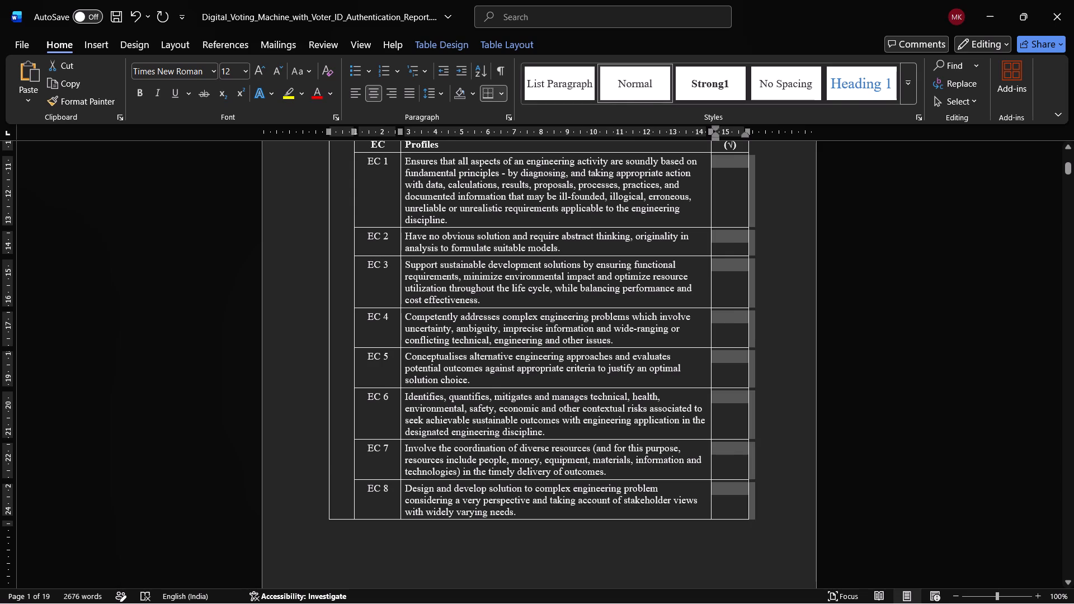
scroll(728, 351, "down", 3)
key("ctrl+shift+Down")
key("ctrl+shift+Down")
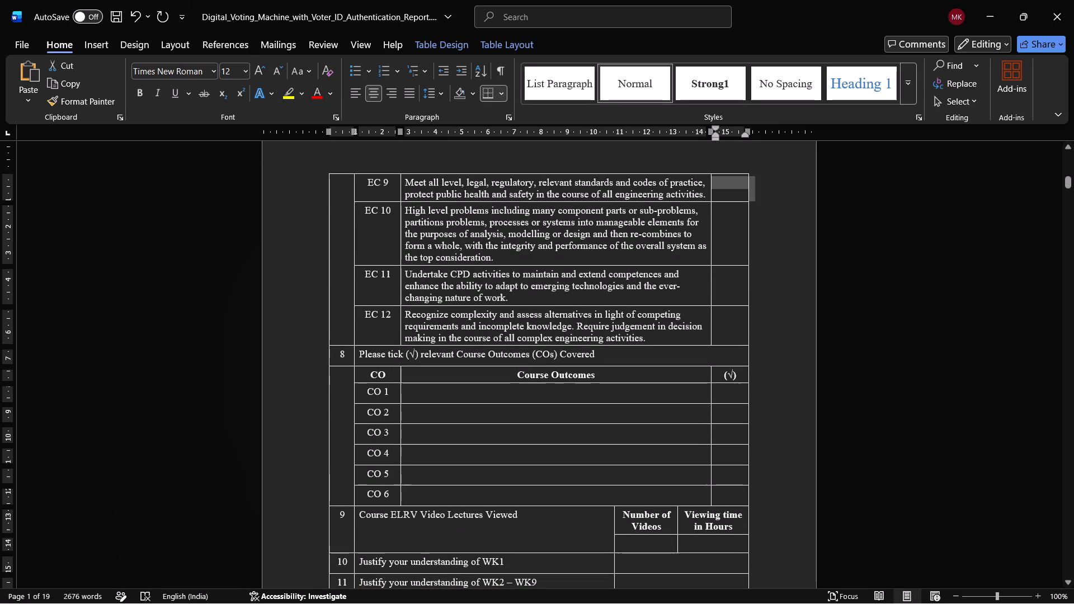
key("ctrl+shift+Down")
key("ctrl+shift+Down")
key("ctrl+shift+Down")
key("ctrl+shift+Down")
key("ctrl+shift+Down")
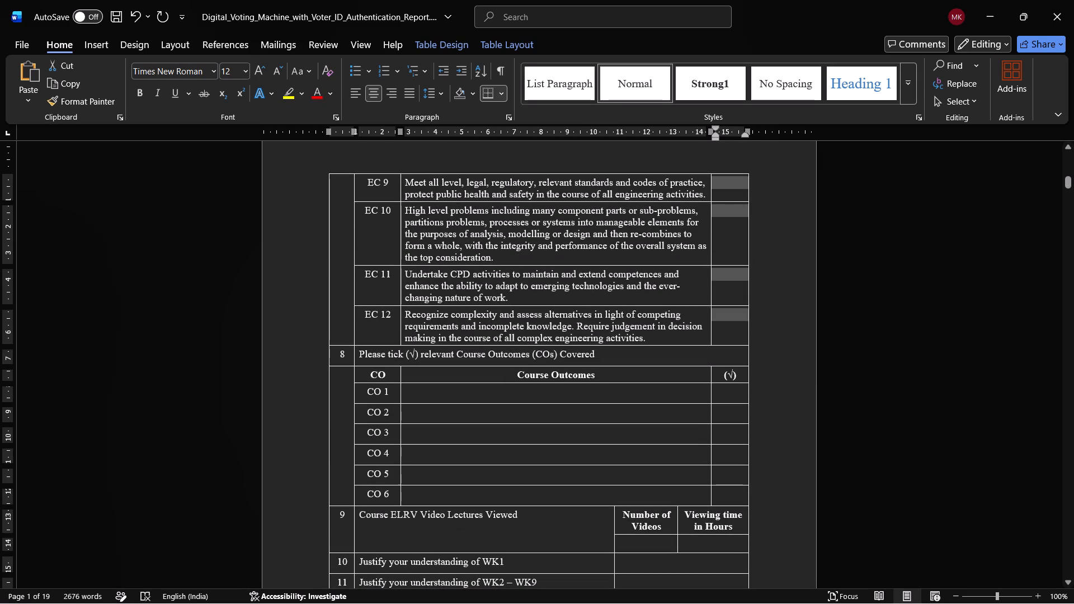
Paste the √ symbol into the selected Engineering Competency tick cells, down to EC 12.
key("ctrl+v")
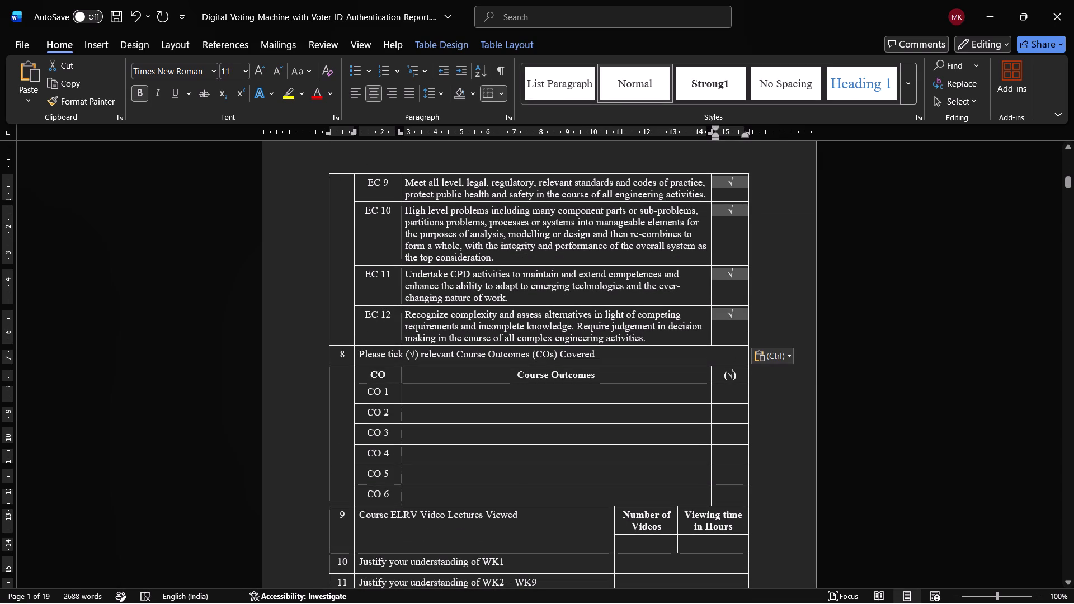
Fill the tick cells of CO 1 to CO 6 in the Course Outcomes table with the copied √ symbol.
left_click(737, 393)
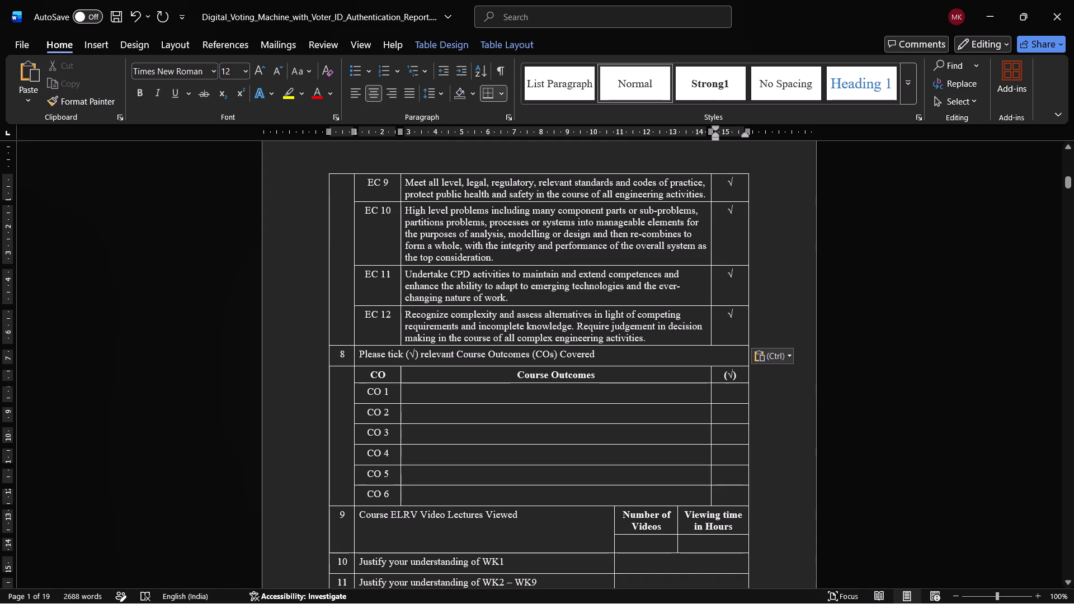
key("ctrl+shift+Down")
key("ctrl+shift+Down")
key("ctrl+shift+Down")
key("ctrl+shift+Down")
key("ctrl+shift+Down")
key("ctrl+shift+Down")
key("ctrl+shift+Down")
key("ctrl+shift+Down")
key("ctrl+shift+Down")
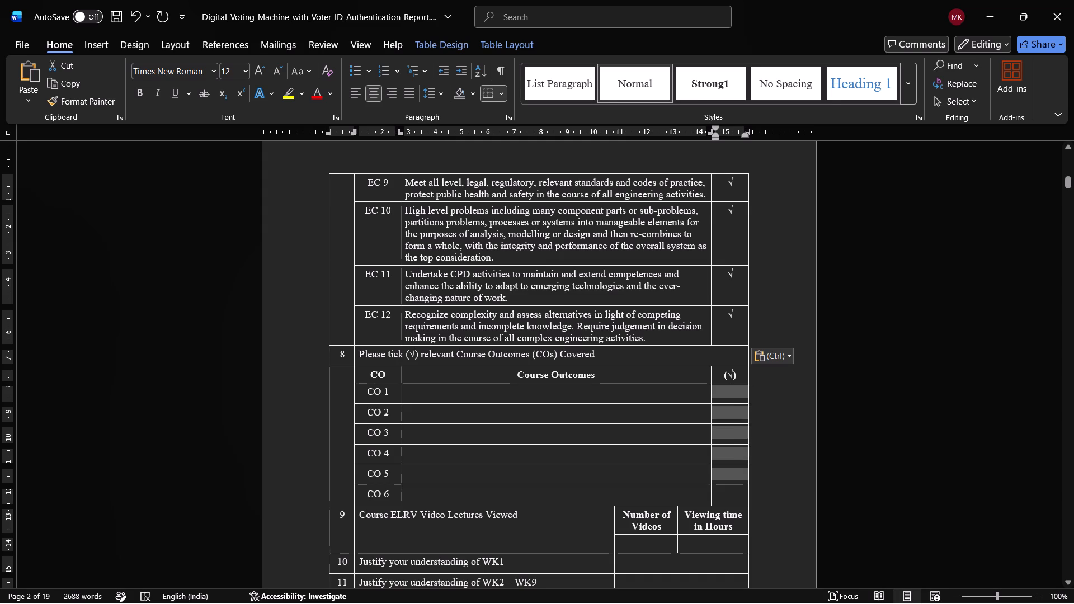
key("ctrl+shift+Down")
key("ctrl+shift+Down")
key("ctrl+v")
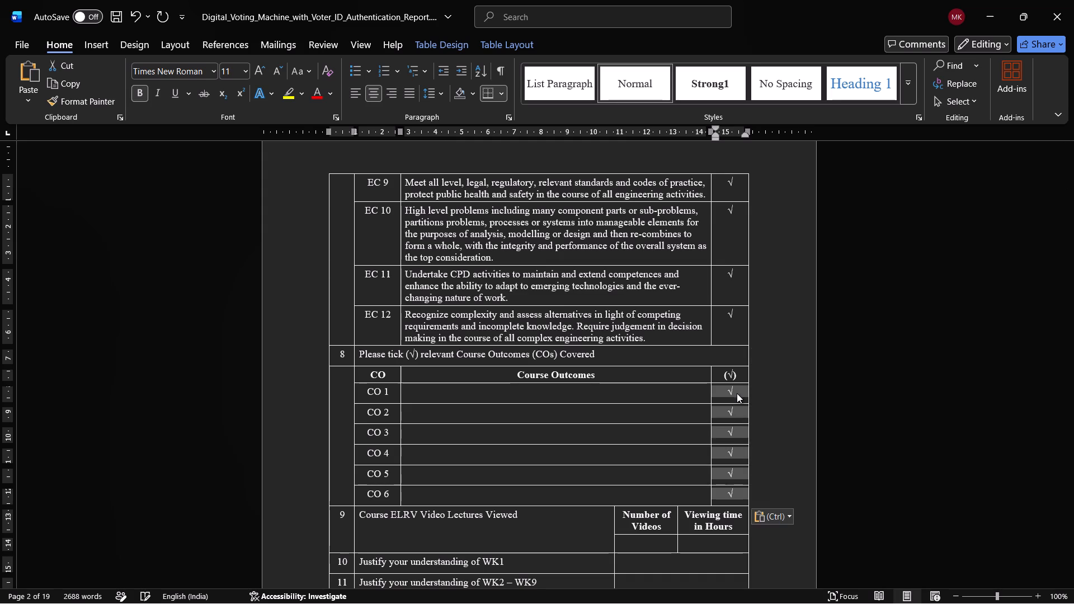
Switch to the Chrome window where the AeroSlide report editor is open.
scroll(737, 393, "down", 1)
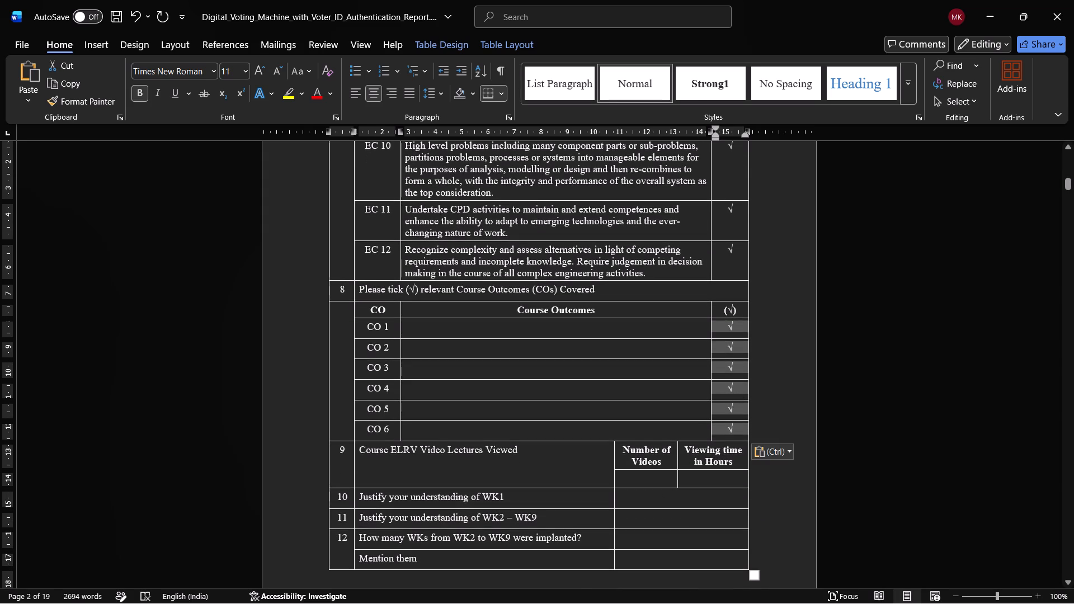
scroll(586, 399, "up", 1)
key("alt+Tab")
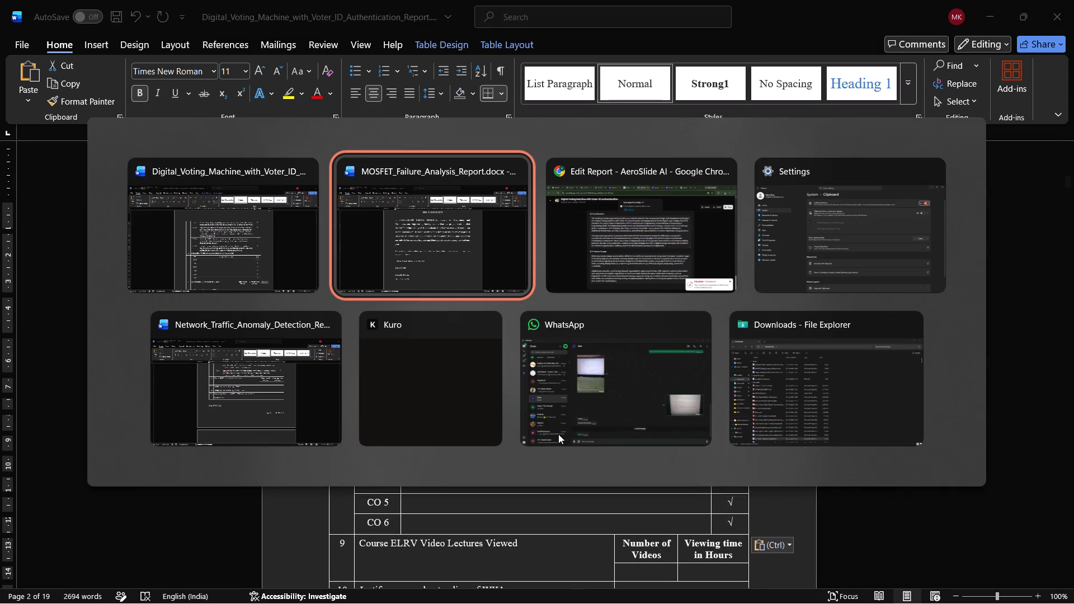
key("alt+Tab")
key("alt+Tab")
key("alt+Tab")
key("alt+Tab")
key("alt+Tab")
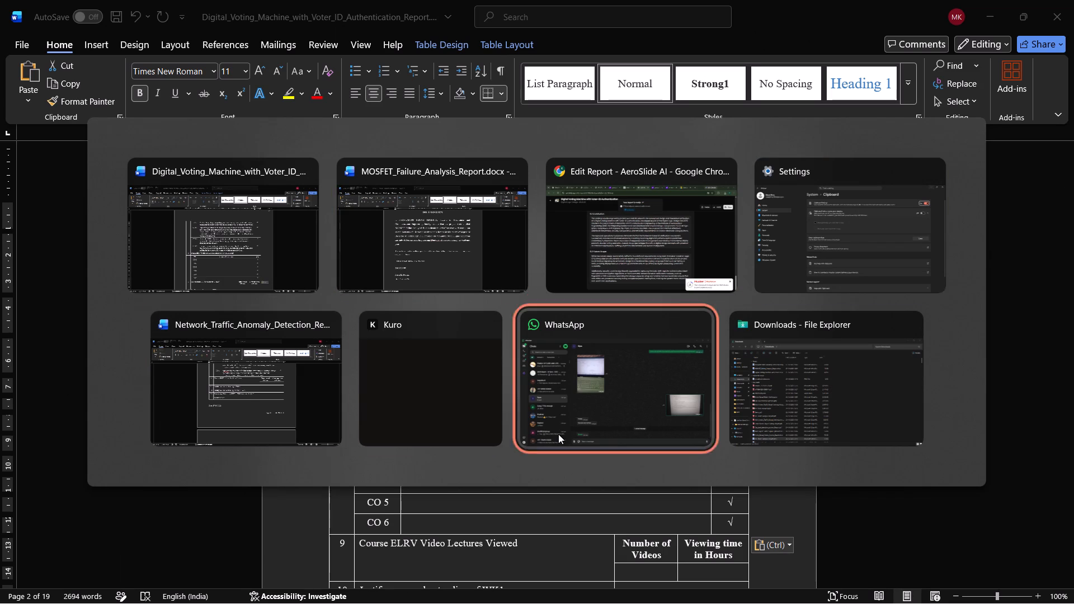
key("alt+Tab")
key("alt+Tab")
key("alt+Tab")
key("alt+Tab")
key("alt+Tab")
key("alt+Tab")
key("alt+Tab")
key("alt+Tab")
key("alt+Tab")
key("alt+Tab")
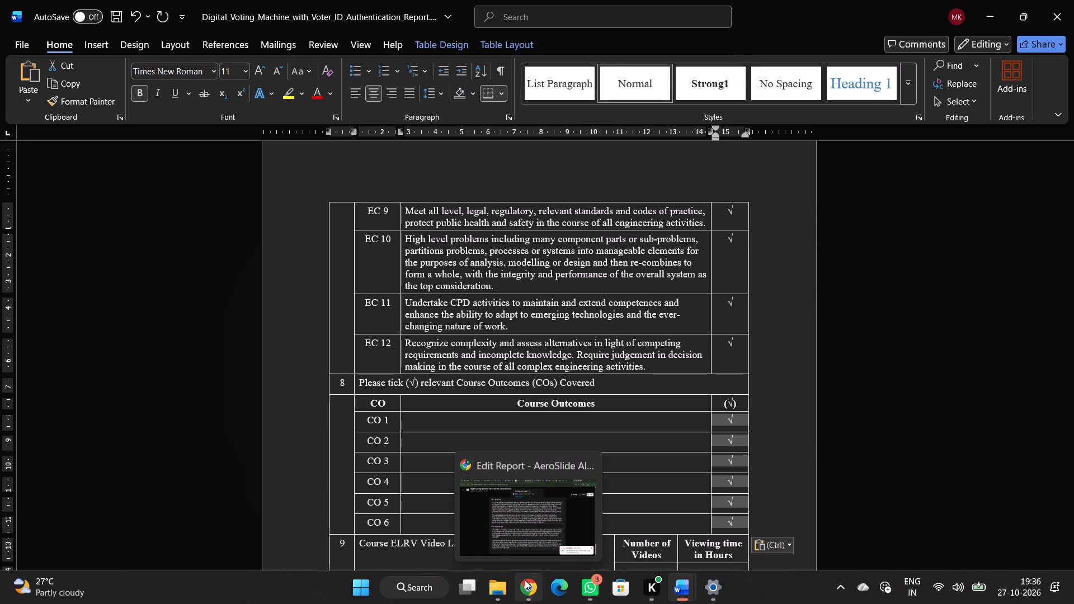
left_click(525, 580)
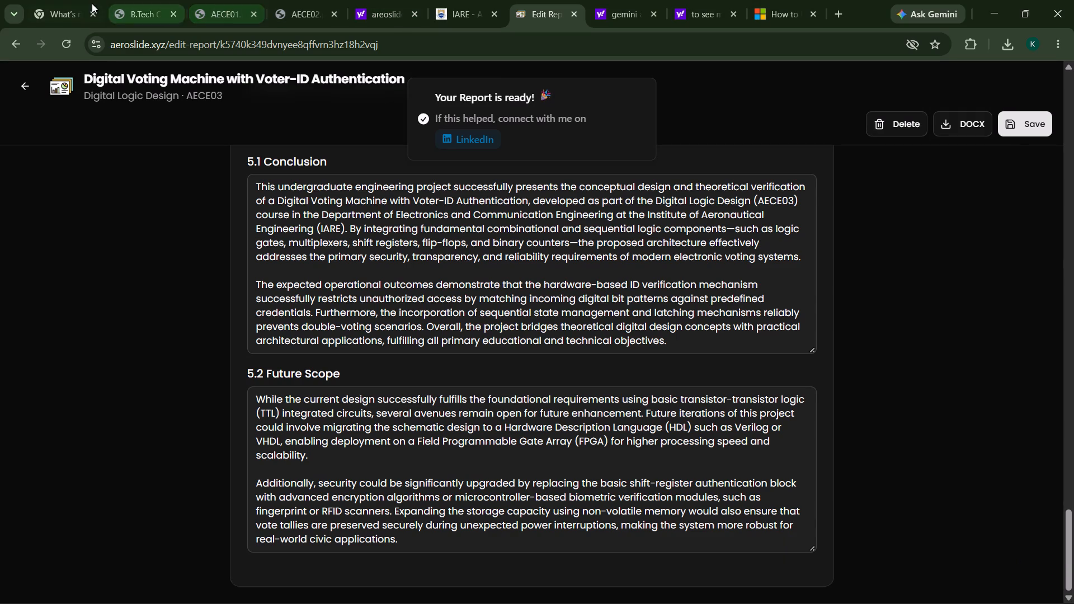
In Chrome, open the AECE03 Digital Logic Design syllabus from the B.Tech syllabi page and copy the CO1 to CO6 course outcomes.
left_click(142, 0)
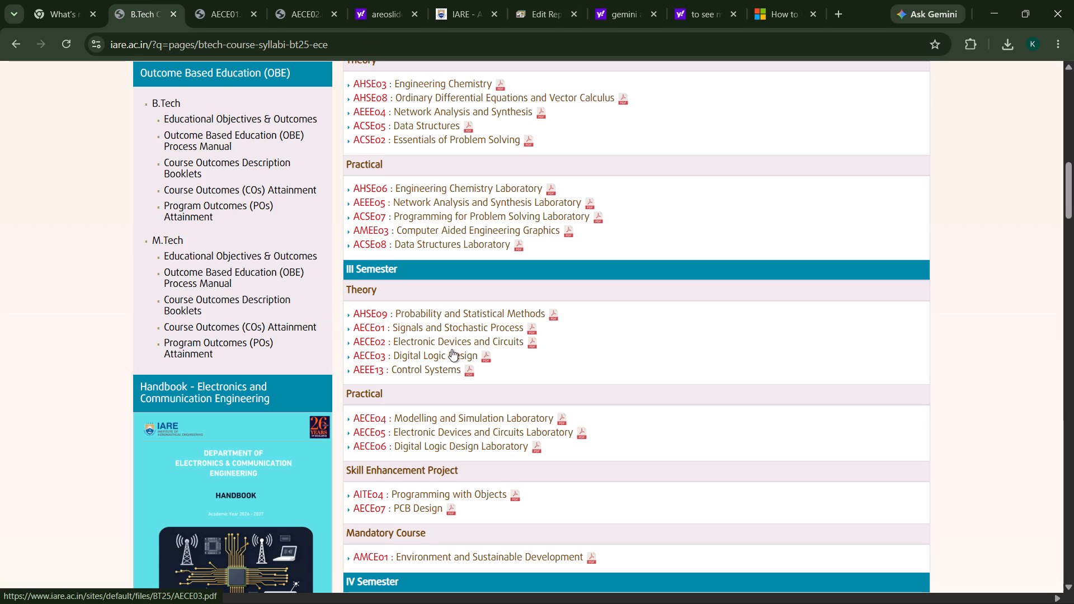
left_click(451, 350)
scroll(451, 350, "down", 4)
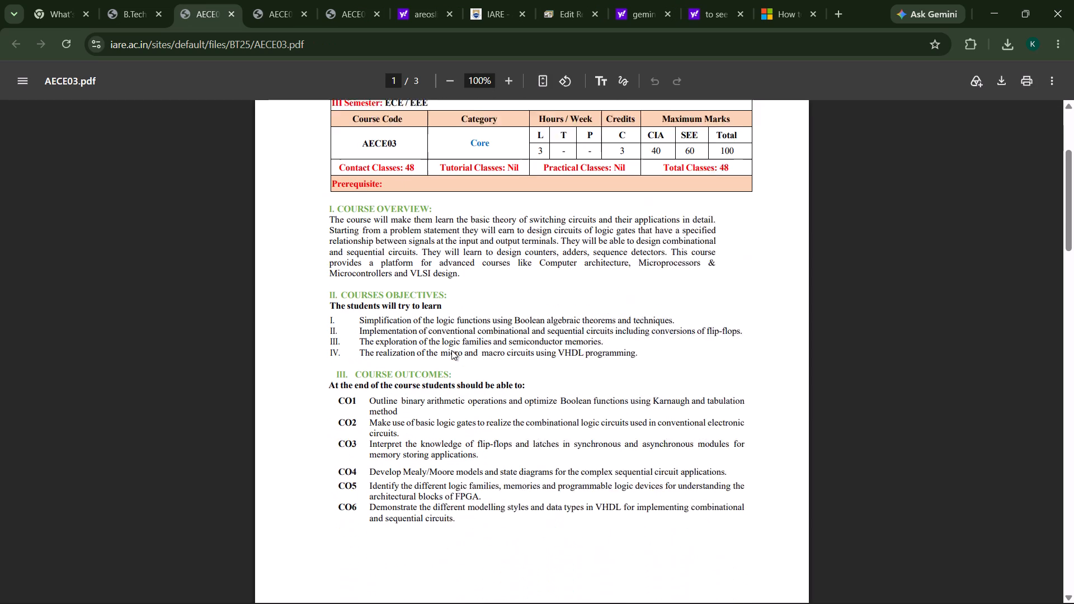
left_click_drag(462, 480, 447, 471)
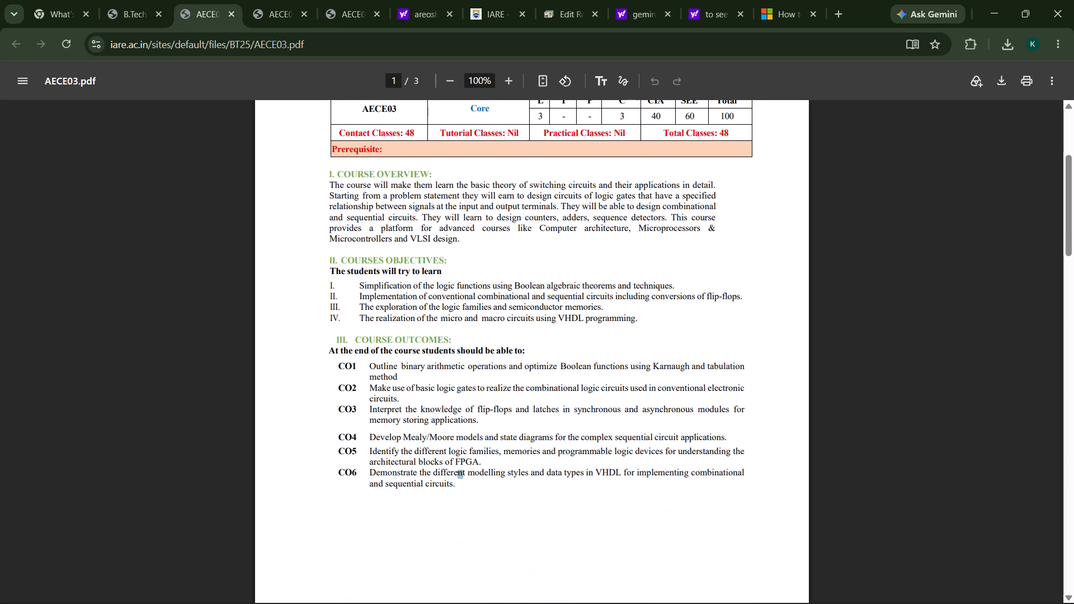
left_click_drag(447, 471, 430, 445)
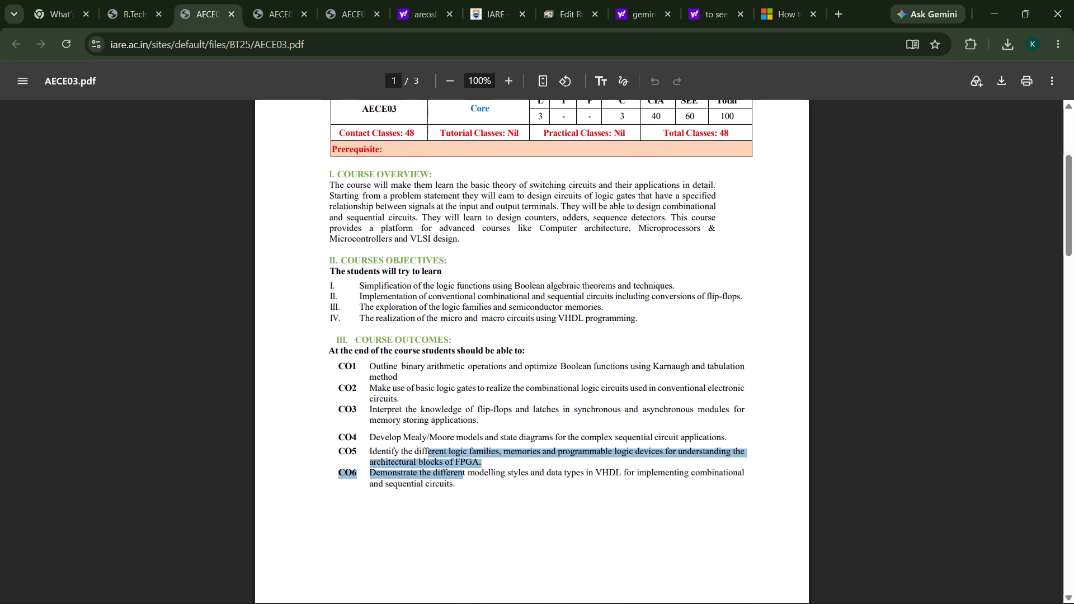
left_click_drag(461, 486, 370, 366)
key("ctrl+c")
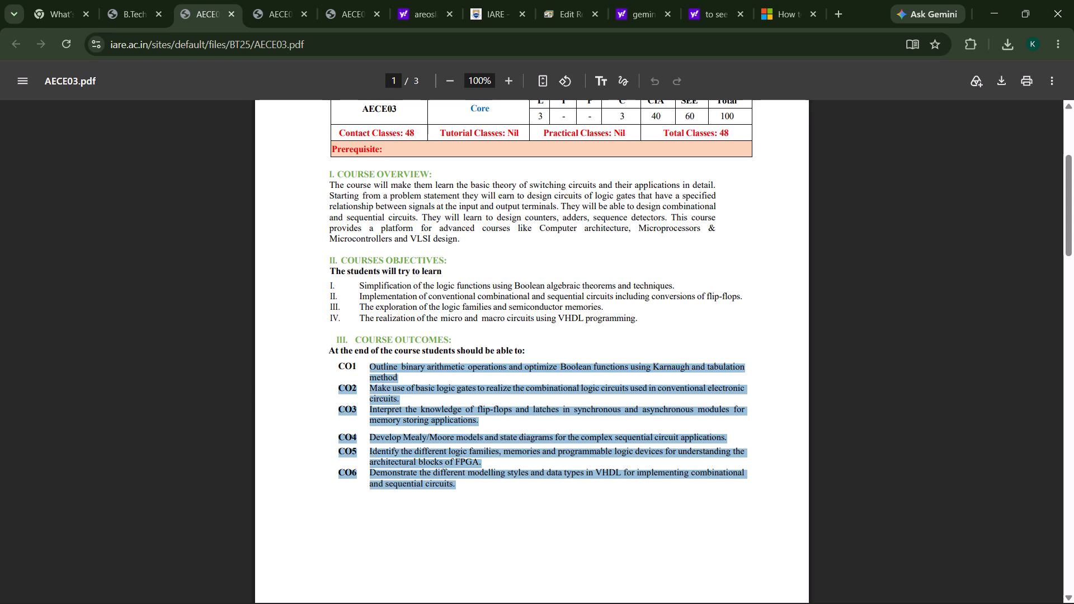
left_click(474, 404)
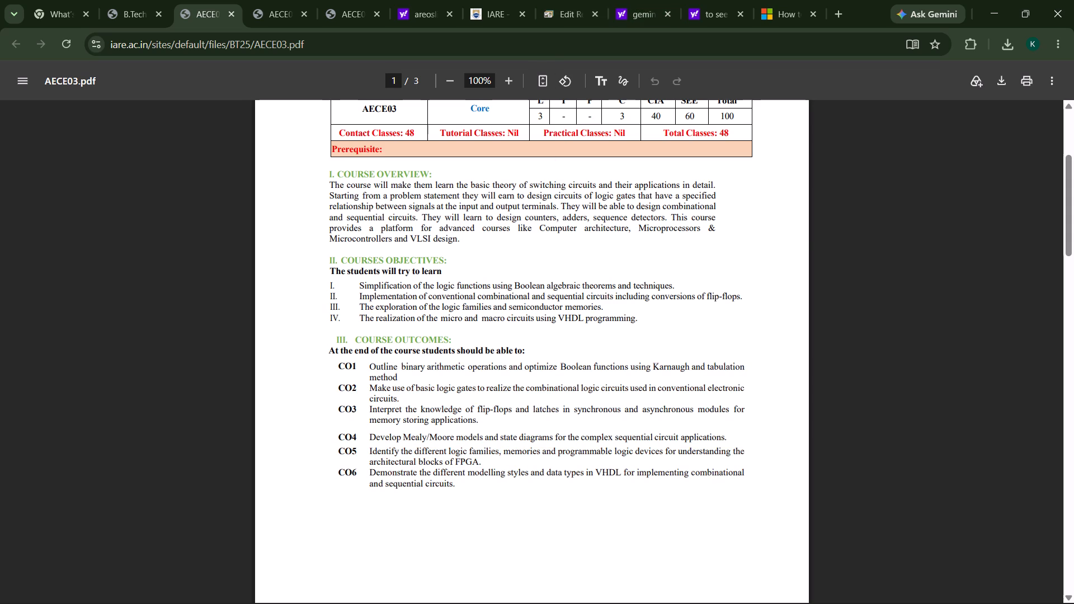
Switch to the Digital Voting Machine report in Word and paste the copied course outcomes into the CO 1 row.
key("alt+Tab")
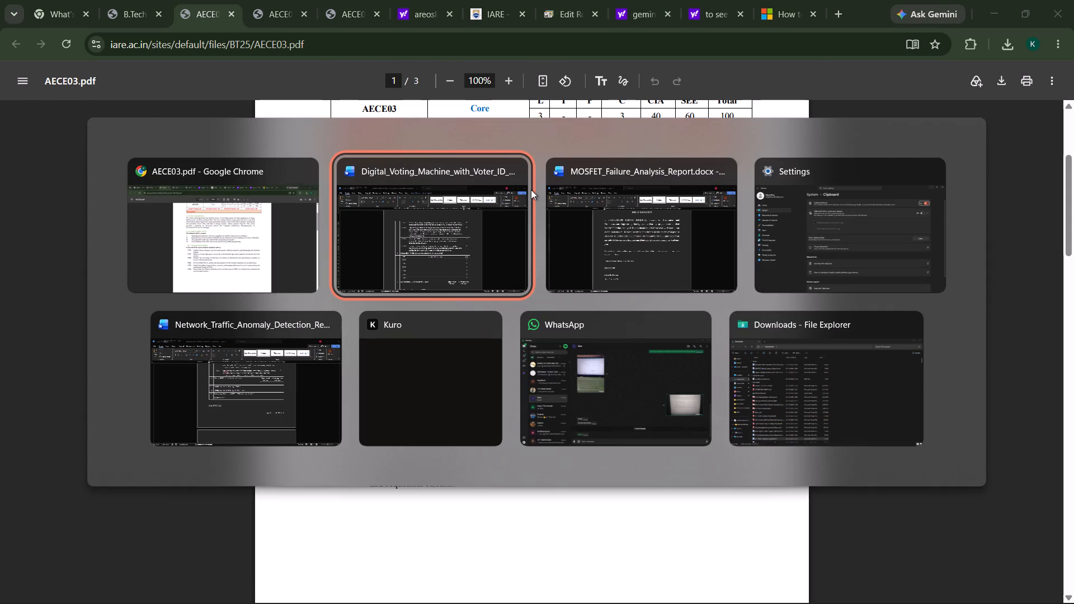
left_click(455, 418)
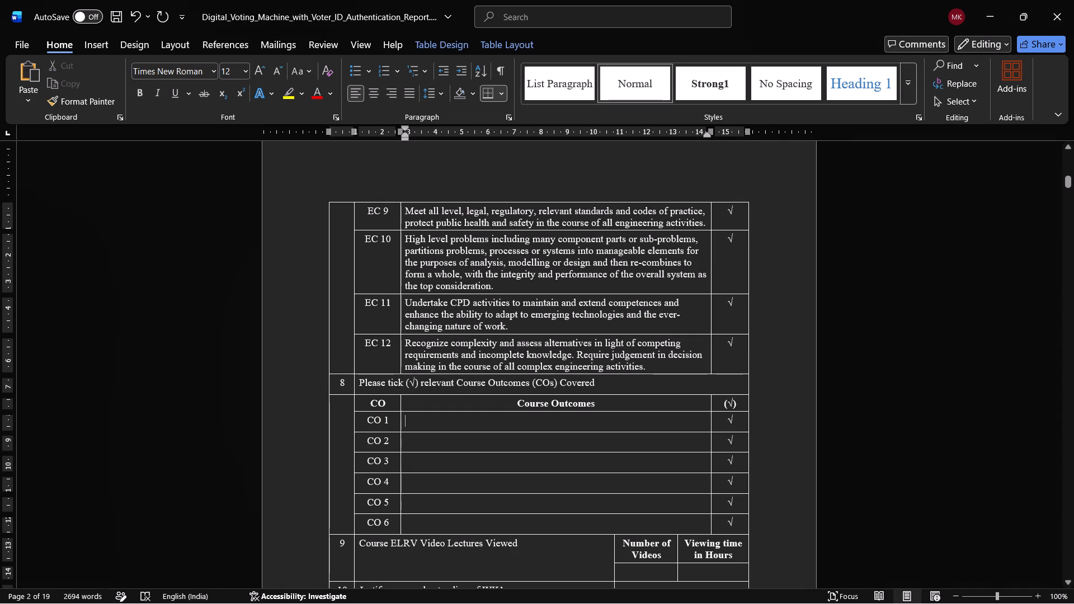
key("ctrl+v")
Move the CO6 outcome text from the CO 1 row into the CO 6 row and delete its leftover CO6 label.
scroll(455, 418, "down", 1)
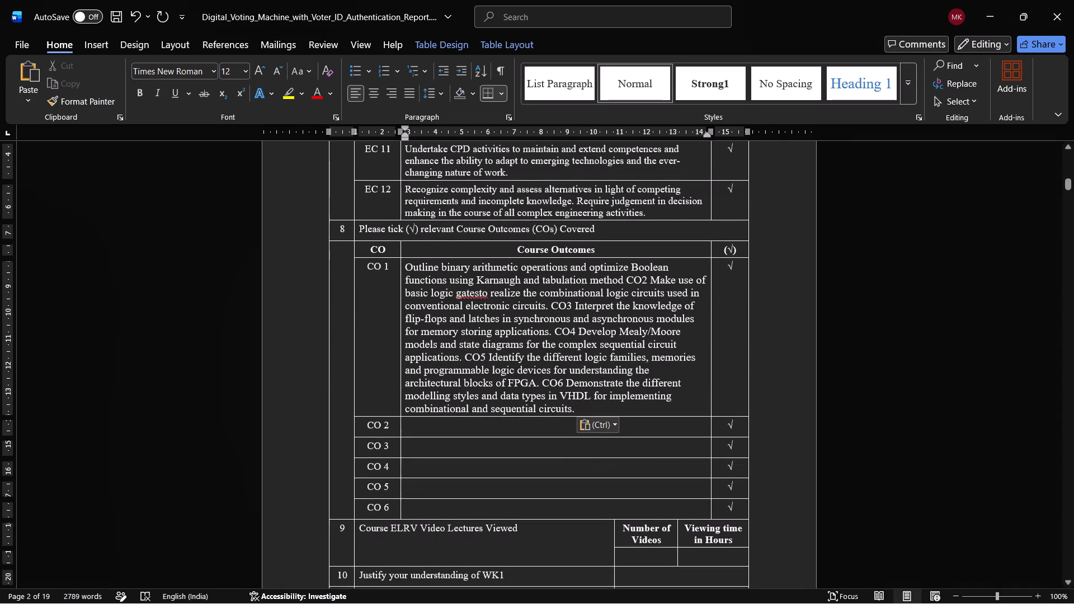
key("ctrl+shift+Left")
key("ctrl+shift+Left")
key("ctrl+shift+Left")
key("ctrl+shift+Left")
key("ctrl+shift+Left")
key("ctrl+shift+Left")
key("ctrl+shift+Left")
key("ctrl+shift+Left")
key("ctrl+shift+Left")
key("ctrl+shift+Left")
key("ctrl+shift+Left")
key("ctrl+shift+Left")
key("ctrl+shift+Left")
key("ctrl+shift+Left")
key("ctrl+shift+Left")
key("ctrl+shift+Left")
key("ctrl+shift+Left")
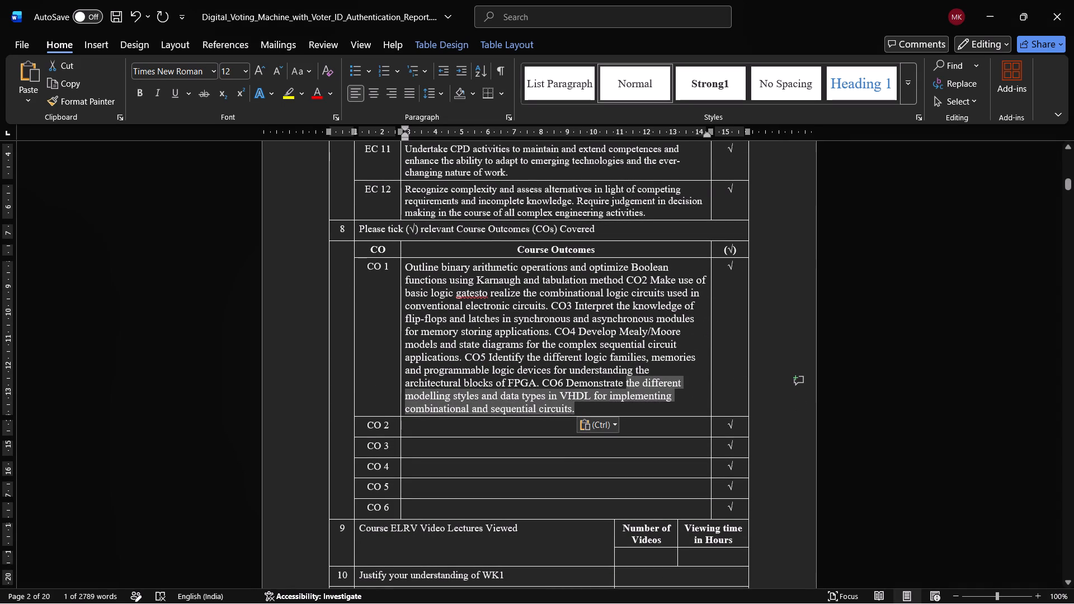
key("ctrl+shift+Left")
key("ctrl+shift+Left")
key("ctrl+shift+Right")
key("ctrl+x")
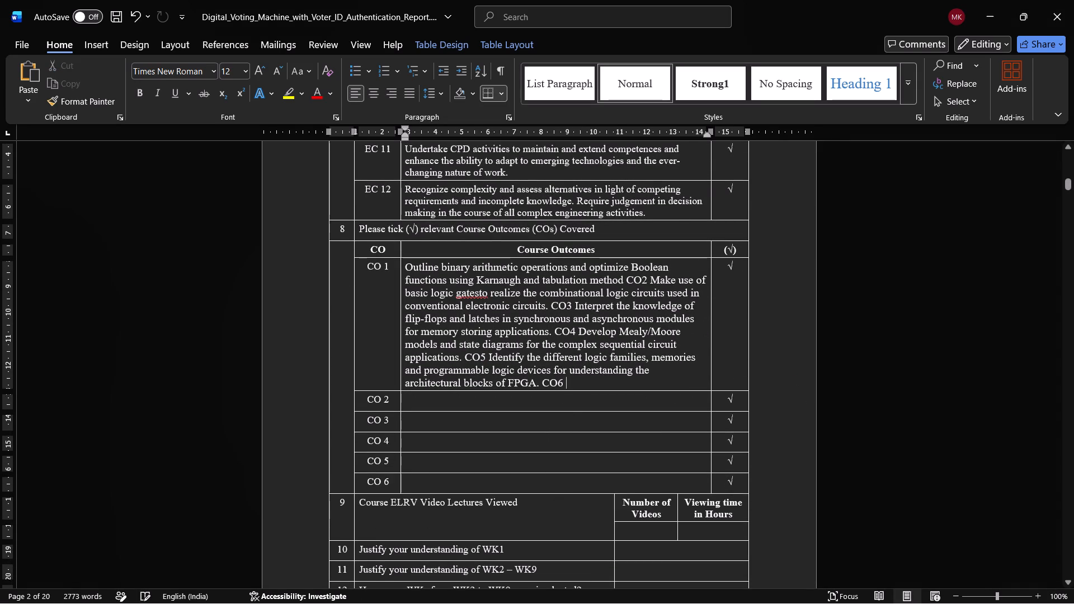
left_click(417, 482)
key("ctrl+v")
left_click(576, 381)
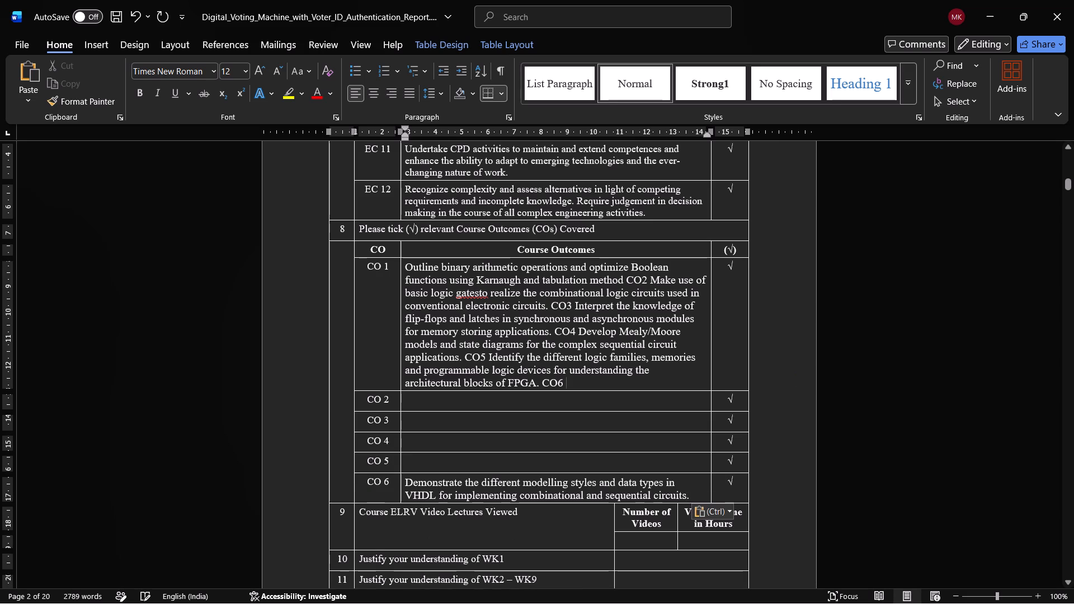
key("BackSpace")
key("BackSpace")
key("BackSpace")
key("BackSpace")
key("BackSpace")
Move the CO5 outcome text from the CO 1 row into the CO 5 row and delete its leftover CO5 label.
key("ctrl+shift+Left")
key("ctrl+shift+Left")
key("ctrl+shift+Left")
key("ctrl+shift+Left")
key("ctrl+shift+Left")
key("ctrl+shift+Left")
key("ctrl+shift+Left")
key("ctrl+shift+Left")
key("ctrl+shift+Left")
key("ctrl+shift+Left")
key("ctrl+shift+Left")
key("ctrl+shift+Left")
key("ctrl+shift+Left")
key("ctrl+shift+Left")
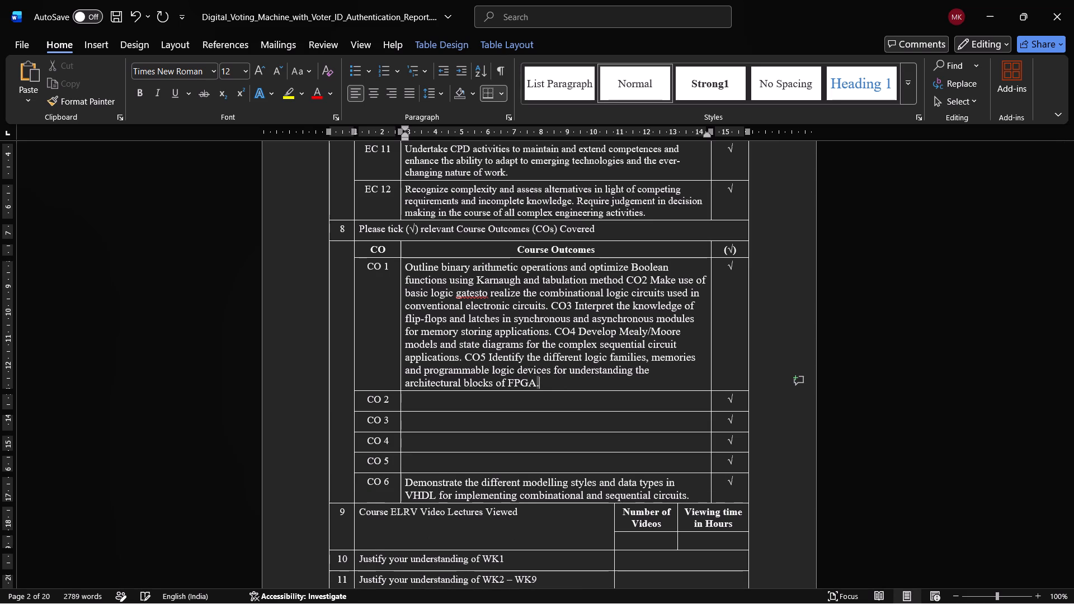
key("ctrl+shift+Left")
key("ctrl+shift+Left")
key("ctrl+shift+Left")
key("ctrl+shift+Left")
key("ctrl+shift+Left")
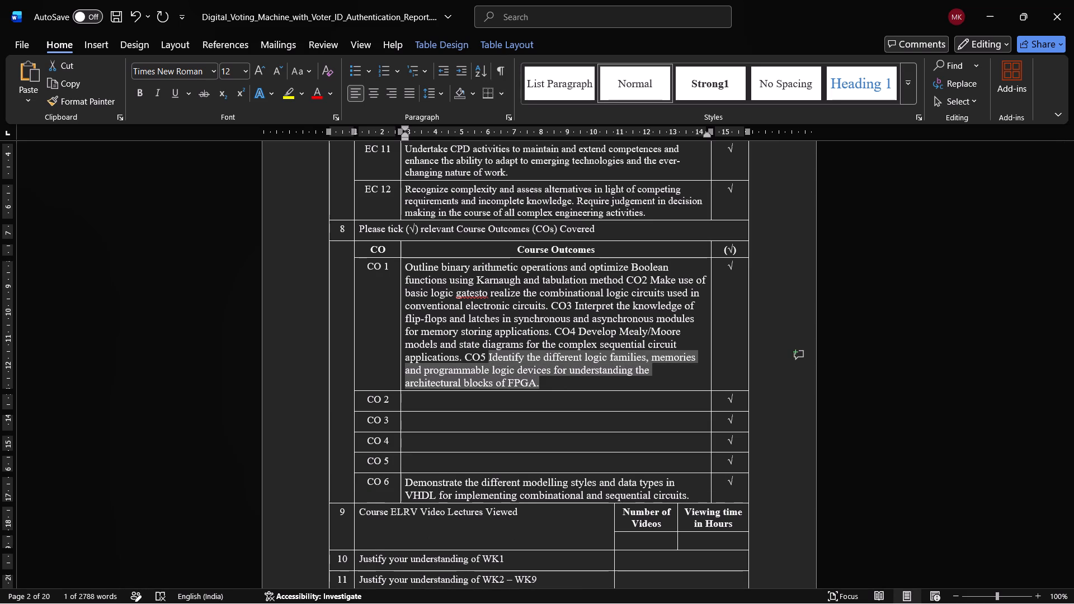
key("ctrl+x")
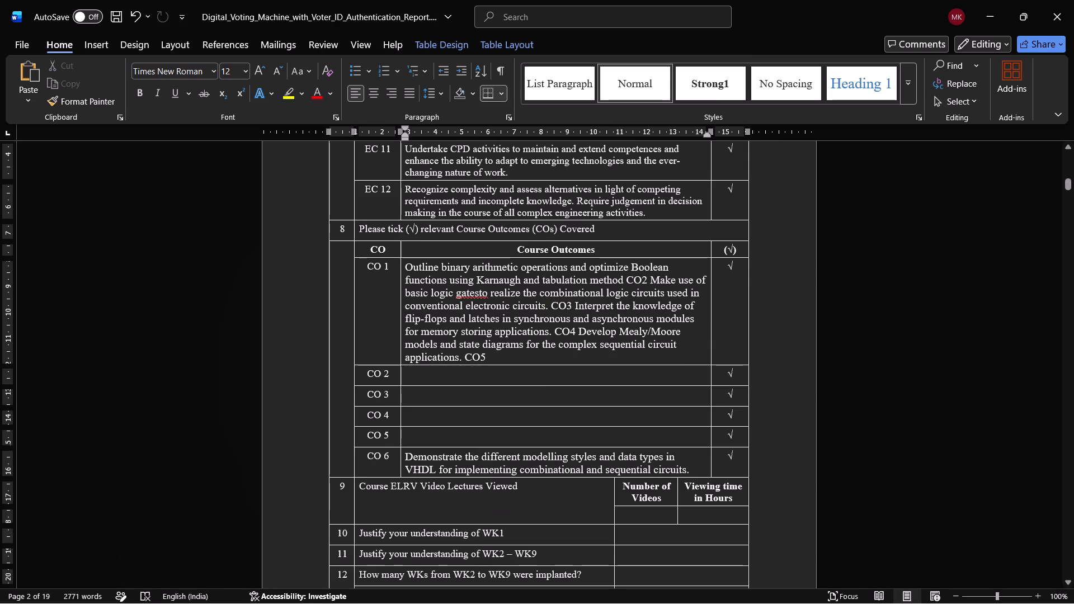
left_click(488, 436)
key("ctrl+v")
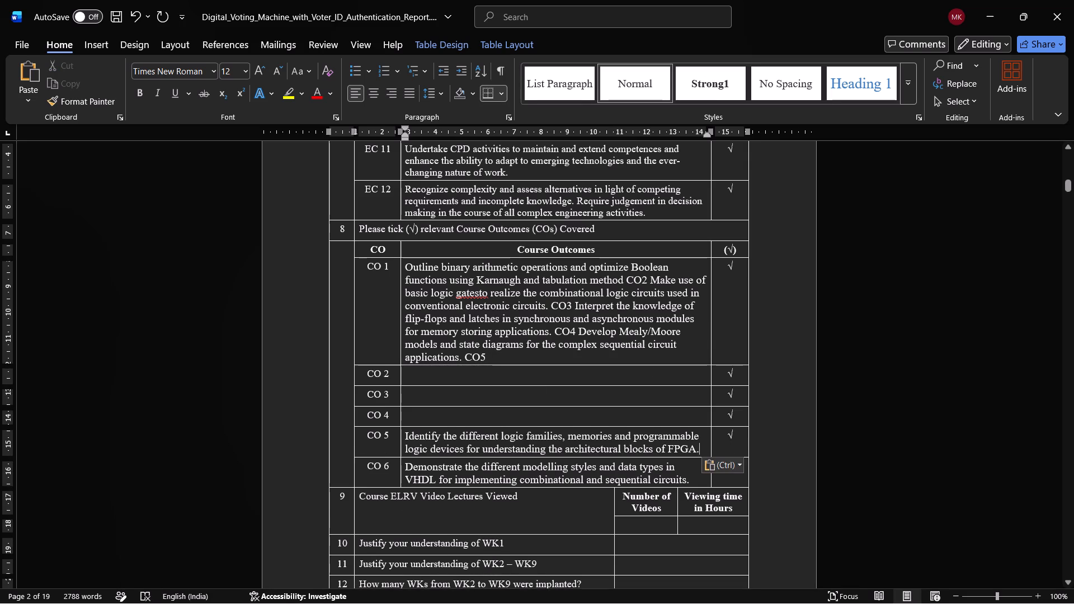
left_click(531, 353)
key("BackSpace")
key("BackSpace")
key("BackSpace")
key("BackSpace")
key("BackSpace")
Move the CO4 outcome text from the CO 1 row into the CO 4 row and delete its leftover CO4 label.
key("ctrl+shift+Left")
key("ctrl+shift+Left")
key("ctrl+shift+Left")
key("ctrl+shift+Left")
key("ctrl+shift+Left")
key("ctrl+shift+Left")
key("ctrl+shift+Left")
key("ctrl+shift+Left")
key("ctrl+shift+Left")
key("ctrl+shift+Left")
key("ctrl+shift+Left")
key("ctrl+shift+Left")
key("ctrl+shift+Left")
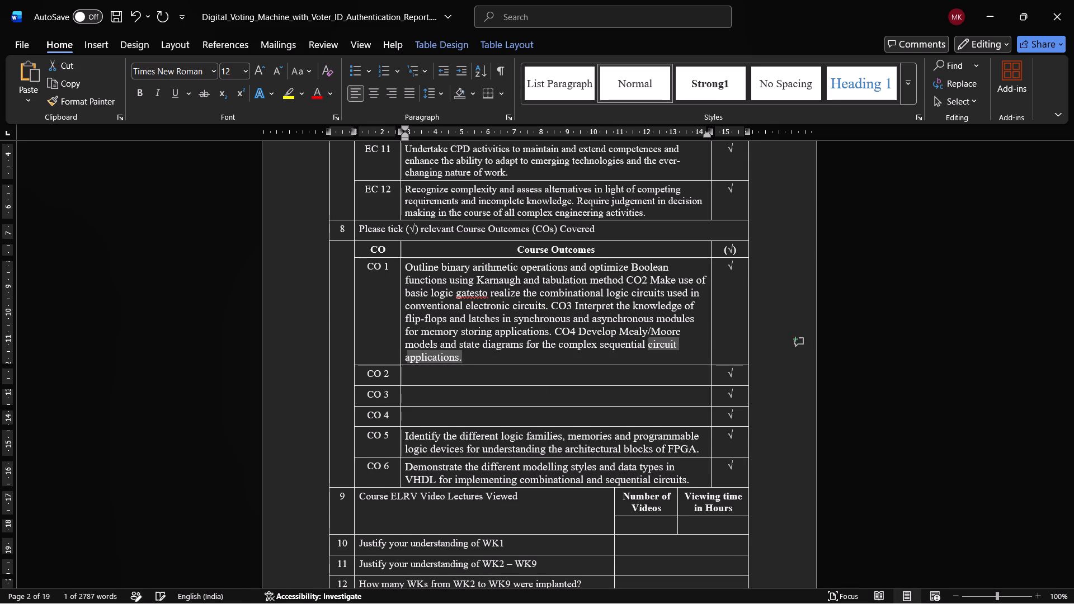
key("ctrl+shift+Left")
key("ctrl+shift+Left")
key("ctrl+shift+Left")
key("ctrl+shift+Right")
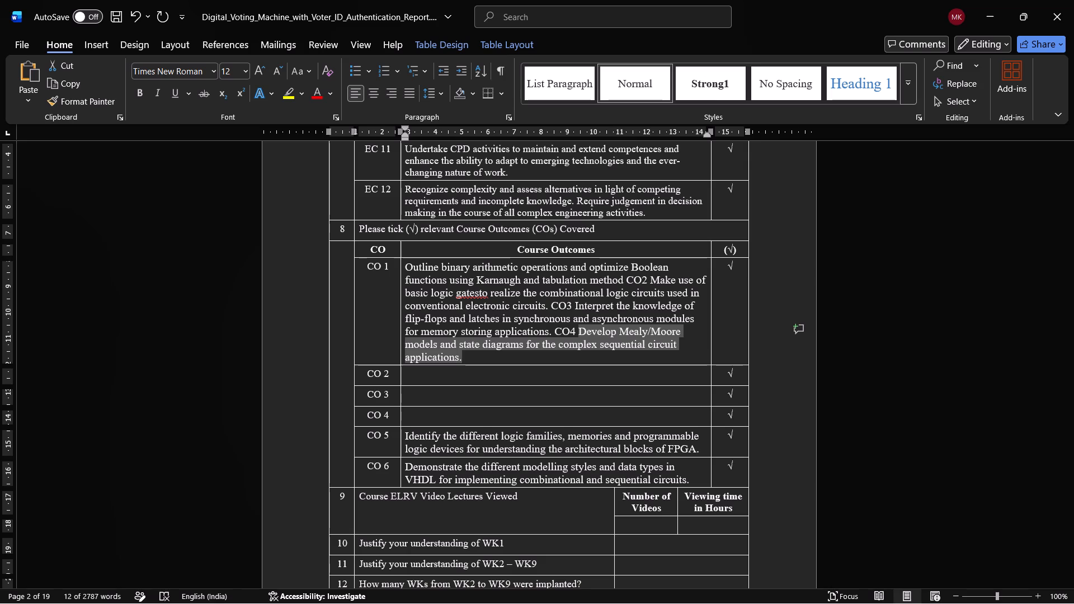
key("ctrl+x")
left_click(470, 384)
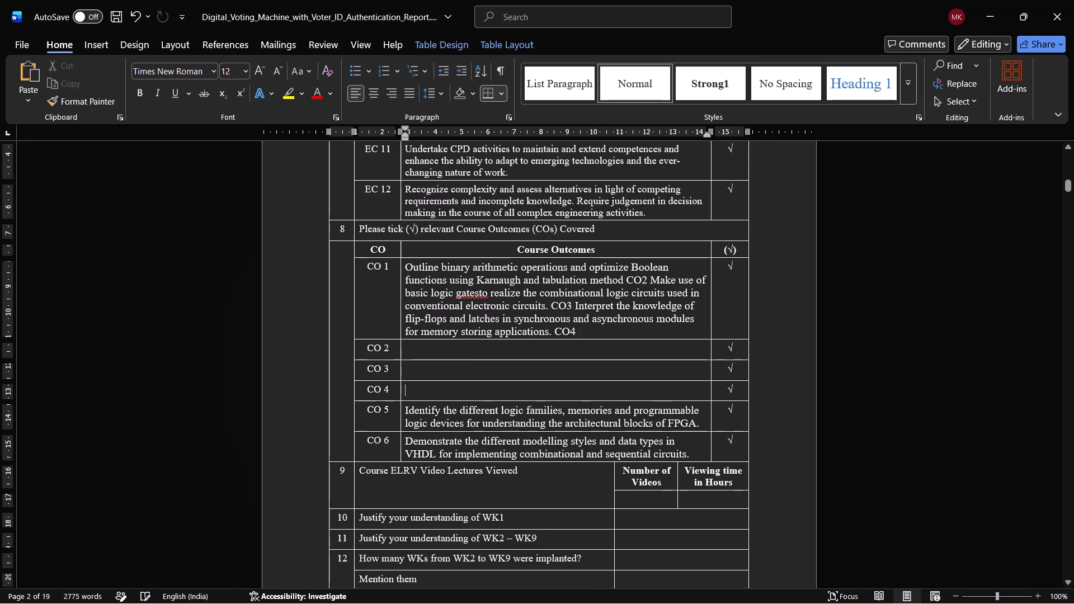
key("ctrl+v")
left_click(602, 332)
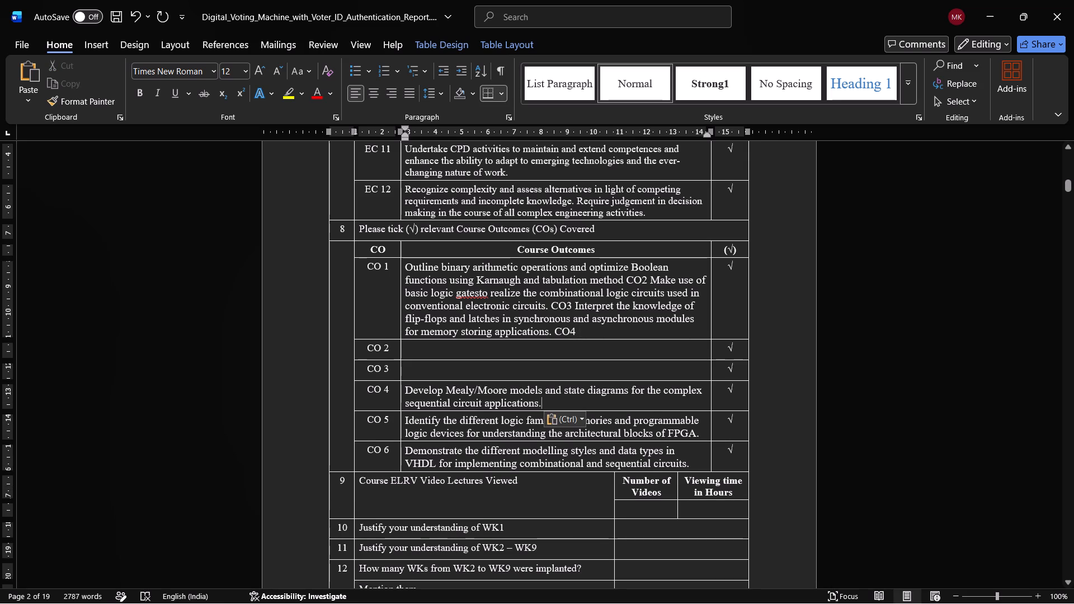
key("BackSpace")
key("BackSpace")
key("BackSpace")
key("BackSpace")
key("BackSpace")
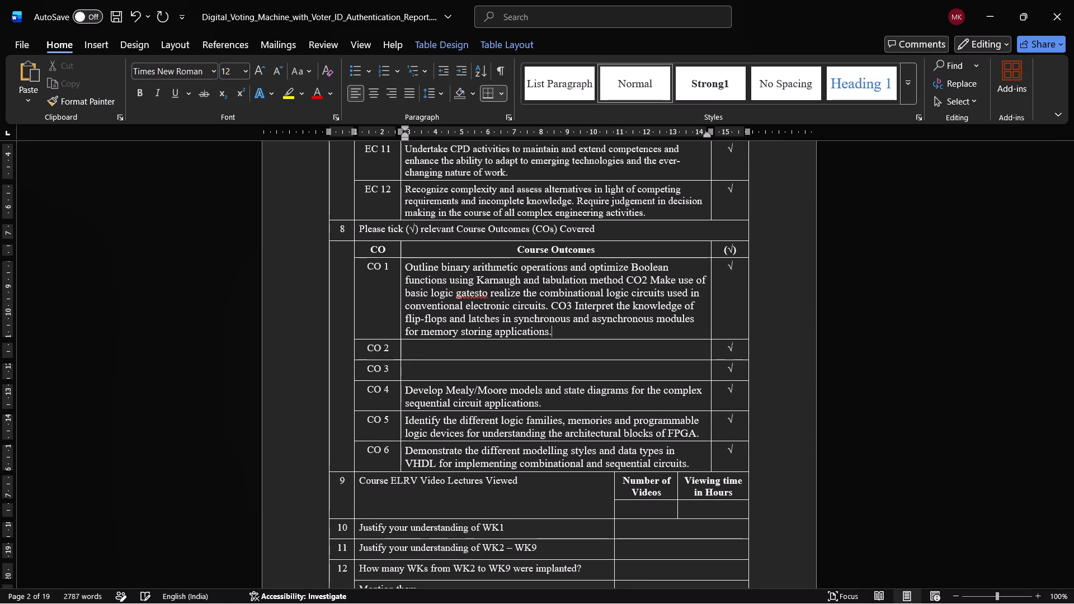
Move the CO3 outcome text from the CO 1 row into the CO 3 row and delete its leftover CO3 label.
key("ctrl+shift+Left")
key("ctrl+shift+Left")
key("ctrl+shift+Left")
key("ctrl+shift+Left")
key("ctrl+shift+Left")
key("ctrl+shift+Left")
key("ctrl+shift+Left")
key("ctrl+shift+Left")
key("ctrl+shift+Left")
key("ctrl+shift+Left")
key("ctrl+shift+Left")
key("ctrl+shift+Left")
key("ctrl+shift+Left")
key("ctrl+shift+Left")
key("ctrl+shift+Left")
key("ctrl+shift+Left")
key("ctrl+shift+Left")
key("ctrl+shift+Left")
key("ctrl+shift+Left")
key("ctrl+shift+Left")
key("ctrl+shift+Right")
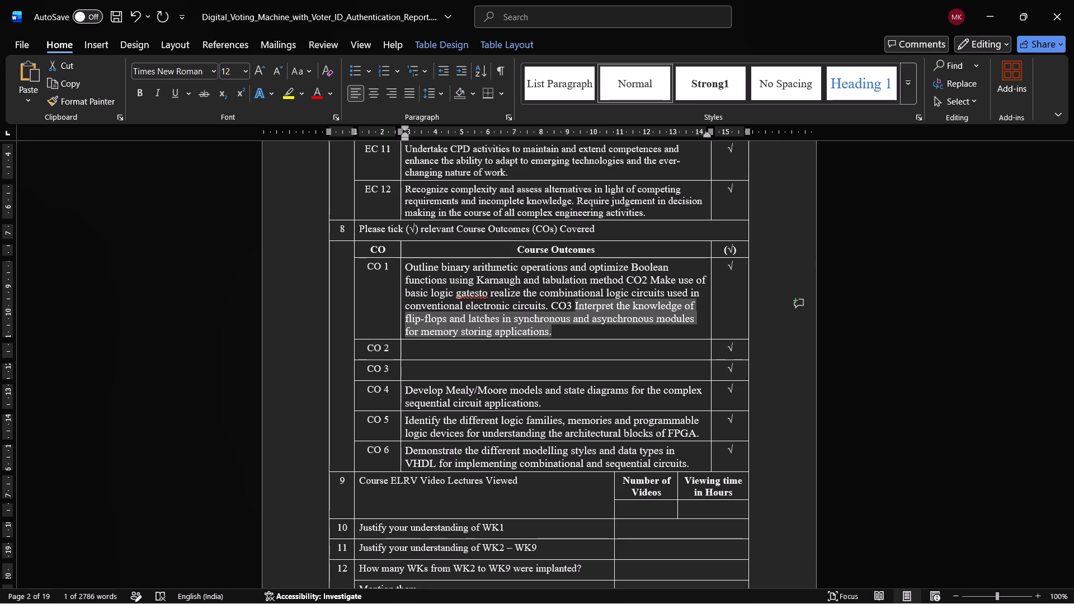
key("ctrl+x")
left_click(526, 345)
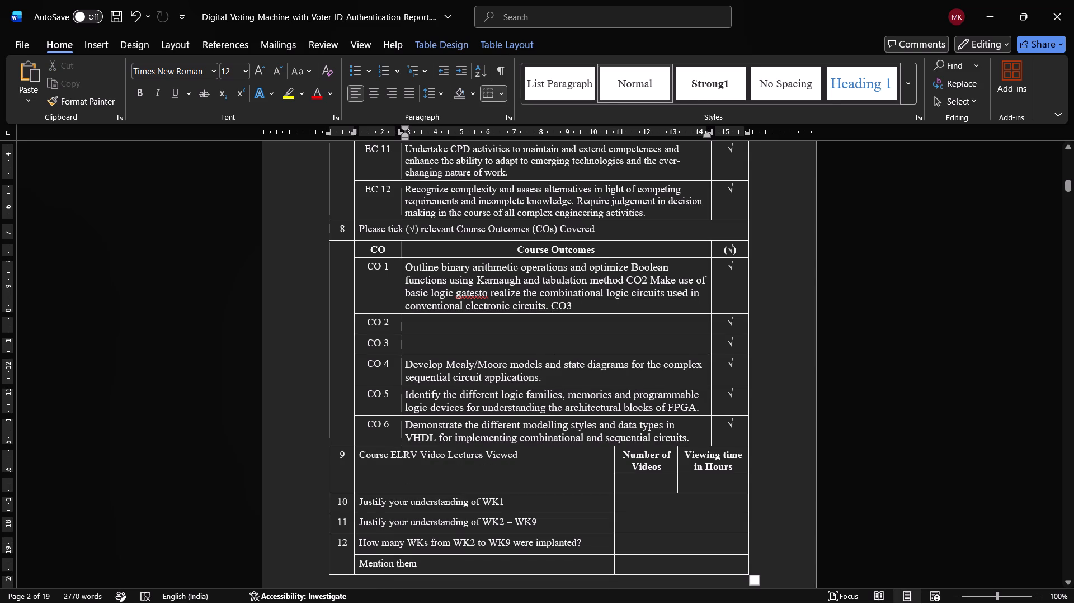
key("ctrl+v")
left_click(609, 305)
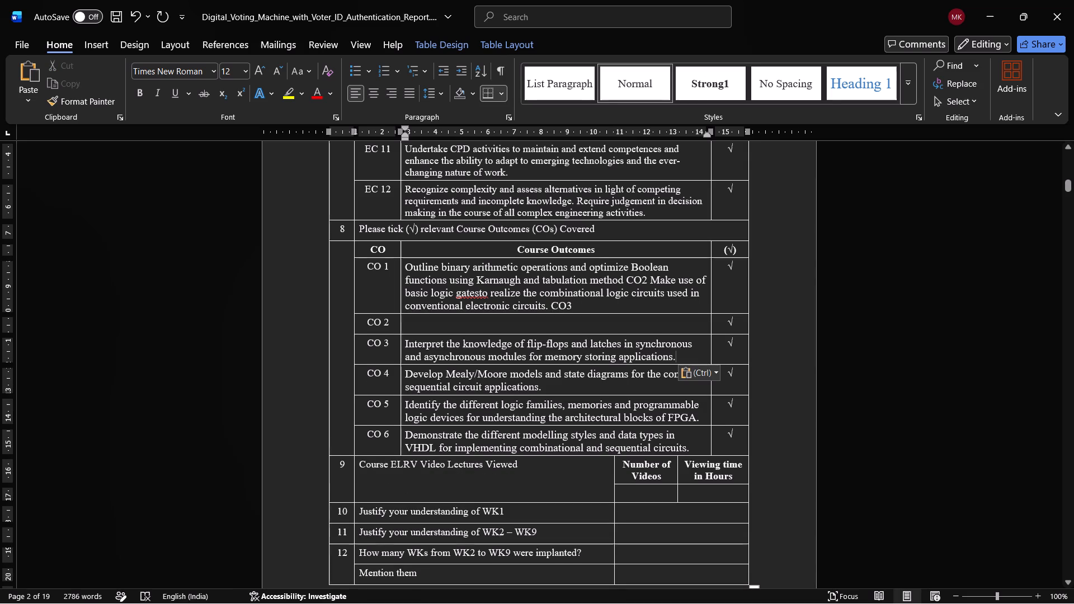
key("BackSpace")
key("BackSpace")
key("BackSpace")
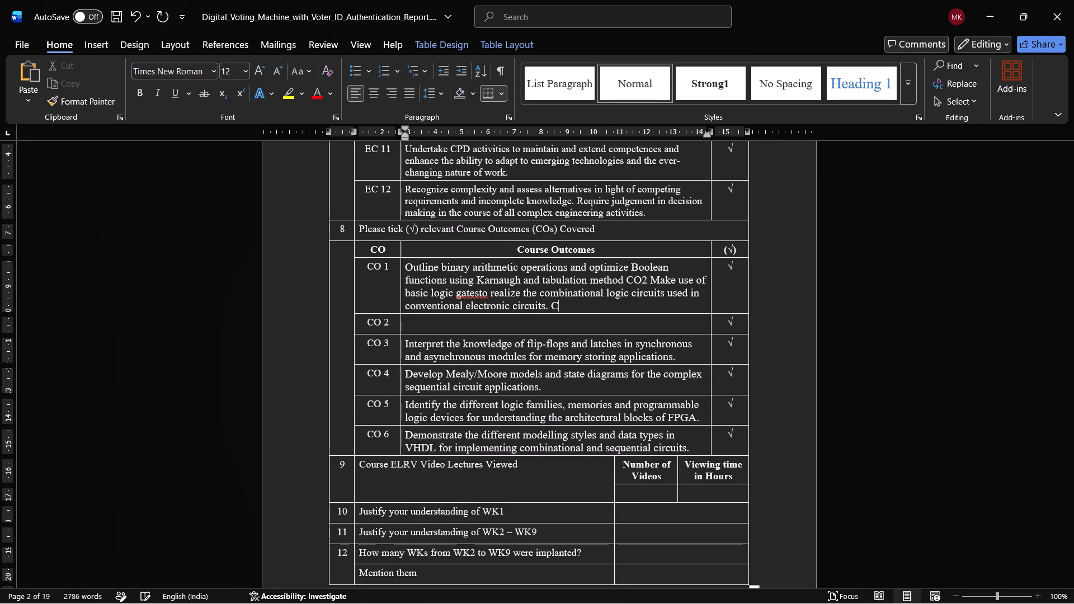
key("BackSpace")
key("BackSpace")
Move the CO2 outcome text from the CO 1 row into the CO 2 row and delete its leftover CO2 label.
key("ctrl+shift+Left")
key("ctrl+shift+Left")
key("ctrl+shift+Left")
key("ctrl+shift+Left")
key("ctrl+shift+Left")
key("ctrl+shift+Left")
key("ctrl+shift+Left")
key("ctrl+shift+Left")
key("ctrl+shift+Left")
key("ctrl+shift+Left")
key("ctrl+shift+Left")
key("ctrl+shift+Left")
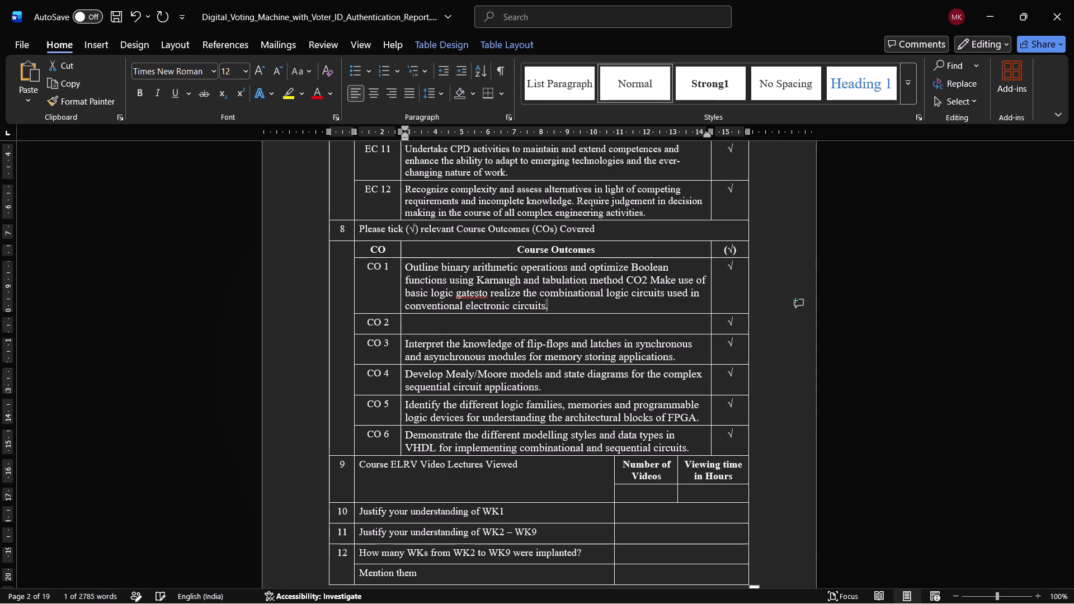
key("ctrl+shift+Left")
key("ctrl+shift+Left")
key("ctrl+shift+Left")
key("ctrl+shift+Left")
key("ctrl+shift+Left")
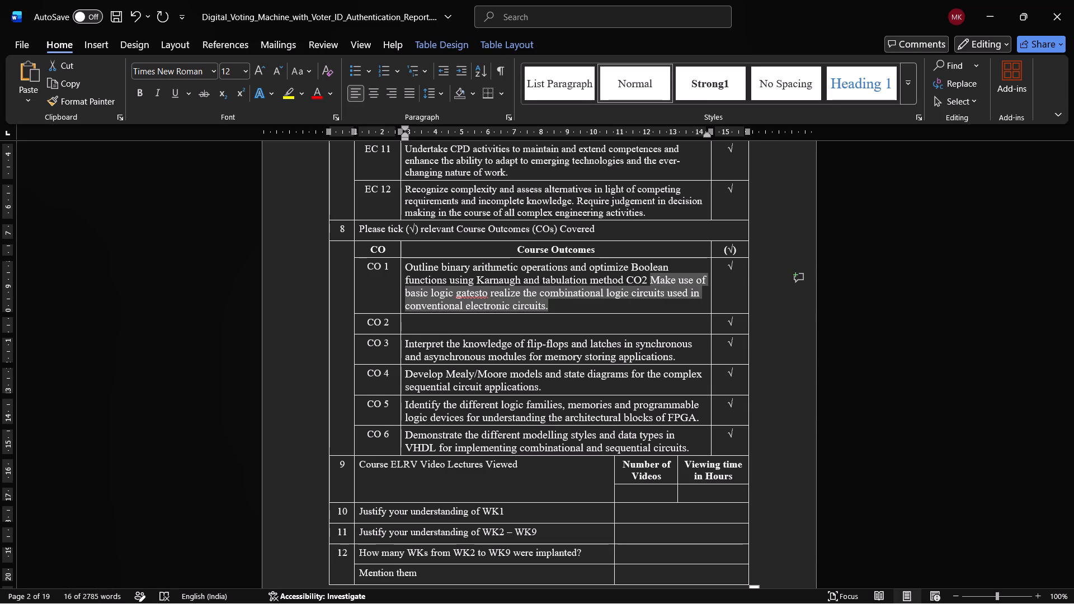
key("ctrl+x")
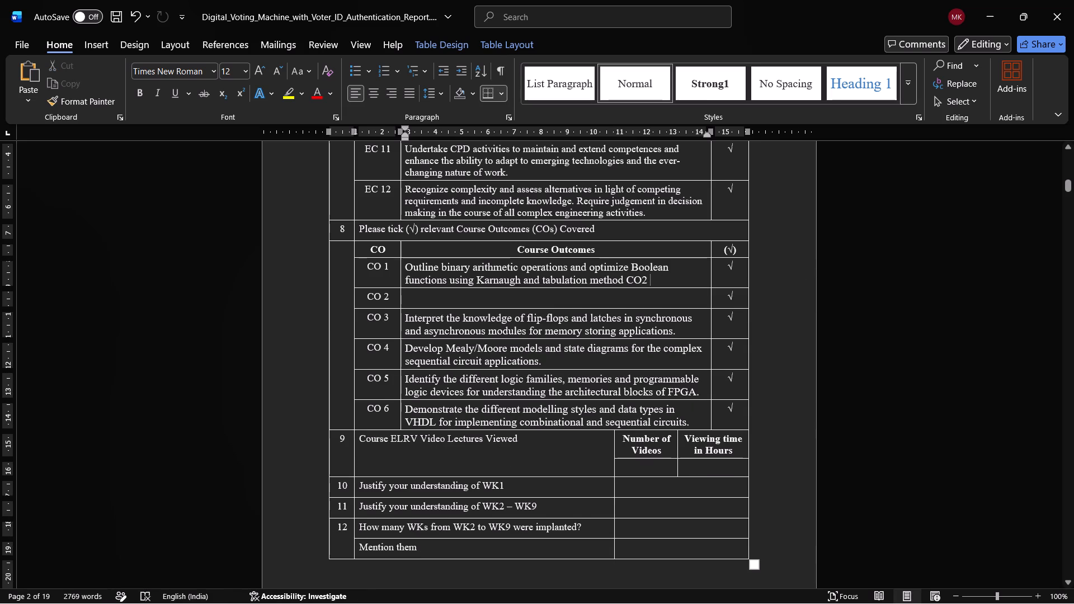
left_click(575, 295)
key("ctrl+v")
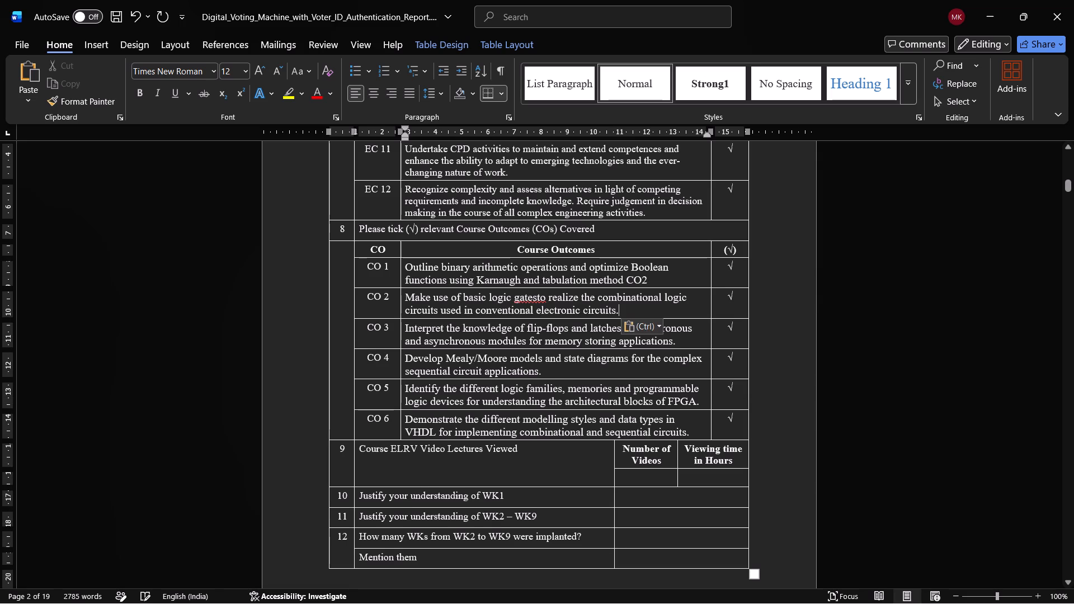
left_click(670, 280)
key("BackSpace")
key("BackSpace")
key("BackSpace")
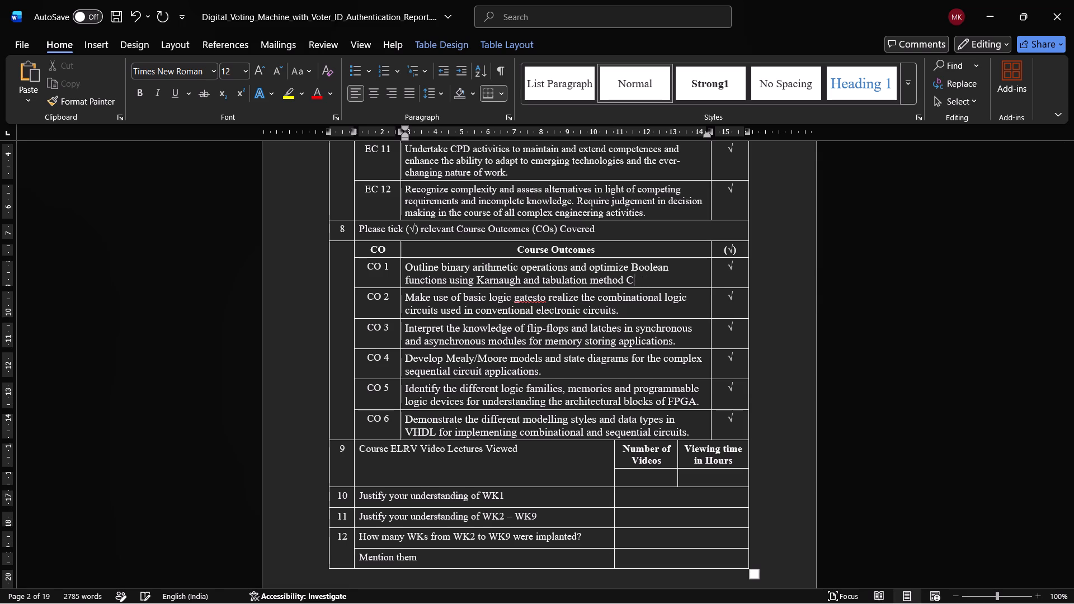
key("BackSpace")
key("BackSpace")
Enter 27-10-2026 as the date below the self-assessment table.
scroll(670, 280, "down", 1)
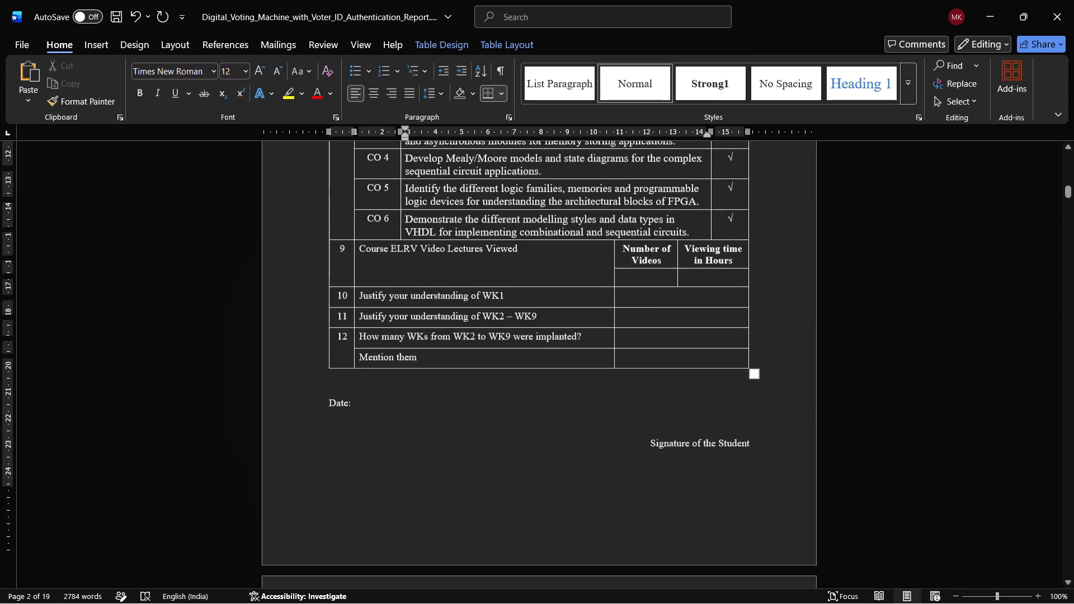
scroll(670, 280, "down", 1)
left_click(454, 216)
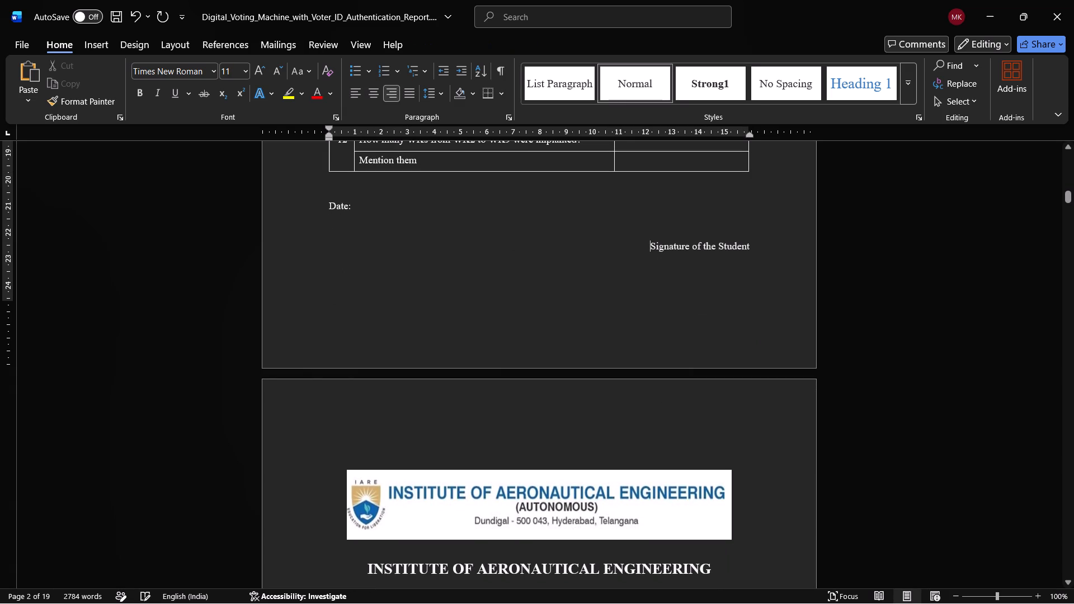
left_click(428, 205)
type("27-10-2026")
Replace the author name on the report's title page with the student name from the clipboard history, followed by a line break.
scroll(359, 308, "down", 2)
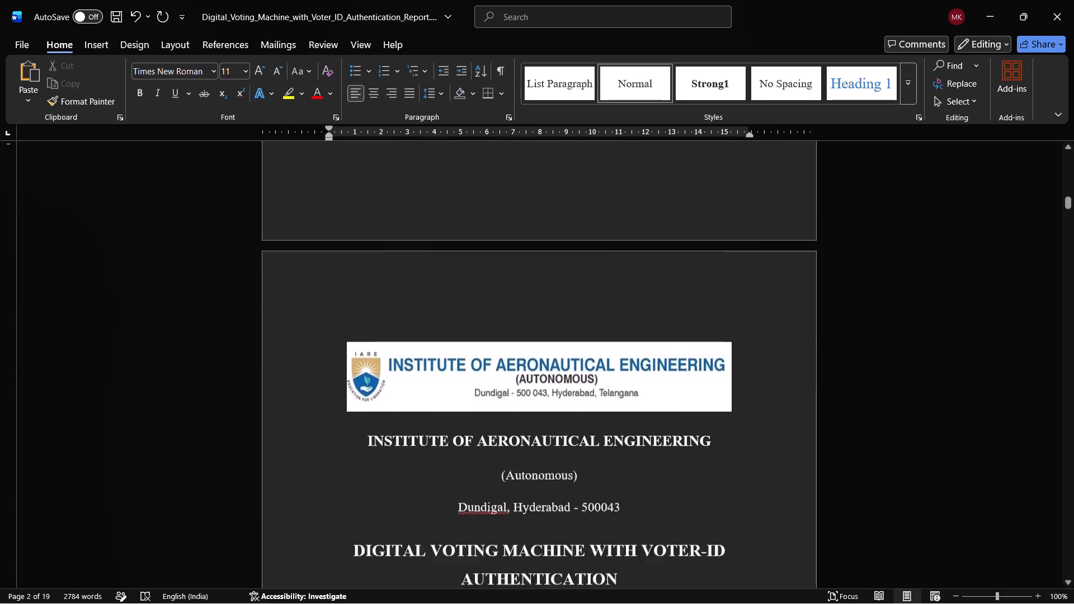
scroll(359, 308, "down", 2)
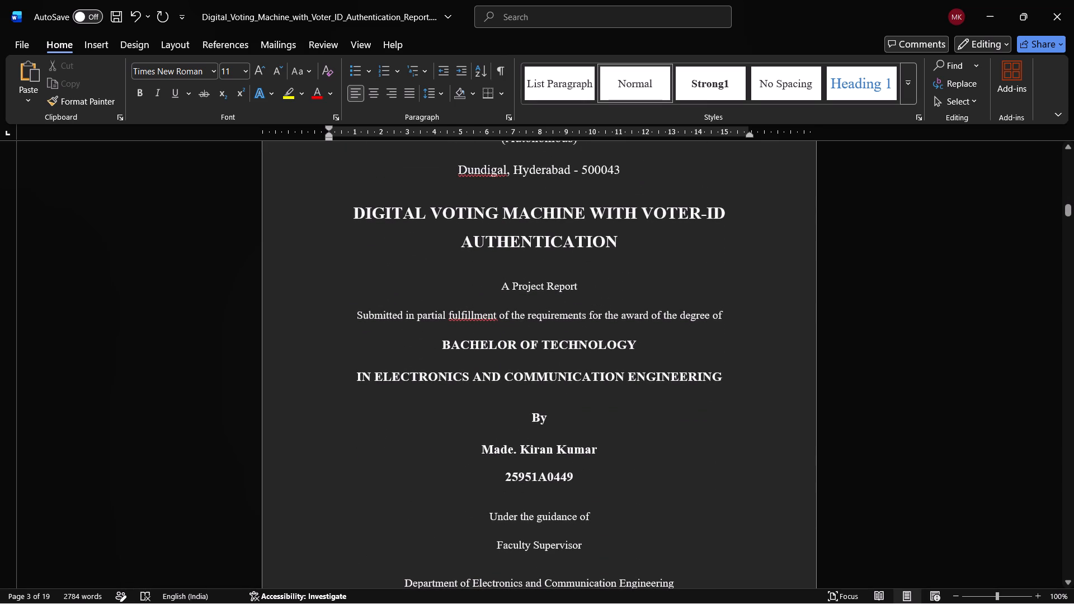
key("super+v")
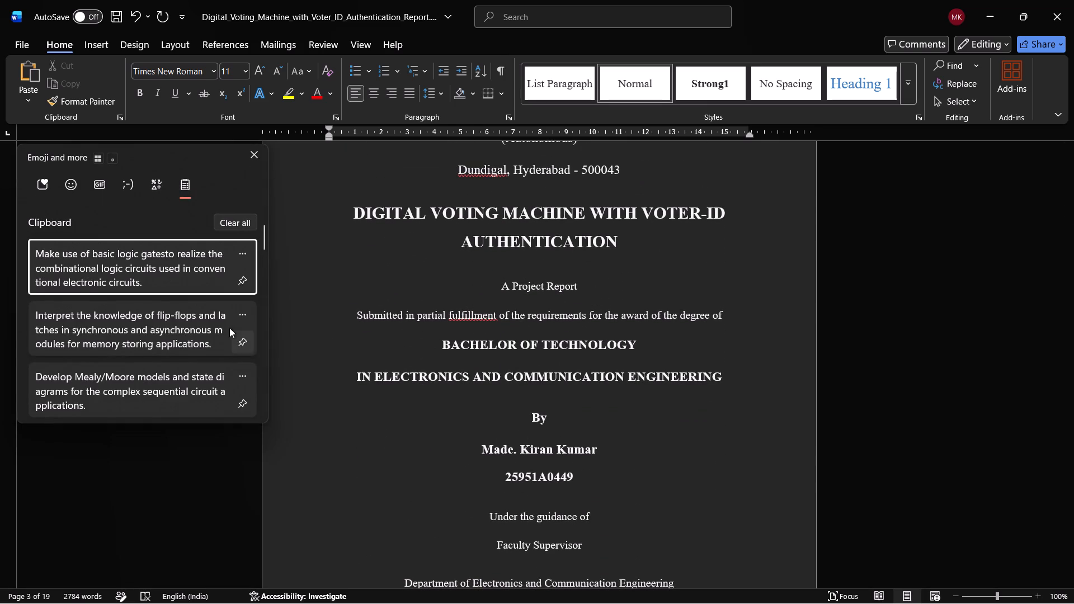
scroll(229, 328, "down", 3)
scroll(173, 346, "down", 2)
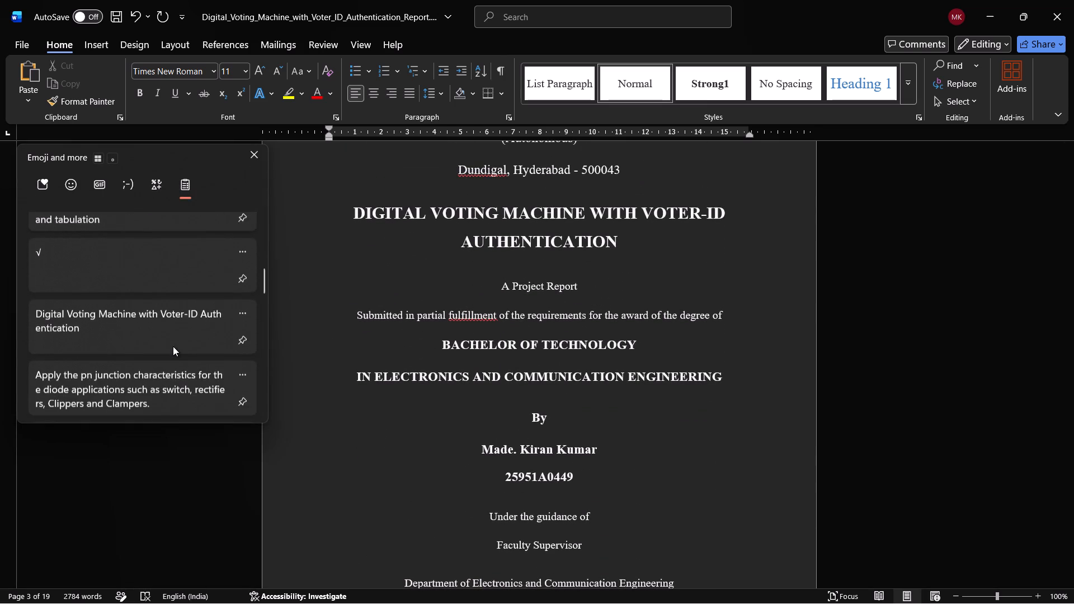
scroll(173, 346, "down", 3)
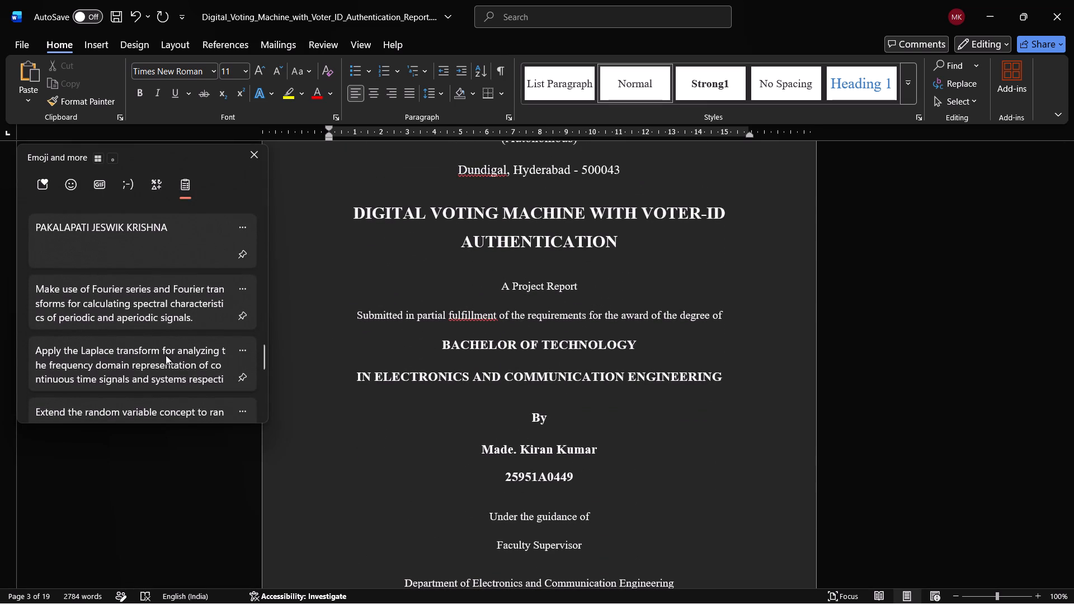
double_click(159, 248)
key("ctrl+v")
key("ctrl+v")
scroll(451, 414, "down", 3)
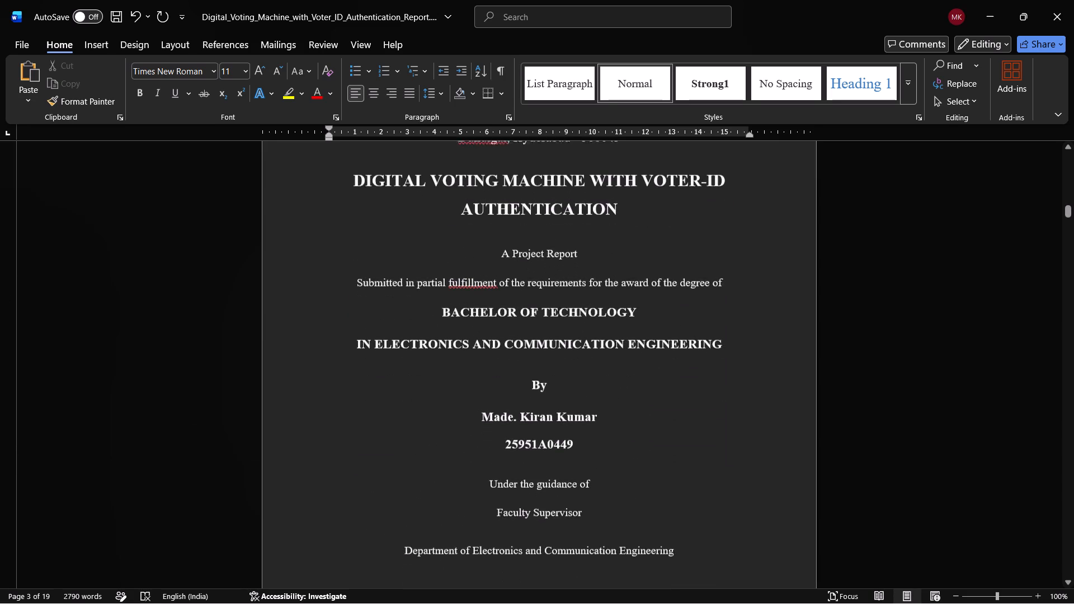
left_click_drag(601, 409, 506, 412)
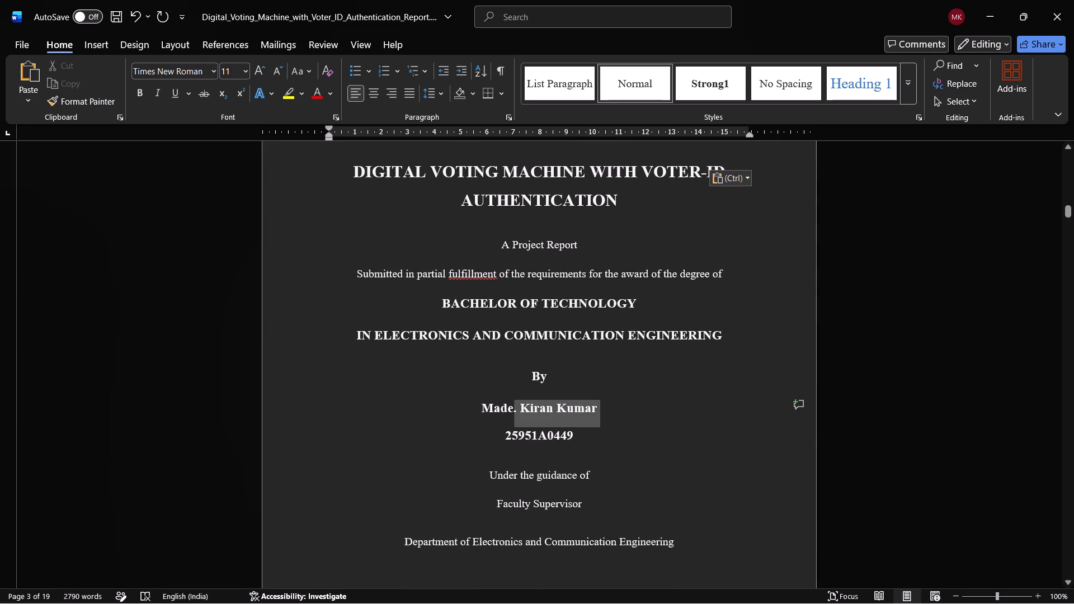
left_click_drag(506, 412, 483, 412)
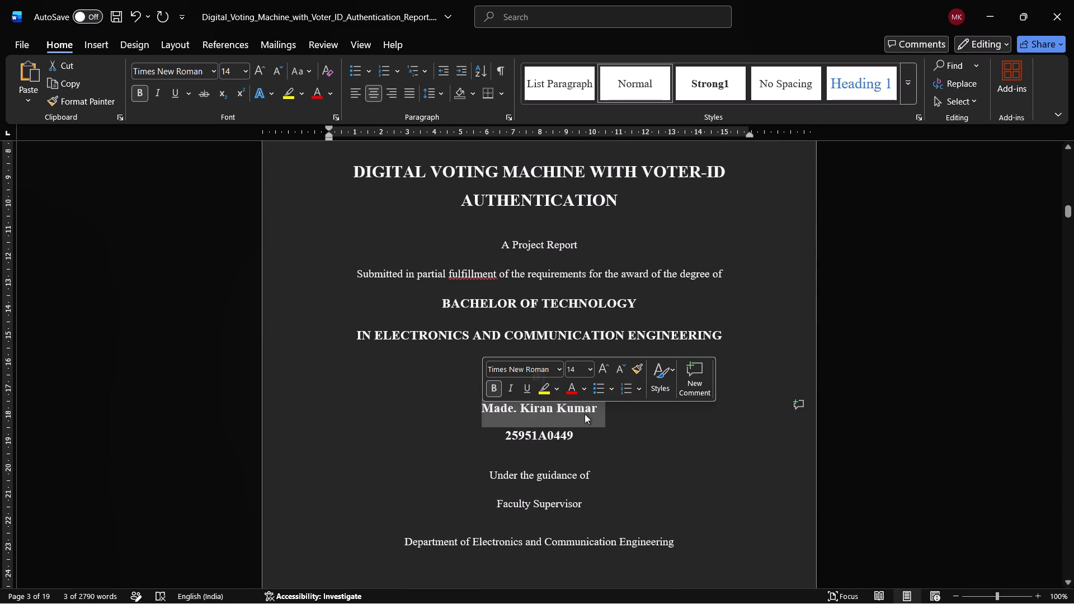
key("ctrl+v")
key("Return")
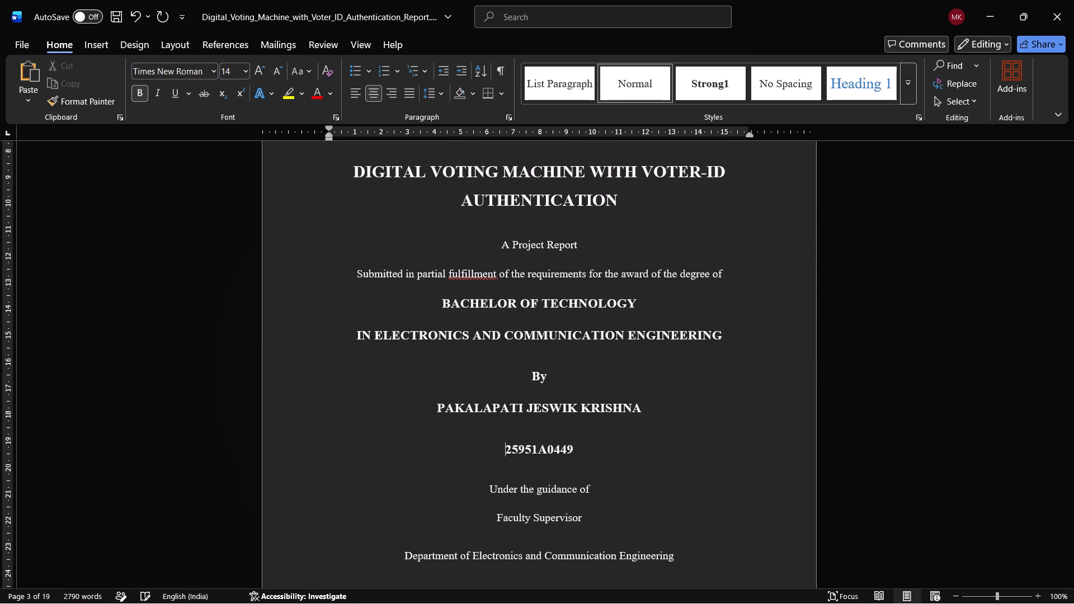
Delete the stray student names pasted after the date below the self-assessment table.
scroll(619, 343, "up", 4)
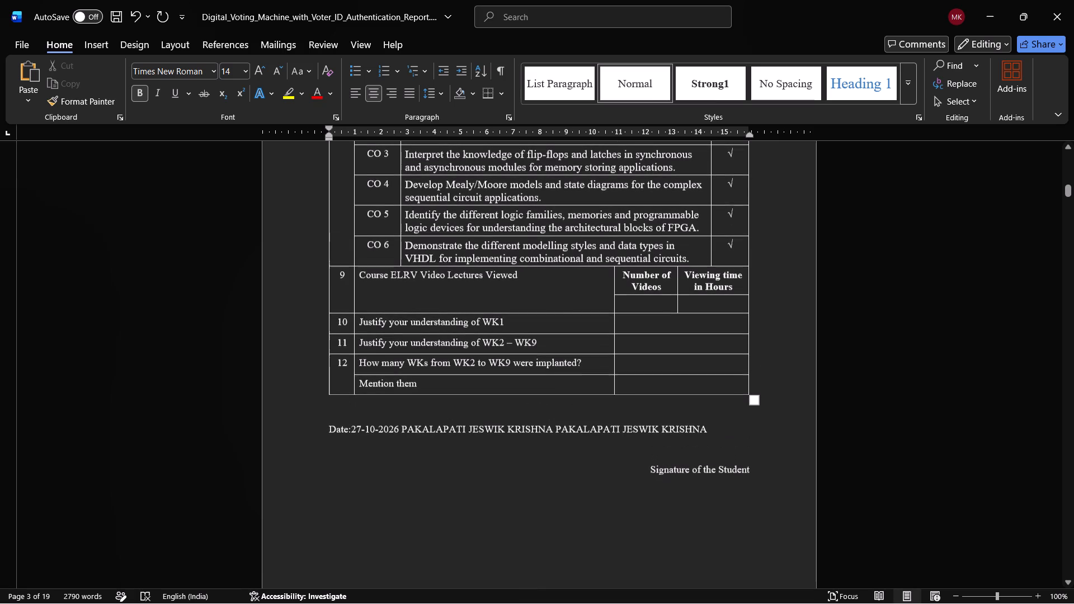
scroll(619, 343, "up", 1)
left_click_drag(722, 432, 403, 437)
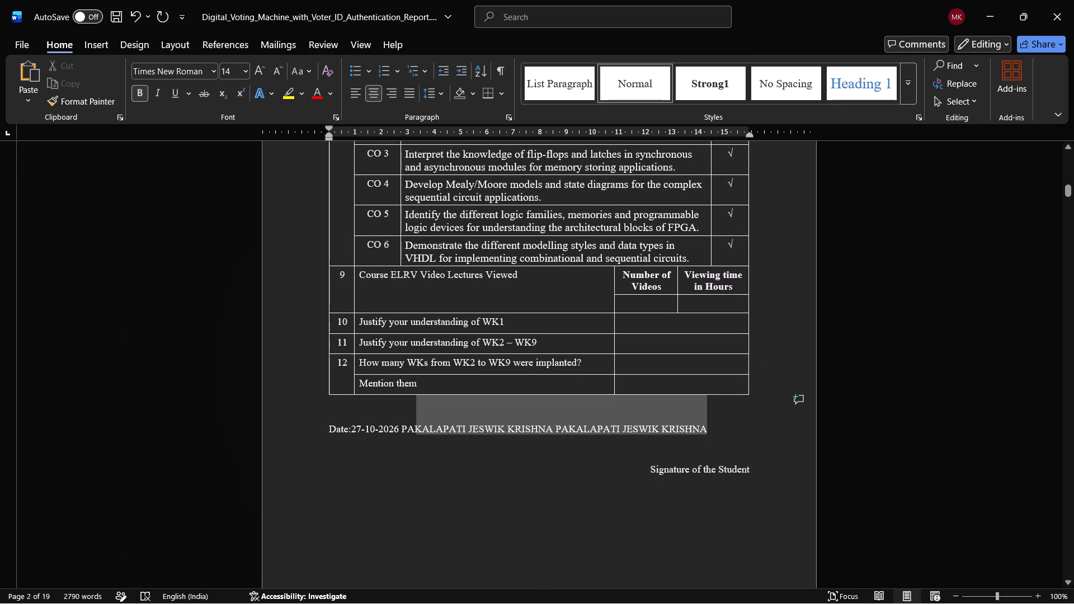
left_click_drag(403, 437, 401, 421)
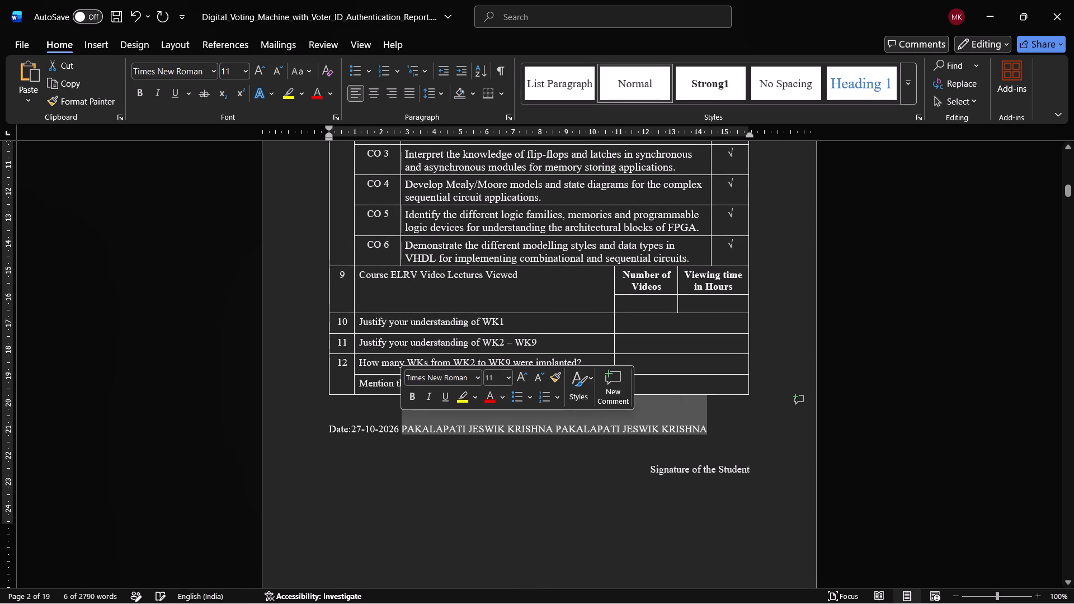
key("BackSpace")
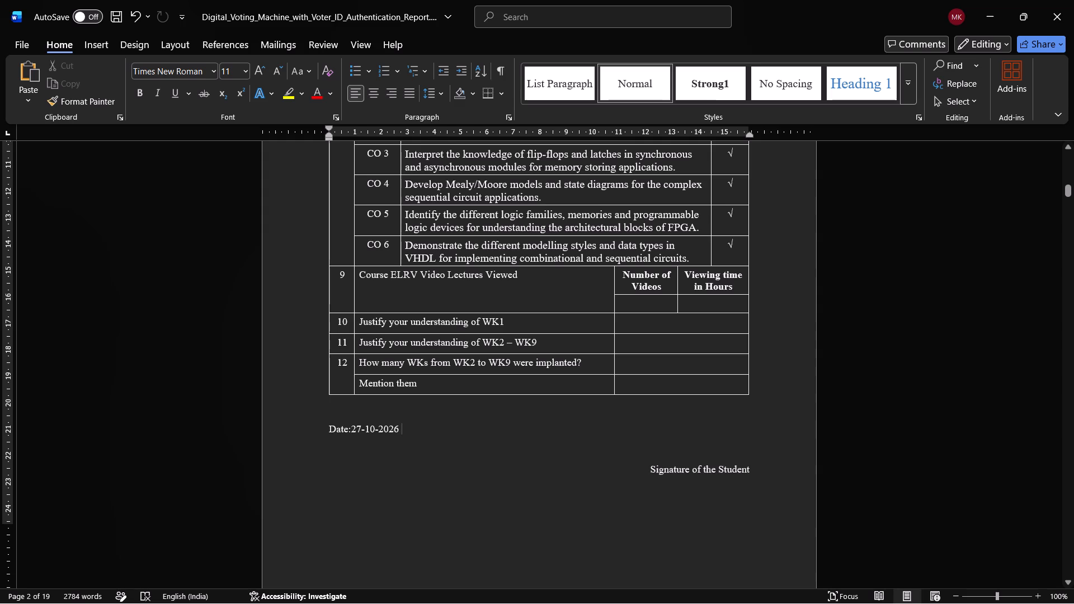
Review the self-assessment form's header, student details, ticked competency profiles and course outcomes.
scroll(401, 421, "up", 4)
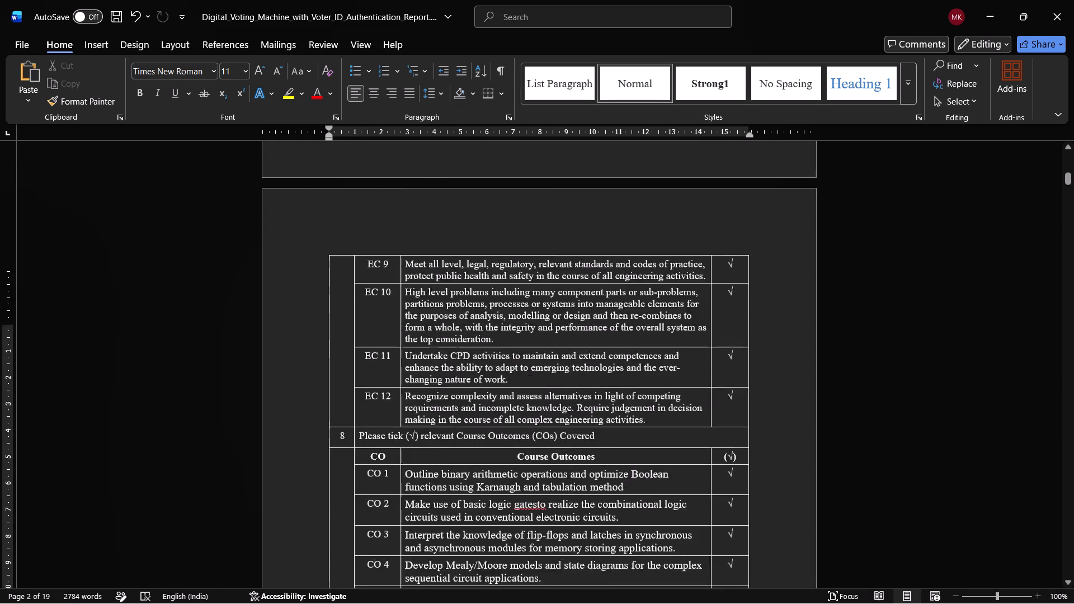
scroll(401, 421, "up", 2)
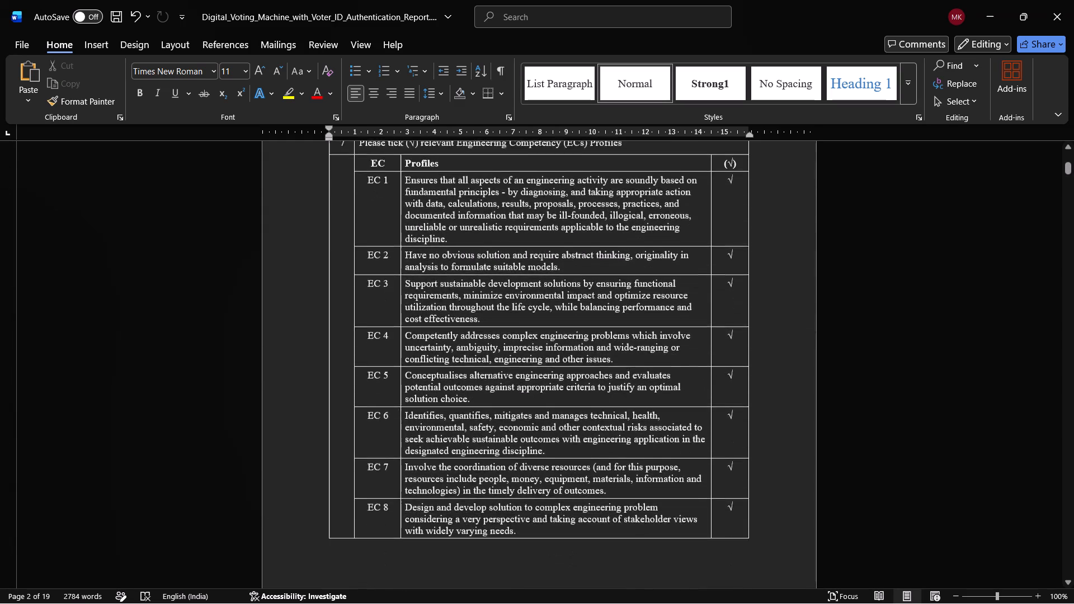
scroll(401, 421, "up", 1)
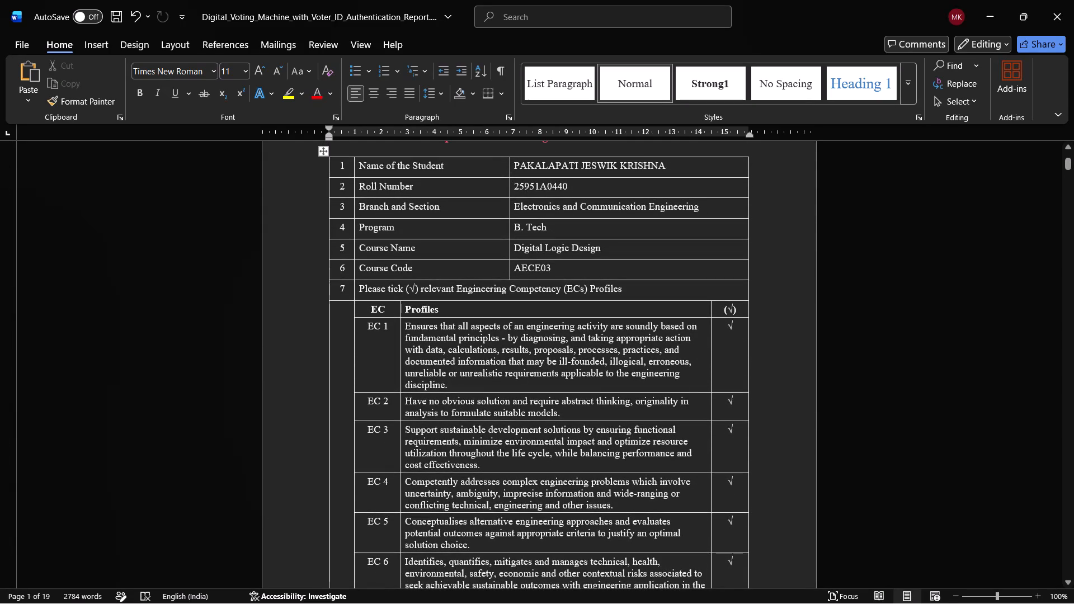
scroll(401, 421, "up", 1)
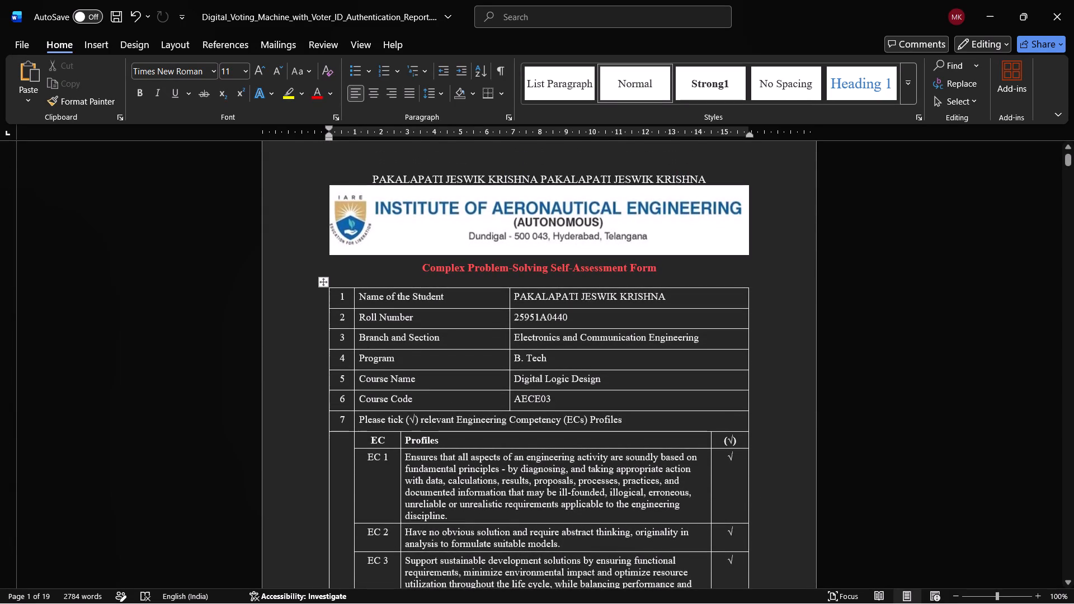
scroll(401, 421, "up", 3)
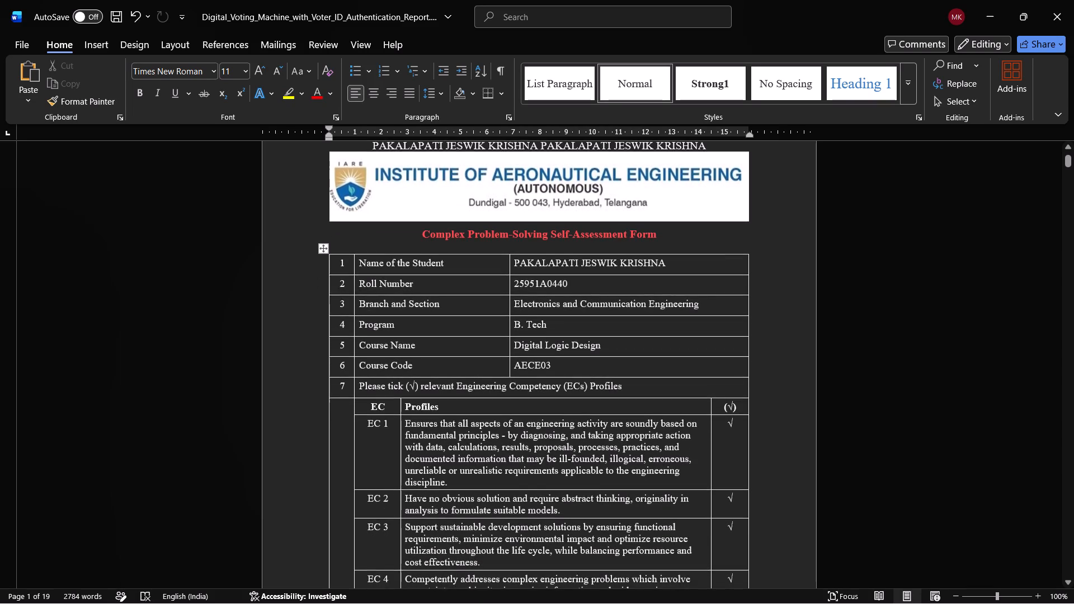
scroll(401, 421, "down", 5)
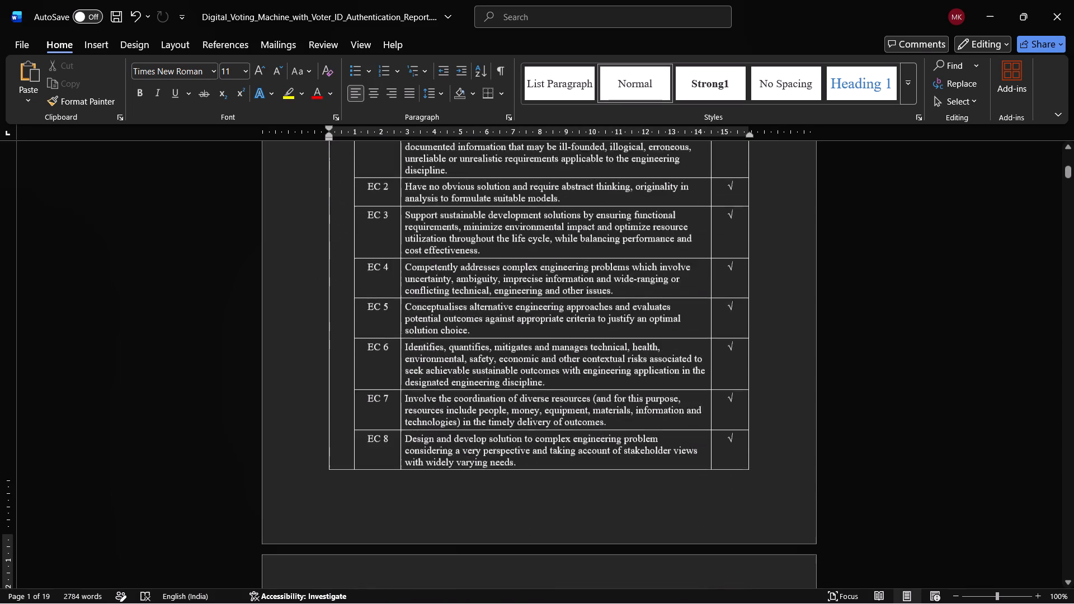
scroll(401, 421, "down", 7)
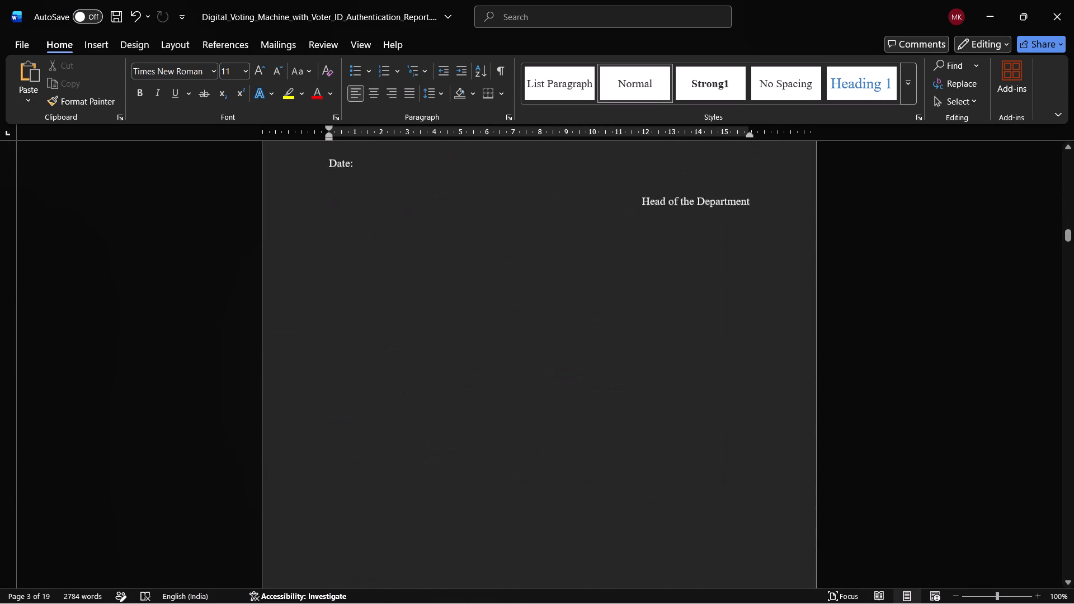
Change the last digit of the roll number under the student's name on the title page to 0.
scroll(401, 421, "up", 7)
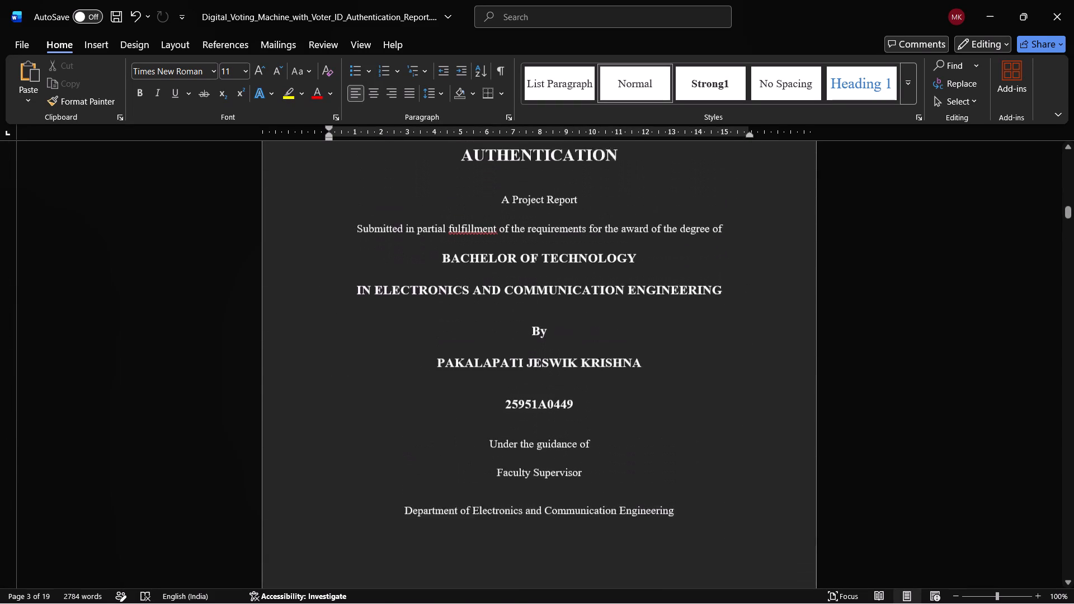
scroll(401, 421, "up", 1)
left_click(573, 433)
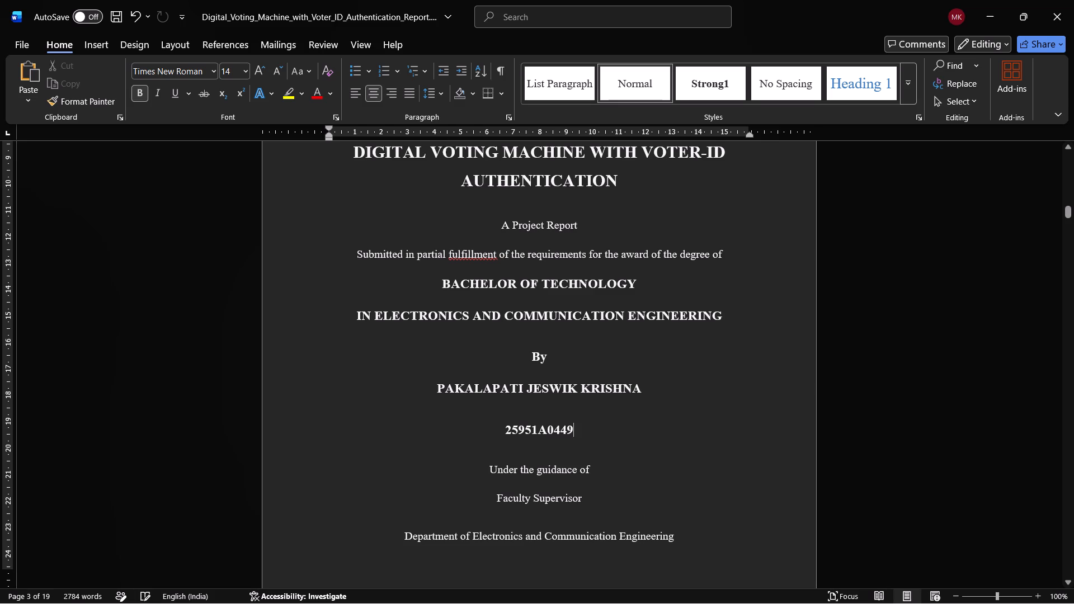
key("BackSpace")
key("0")
scroll(573, 433, "up", 2)
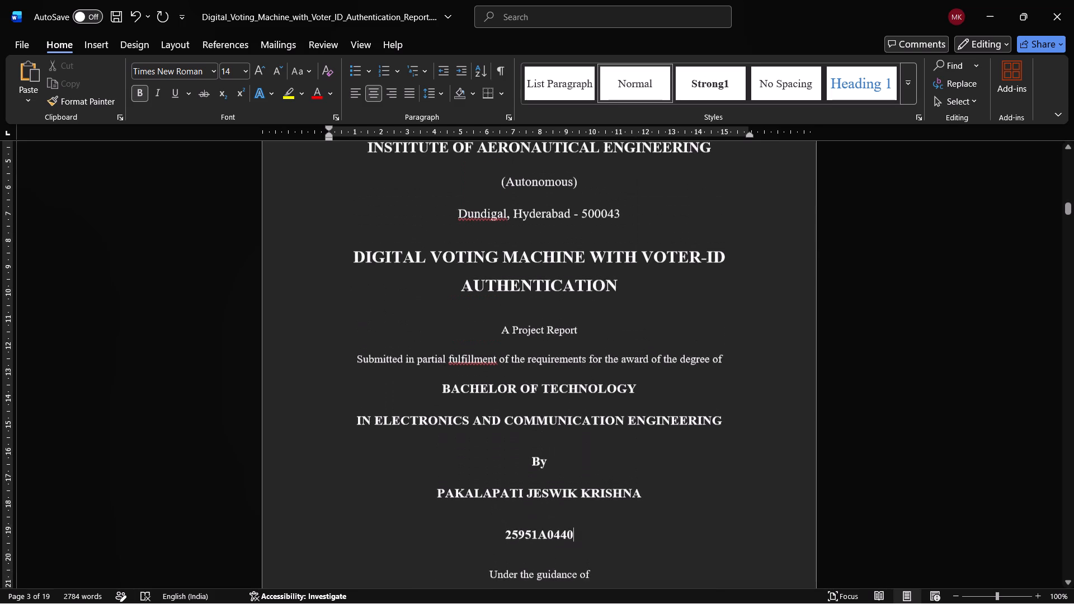
Replace the former author's name in the Certificate paragraph with the copied student name.
scroll(573, 433, "up", 2)
scroll(573, 433, "down", 1)
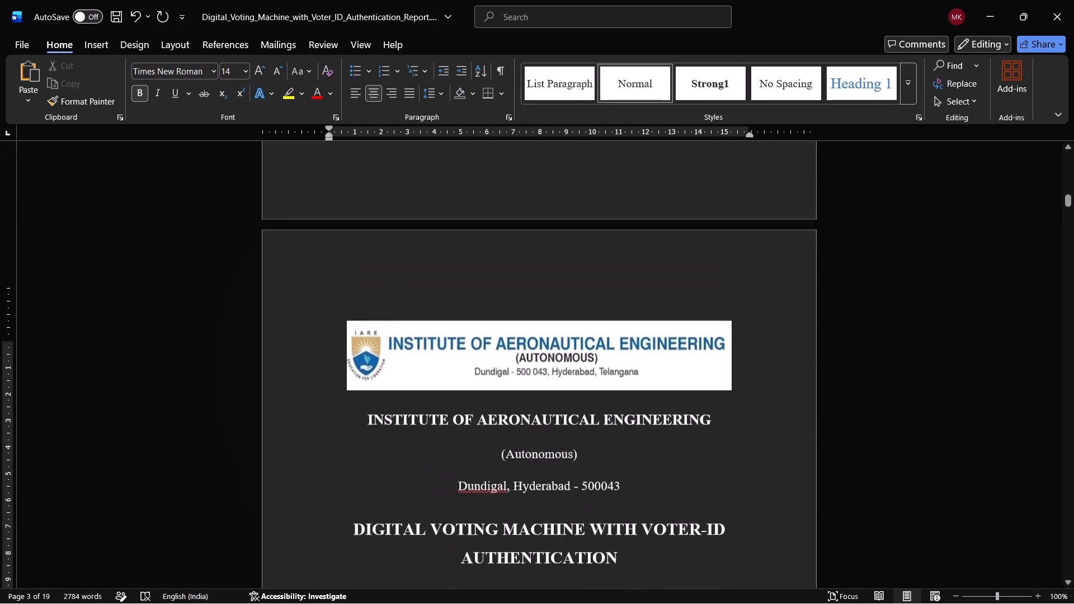
scroll(573, 433, "down", 2)
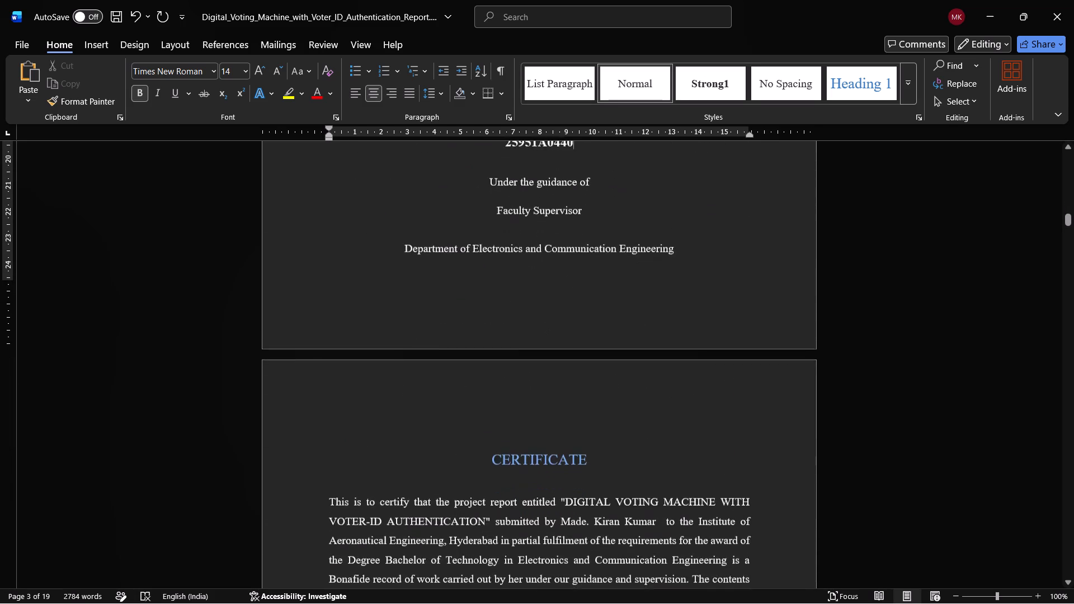
scroll(573, 433, "down", 1)
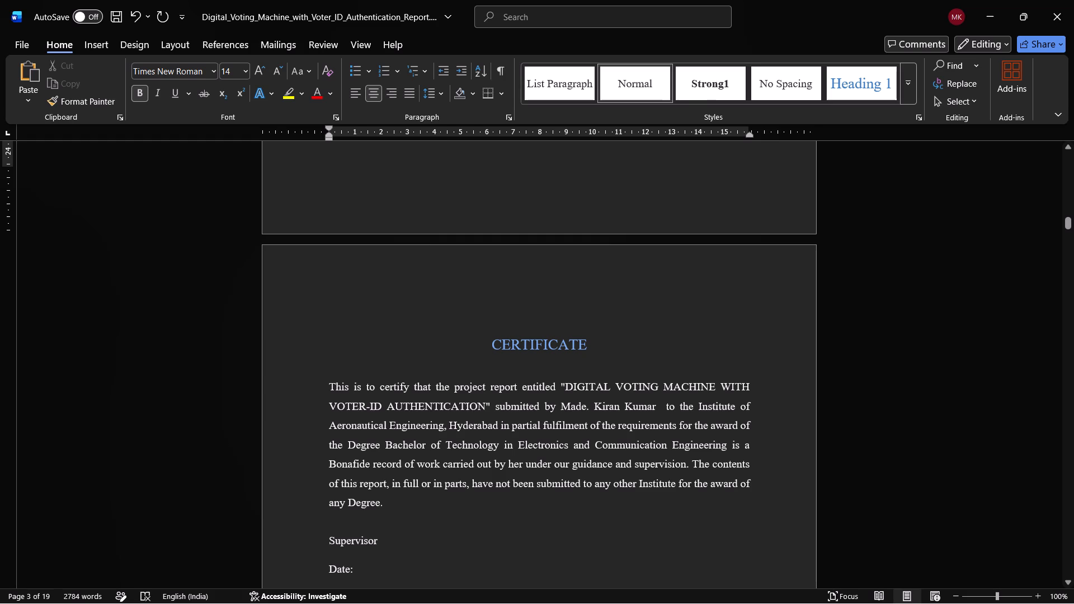
left_click_drag(656, 408, 561, 406)
key("ctrl+v")
Enter 27-10-2026 as the date below Supervisor on the Certificate page.
scroll(561, 406, "down", 1)
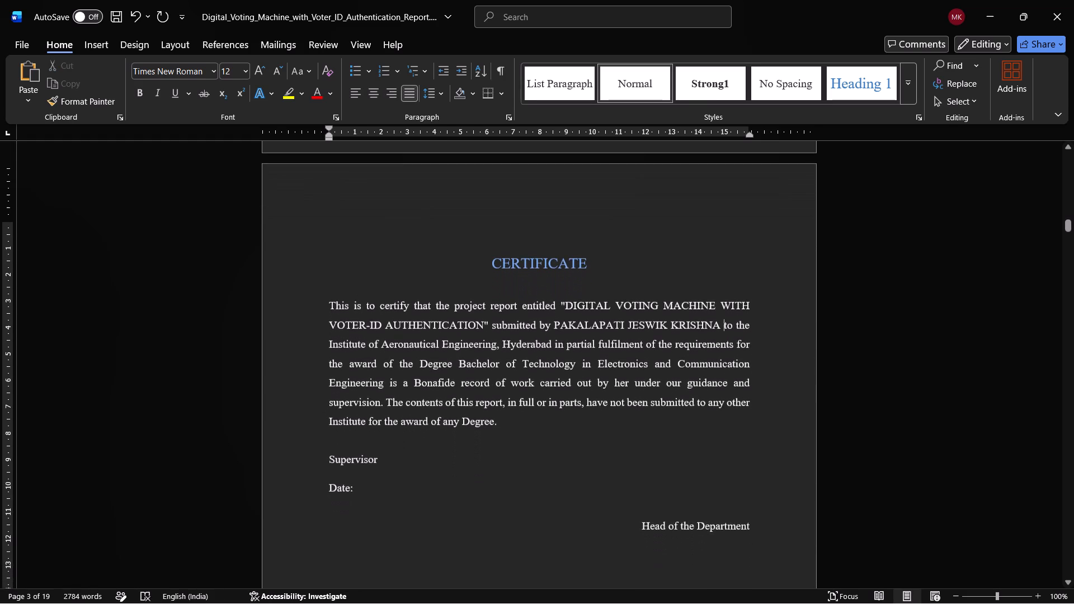
scroll(561, 406, "down", 1)
left_click(411, 475)
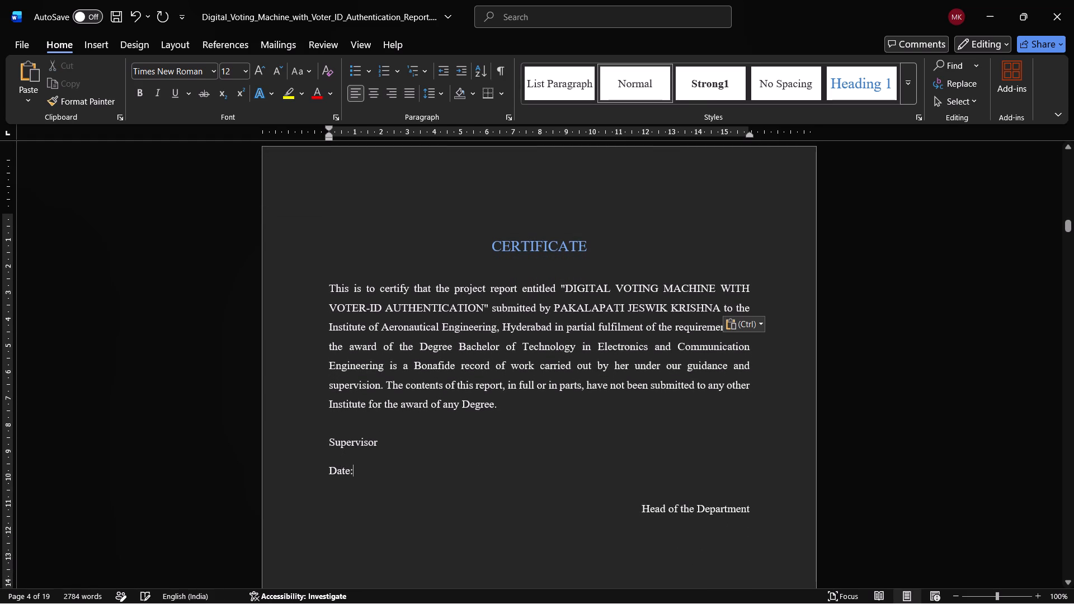
type("27-10-2026")
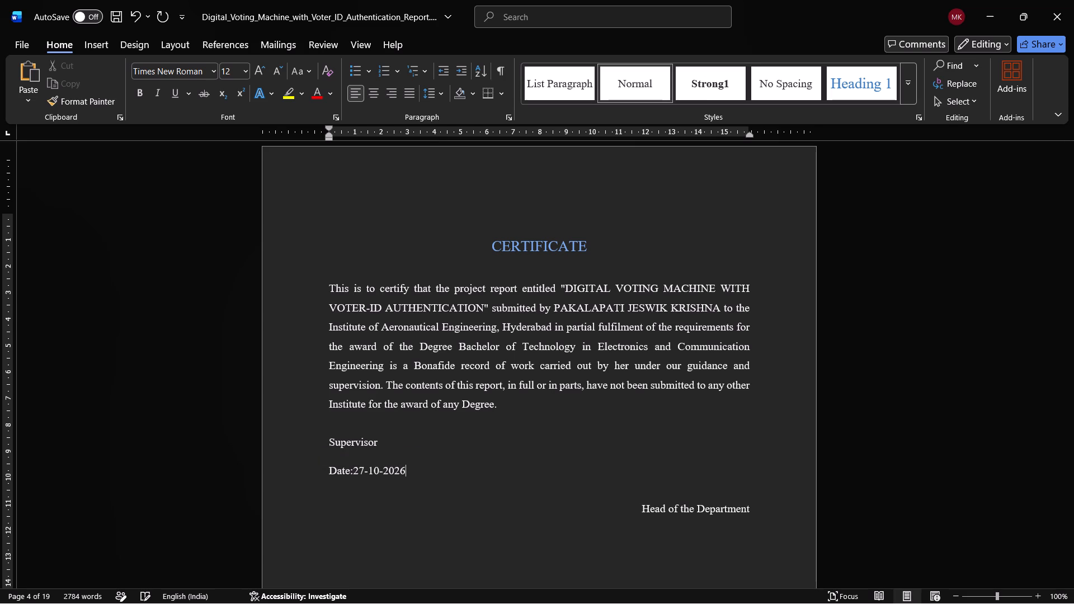
Replace the former author's full name, including the initial part, in the Approval Sheet paragraph with the copied student name.
scroll(411, 475, "down", 6)
scroll(461, 412, "up", 1)
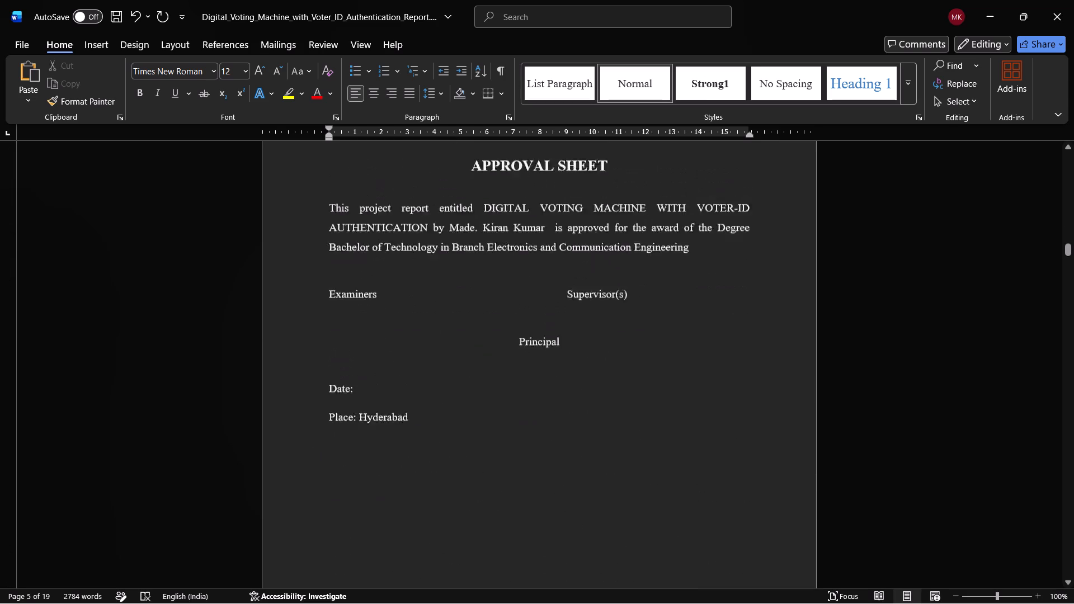
scroll(461, 412, "up", 1)
left_click_drag(548, 284, 478, 285)
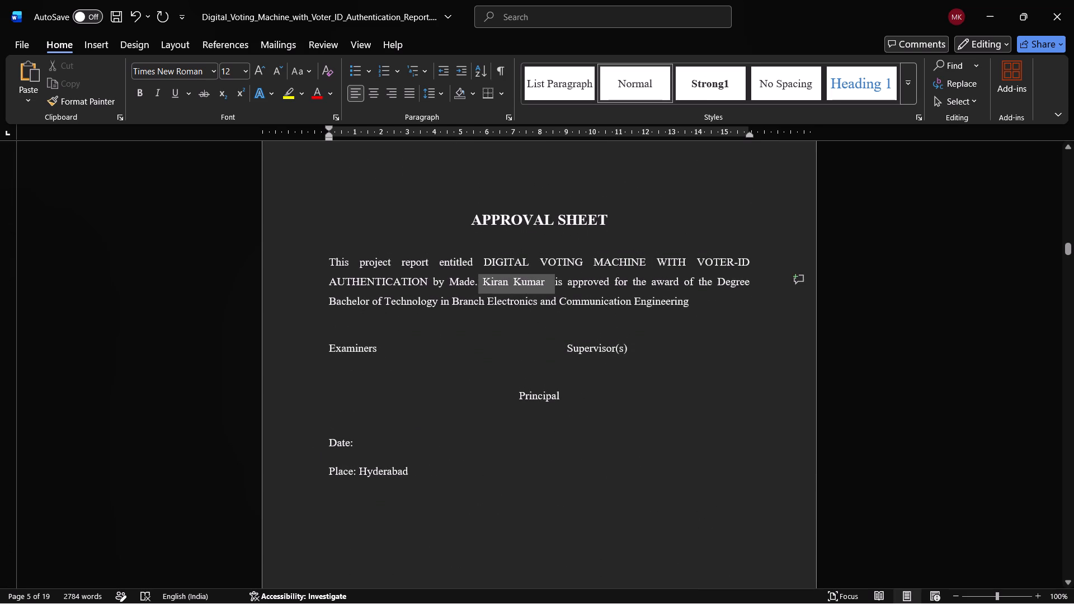
left_click_drag(478, 285, 456, 285)
key("ctrl+v")
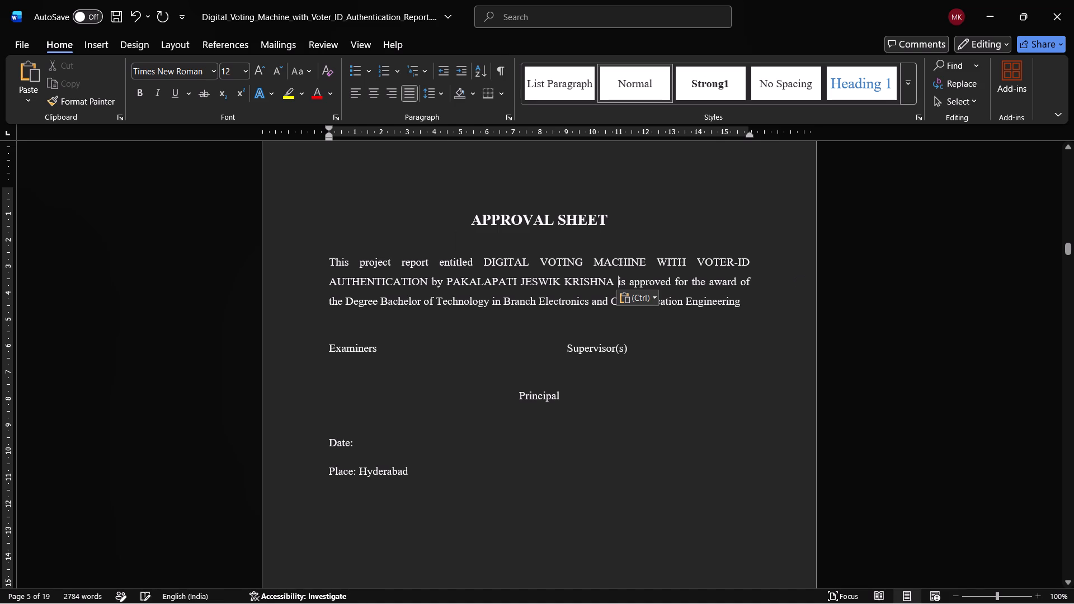
Shift the Supervisor(s) label on the Approval Sheet to the page's right margin, keeping it on the Examiners line.
left_click(566, 342)
key("Right")
key("Tab")
key("Tab")
key("Tab")
key("Tab")
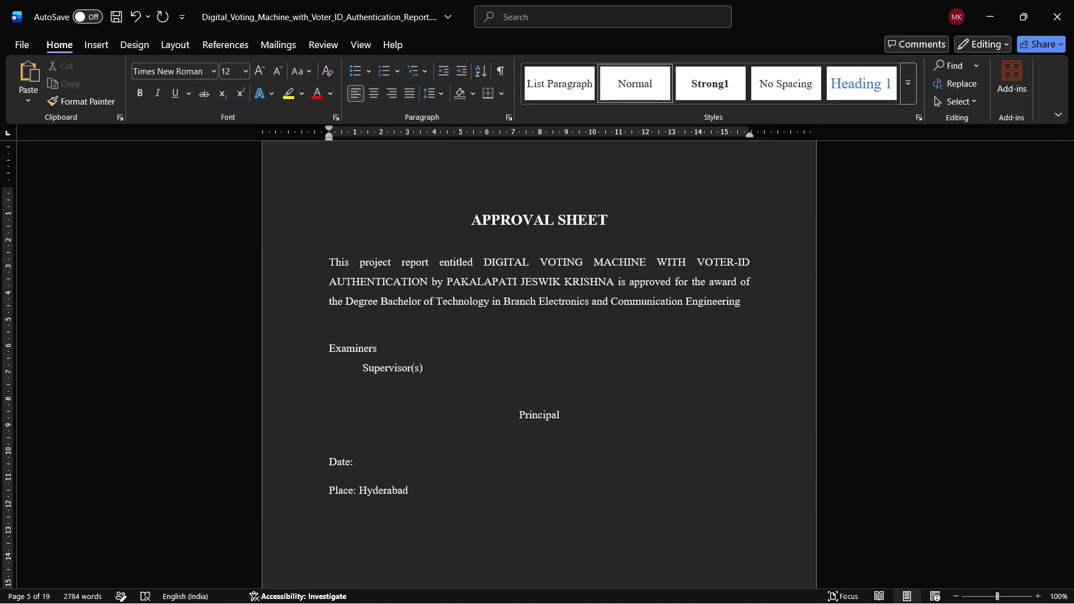
key("BackSpace")
key("space")
key("space")
key("space")
key("space")
key("space")
key("space")
key("space")
key("space")
key("space")
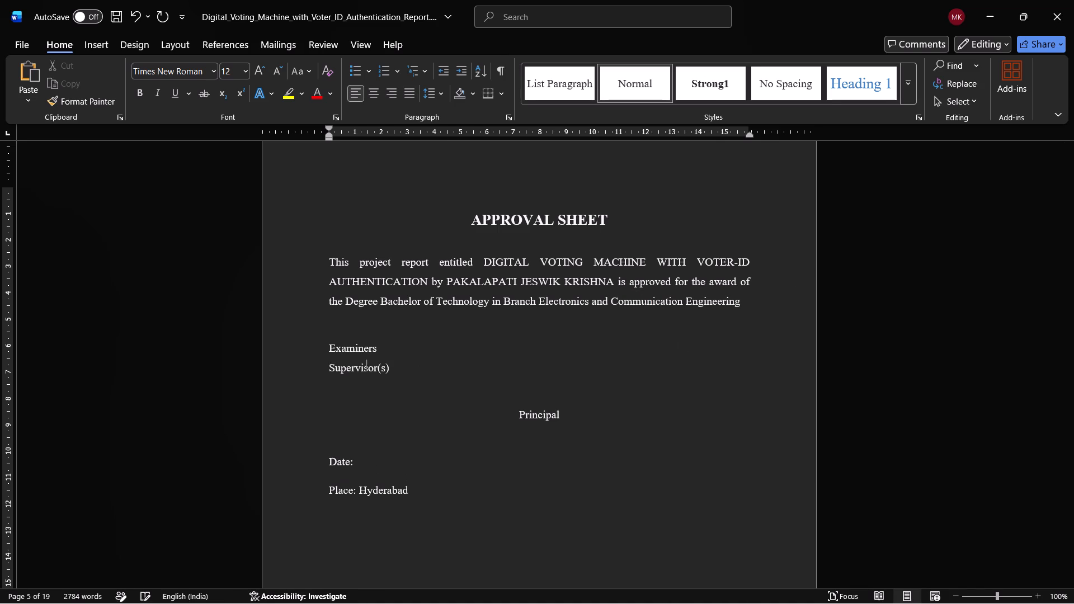
key("space")
key("BackSpace")
key("BackSpace")
Indent the Principal label on the Approval Sheet so it sits beneath Supervisor(s) near the page's right margin.
key("Down")
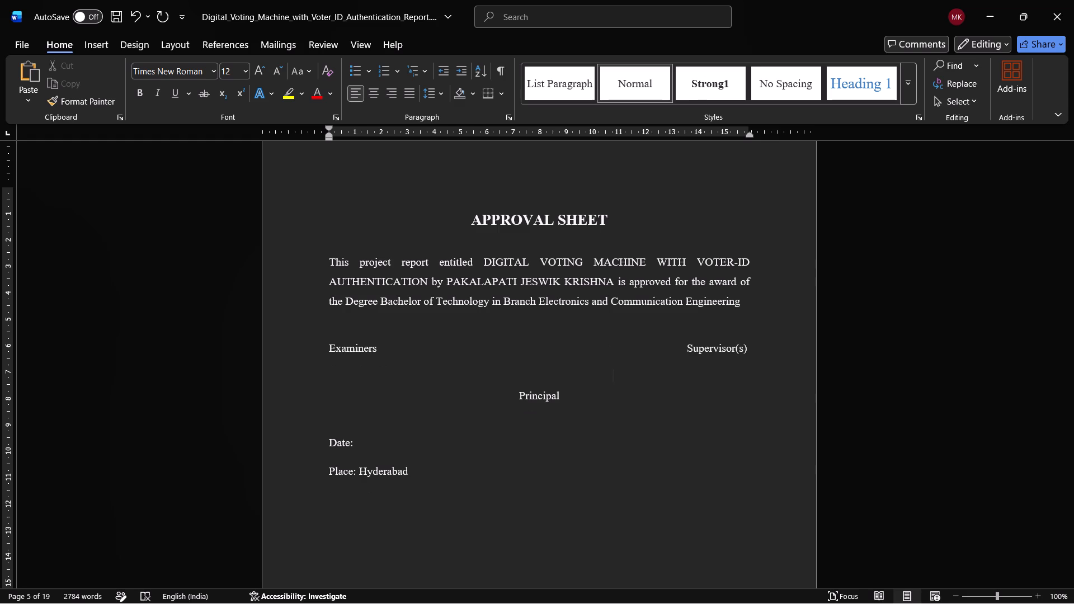
key("Left")
key("Right")
key("ctrl+Left")
key("Tab")
key("Tab")
key("Tab")
key("Tab")
key("Tab")
key("Tab")
key("Tab")
key("Tab")
key("Tab")
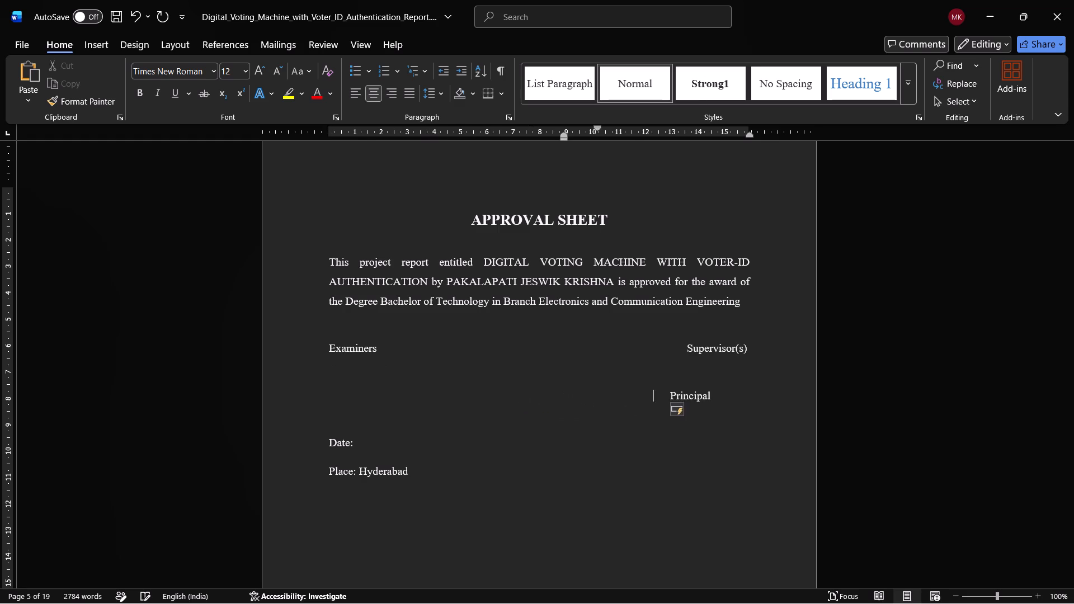
key("Tab")
key("Tab")
key("Tab")
key("BackSpace")
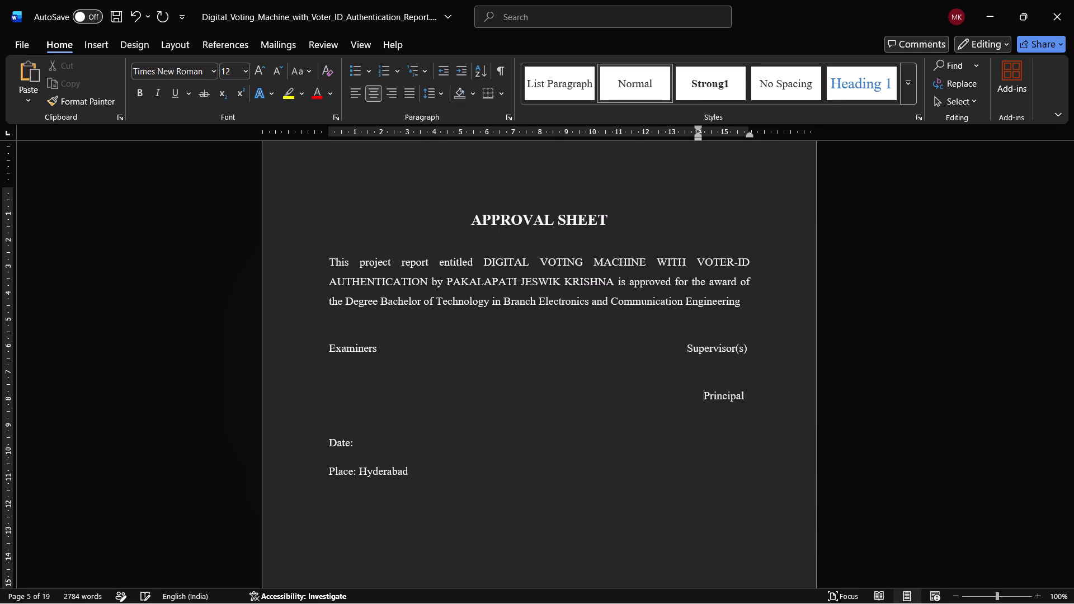
Enter 27-10-2026 as the date above the place line on the Approval Sheet.
left_click(364, 444)
type("27-10")
type("-2026")
Replace the former author's name in the Declaration's opening sentence with the copied student name.
scroll(364, 444, "down", 2)
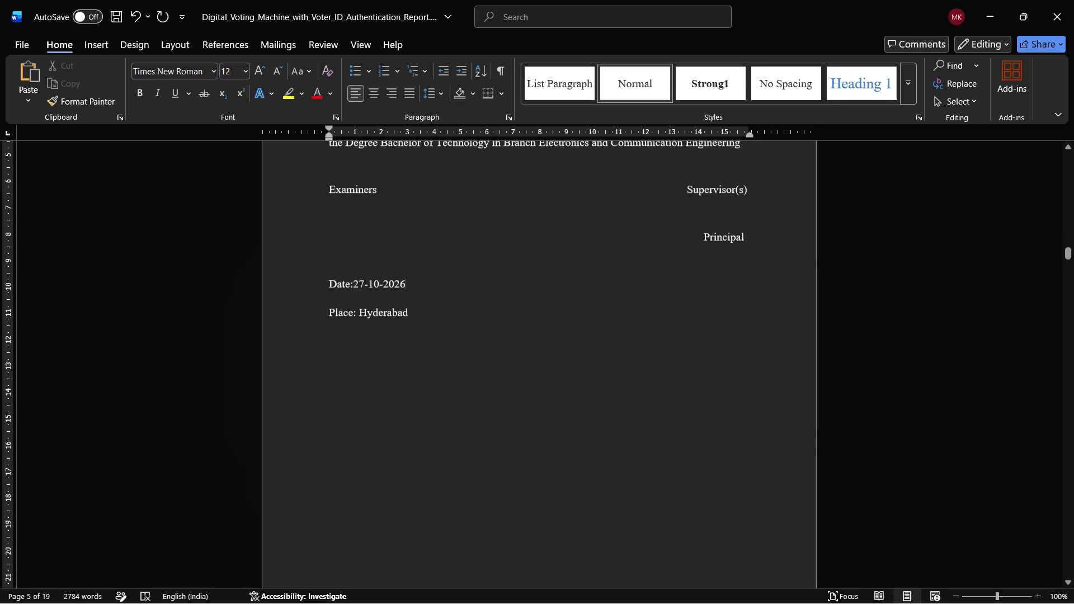
scroll(364, 444, "down", 5)
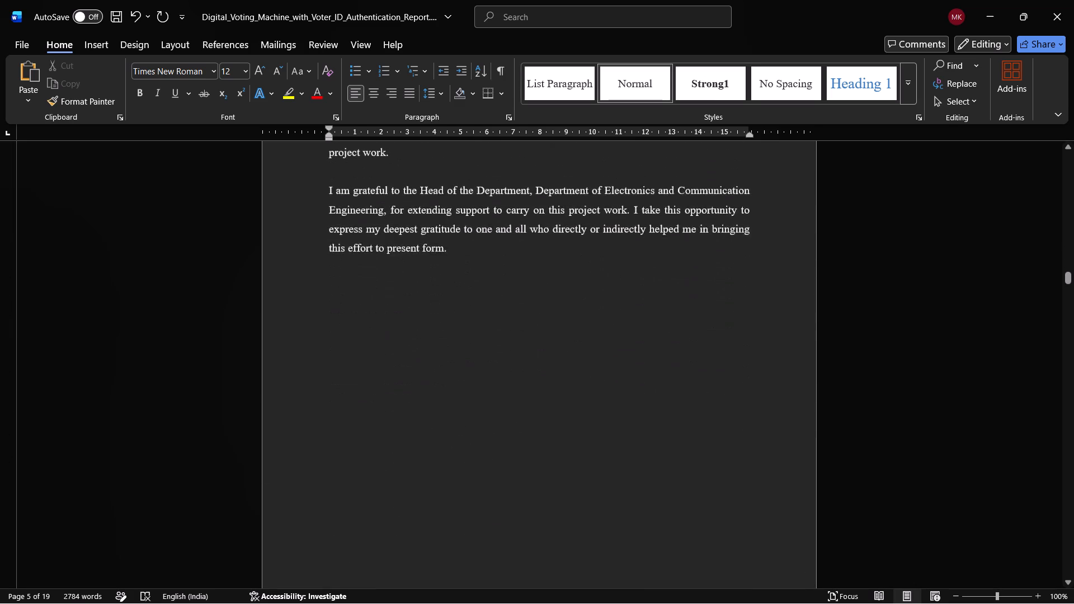
scroll(364, 444, "down", 7)
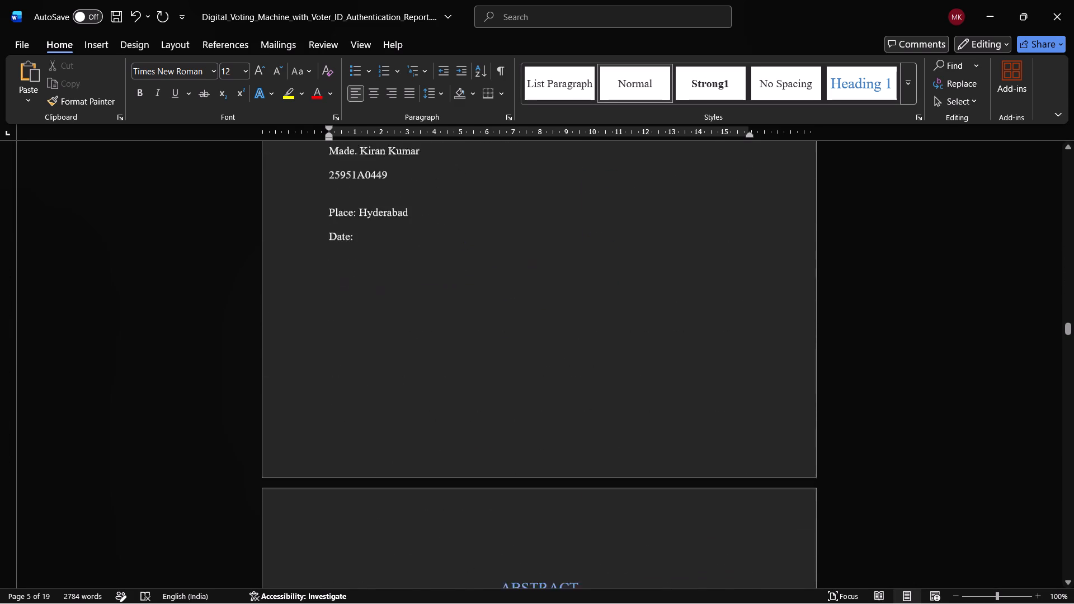
scroll(364, 444, "up", 3)
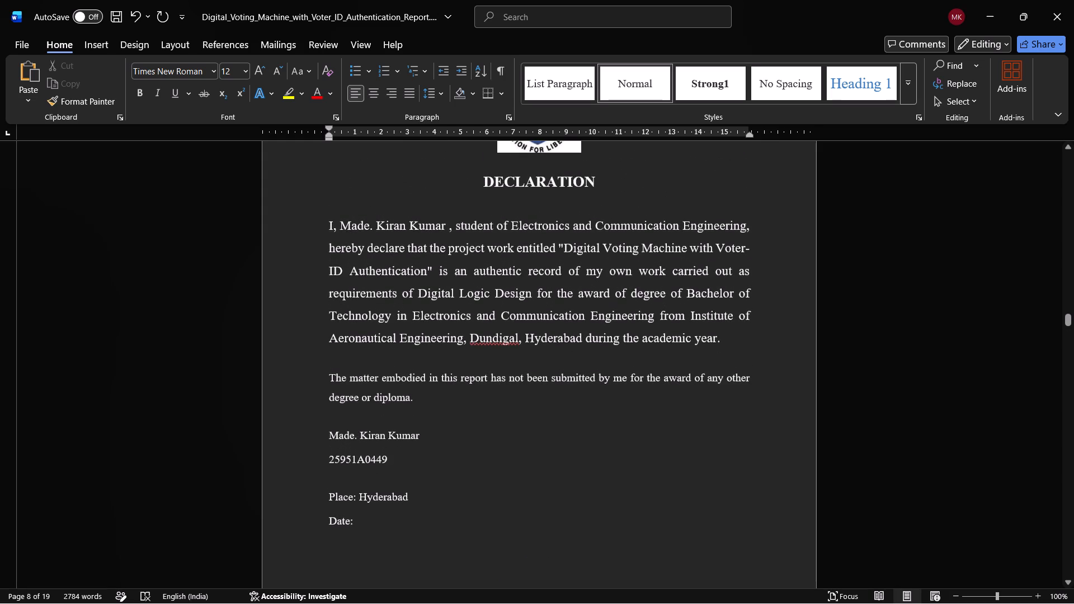
left_click_drag(446, 227, 352, 226)
key("ctrl+v")
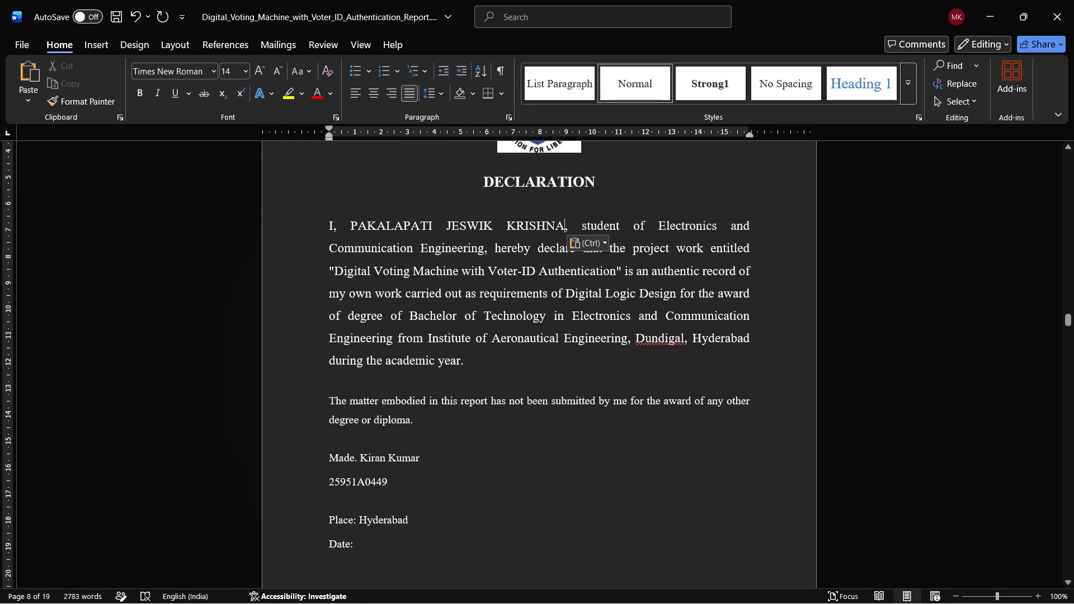
Replace the name in the Declaration's signature block with the copied student name, followed by a line break.
left_click_drag(422, 462, 324, 459)
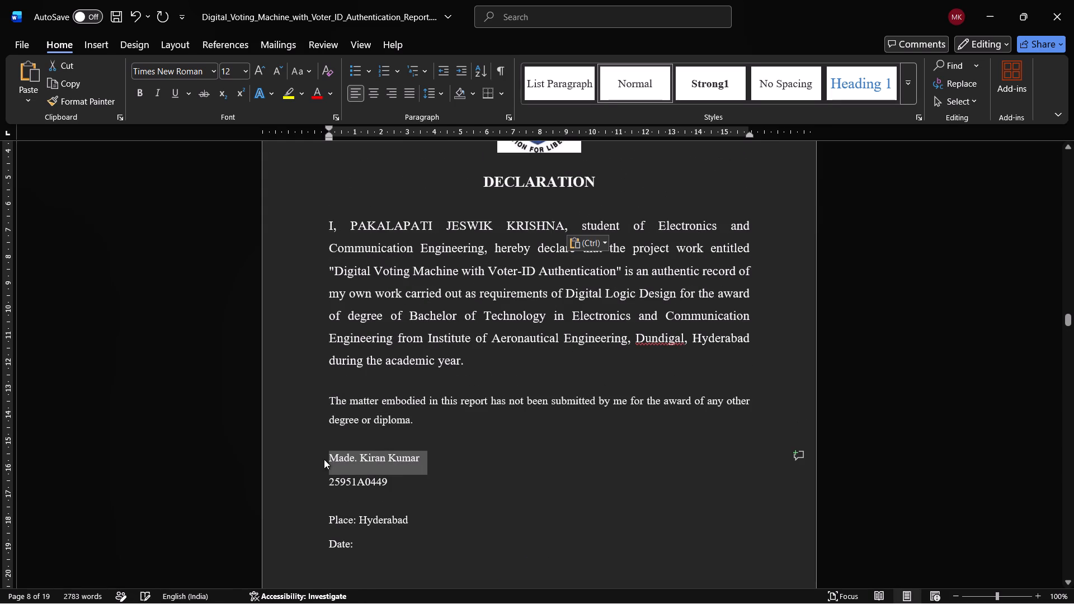
key("ctrl+v")
key("Return")
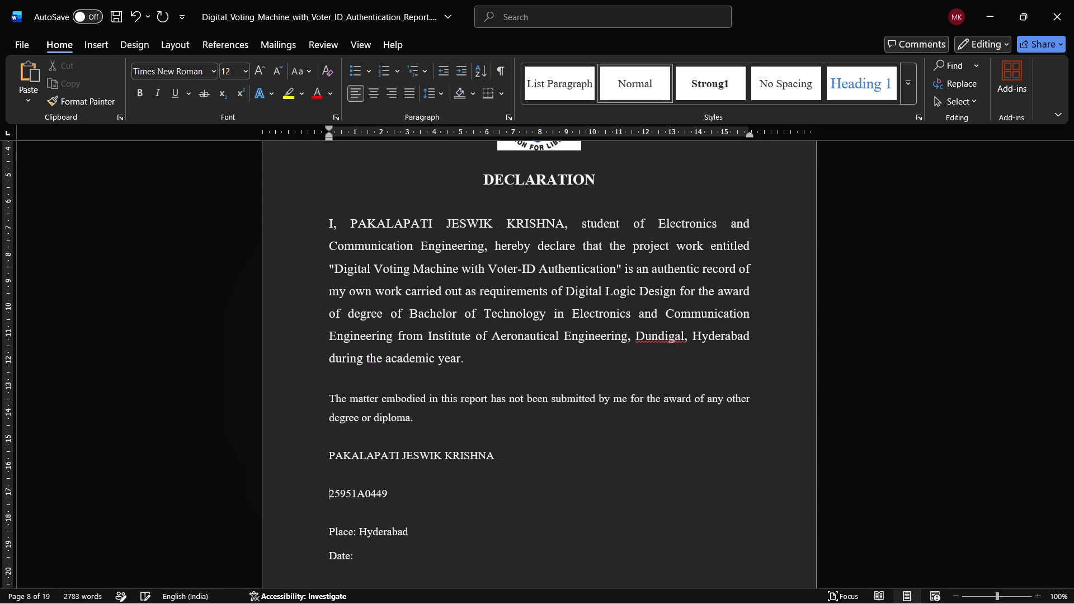
Change the last digit of the roll number in the Declaration's signature block to 0.
scroll(324, 459, "down", 1)
left_click(394, 281)
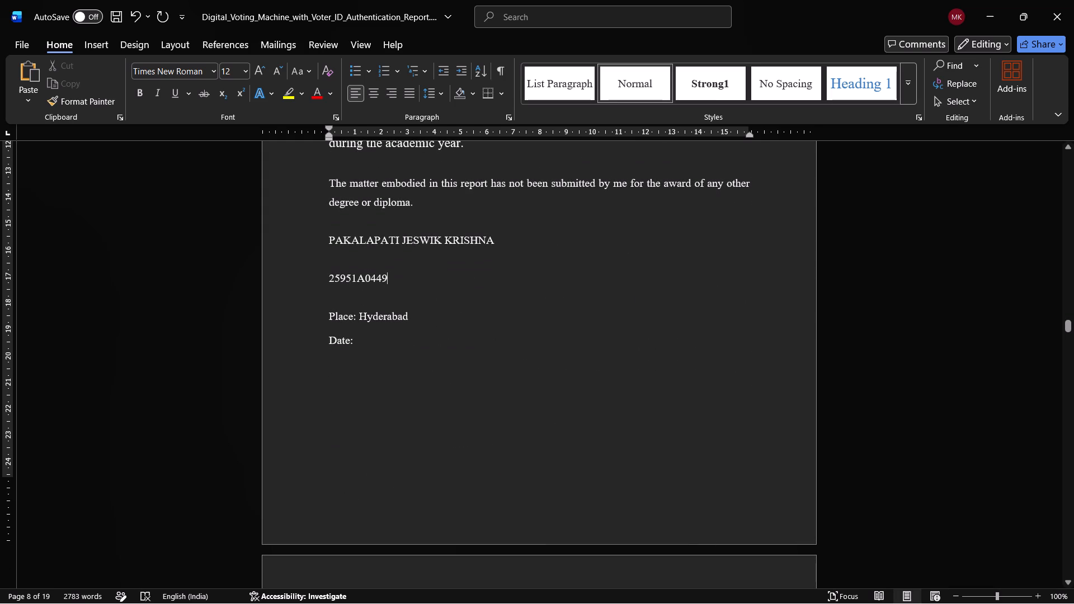
key("BackSpace")
key("0")
Enter 27-10-2026 as the date below the place line in the Declaration.
scroll(394, 281, "down", 3)
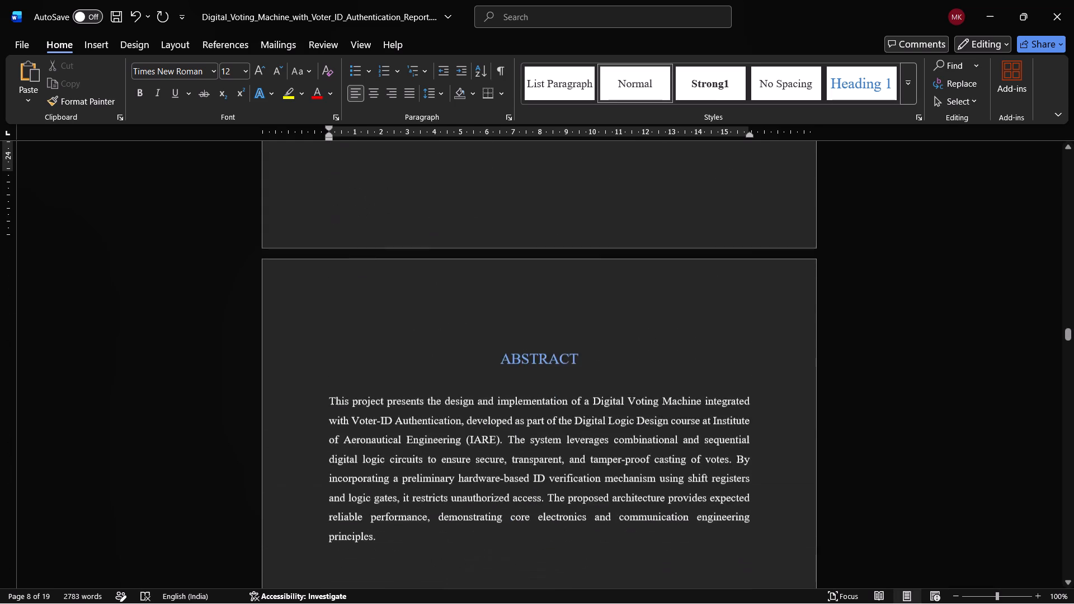
scroll(394, 281, "up", 2)
left_click(373, 250)
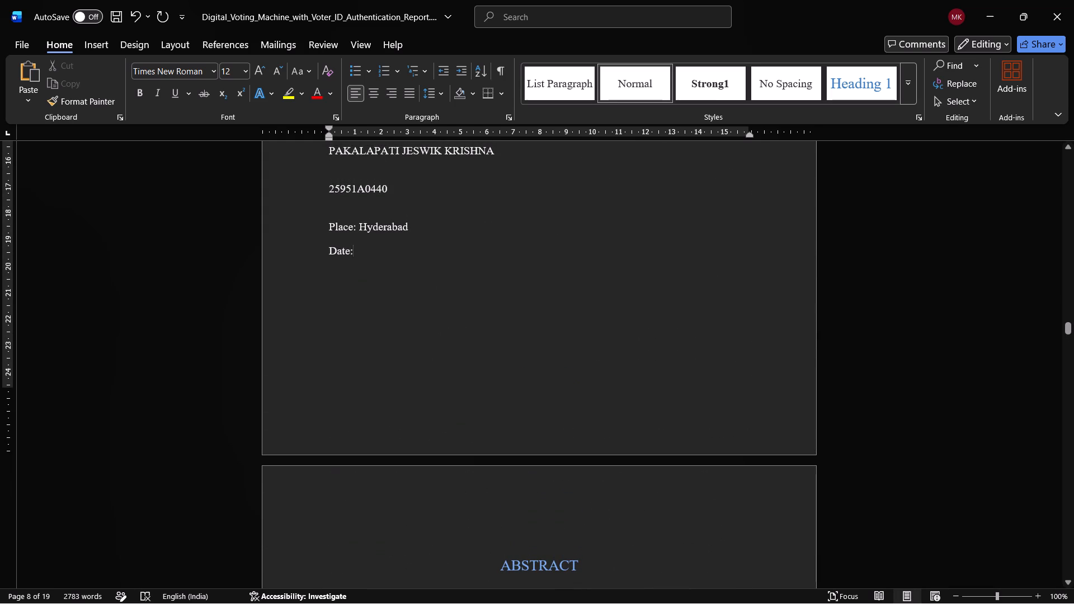
type("27-10-2026")
Review the Abstract page and the Chapter 1 Introduction, including its Project Overview and Objectives sections.
scroll(373, 250, "down", 2)
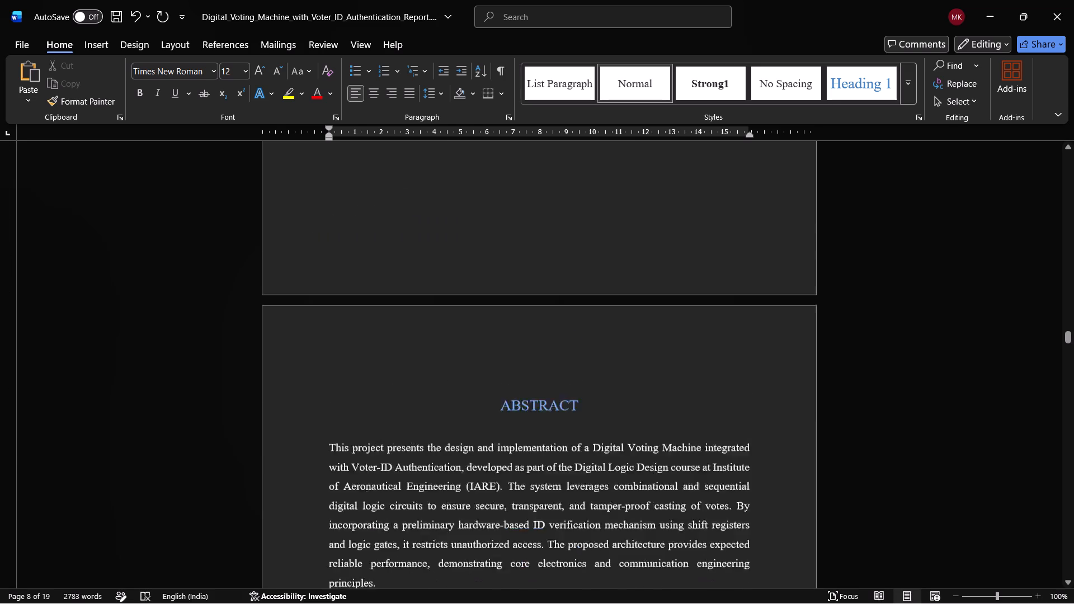
scroll(373, 250, "down", 1)
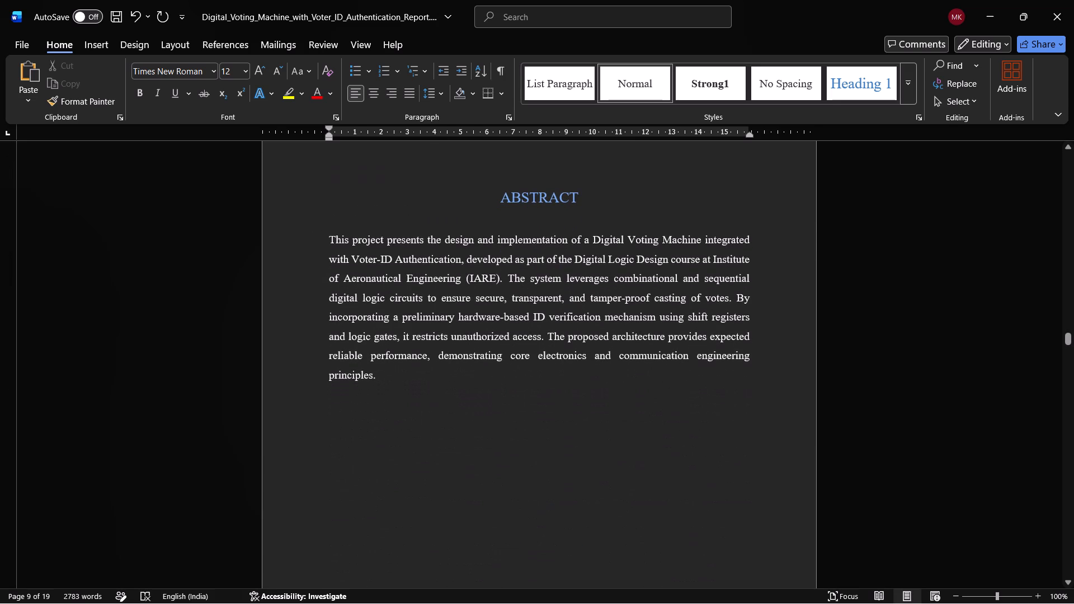
scroll(373, 250, "down", 9)
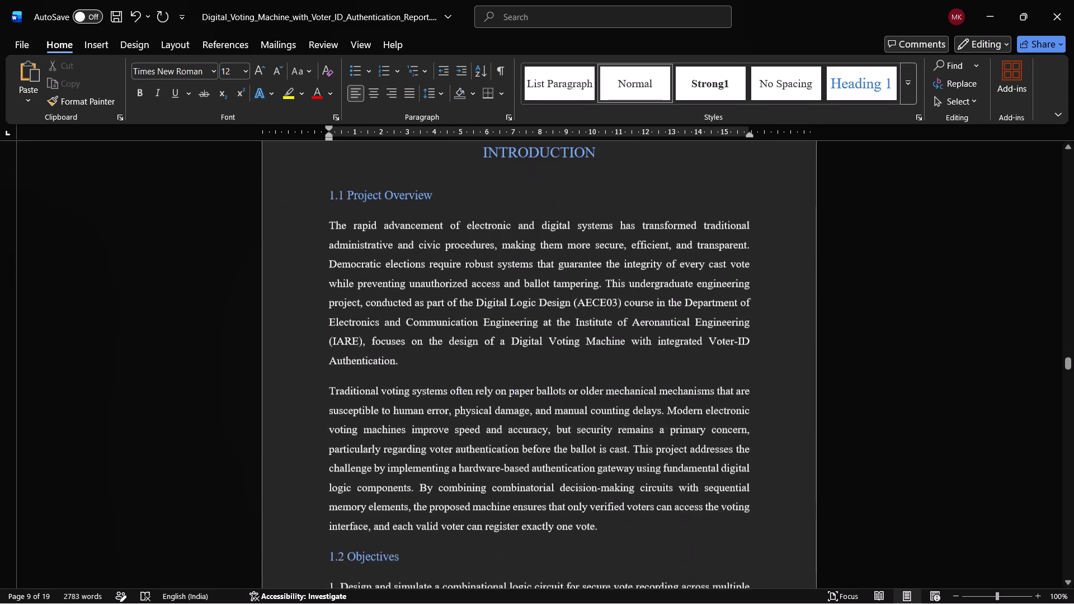
scroll(373, 250, "down", 4)
scroll(373, 250, "up", 4)
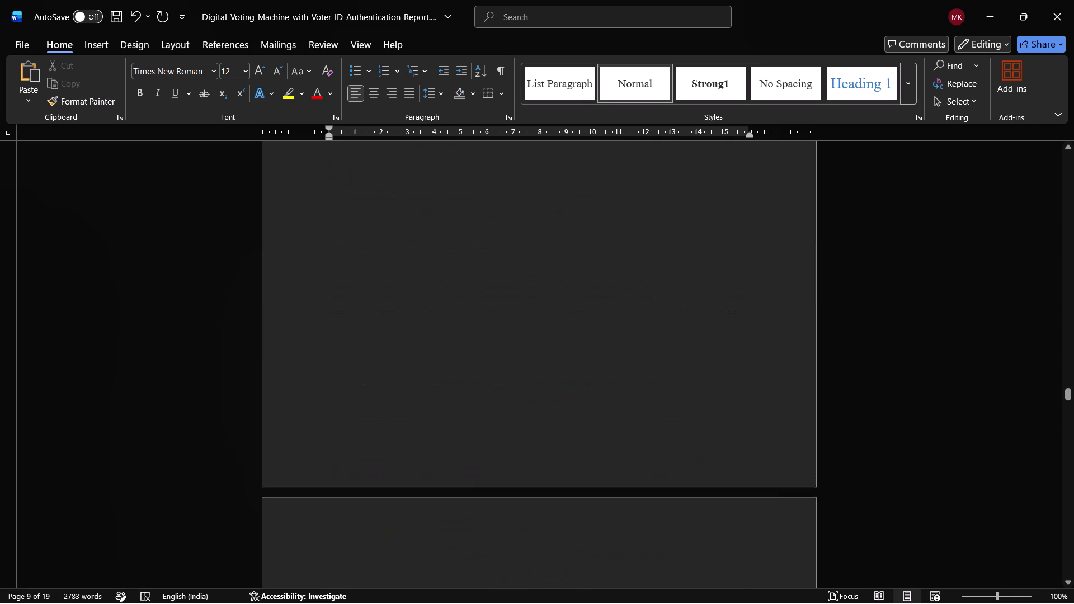
scroll(373, 250, "up", 5)
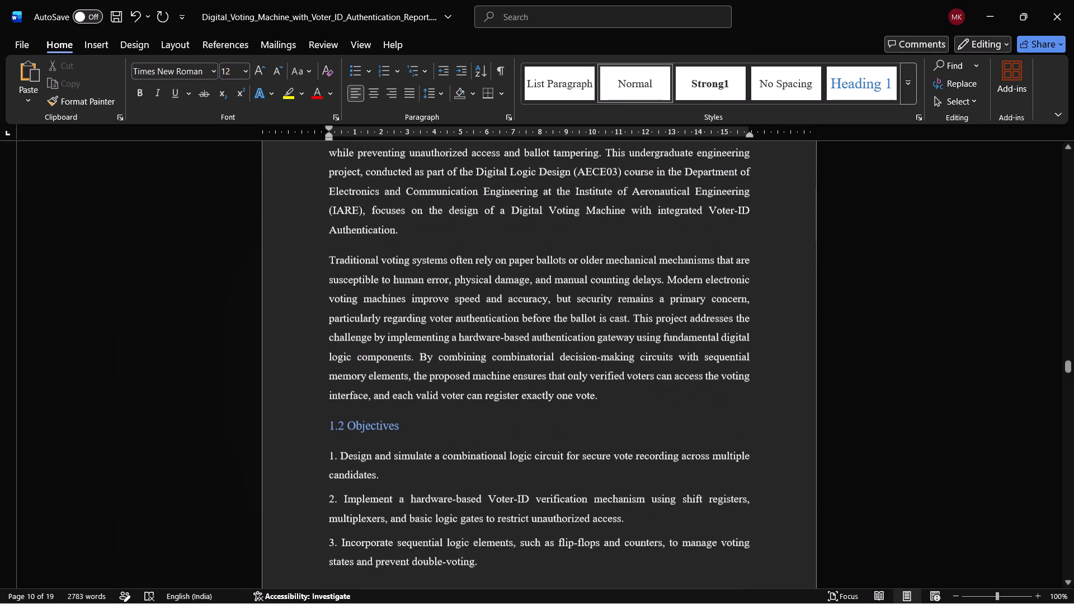
scroll(373, 250, "up", 1)
scroll(359, 319, "up", 1)
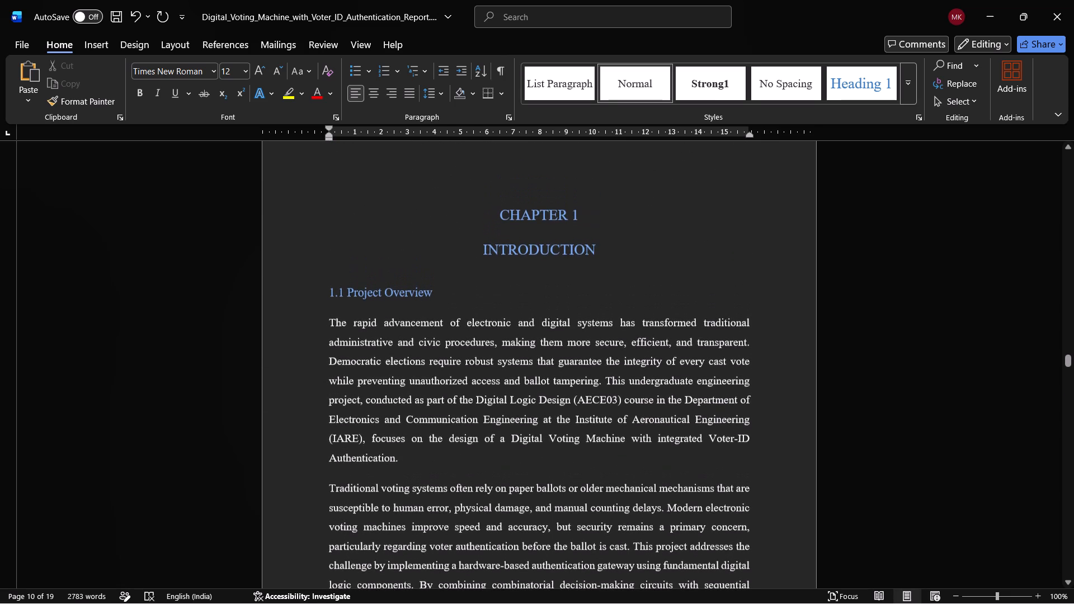
left_click(378, 476)
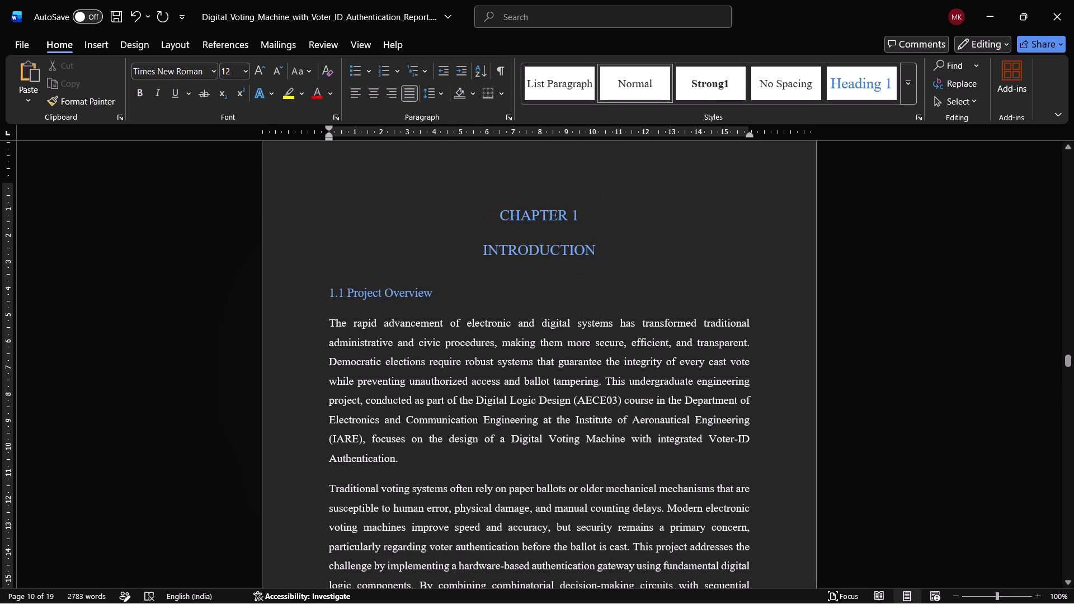
left_click(391, 473)
left_click(390, 487)
Insert two line breaks after the last Hardware Requirements bullet to move the 2.3 Software Requirements heading onto the next page.
scroll(390, 487, "down", 5)
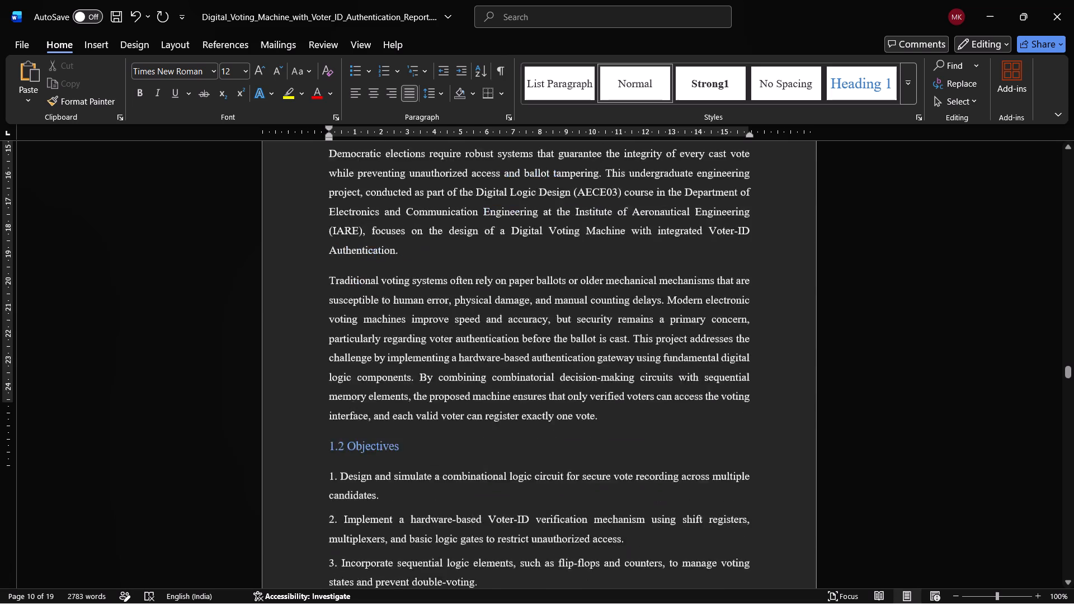
scroll(390, 487, "down", 4)
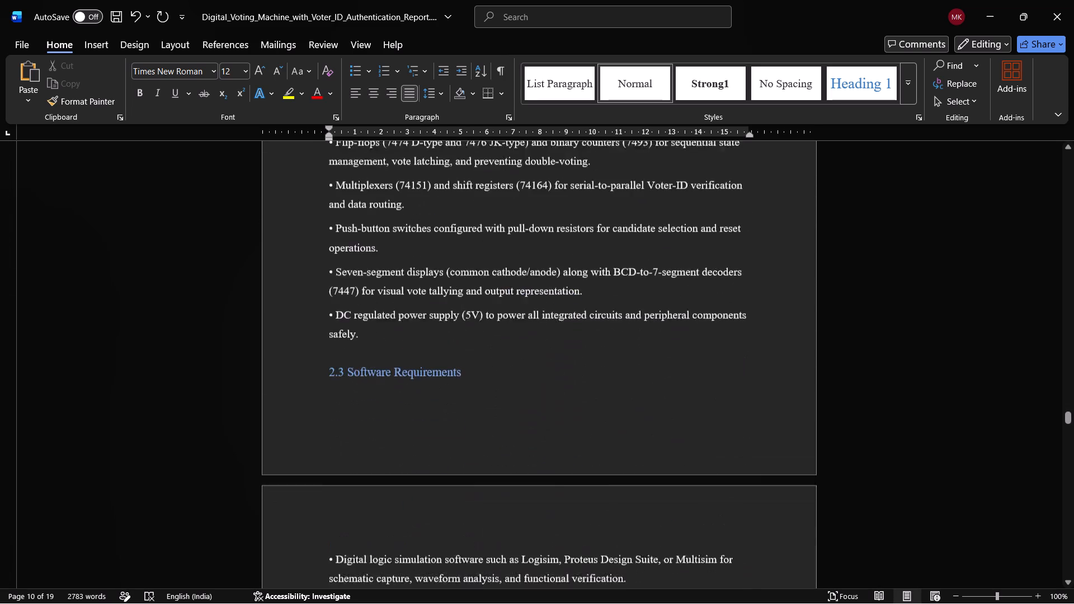
scroll(390, 487, "down", 2)
scroll(390, 487, "up", 3)
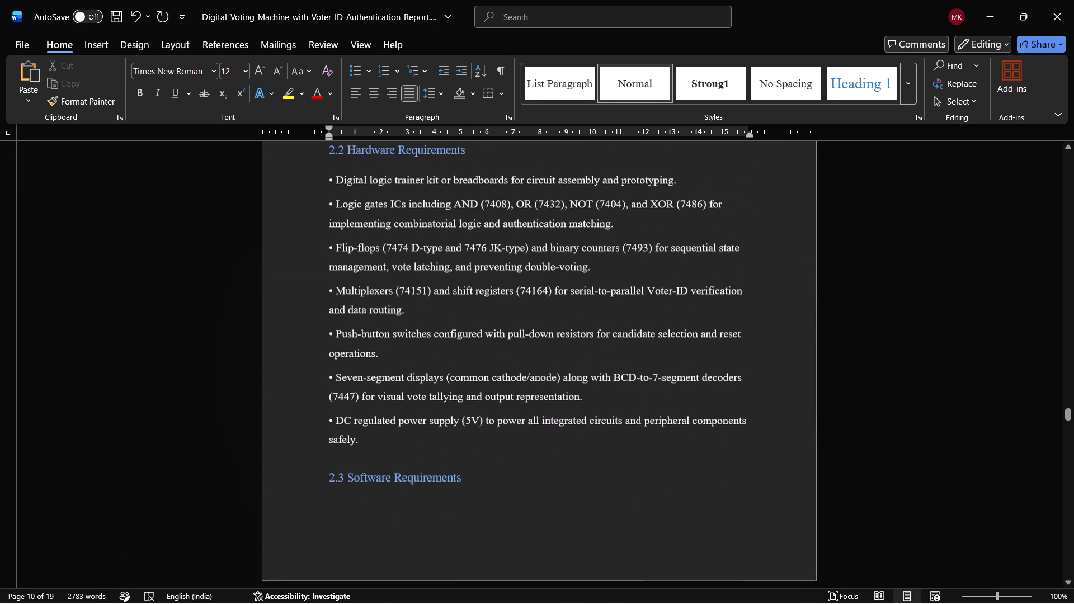
left_click(383, 442)
key("Return")
key("Return")
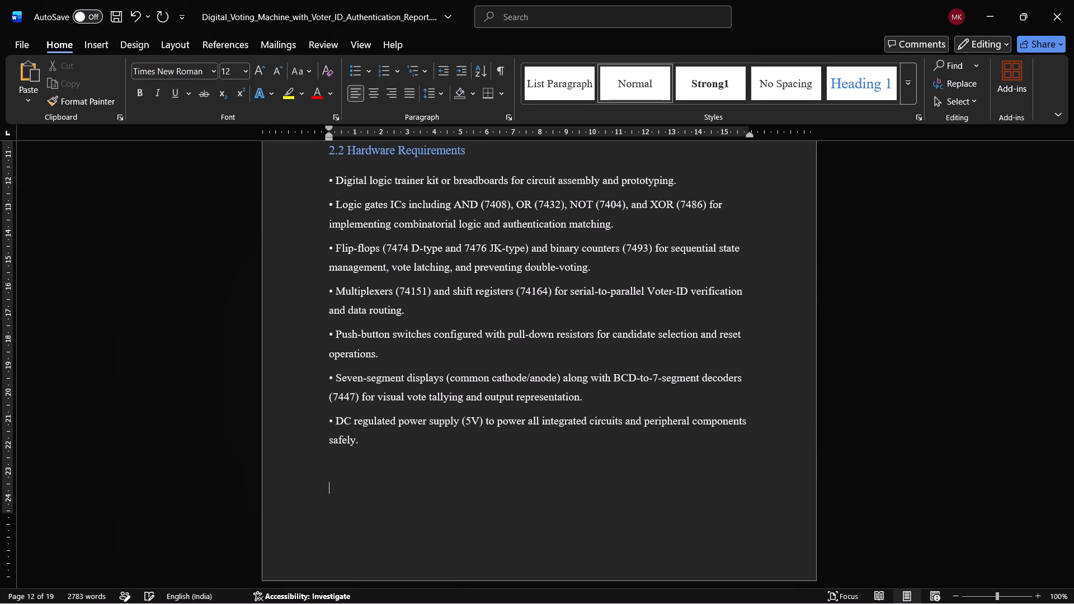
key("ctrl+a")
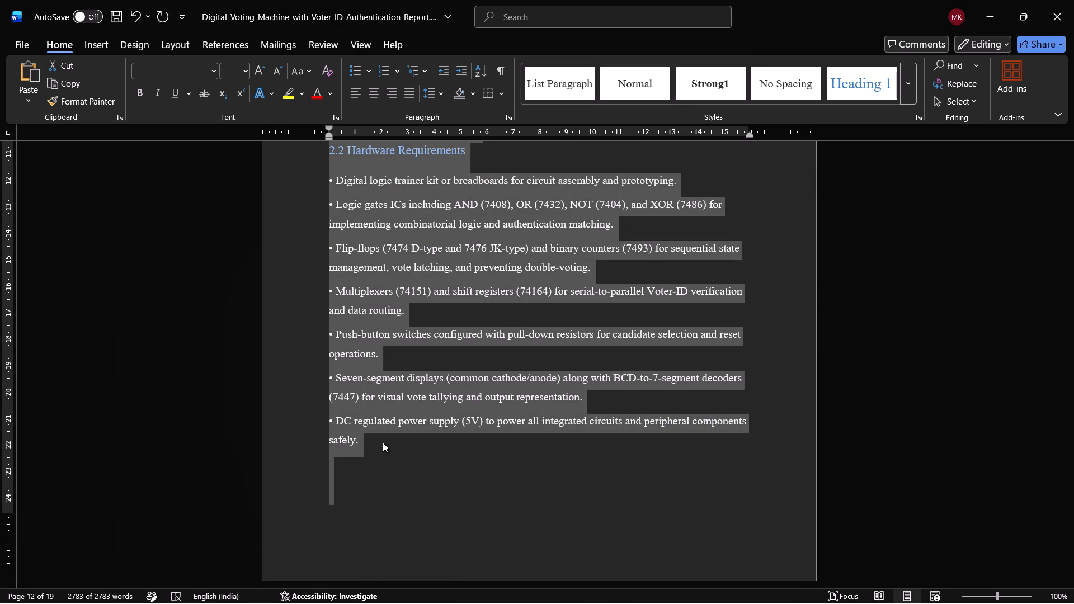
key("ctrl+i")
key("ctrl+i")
Check the page layout from section 2.3 Software Requirements through the 3.1 Algorithm section of Chapter 3.
scroll(383, 442, "down", 1)
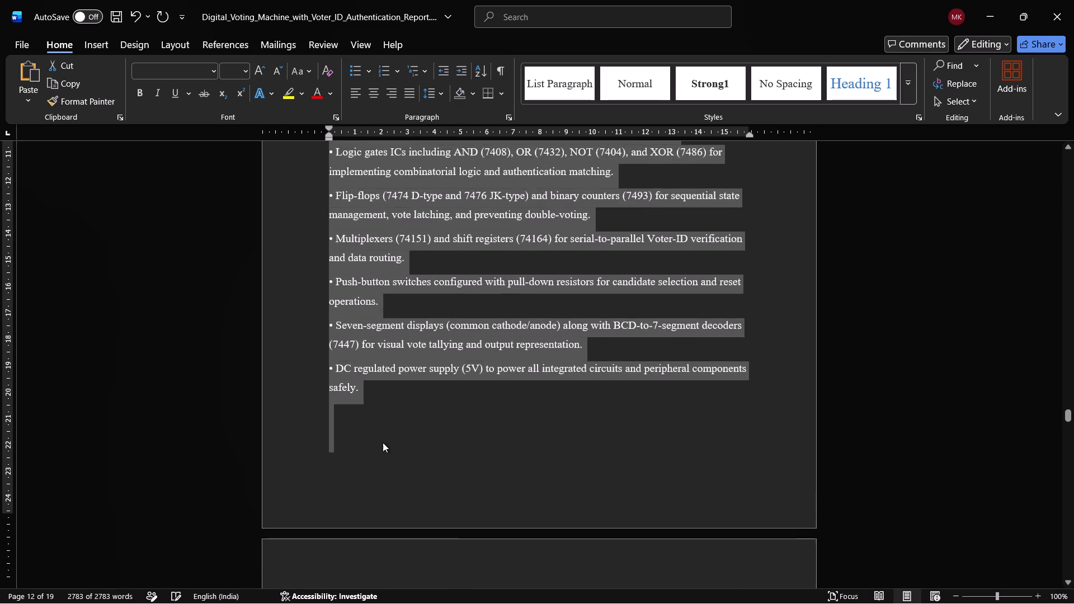
scroll(383, 442, "down", 1)
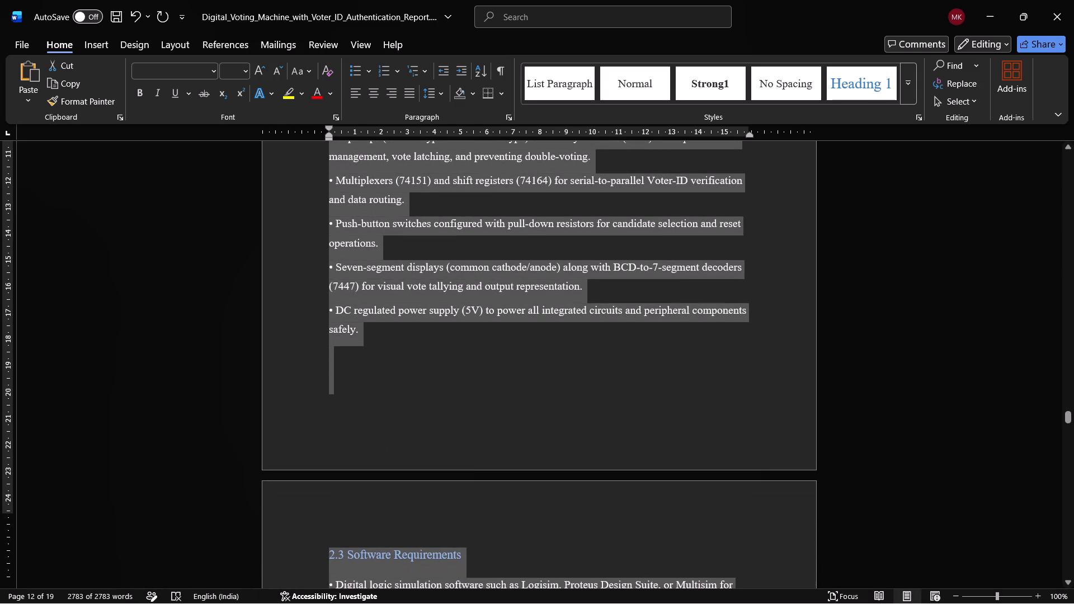
scroll(383, 442, "down", 5)
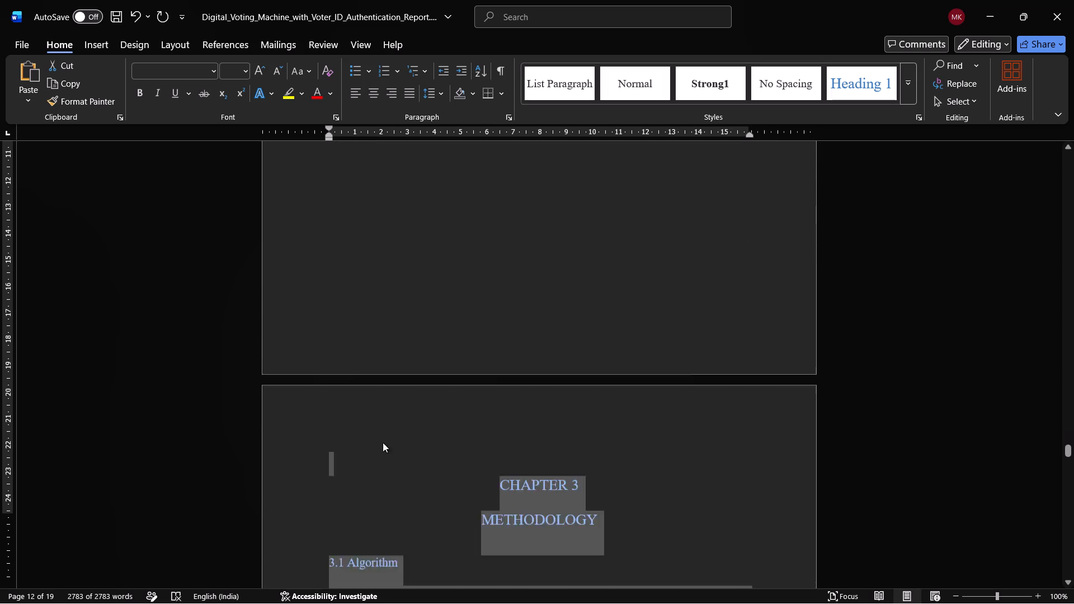
scroll(383, 442, "down", 1)
scroll(383, 442, "up", 2)
scroll(383, 442, "down", 2)
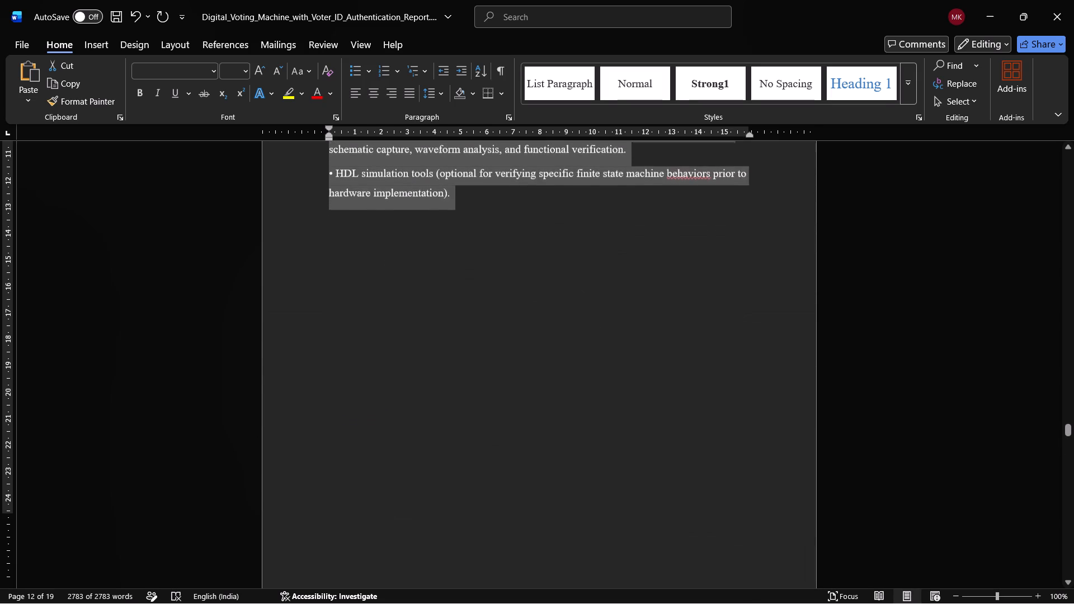
scroll(383, 442, "down", 2)
scroll(383, 442, "up", 1)
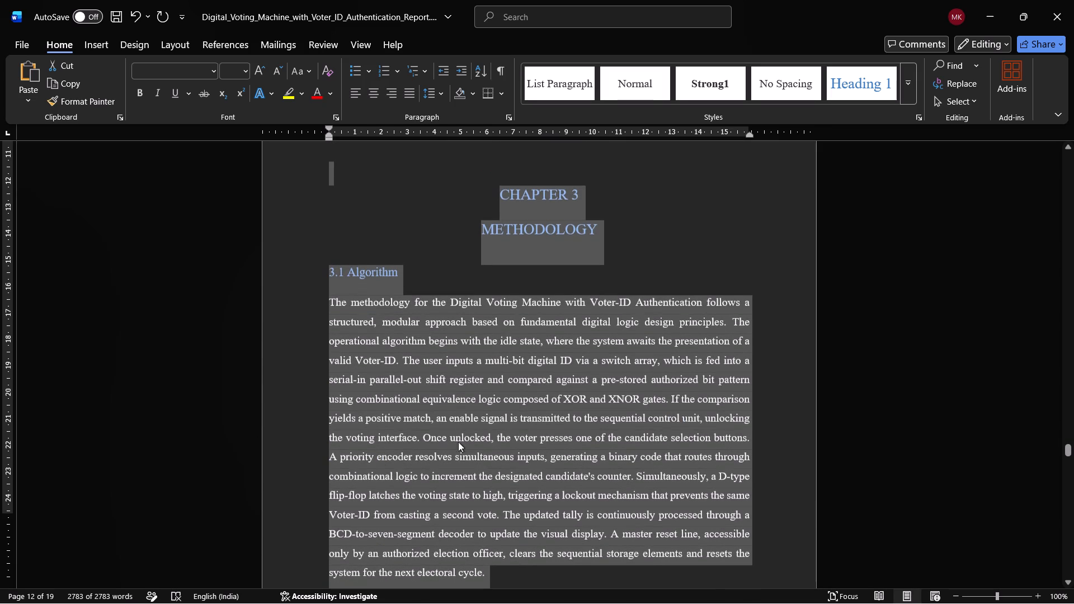
left_click(493, 458)
Review the rest of the report, from Chapter 3's remaining sections through Chapters 4 and 5 to the References page.
scroll(493, 458, "down", 6)
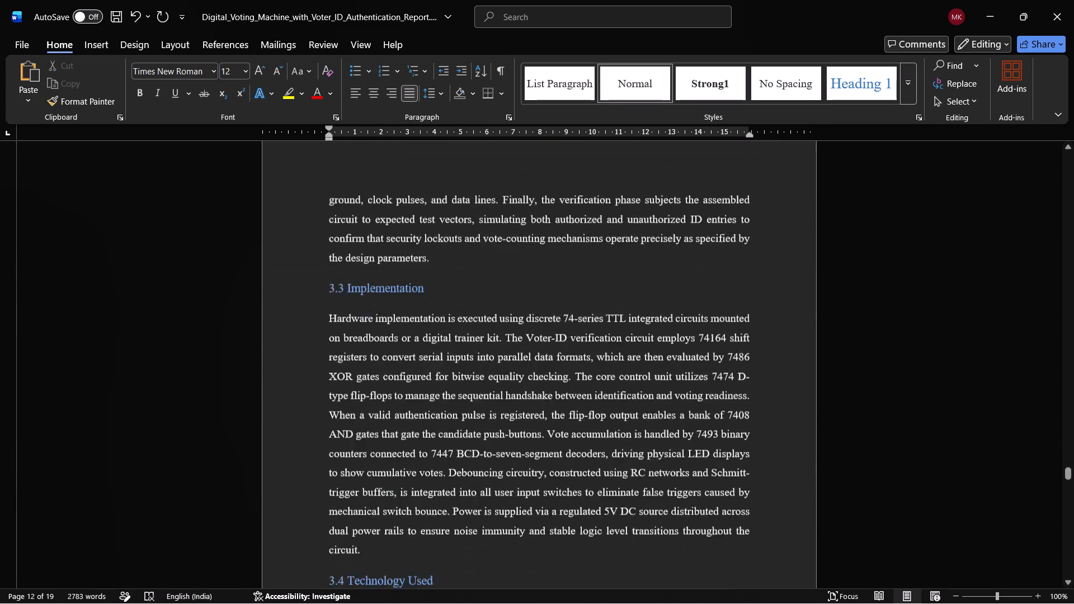
scroll(493, 458, "down", 11)
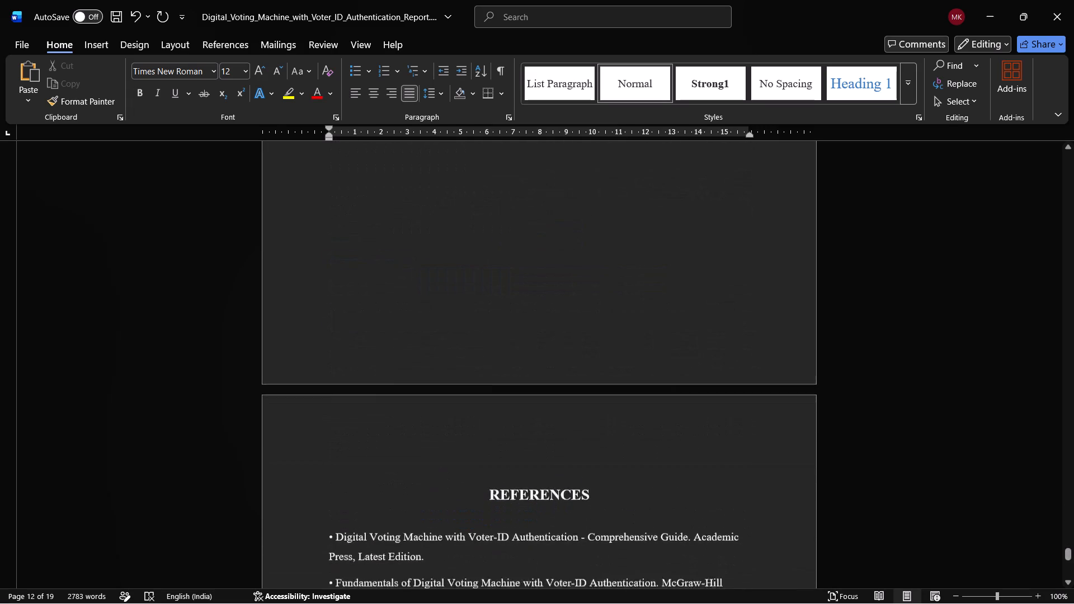
scroll(493, 458, "down", 1)
scroll(493, 458, "up", 7)
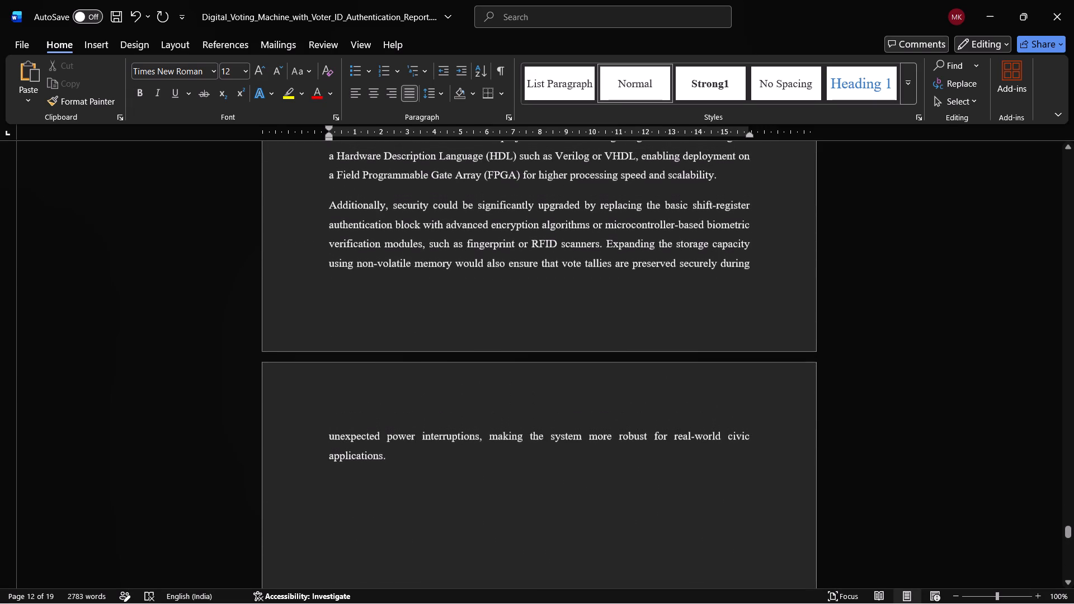
scroll(493, 458, "up", 4)
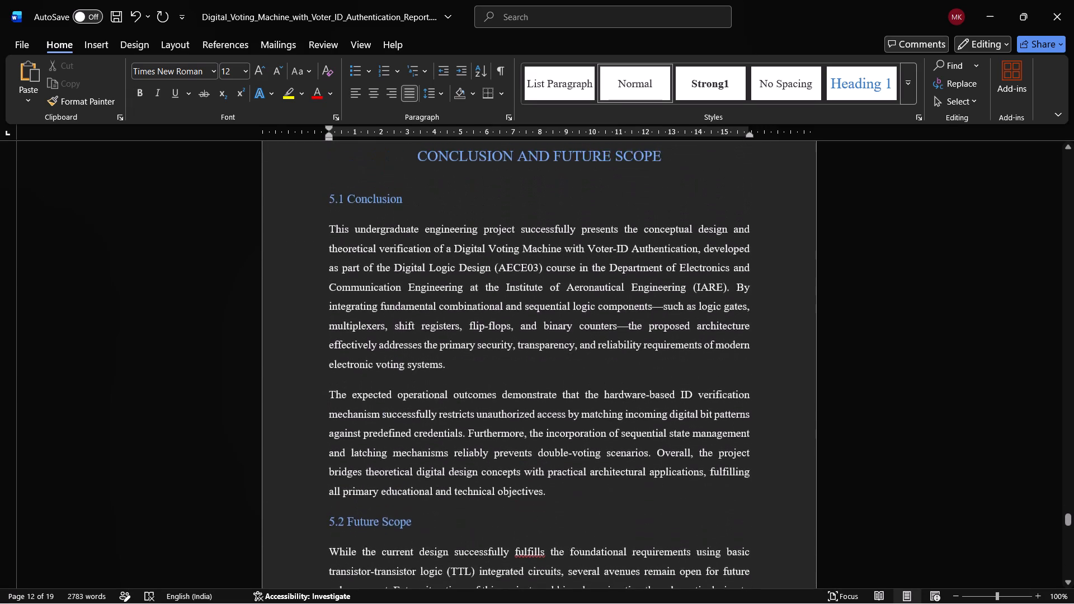
scroll(493, 458, "up", 2)
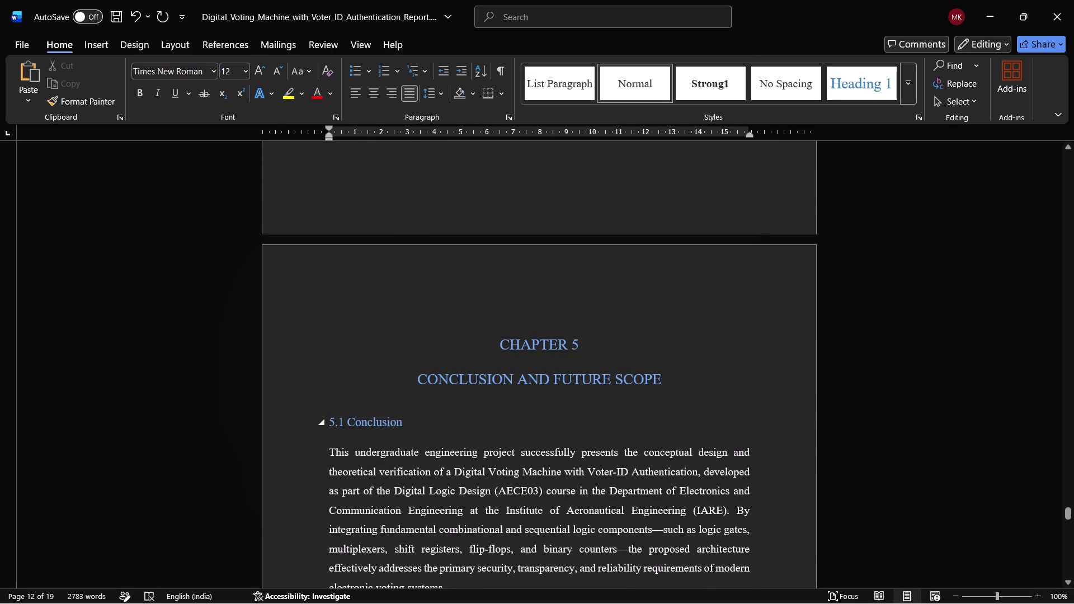
scroll(425, 447, "down", 3)
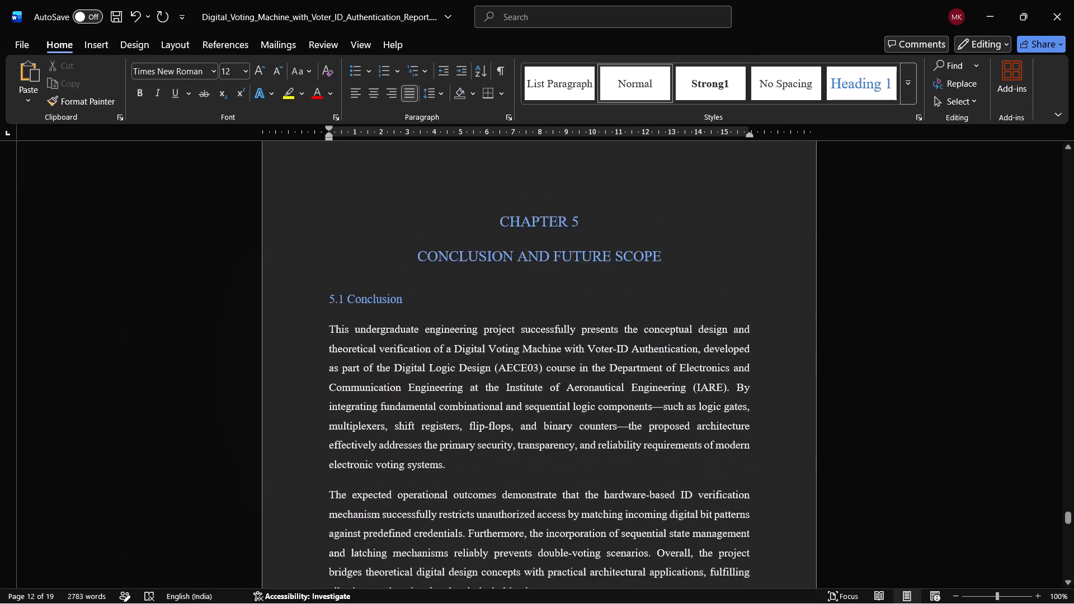
scroll(425, 447, "down", 9)
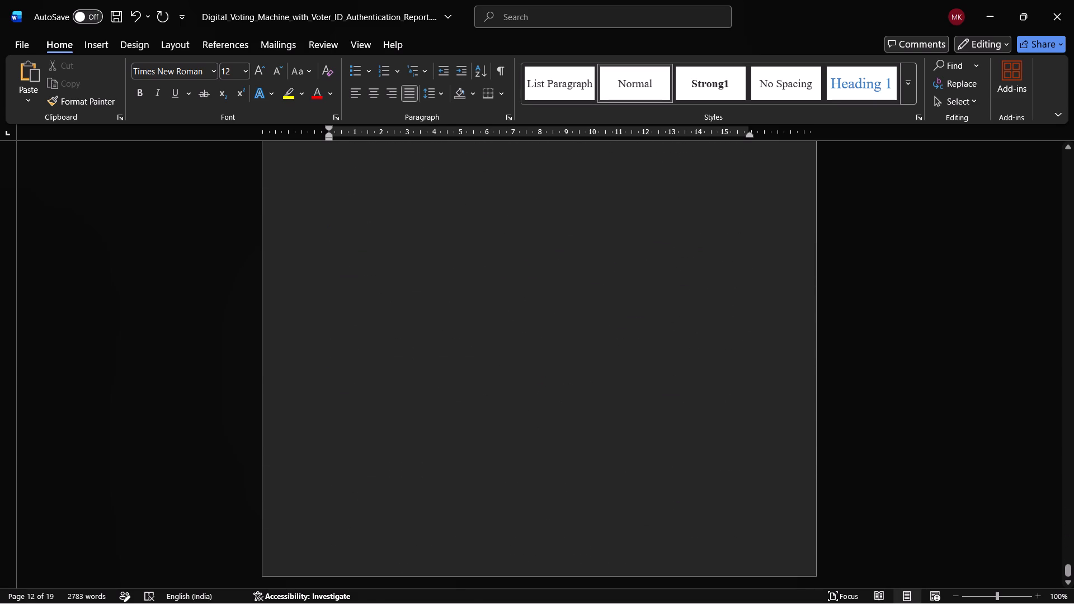
scroll(792, 162, "up", 14)
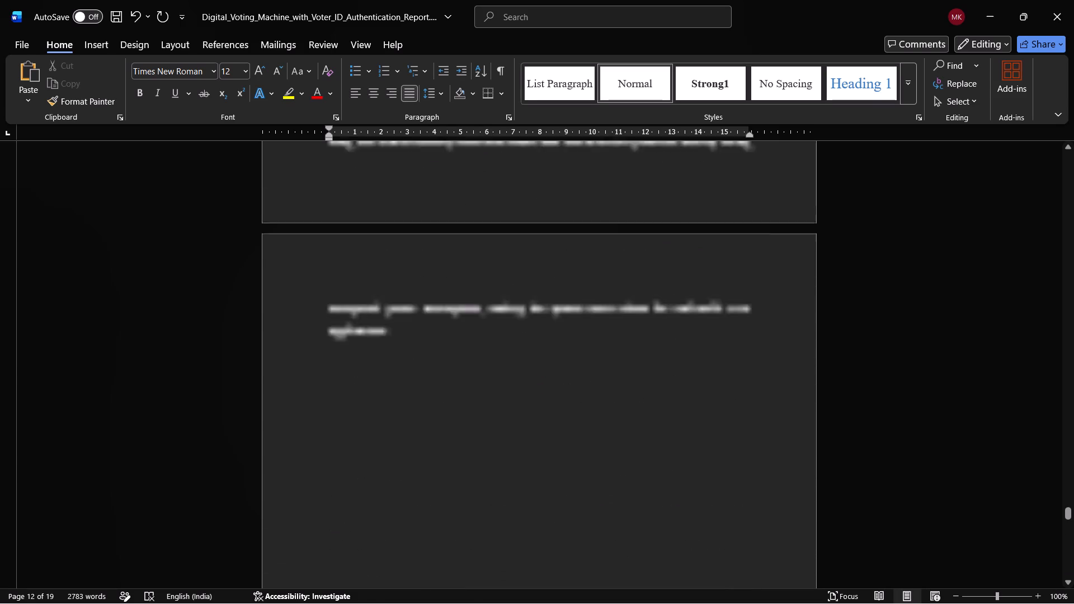
scroll(792, 162, "up", 2)
Save the Digital Voting Machine report document.
key("ctrl+s")
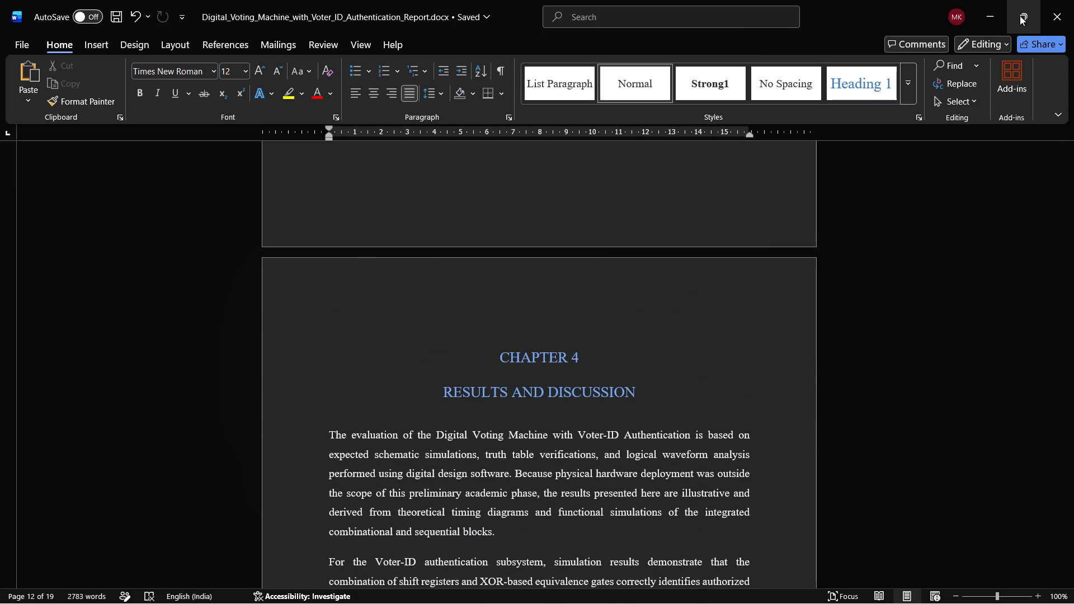
left_click(997, 18)
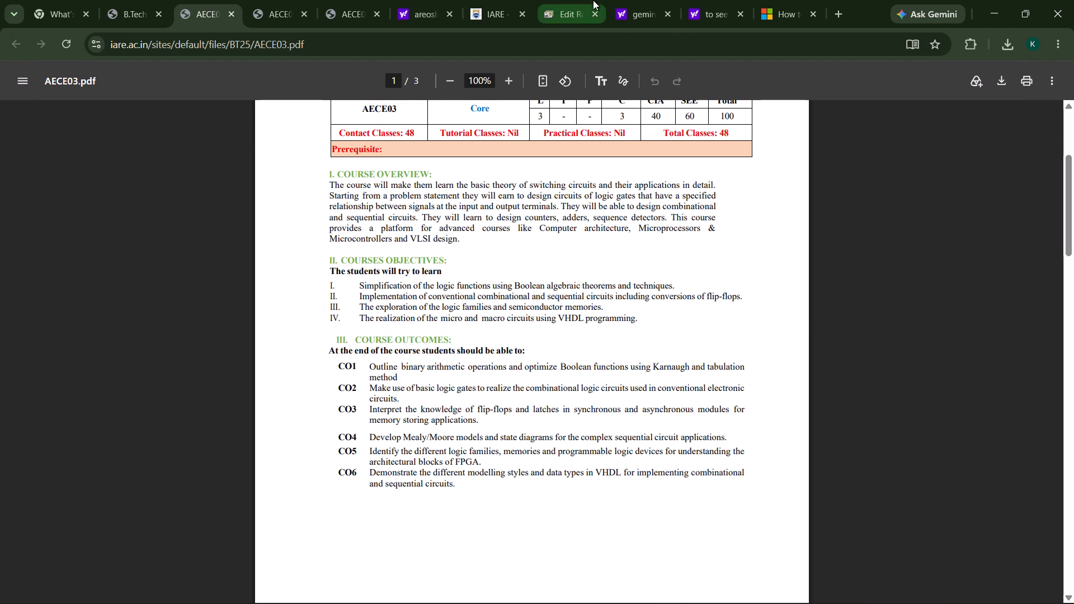
left_click(484, 4)
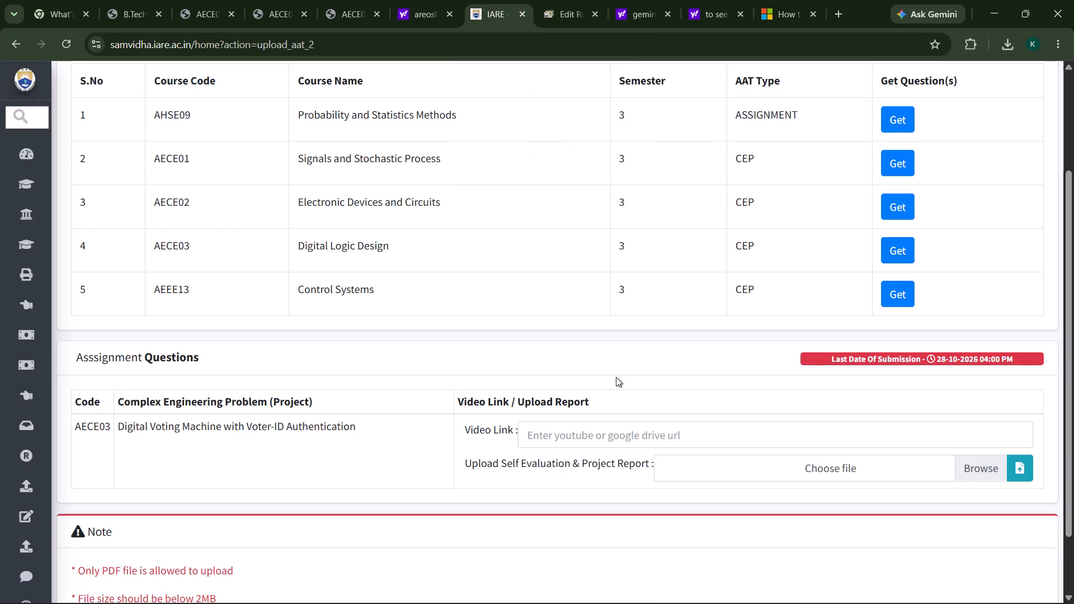
left_click(895, 299)
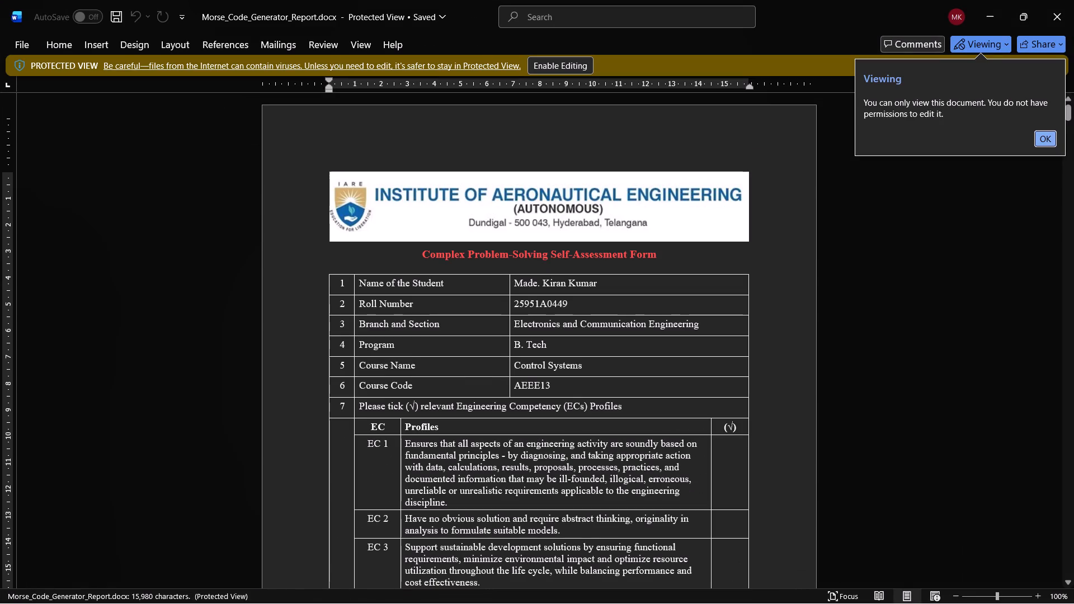
left_click(561, 71)
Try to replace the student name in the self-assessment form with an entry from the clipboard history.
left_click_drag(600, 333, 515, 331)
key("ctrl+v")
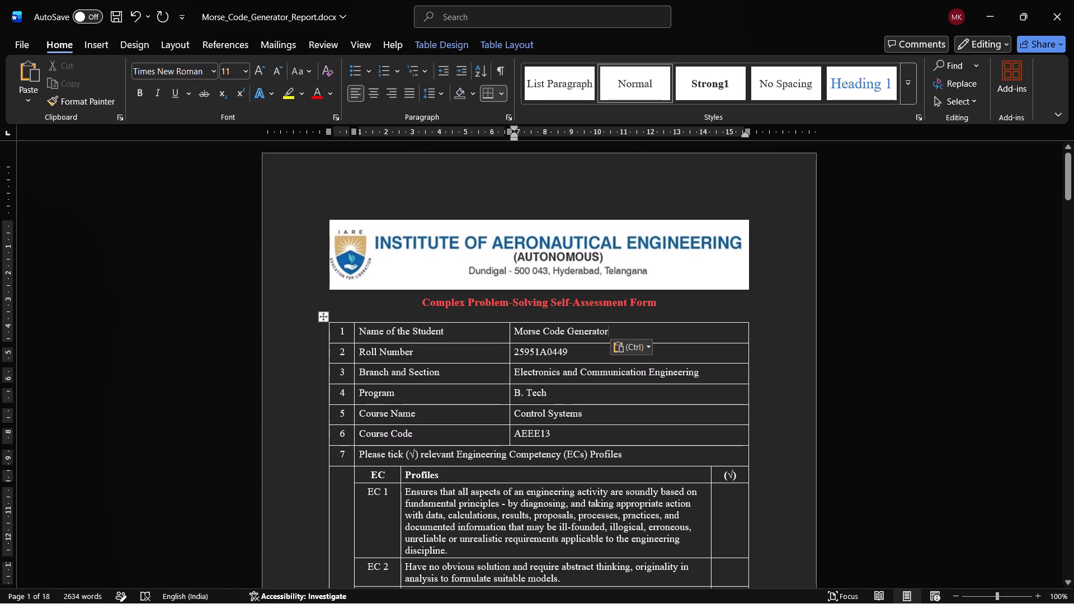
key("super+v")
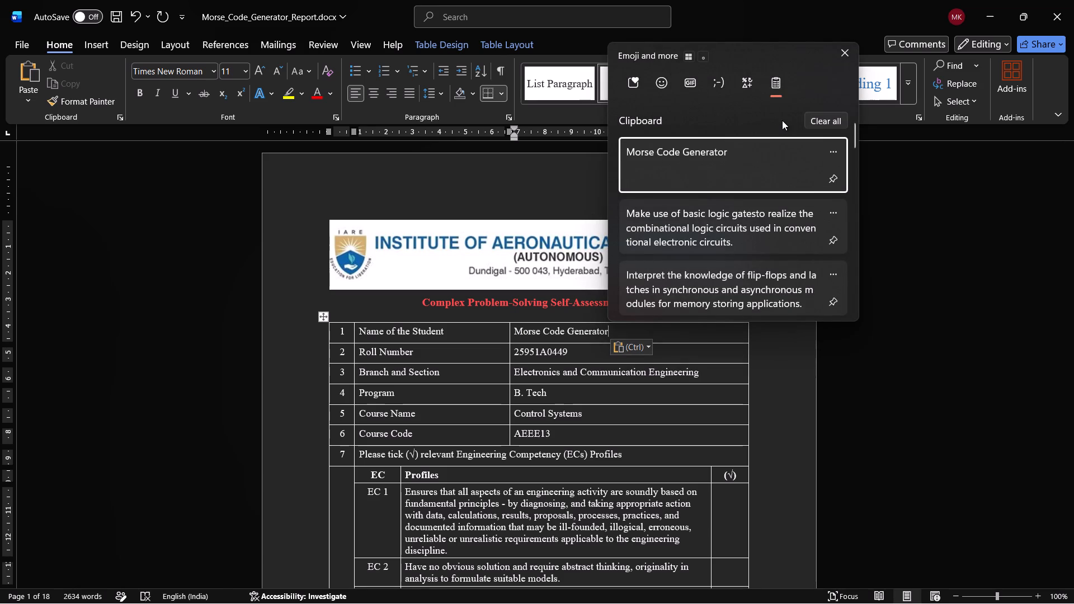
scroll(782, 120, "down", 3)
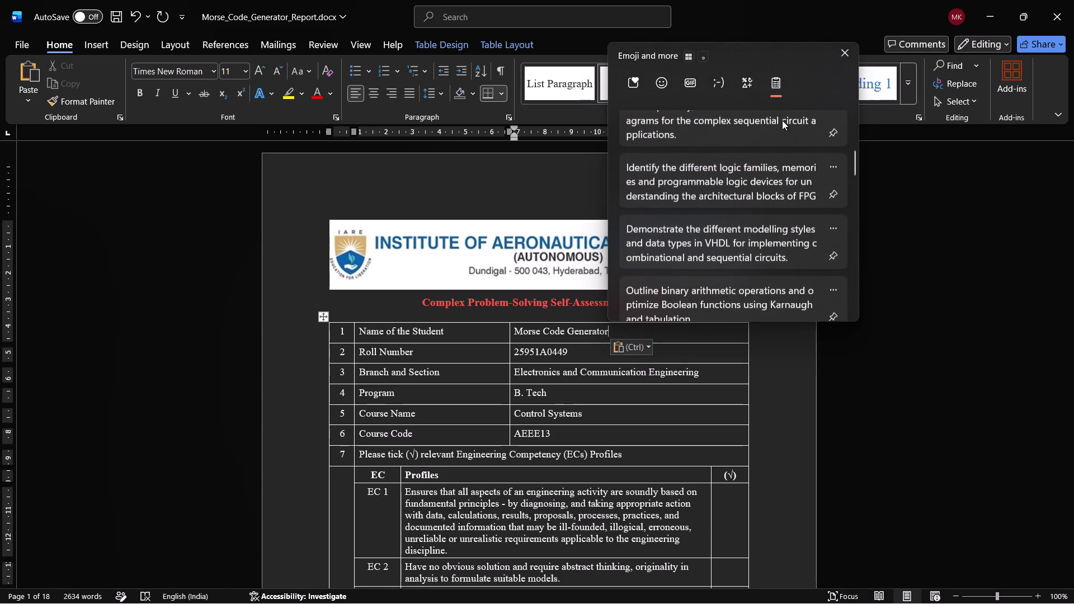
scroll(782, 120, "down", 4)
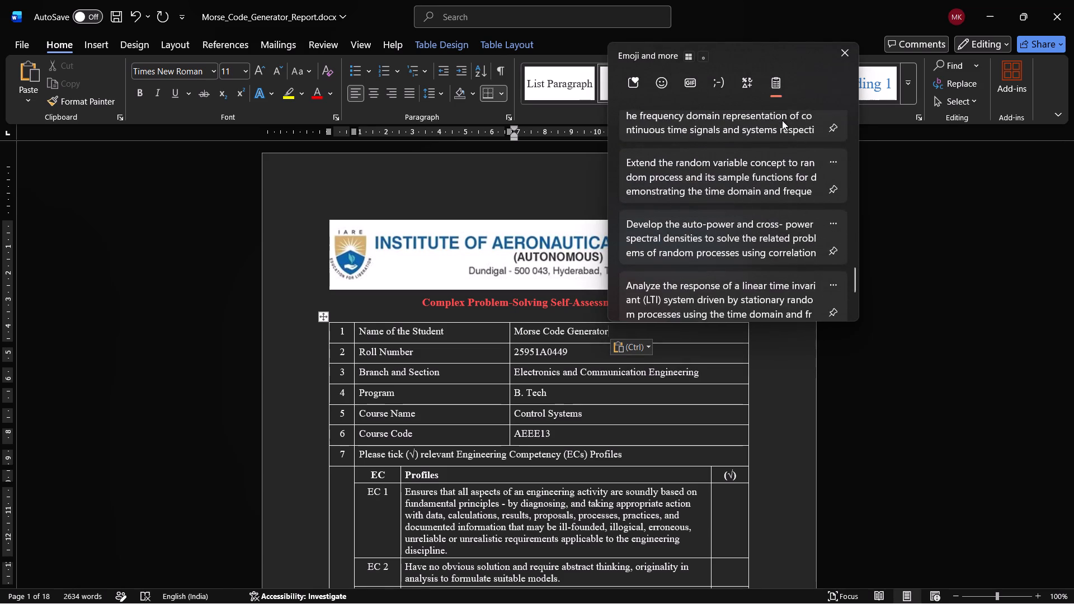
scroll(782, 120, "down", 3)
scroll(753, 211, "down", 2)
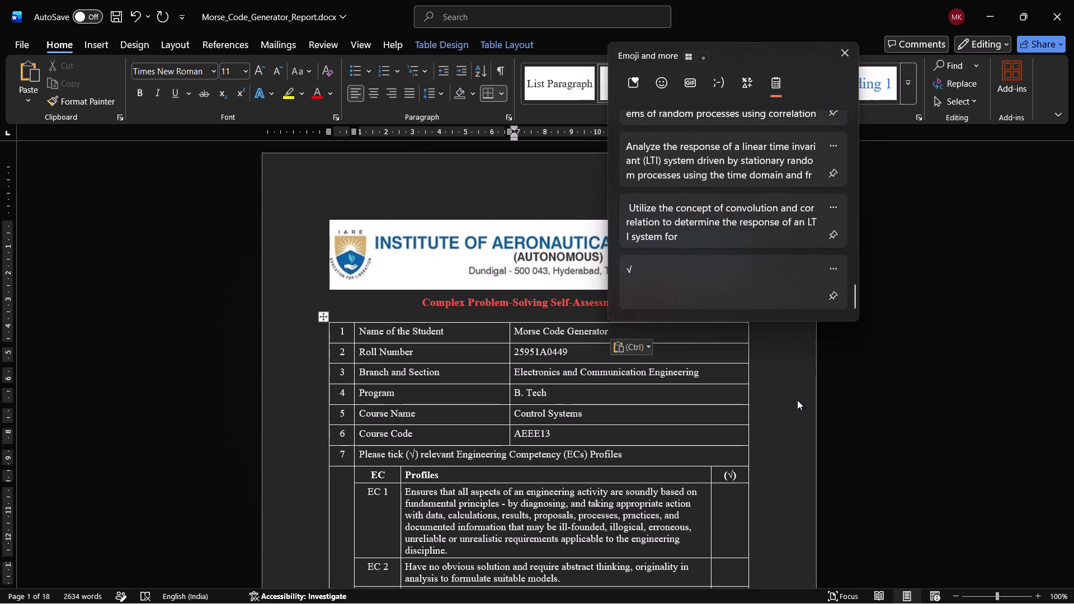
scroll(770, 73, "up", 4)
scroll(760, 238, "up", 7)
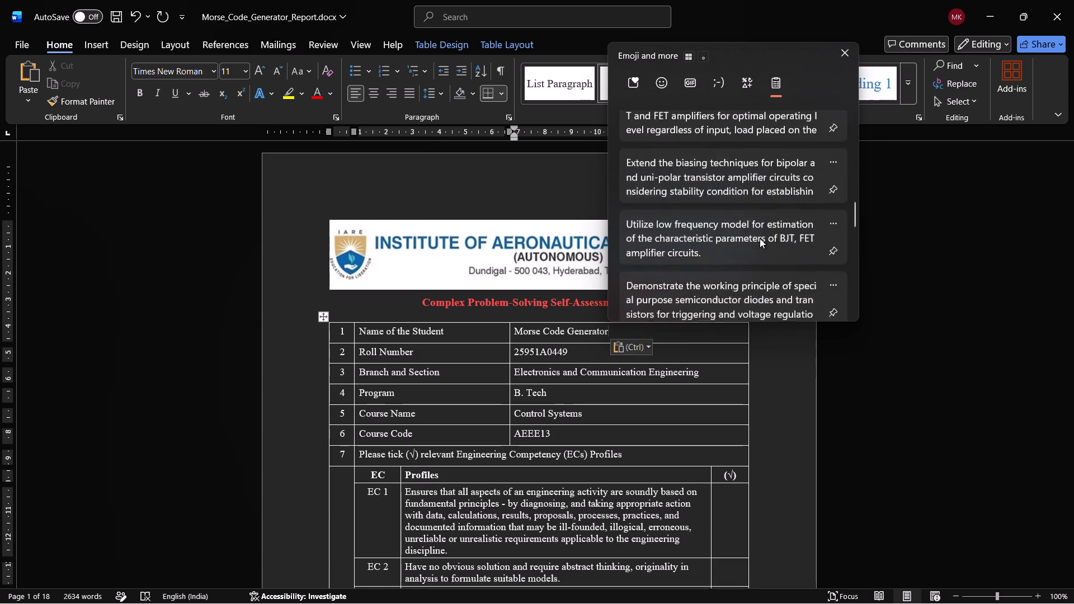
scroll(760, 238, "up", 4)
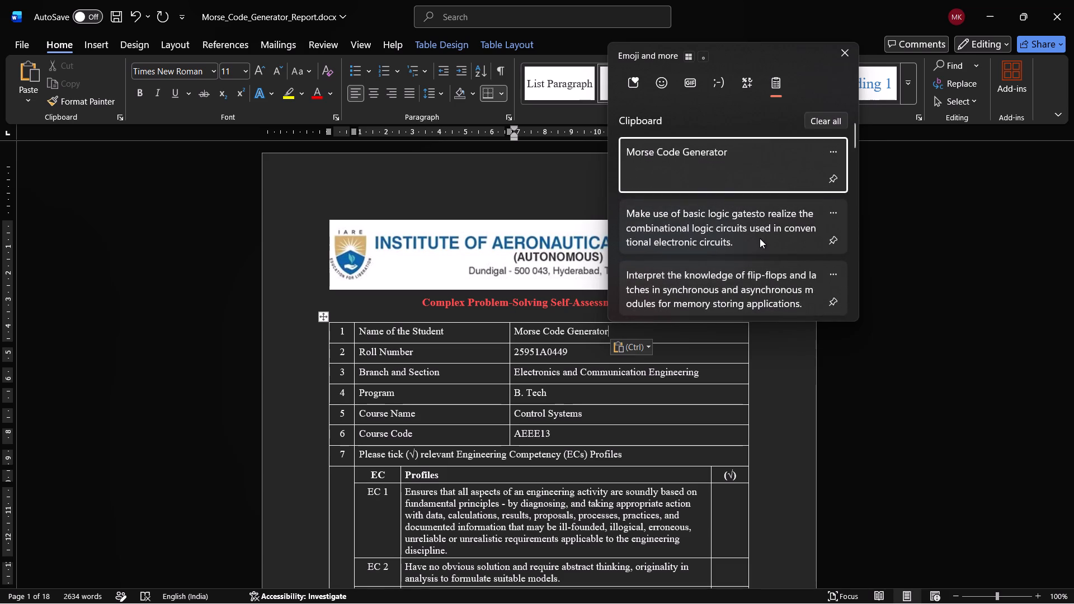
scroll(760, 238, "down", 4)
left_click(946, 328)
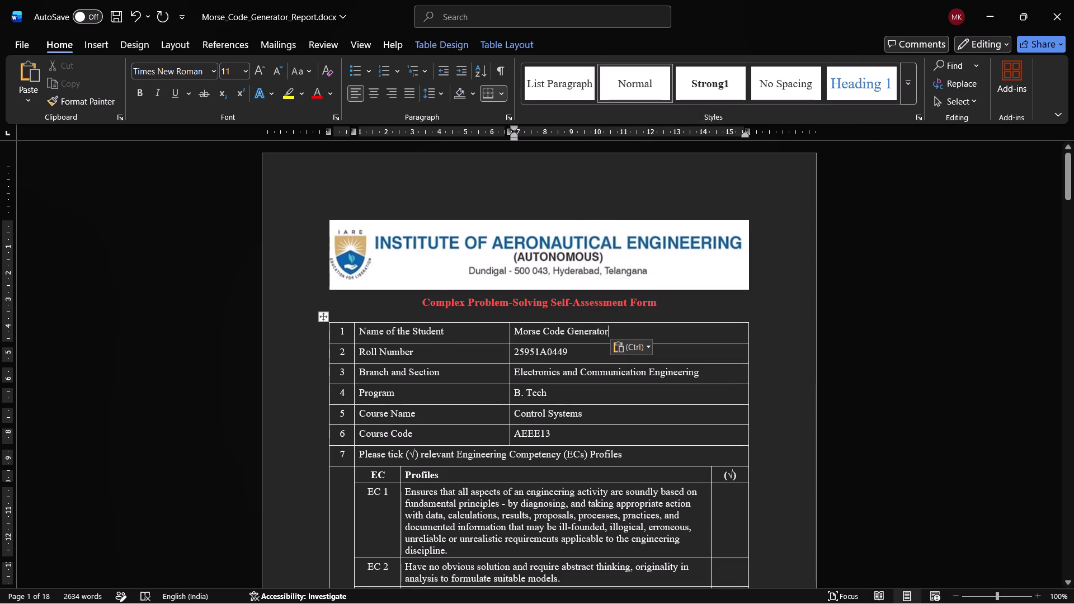
Copy the student name from the Digital Voting Machine report into the Name of the Student row of the Morse Code Generator report.
key("alt+Tab")
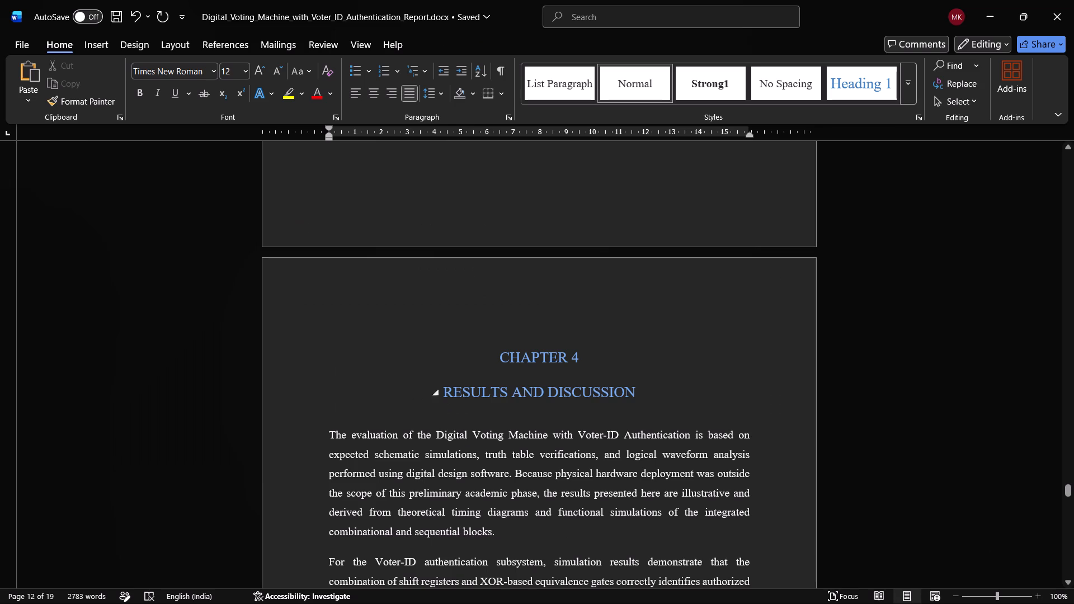
scroll(775, 377, "up", 16)
scroll(775, 377, "up", 9)
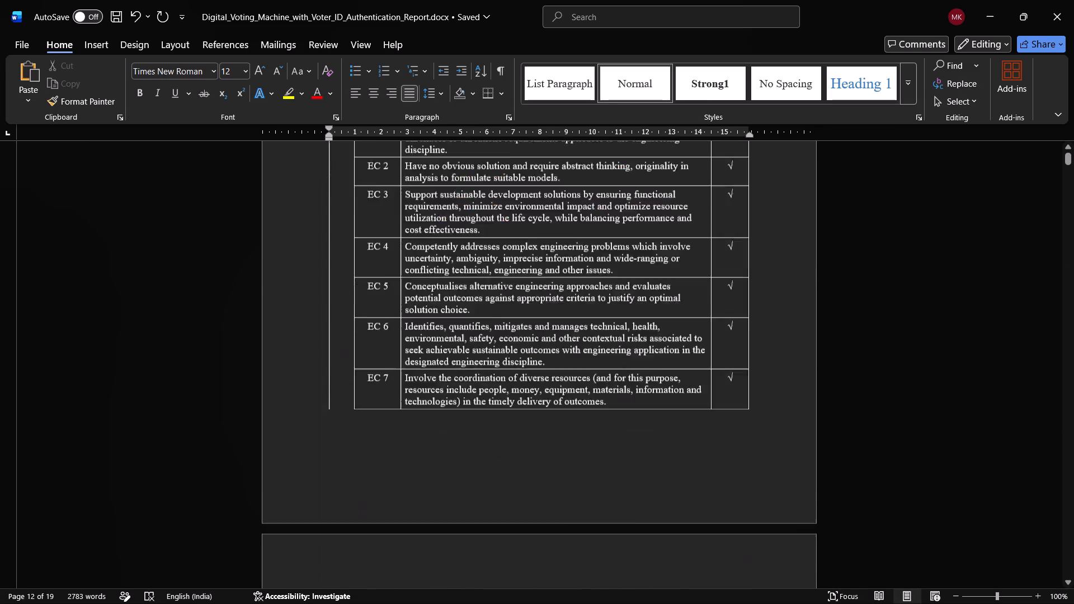
scroll(775, 377, "up", 15)
scroll(670, 347, "up", 1)
left_click_drag(666, 341, 515, 345)
key("ctrl+c")
left_click(934, 283)
key("alt+Tab")
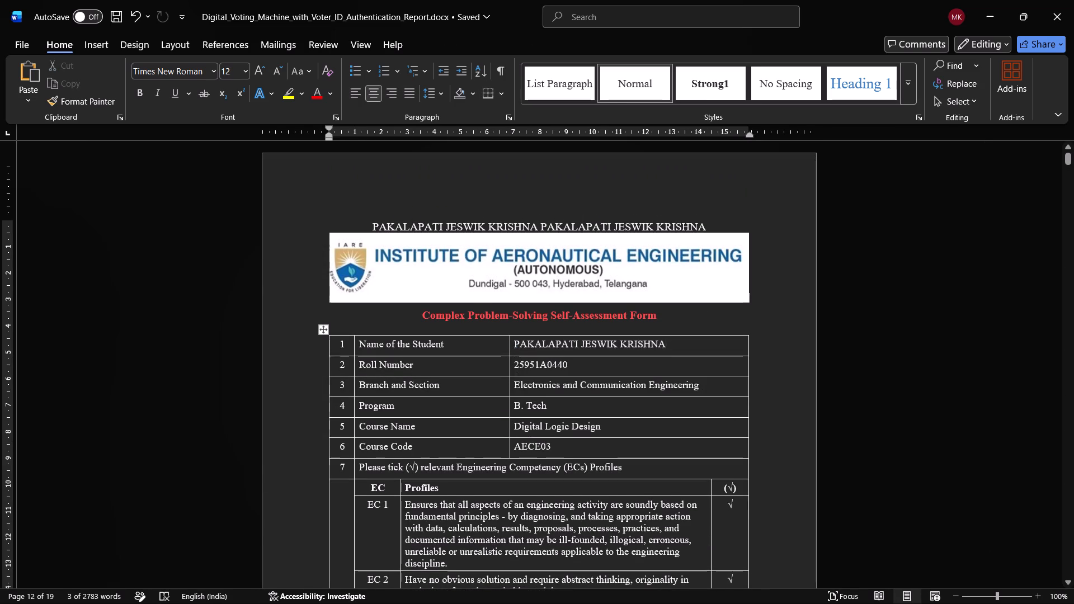
key("ctrl+shift+Left")
key("ctrl+shift+Left")
key("ctrl+shift+Left")
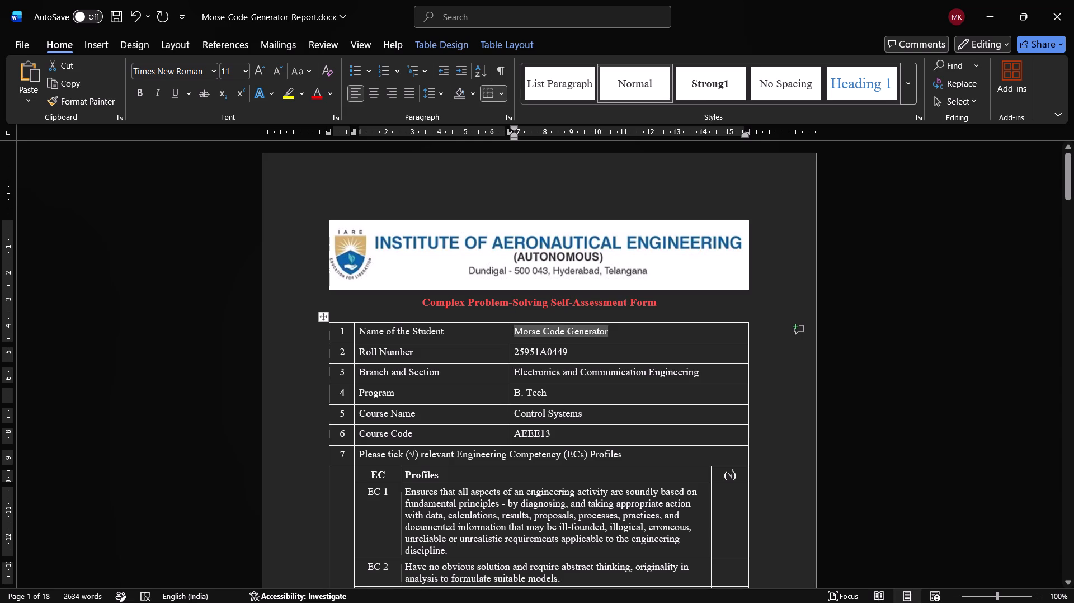
key("ctrl+v")
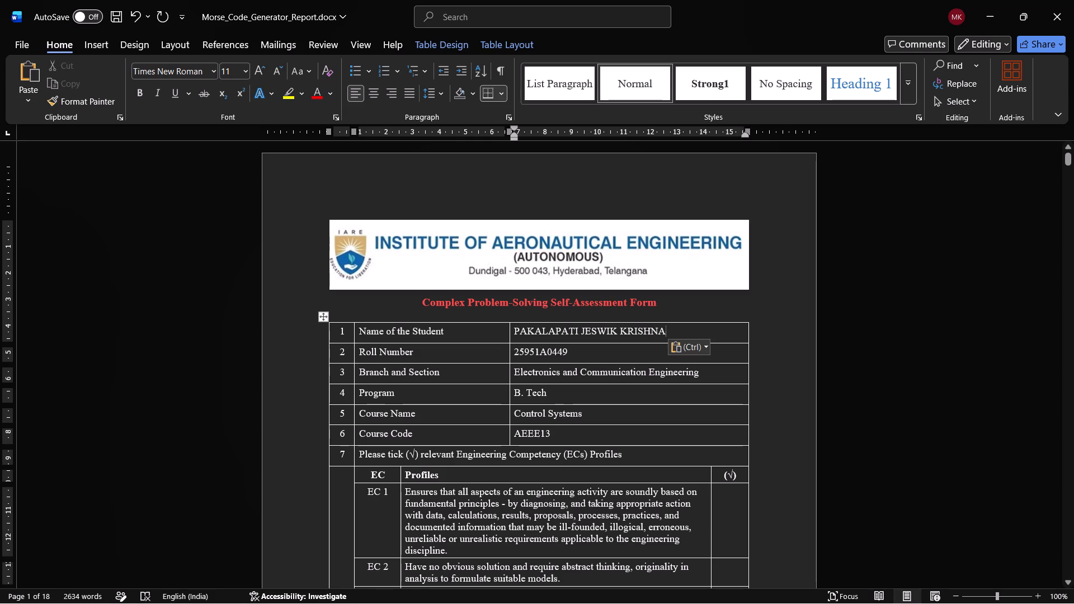
Change the last digit of the Roll Number in the self-assessment form to 0.
left_click(571, 350)
key("BackSpace")
key("0")
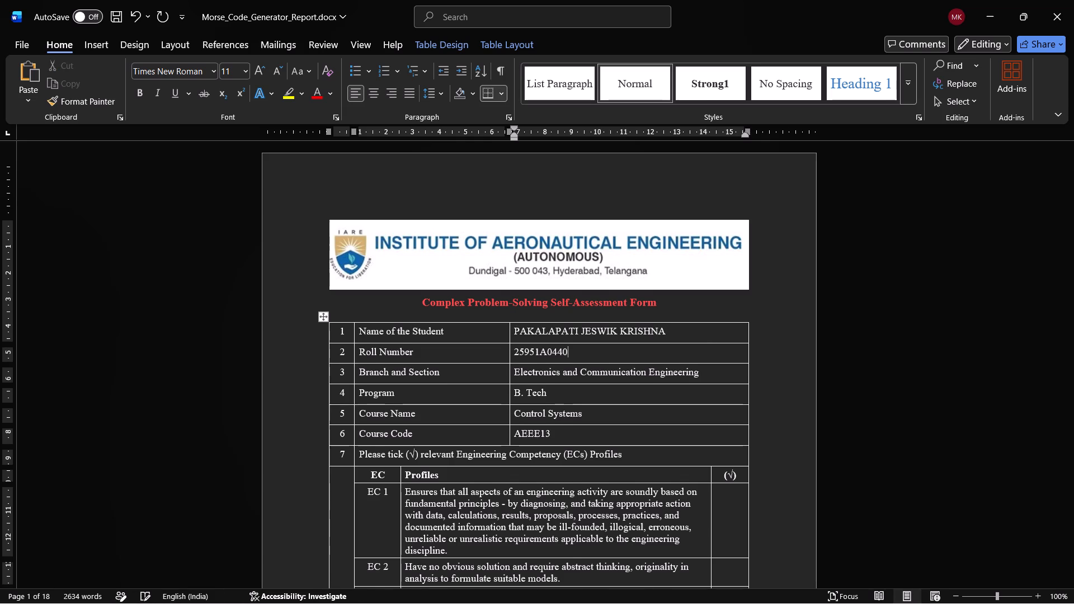
Copy the √ symbol from the column heading and select the empty tick cells of the Engineering Competency profiles, starting from EC 1.
scroll(571, 350, "down", 2)
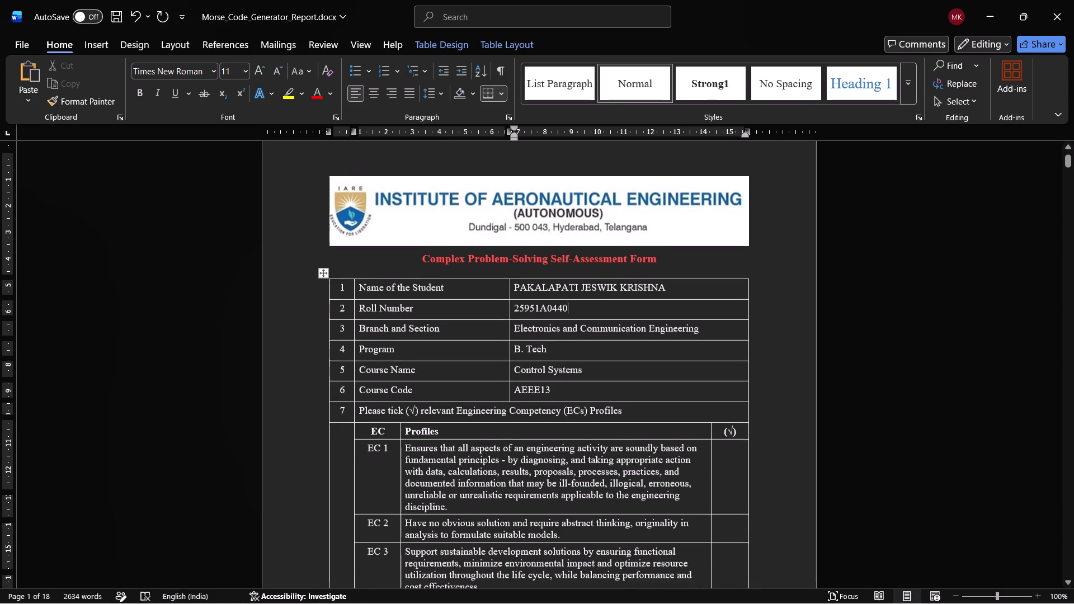
scroll(574, 394, "down", 1)
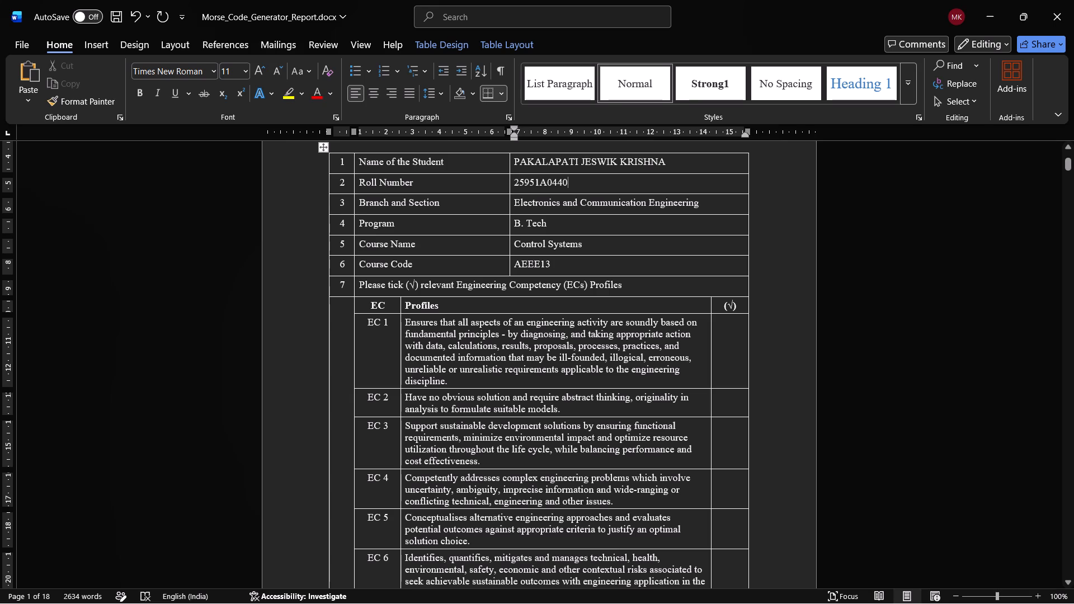
left_click_drag(734, 309, 729, 307)
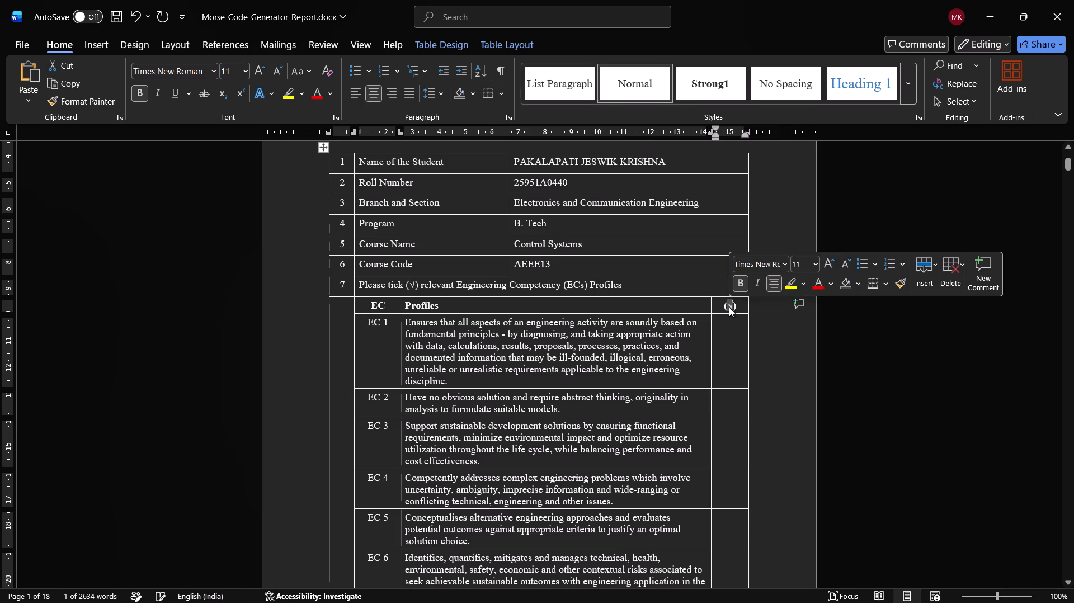
key("ctrl+c")
left_click(732, 348)
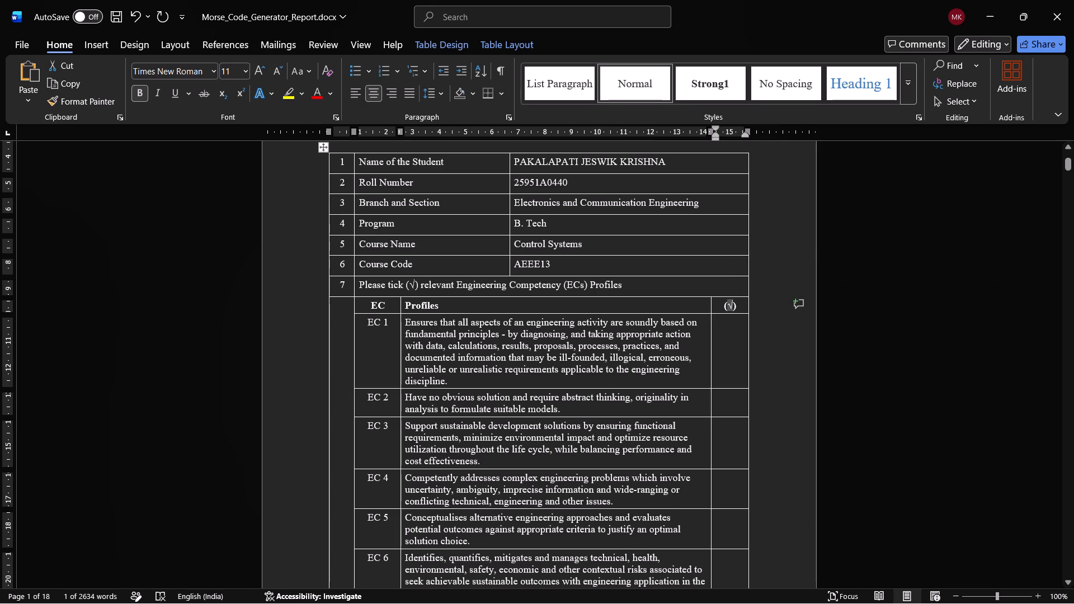
key("ctrl+shift+Down")
key("ctrl+shift+Down")
key("ctrl+shift+Down")
key("ctrl+shift+Down")
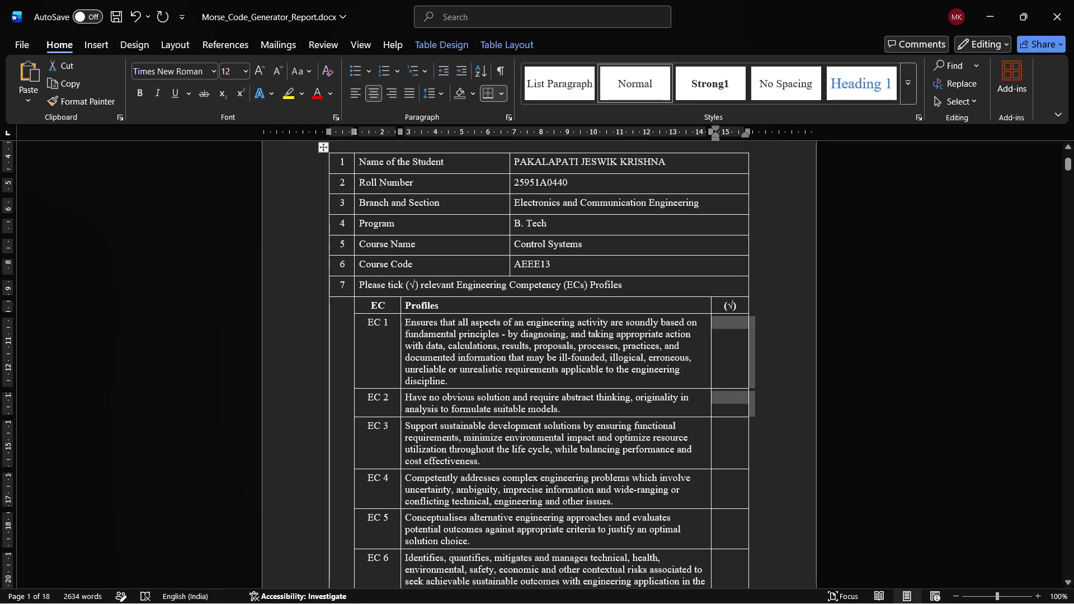
scroll(732, 348, "down", 3)
key("ctrl+shift+Down")
key("ctrl+shift+Down")
key("ctrl+shift+Down")
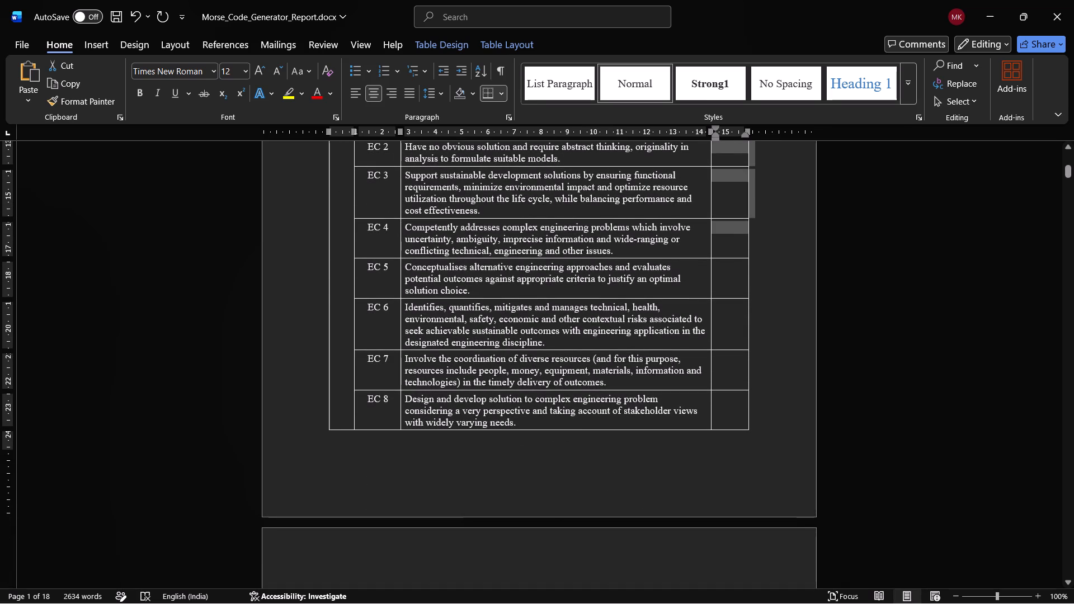
Extend the tick-cell selection down to EC 12 and fill the Engineering Competency cells with the copied √ symbol.
key("ctrl+shift+Down")
key("ctrl+shift+Down")
key("ctrl+shift+Down")
key("ctrl+shift+Down")
key("ctrl+shift+Down")
key("ctrl+shift+Down")
key("ctrl+shift+Down")
key("ctrl+shift+Down")
key("ctrl+shift+Down")
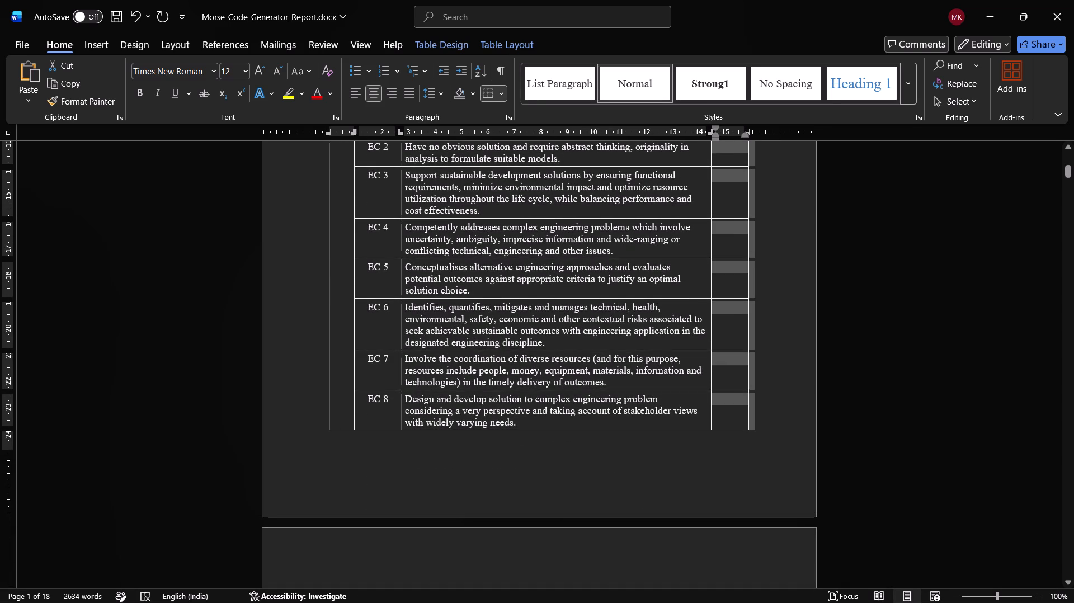
scroll(732, 348, "down", 3)
key("ctrl+shift+Down")
key("ctrl+shift+Down")
key("ctrl+shift+Down")
key("ctrl+shift+Down")
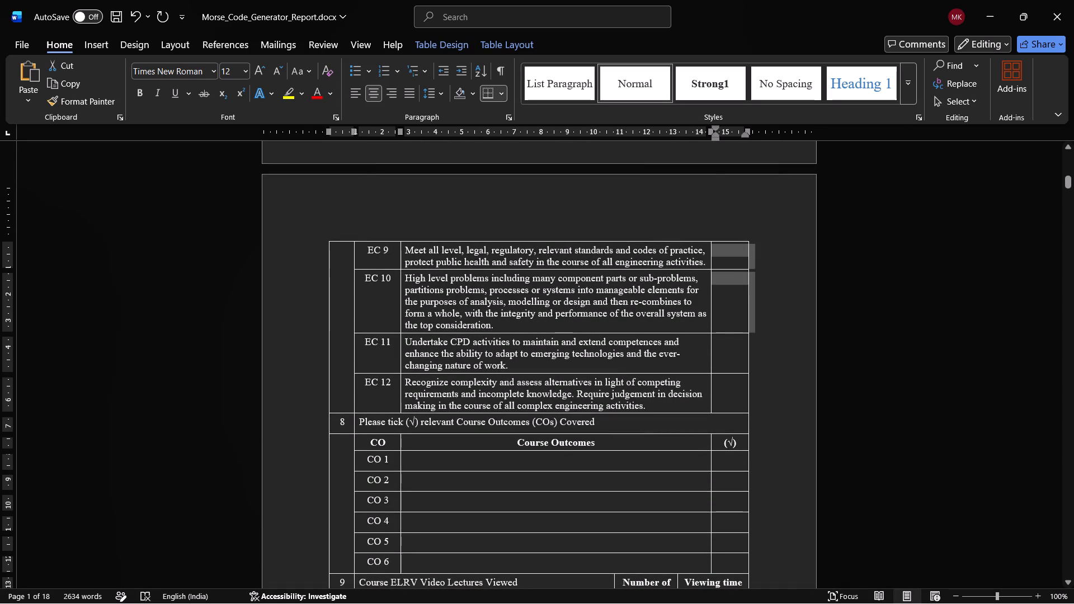
key("ctrl+shift+Down")
key("ctrl+shift+Down")
key("ctrl+shift+Down")
key("ctrl+v")
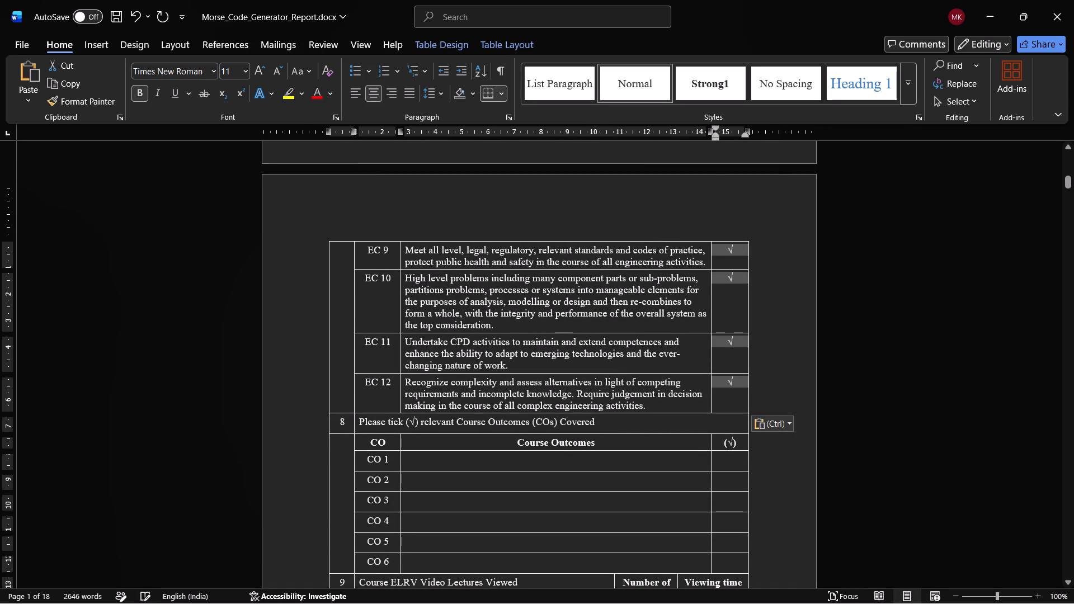
Fill the tick cells of Course Outcomes CO 1 to CO 6 with the √ symbol.
left_click(728, 468)
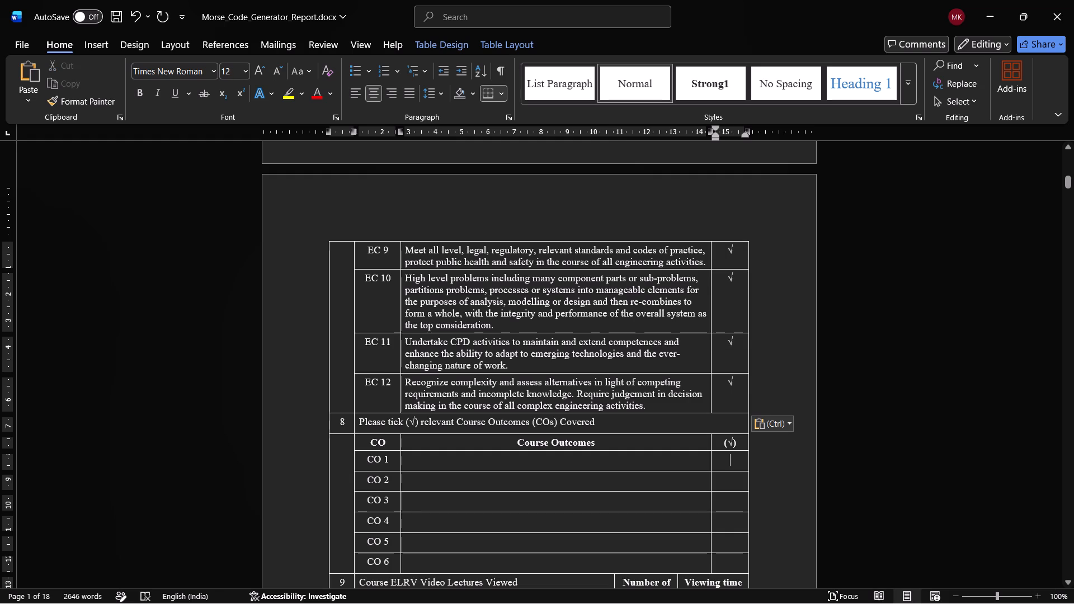
key("ctrl+shift+Down")
key("ctrl+shift+Down")
key("ctrl+shift+Down")
key("ctrl+shift+Down")
key("ctrl+shift+Down")
key("ctrl+shift+Down")
key("ctrl+shift+Down")
key("ctrl+shift+Down")
key("ctrl+shift+Down")
key("ctrl+shift+Down")
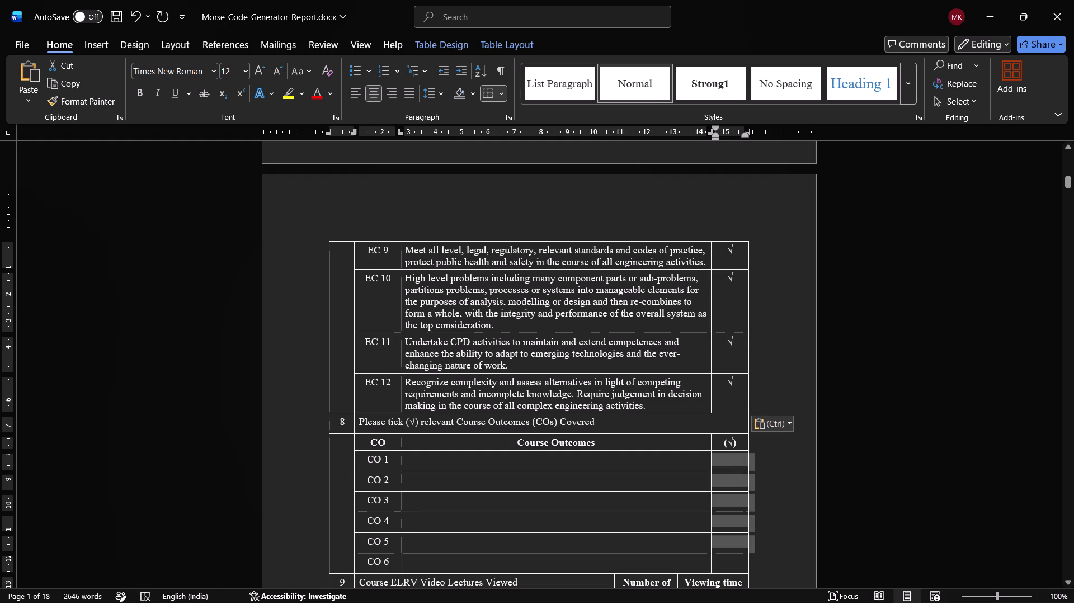
key("ctrl+shift+Down")
key("ctrl+v")
scroll(728, 468, "down", 1)
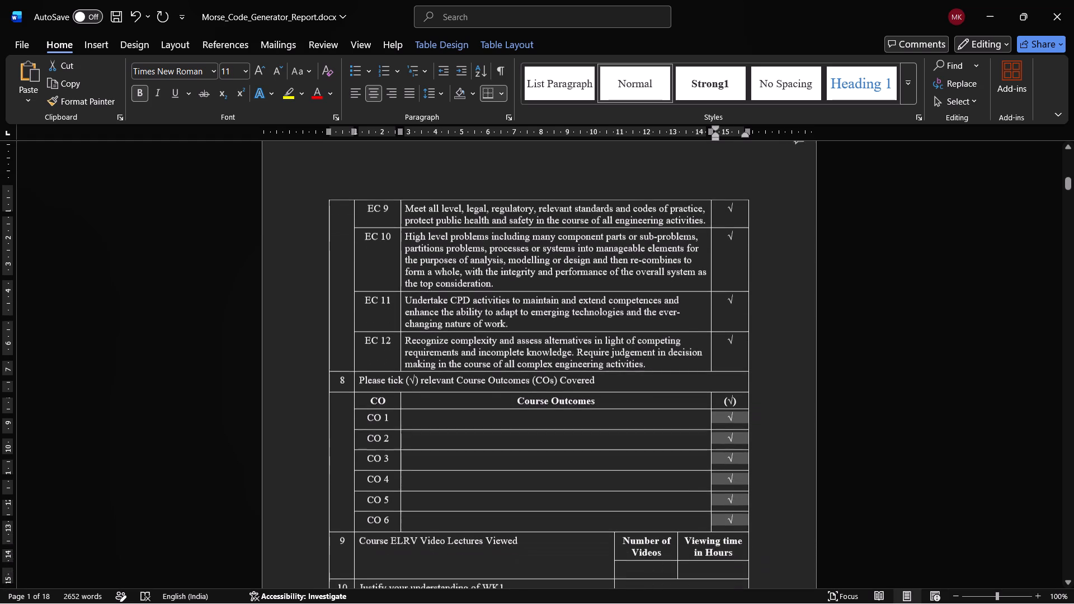
scroll(728, 468, "down", 1)
left_click(779, 418)
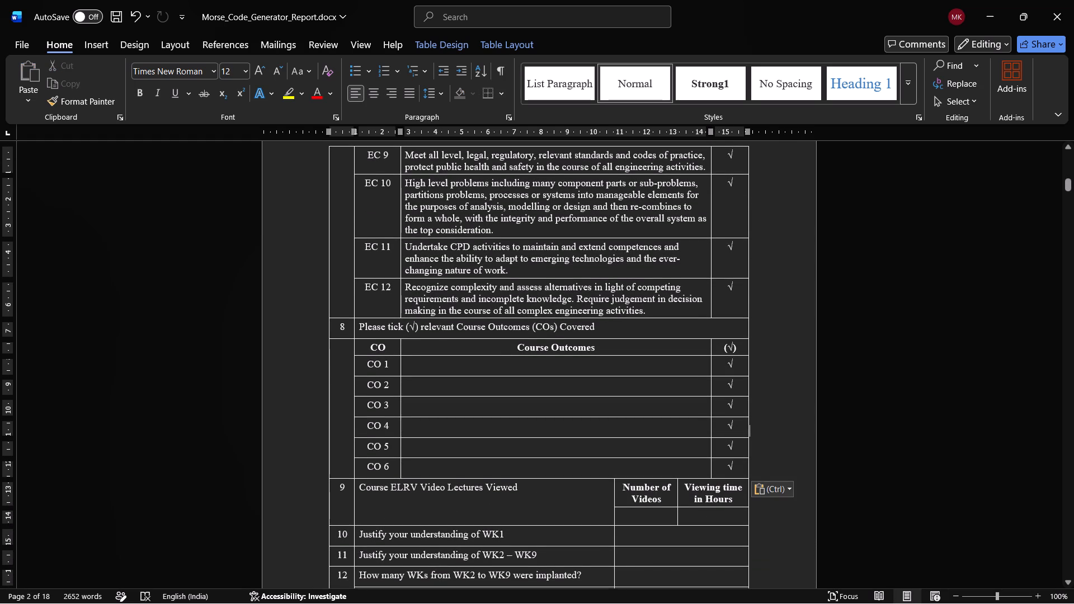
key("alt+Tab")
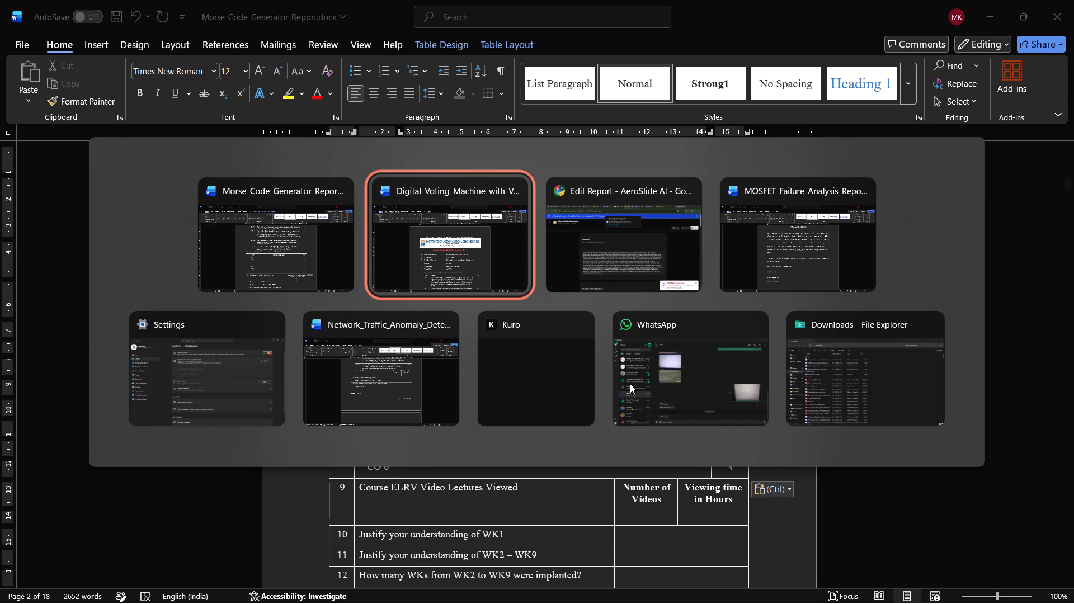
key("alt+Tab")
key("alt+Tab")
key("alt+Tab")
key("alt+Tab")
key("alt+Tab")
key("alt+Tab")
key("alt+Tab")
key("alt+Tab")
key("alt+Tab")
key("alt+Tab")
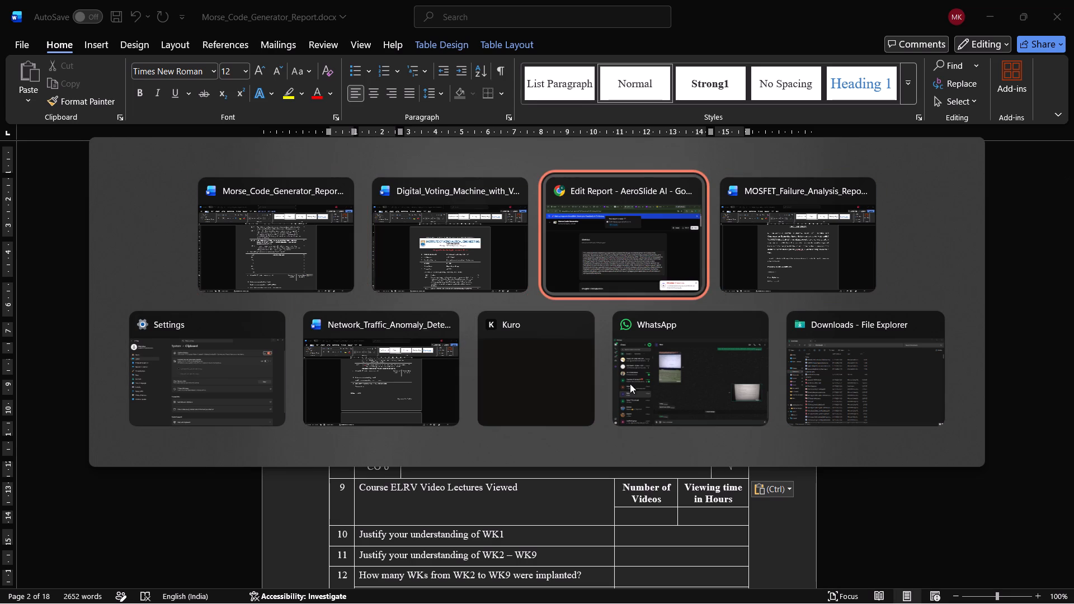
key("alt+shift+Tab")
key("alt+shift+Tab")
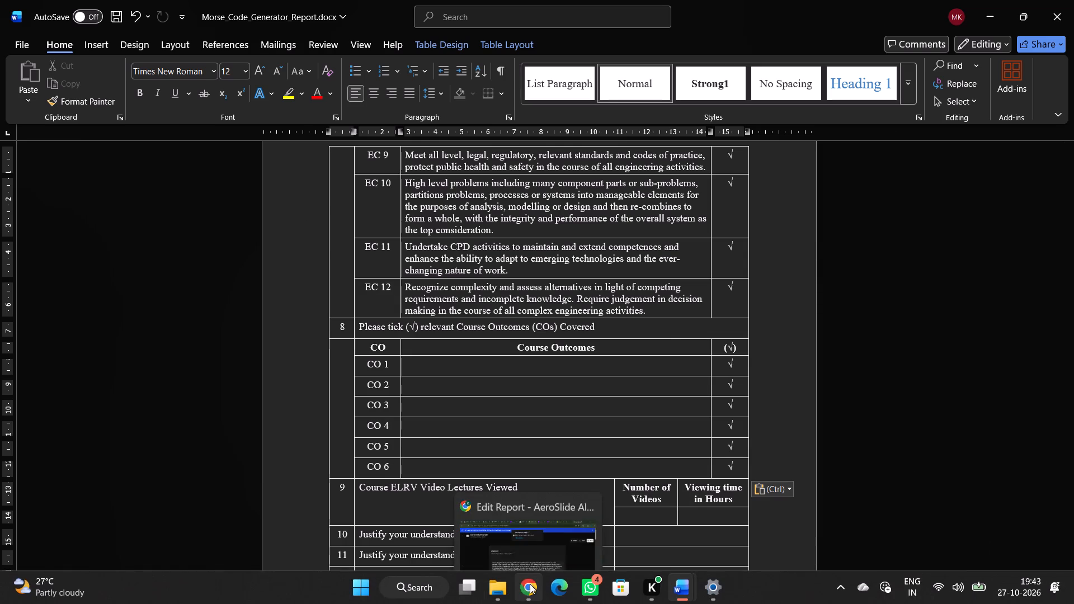
Switch to Chrome and open the AEEE13 Control Systems syllabus PDF from the III Semester theory courses on the IARE B.Tech syllabus page.
left_click(530, 584)
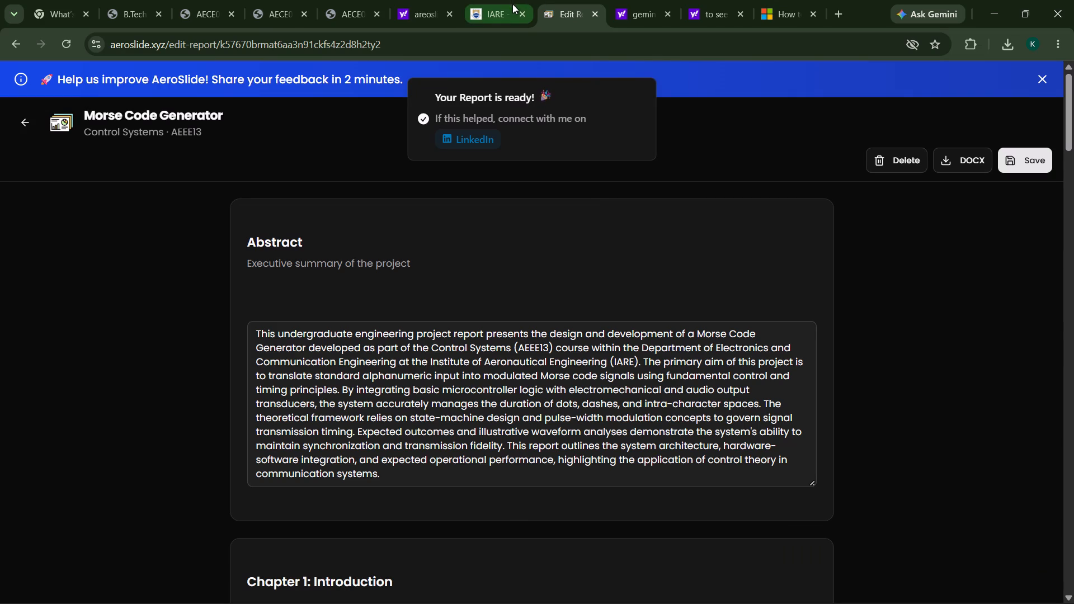
left_click(137, 17)
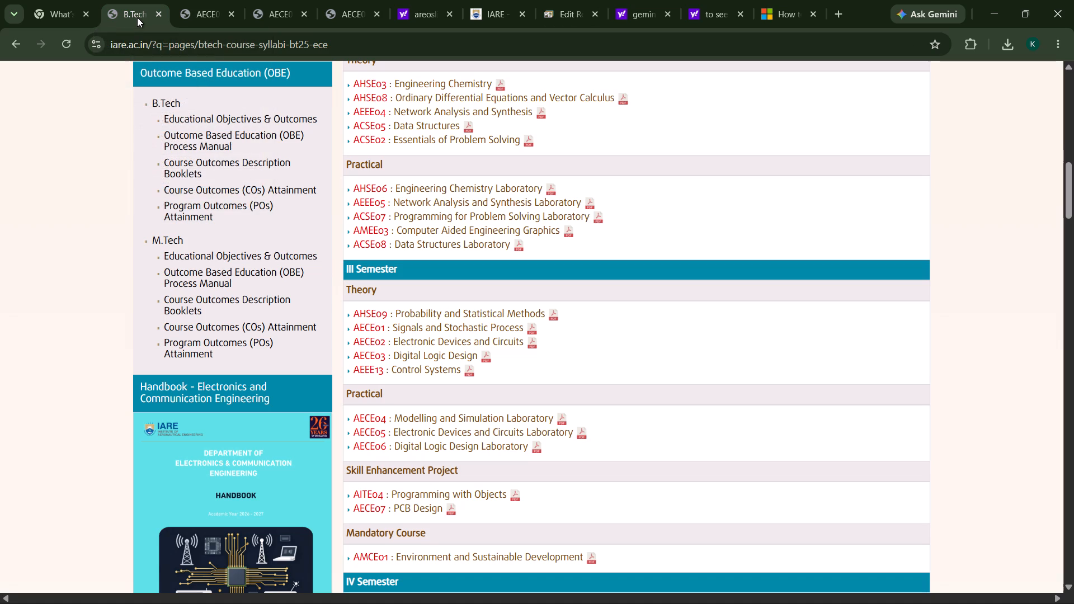
left_click(434, 370)
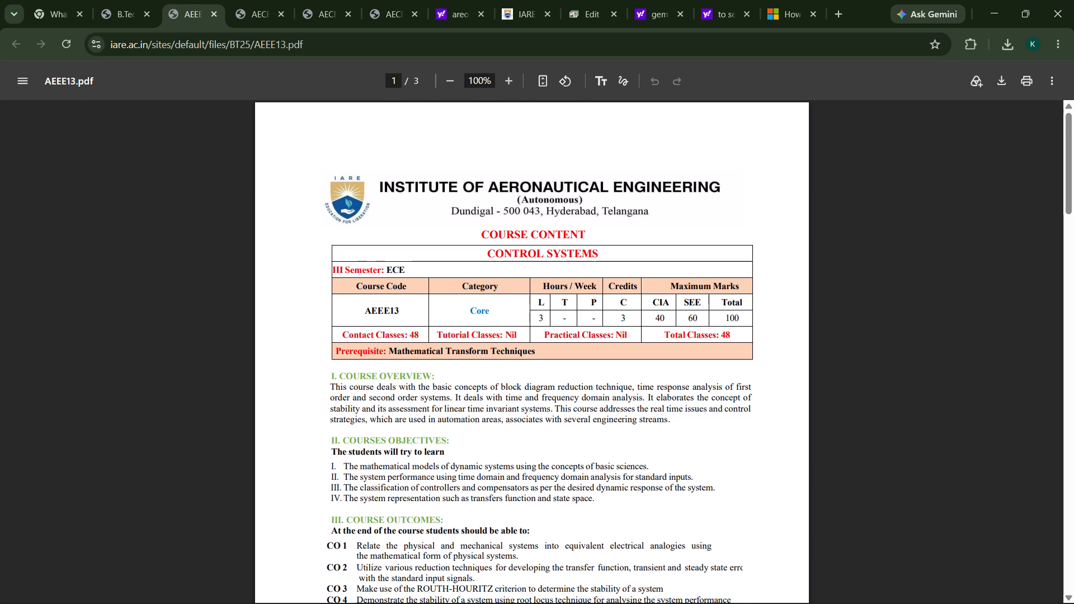
Copy the Course Outcomes text from CO 1 through CO 6 out of the AEEE13 Control Systems course PDF.
scroll(603, 415, "down", 2)
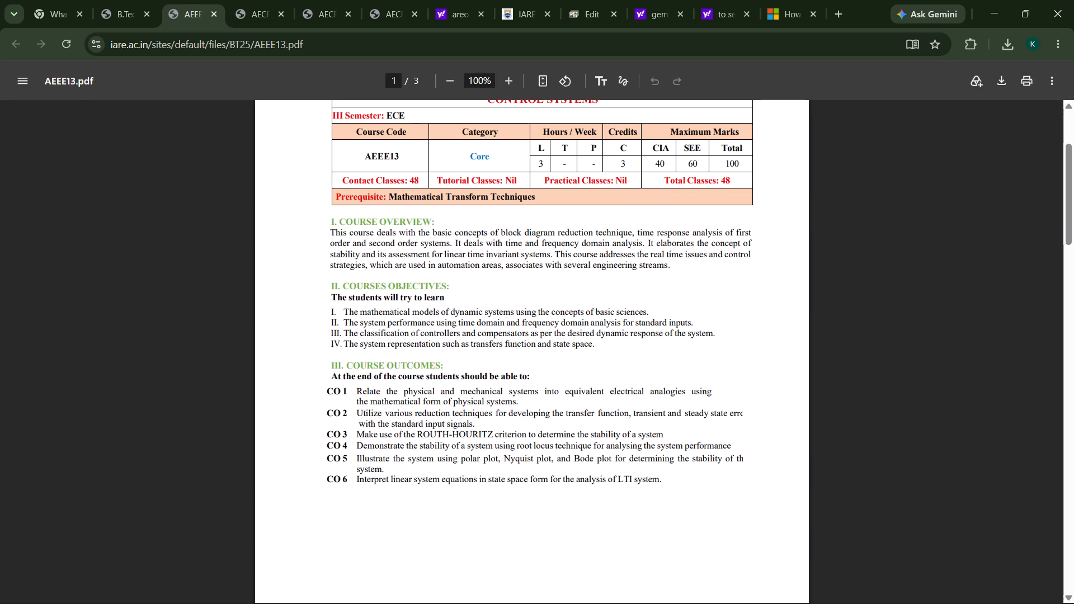
left_click_drag(663, 478, 338, 386)
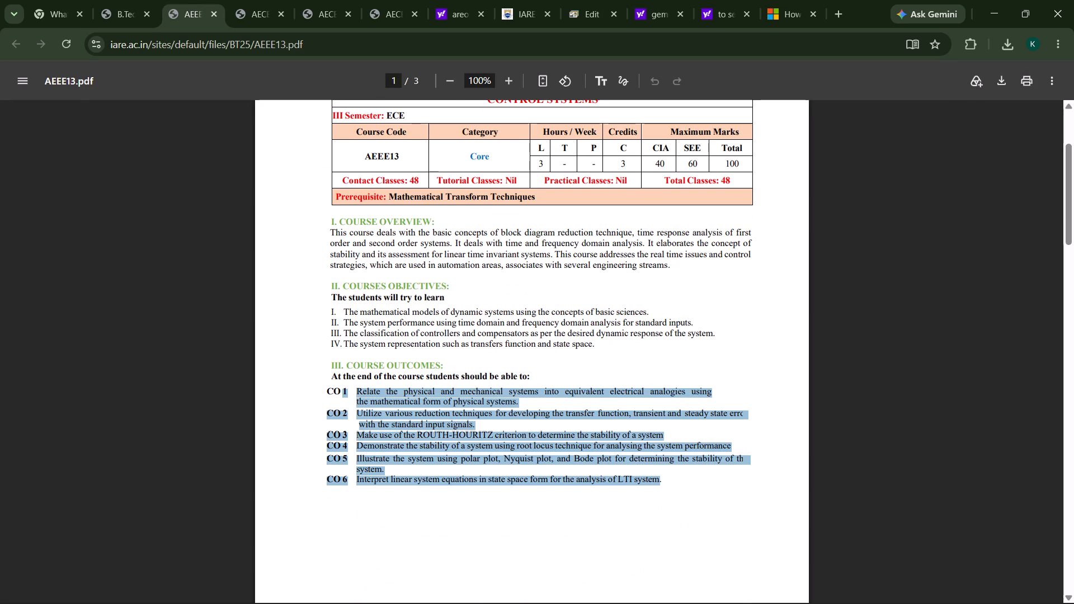
left_click_drag(338, 386, 358, 388)
key("ctrl+c")
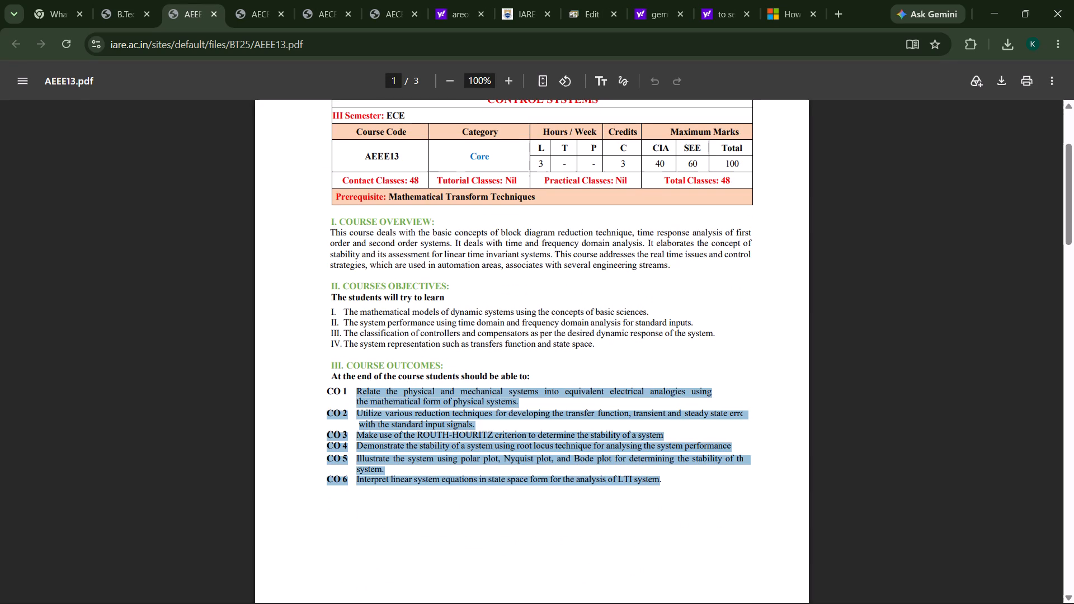
left_click(489, 456)
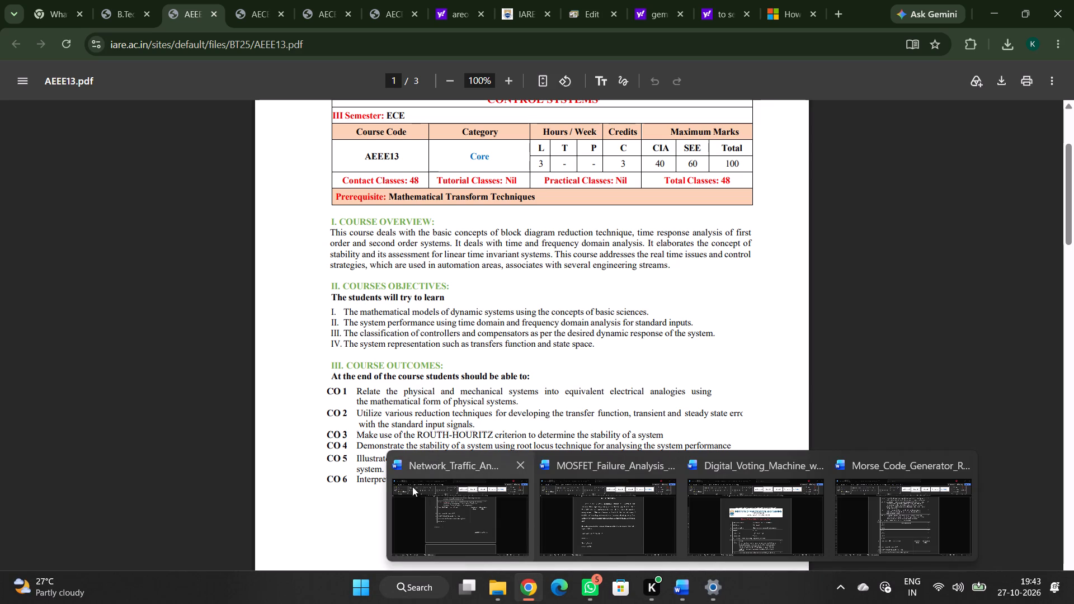
Switch to the Morse Code Generator report in Word and paste the copied outcomes into the CO 1 Course Outcomes cell.
key("alt+Tab")
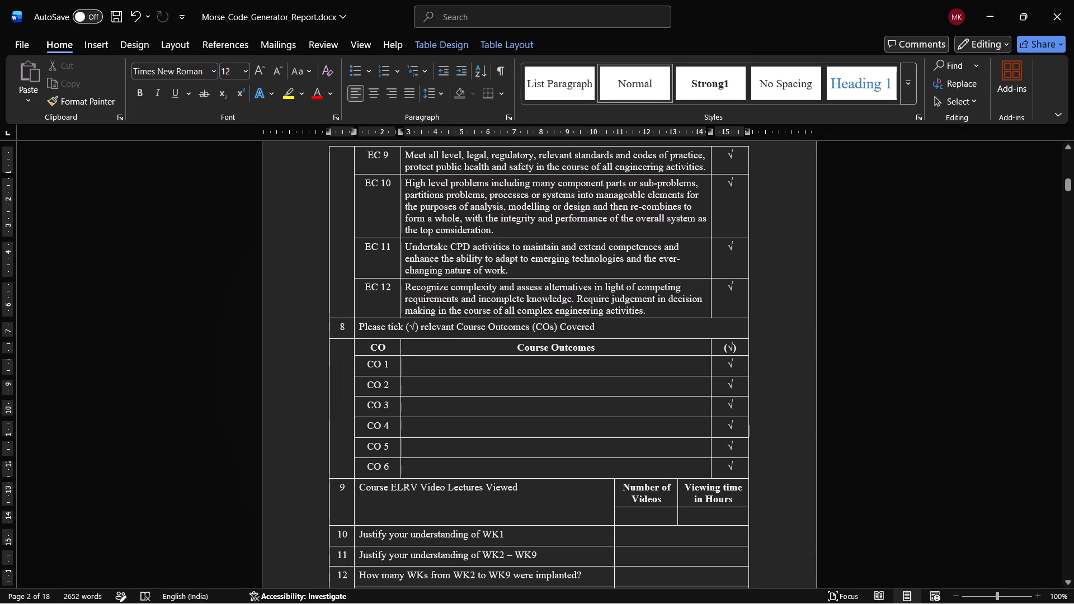
scroll(574, 233, "up", 7)
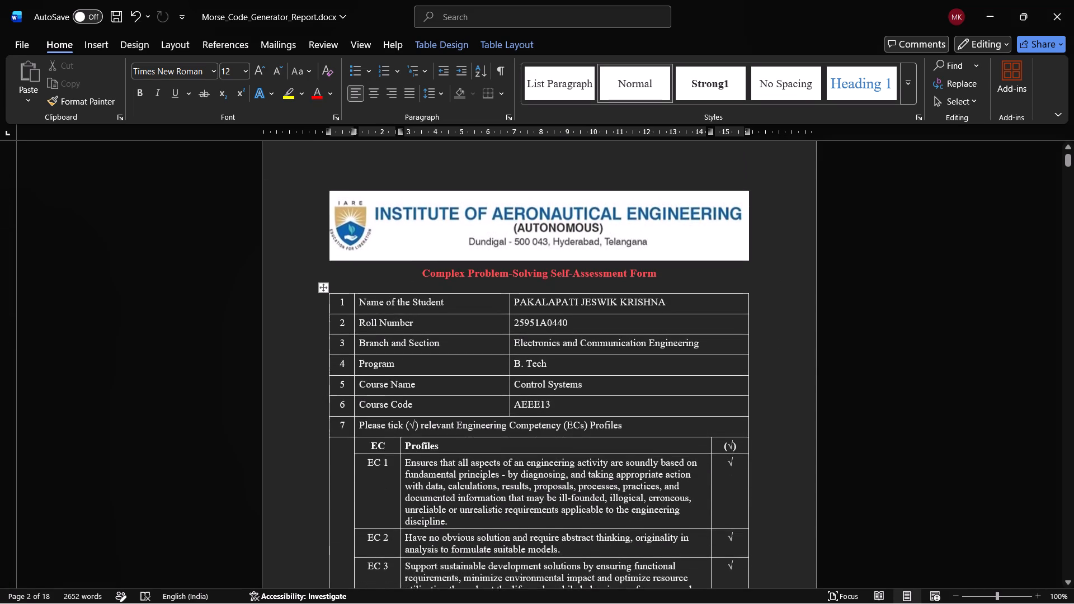
scroll(574, 233, "down", 2)
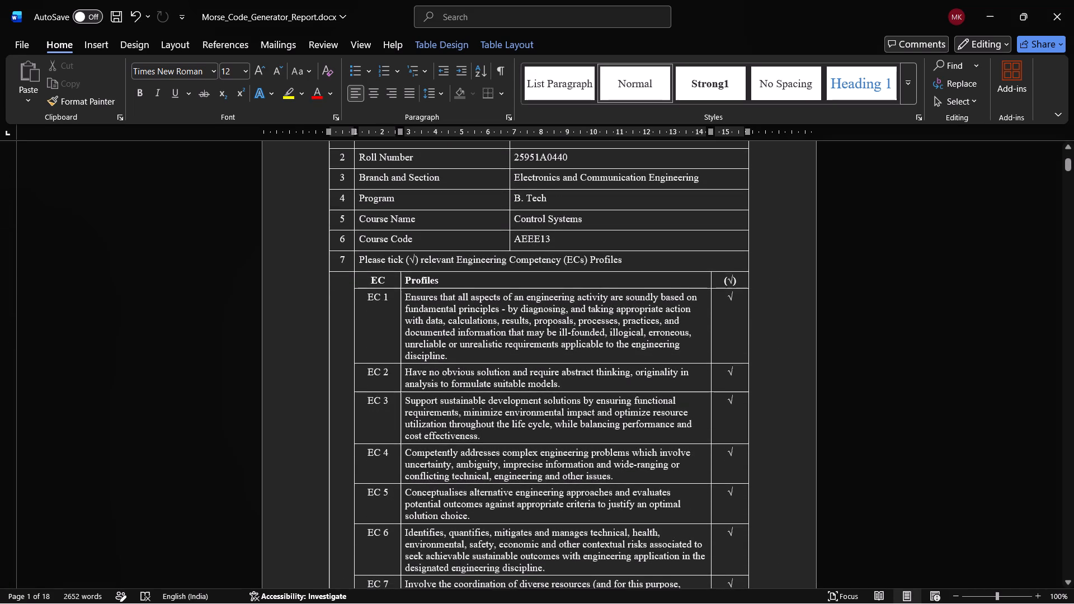
scroll(574, 233, "down", 4)
scroll(477, 440, "down", 4)
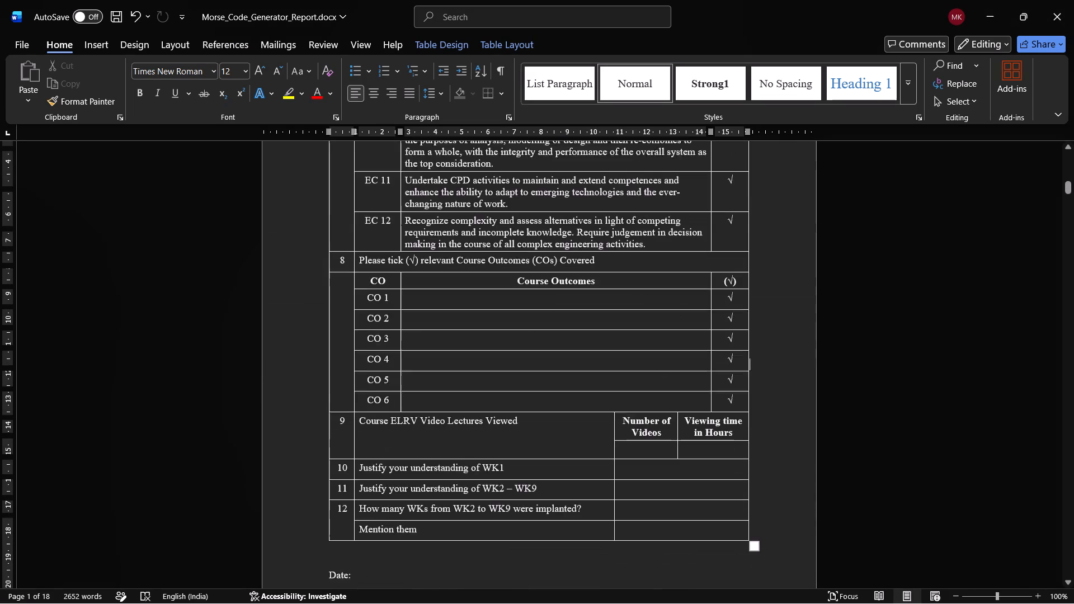
left_click(425, 283)
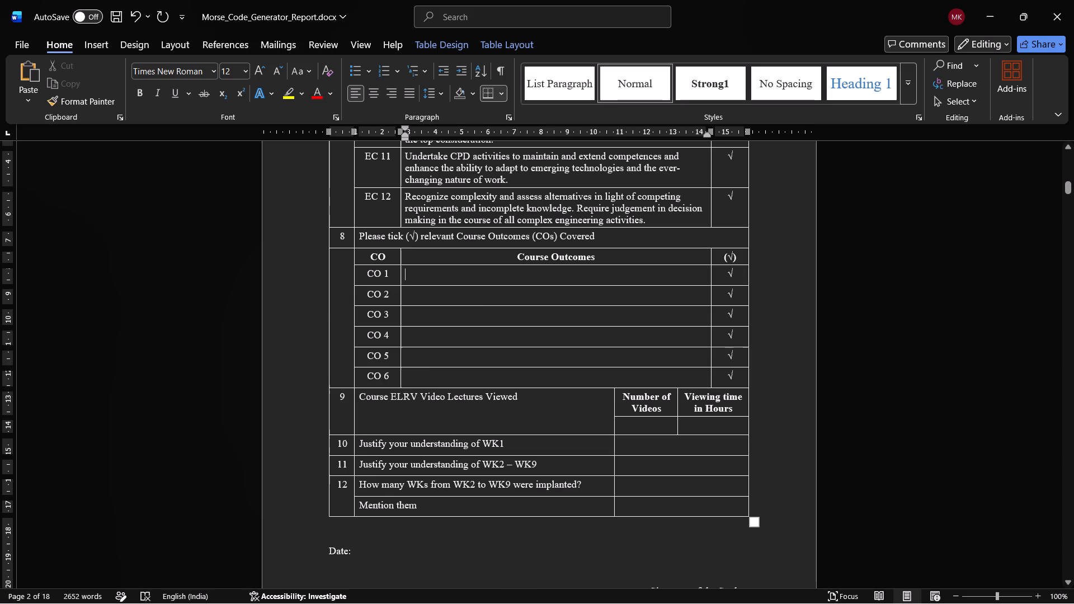
key("ctrl+v")
Move the outcome text starting "Interpret linear system equations" from the CO 1 cell into the CO 6 row.
key("ctrl+shift+Left")
key("ctrl+shift+Left")
key("ctrl+shift+Left")
key("ctrl+shift+Left")
key("ctrl+shift+Left")
key("ctrl+shift+Left")
key("ctrl+shift+Left")
key("ctrl+shift+Left")
key("ctrl+shift+Left")
key("ctrl+shift+Left")
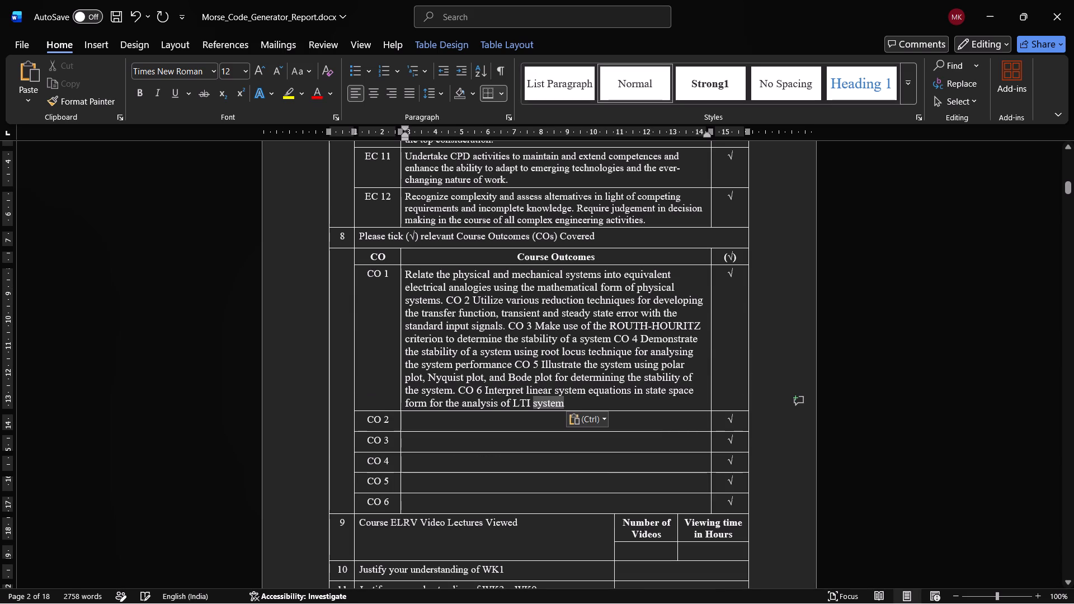
key("ctrl+shift+Left")
key("ctrl+shift+Left")
key("ctrl+shift+Left")
key("ctrl+shift+Left")
key("ctrl+shift+Left")
key("ctrl+shift+Right")
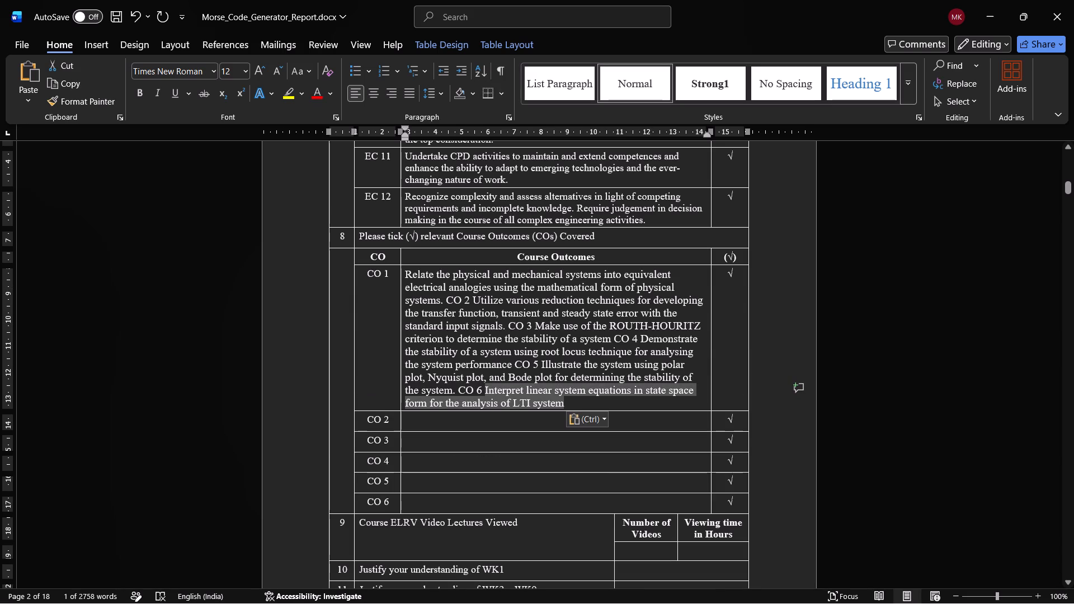
key("ctrl+x")
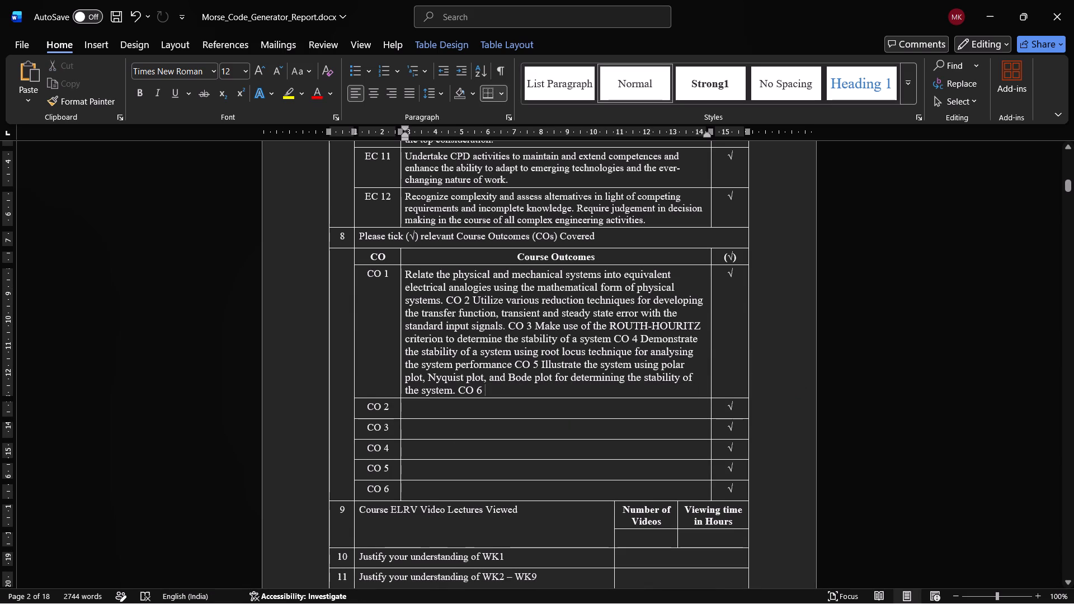
left_click(459, 492)
key("ctrl+v")
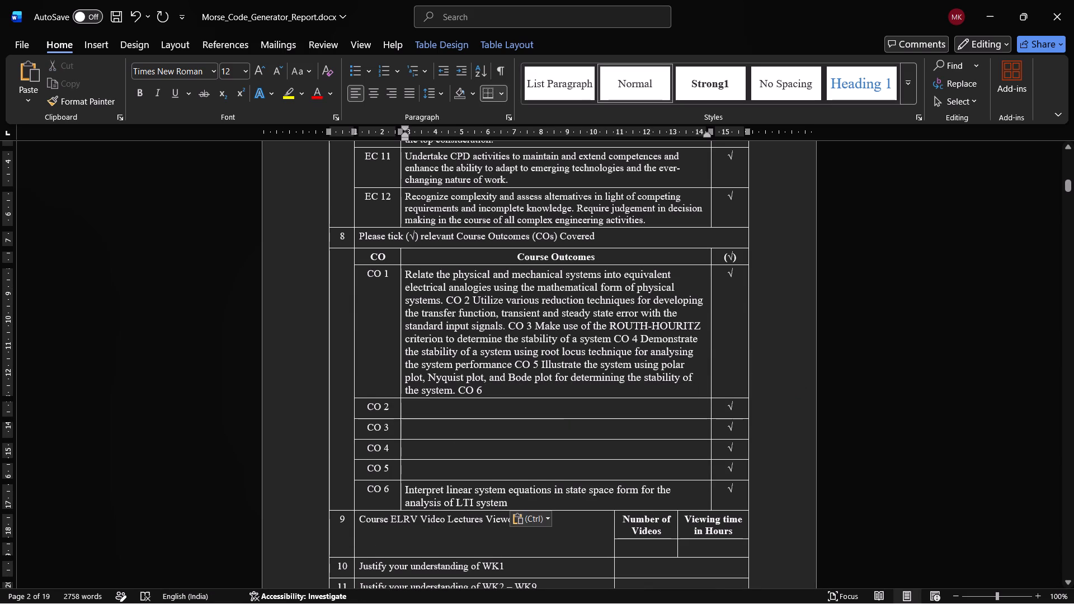
Delete the leftover "CO 6" label at the end of the CO 1 cell.
left_click(510, 392)
key("BackSpace")
key("BackSpace")
key("BackSpace")
key("BackSpace")
key("BackSpace")
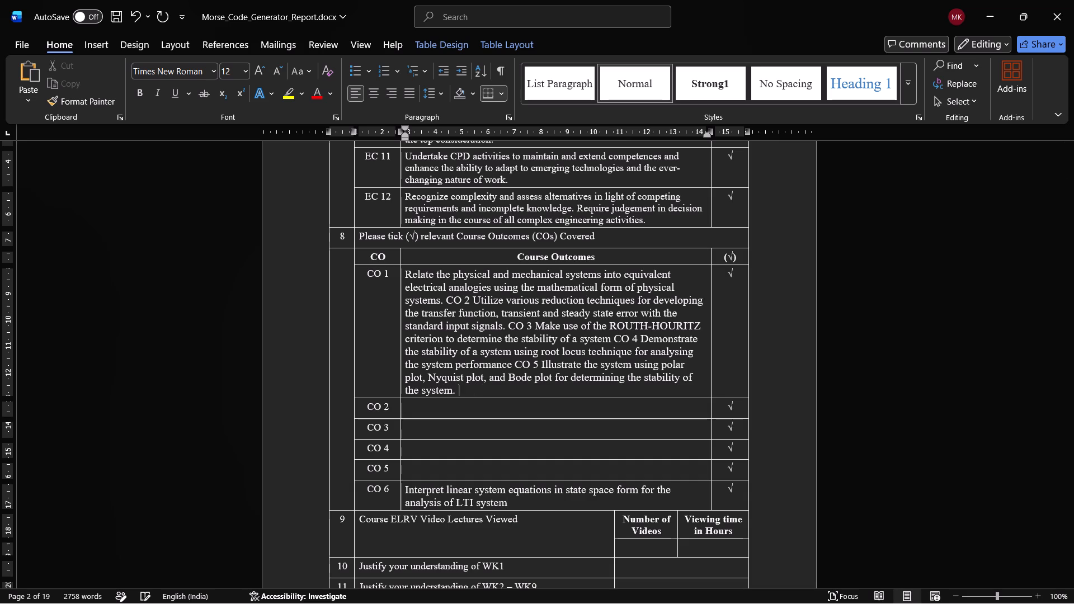
key("BackSpace")
Move the outcome text starting "Illustrate the system using polar plot" from the CO 1 cell into the CO 5 row.
key("ctrl+shift+Left")
key("ctrl+shift+Left")
key("ctrl+shift+Left")
key("ctrl+shift+Left")
key("ctrl+shift+Left")
key("ctrl+shift+Left")
key("ctrl+shift+Left")
key("ctrl+shift+Left")
key("ctrl+shift+Left")
key("ctrl+shift+Left")
key("ctrl+shift+Left")
key("ctrl+shift+Left")
key("ctrl+shift+Left")
key("ctrl+shift+Left")
key("ctrl+shift+Left")
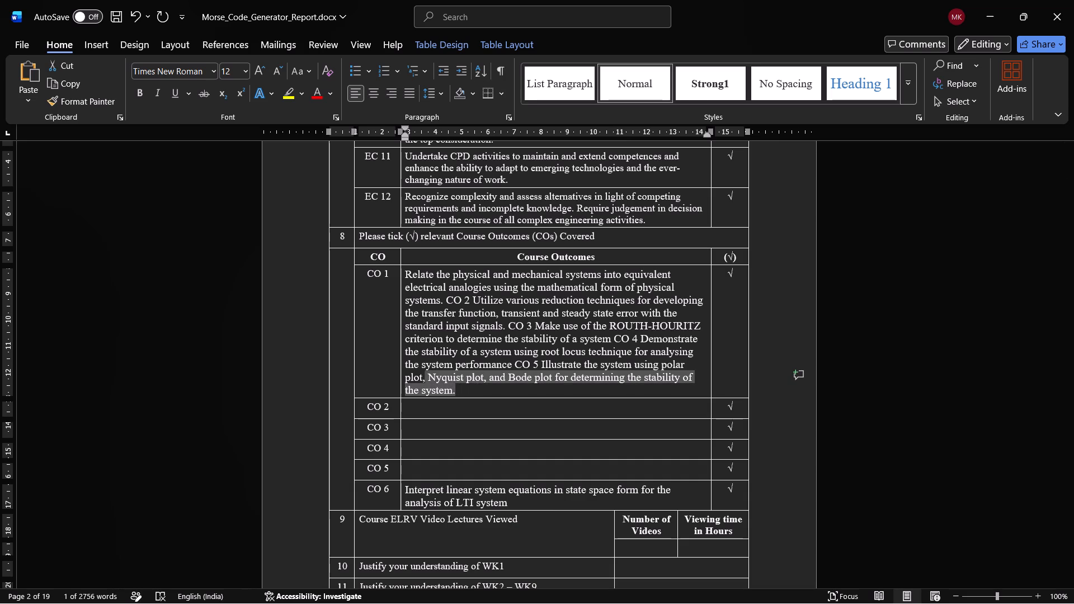
key("ctrl+shift+Left")
key("ctrl+shift+Left")
key("ctrl+shift+Left")
key("ctrl+shift+Left")
key("ctrl+shift+Left")
key("ctrl+shift+Left")
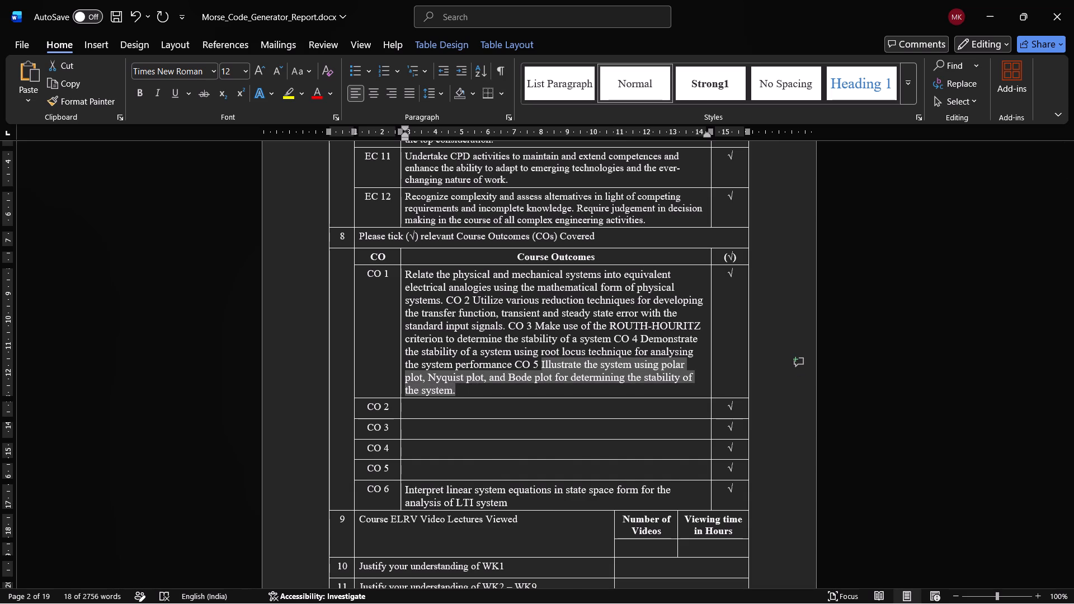
key("ctrl+x")
left_click(445, 443)
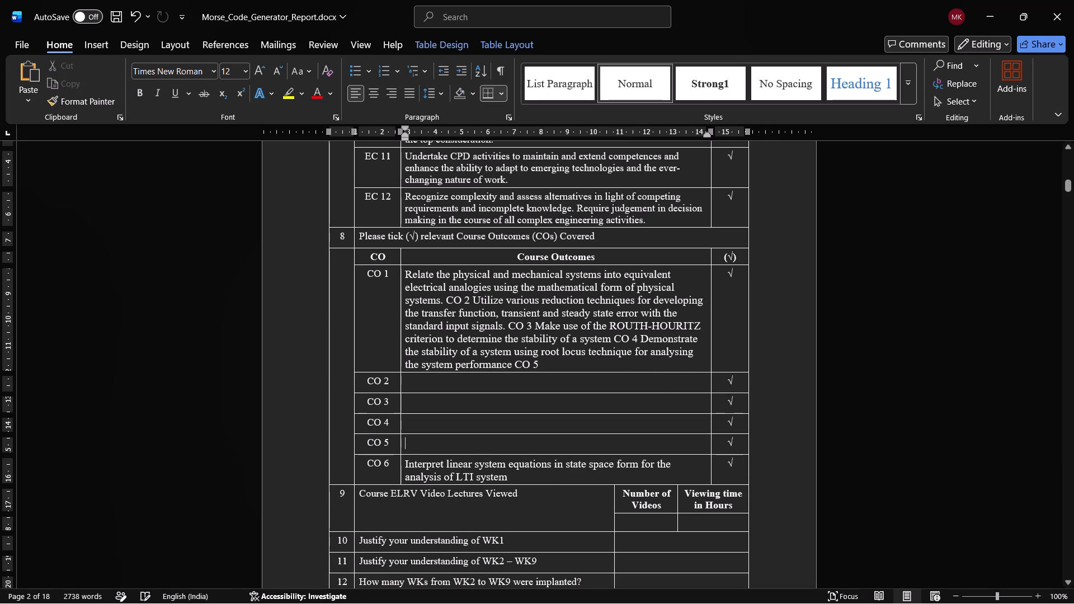
key("ctrl+v")
Delete the leftover "CO 5" label at the end of the CO 1 cell.
left_click(562, 366)
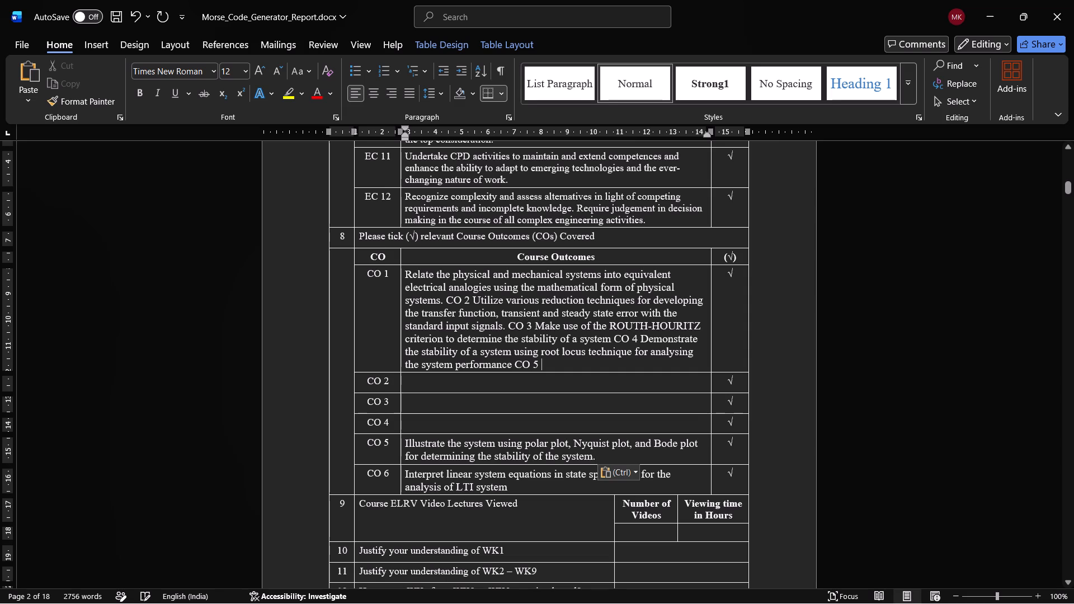
key("BackSpace")
key("BackSpace")
key("BackSpace")
key("BackSpace")
key("BackSpace")
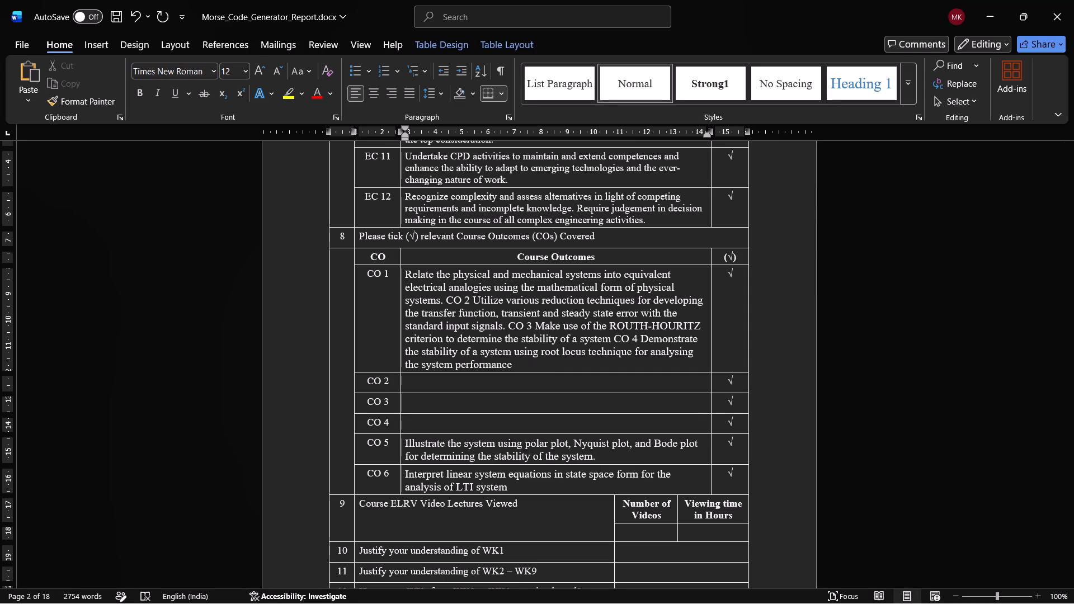
Move the outcome text starting "Demonstrate the stability of a system" from the CO 1 cell into the CO 4 row.
key("ctrl+shift+Left")
key("ctrl+shift+Left")
key("ctrl+shift+Left")
key("ctrl+shift+Left")
key("ctrl+shift+Left")
key("ctrl+shift+Left")
key("ctrl+shift+Left")
key("ctrl+shift+Left")
key("ctrl+shift+Left")
key("ctrl+shift+Left")
key("ctrl+shift+Left")
key("ctrl+shift+Left")
key("ctrl+shift+Left")
key("ctrl+shift+Left")
key("ctrl+shift+Left")
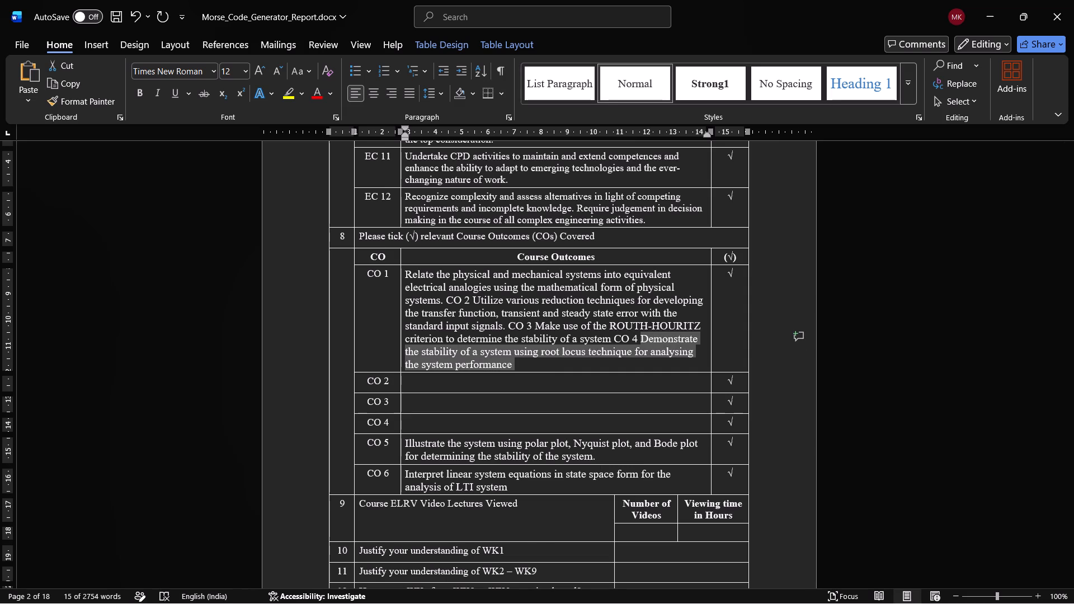
key("ctrl+x")
left_click(489, 393)
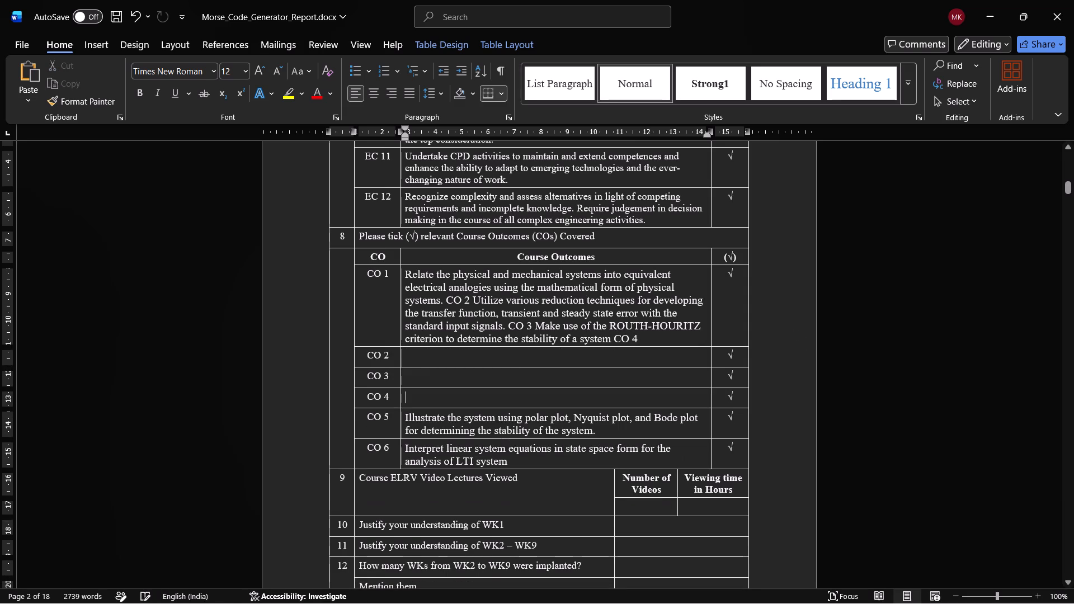
key("ctrl+v")
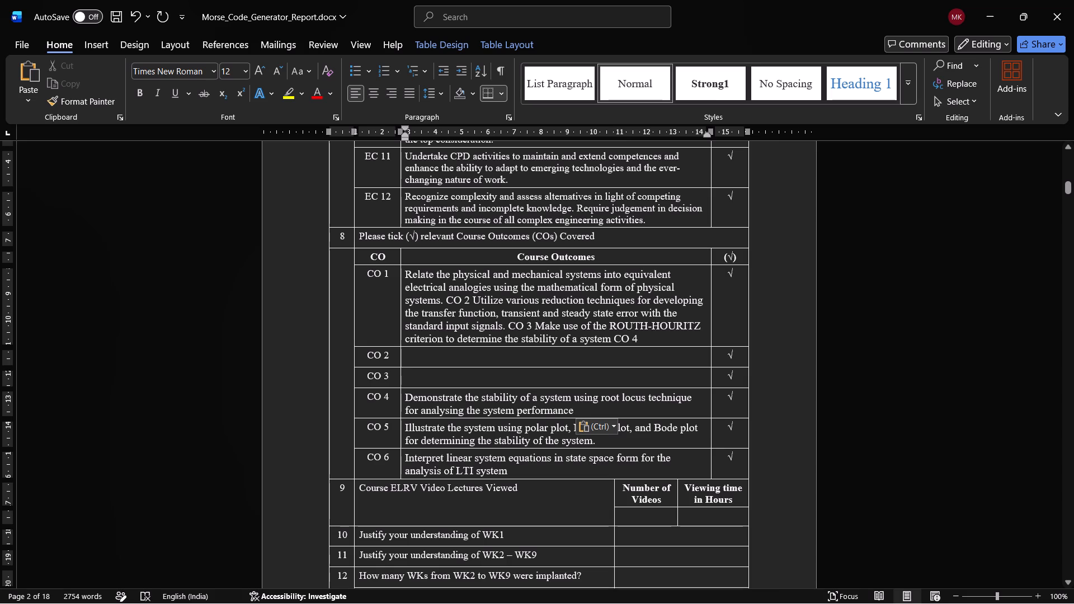
Delete the leftover "CO 4" label at the end of the CO 1 cell.
left_click(649, 338)
key("BackSpace")
key("BackSpace")
key("BackSpace")
key("BackSpace")
key("BackSpace")
key("BackSpace")
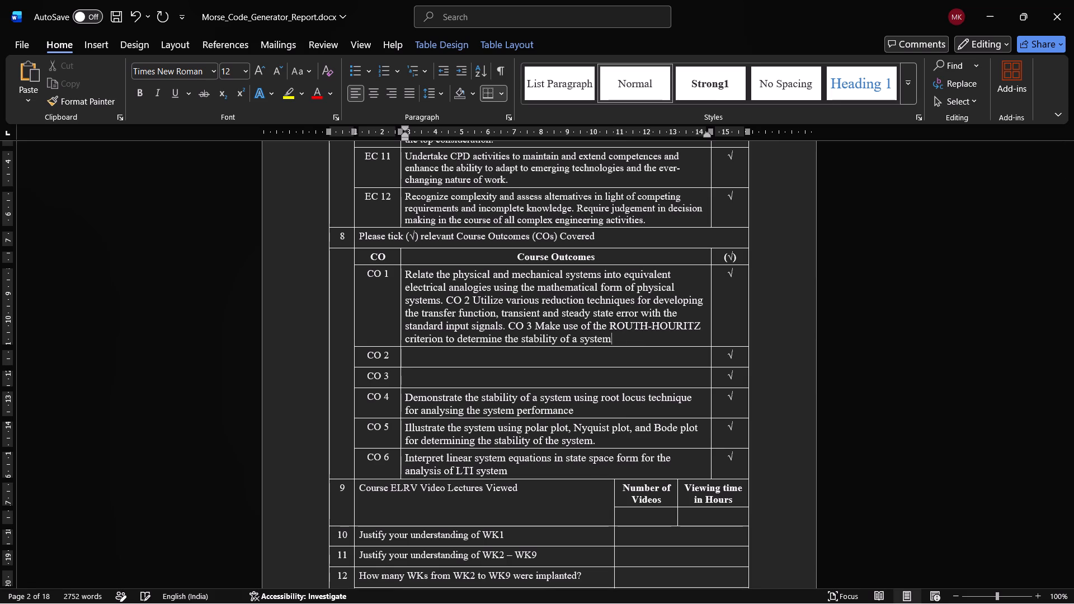
Move the outcome text starting "Make use of the ROUTH-HOURITZ criterion" from the CO 1 cell into the CO 3 row.
key("ctrl+shift+Left")
key("ctrl+shift+Left")
key("ctrl+shift+Left")
key("ctrl+shift+Left")
key("ctrl+shift+Left")
key("ctrl+shift+Left")
key("ctrl+shift+Left")
key("ctrl+shift+Left")
key("ctrl+shift+Left")
key("ctrl+shift+Left")
key("ctrl+shift+Left")
key("ctrl+shift+Left")
key("ctrl+shift+Left")
key("ctrl+shift+Left")
key("ctrl+shift+Left")
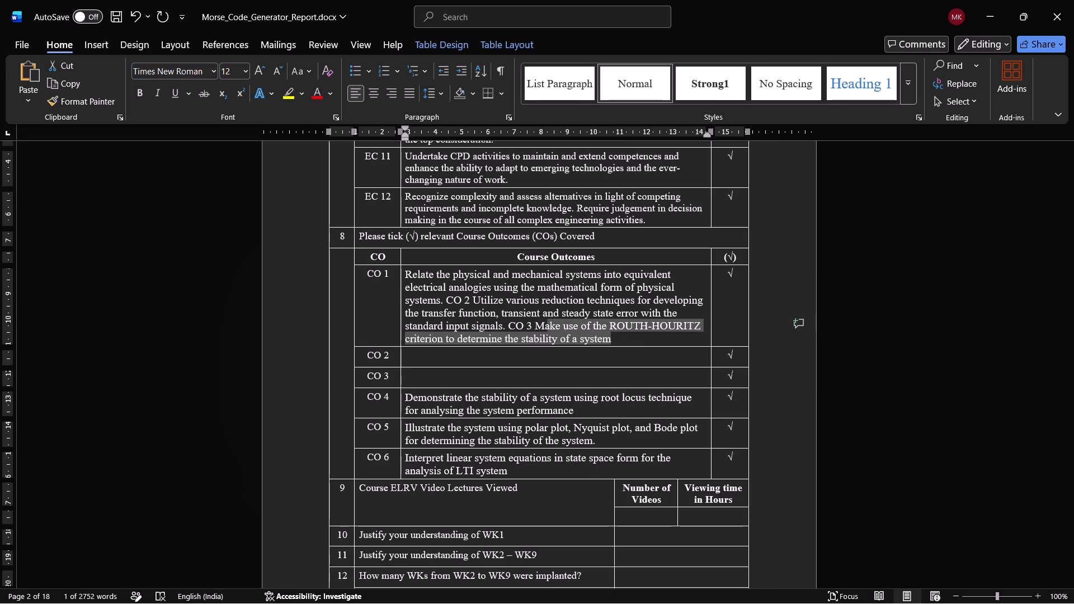
key("ctrl+x")
left_click(582, 369)
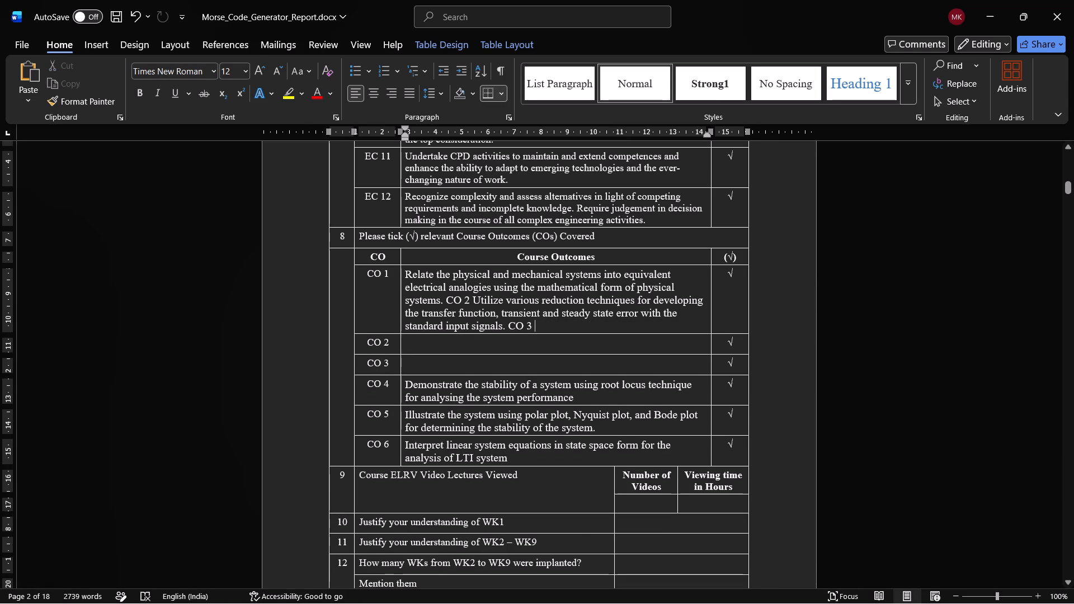
key("ctrl+v")
Delete the leftover "CO 3" label at the end of the CO 1 cell.
left_click(602, 324)
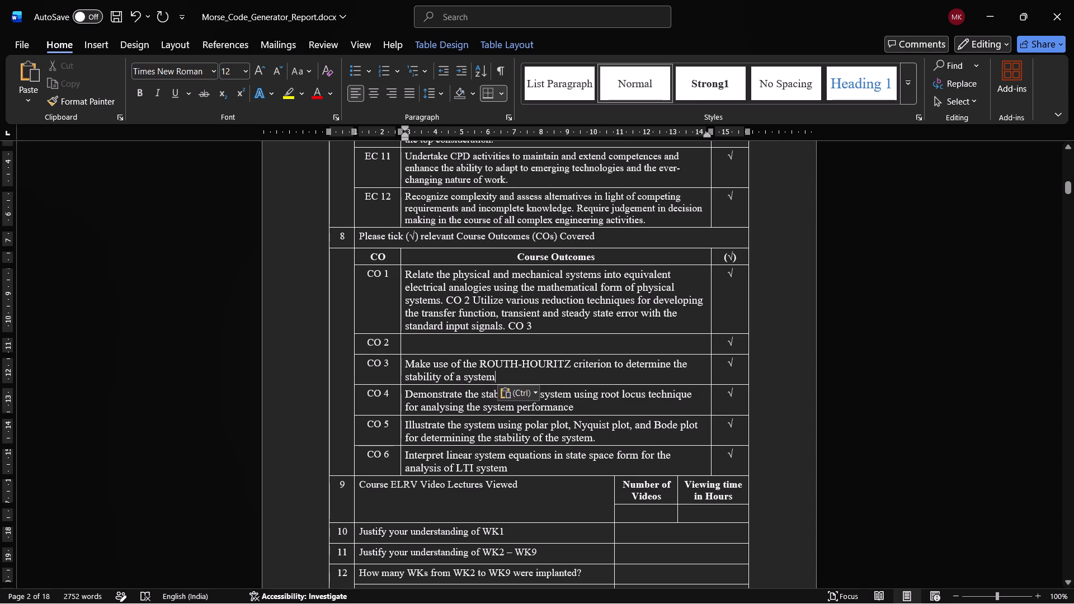
key("BackSpace")
key("BackSpace")
key("BackSpace")
key("BackSpace")
key("BackSpace")
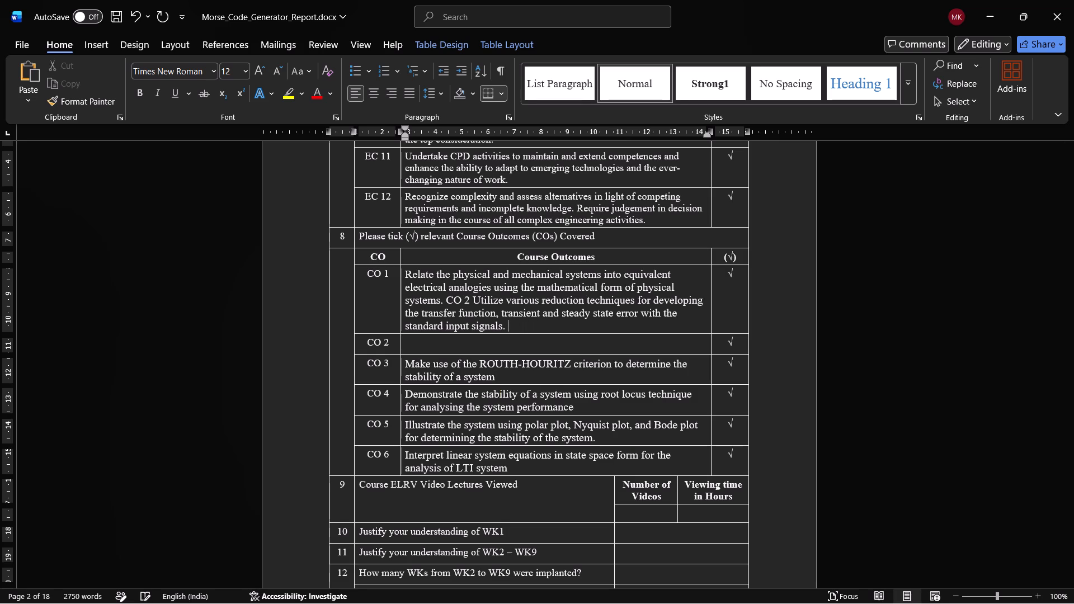
Move the outcome text starting "Utilize various reduction techniques" from the CO 1 cell into the CO 2 row.
key("ctrl+shift+Left")
key("ctrl+shift+Left")
key("ctrl+shift+Left")
key("ctrl+shift+Left")
key("ctrl+shift+Left")
key("ctrl+shift+Left")
key("ctrl+shift+Left")
key("ctrl+shift+Left")
key("ctrl+shift+Left")
key("ctrl+shift+Left")
key("ctrl+shift+Left")
key("ctrl+shift+Left")
key("ctrl+shift+Left")
key("ctrl+shift+Left")
key("ctrl+shift+Left")
key("ctrl+shift+Left")
key("ctrl+shift+Left")
key("ctrl+shift+Left")
key("ctrl+shift+Left")
key("ctrl+shift+Left")
key("ctrl+shift+Left")
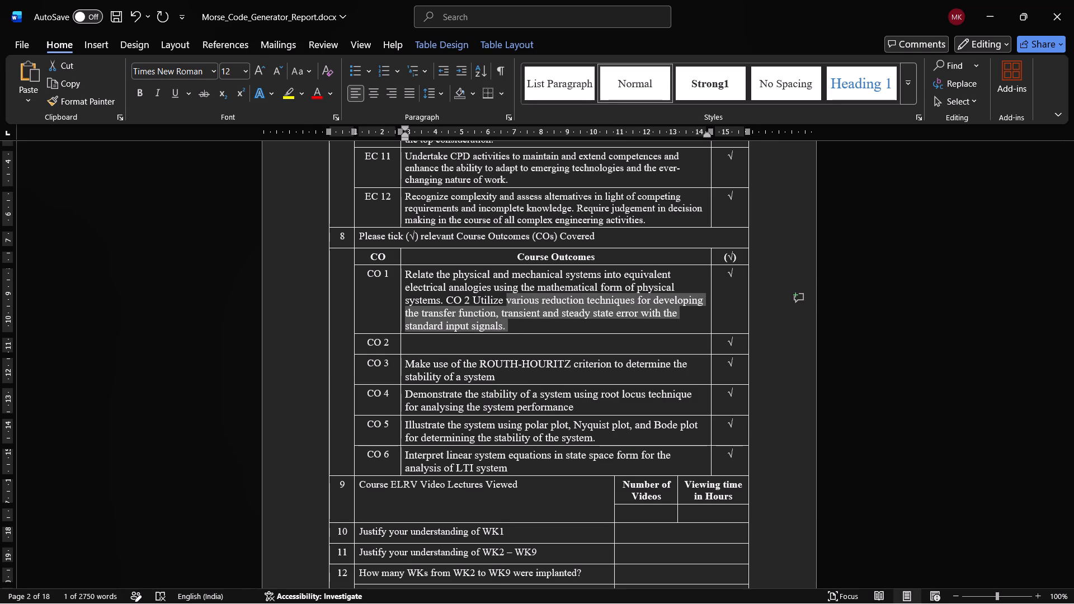
key("ctrl+shift+Left")
key("ctrl+shift+Right")
key("ctrl+x")
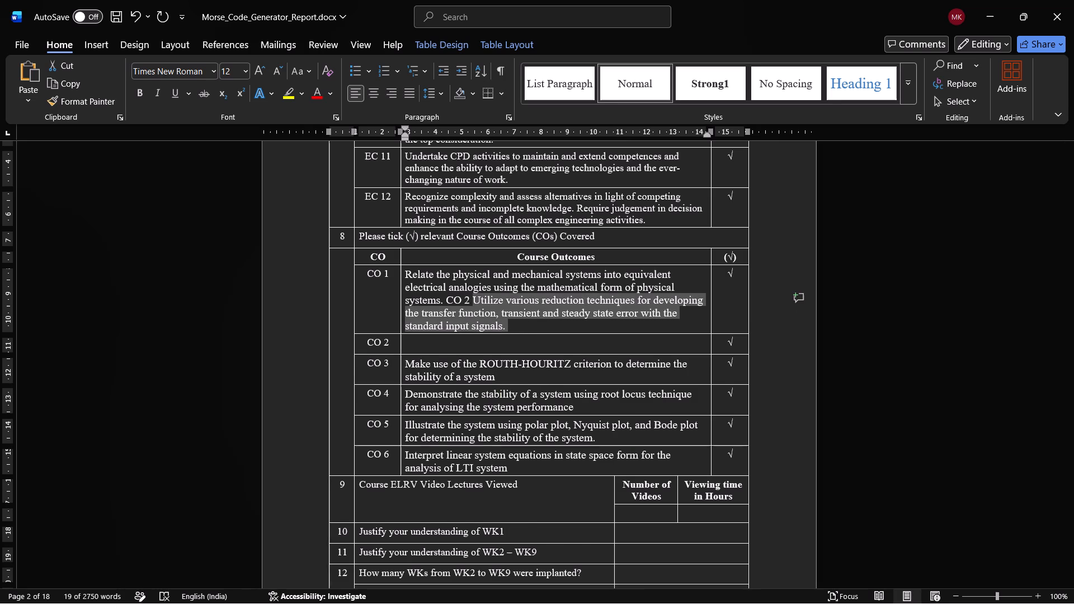
left_click(564, 320)
key("ctrl+v")
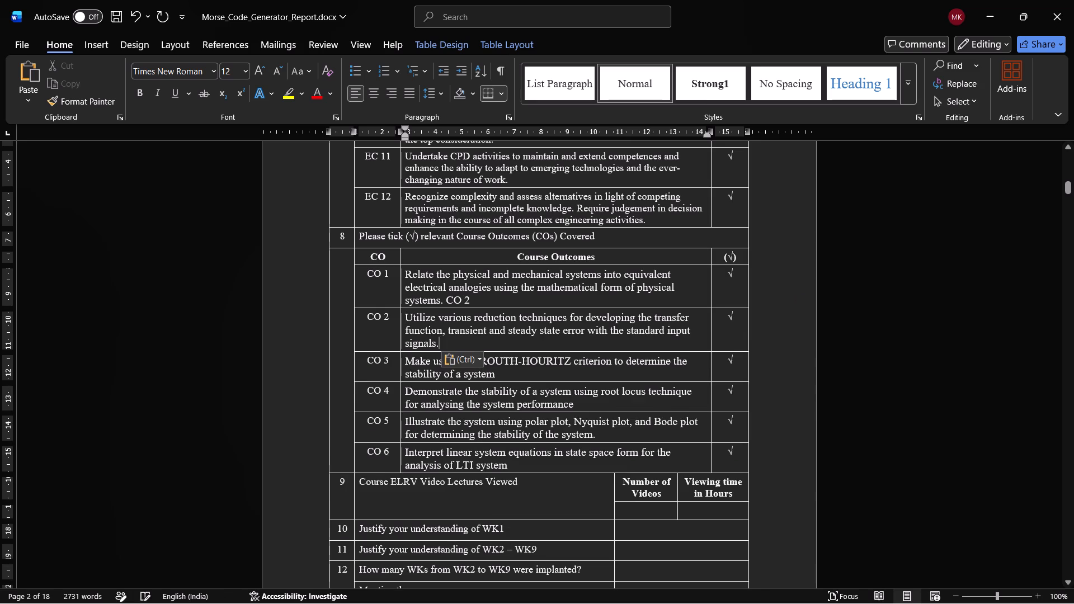
Delete the leftover "CO 2" label so the CO 1 cell holds only its own outcome.
left_click(535, 298)
key("BackSpace")
key("BackSpace")
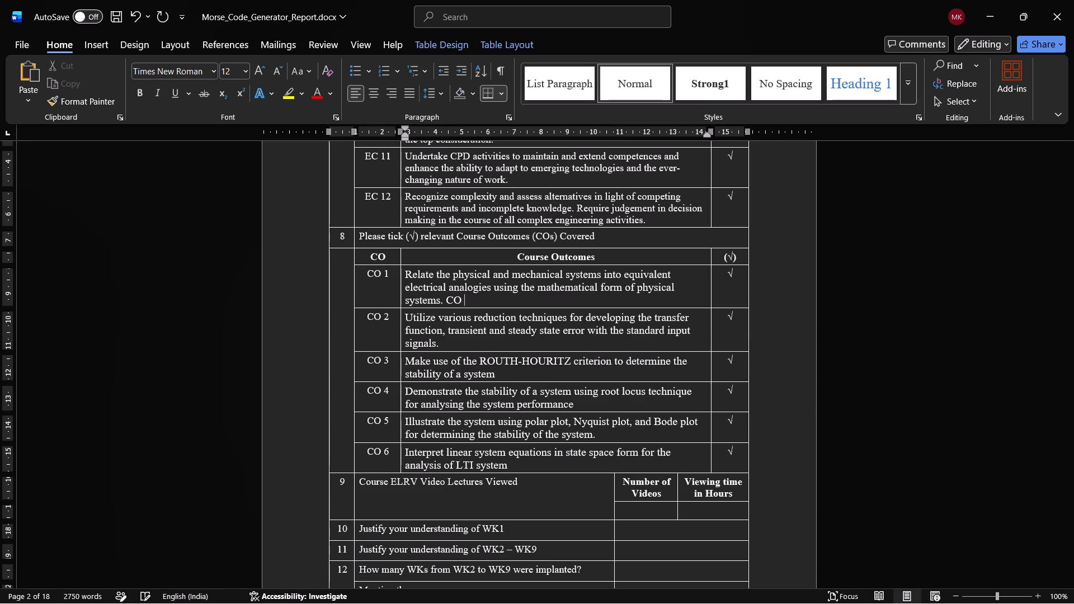
key("BackSpace")
key("BackSpace")
key("BackSpace")
Enter 27-10-2026 after the Date label below the self-assessment table.
scroll(535, 298, "down", 3)
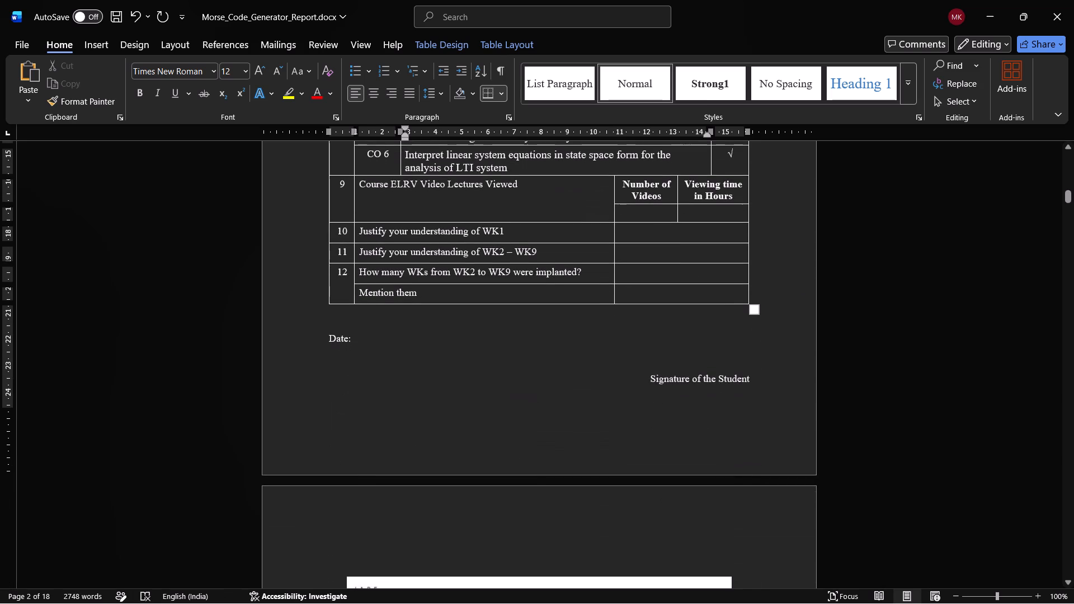
left_click(407, 350)
left_click(392, 343)
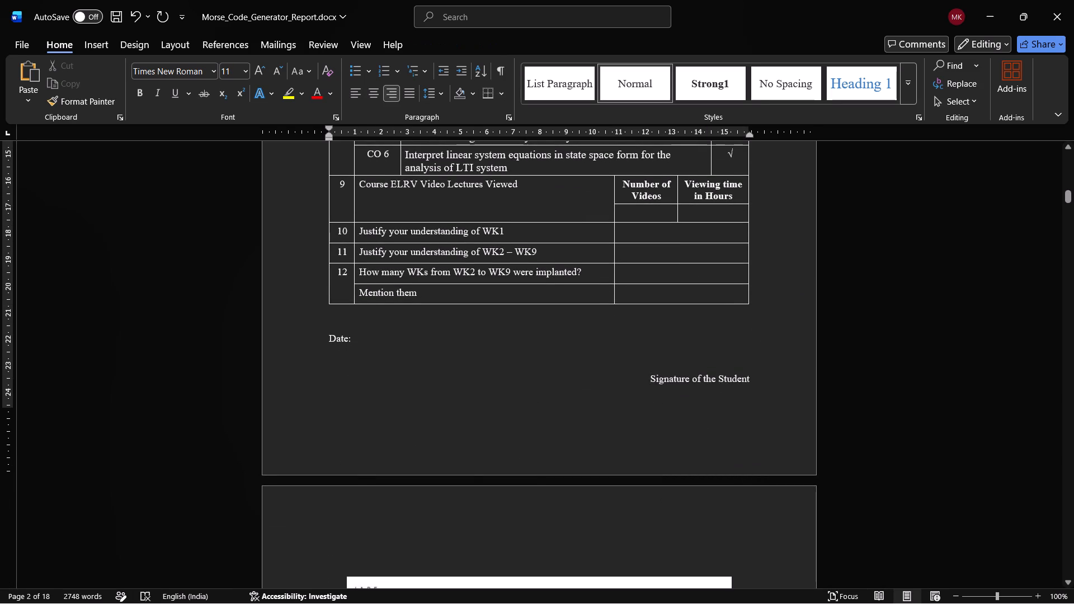
type("27-10-2026")
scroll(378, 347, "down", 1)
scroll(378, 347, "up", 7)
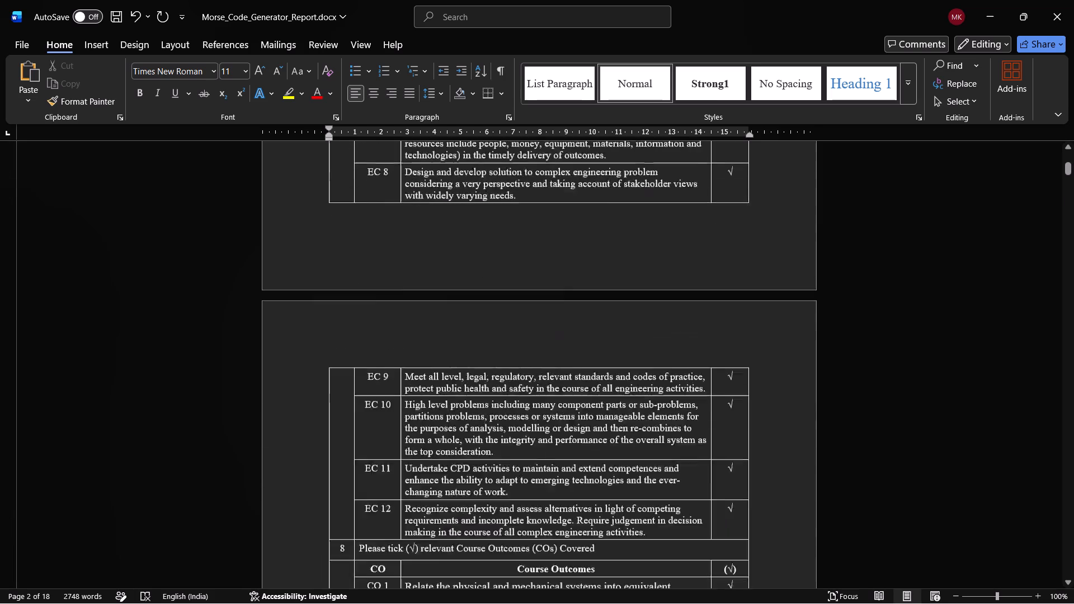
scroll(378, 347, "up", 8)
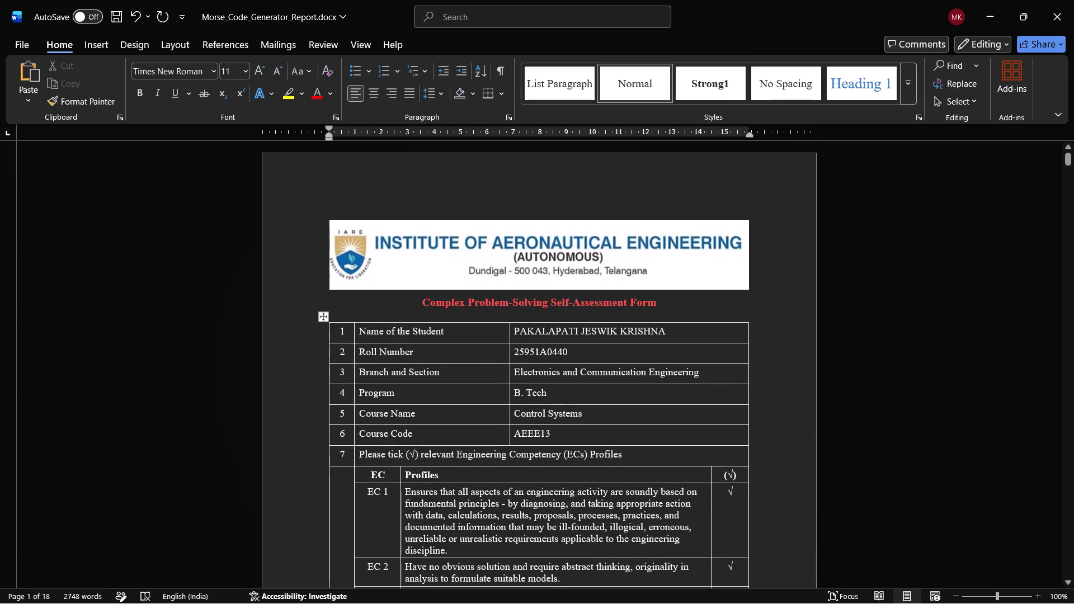
Replace the author's name on the title page with the student name copied from the self-assessment form, keeping the roll number on its own line.
left_click_drag(672, 332, 518, 333)
key("ctrl+c")
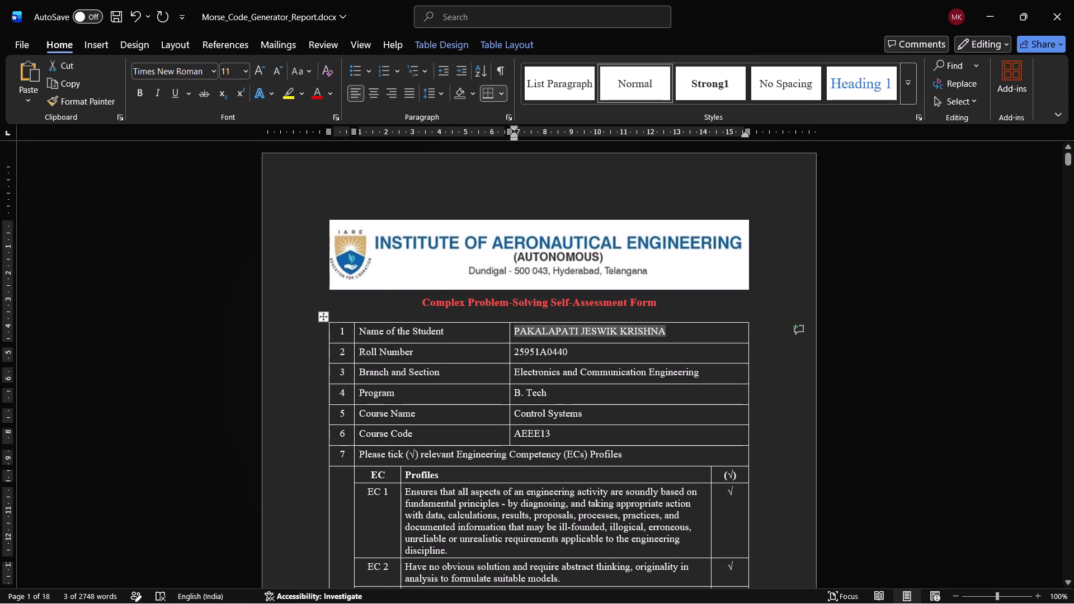
scroll(591, 469, "down", 10)
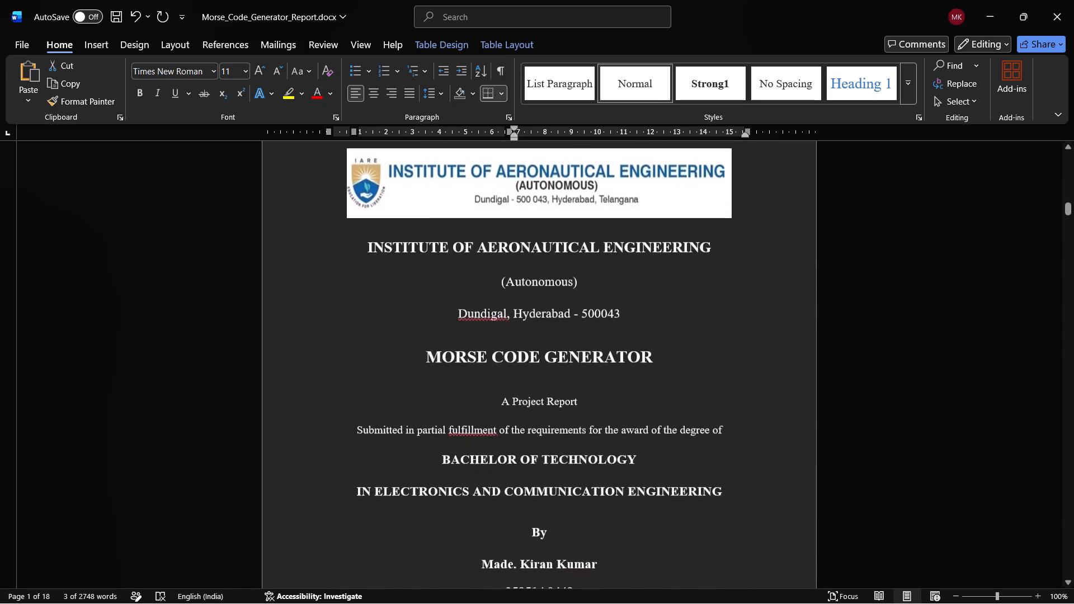
scroll(591, 469, "down", 1)
left_click_drag(598, 419, 488, 427)
key("ctrl+v")
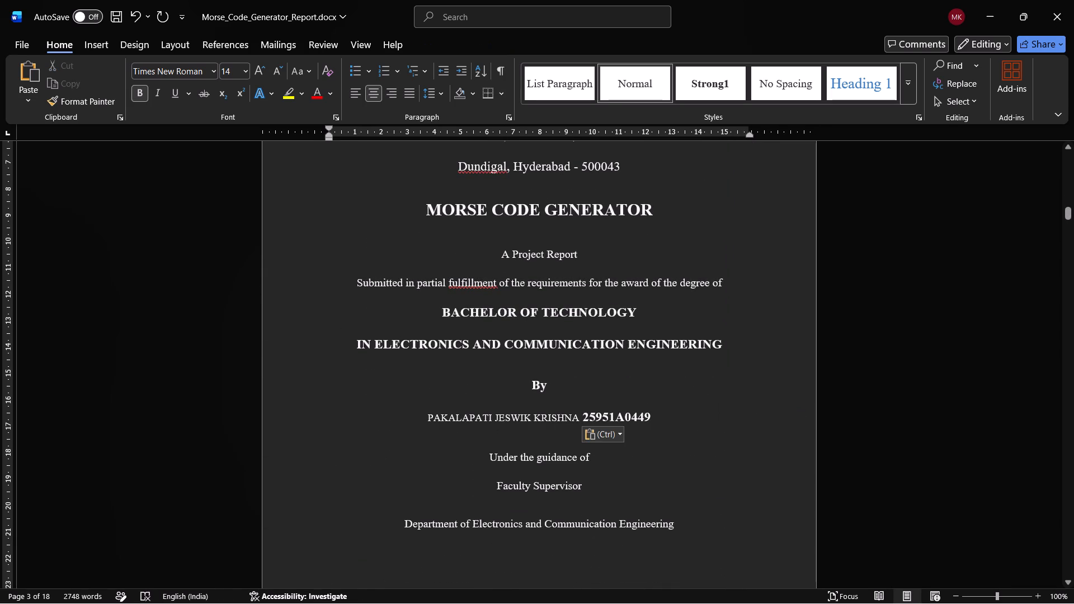
key("Return")
Make the student's name on the title page bold.
key("Up")
key("Left")
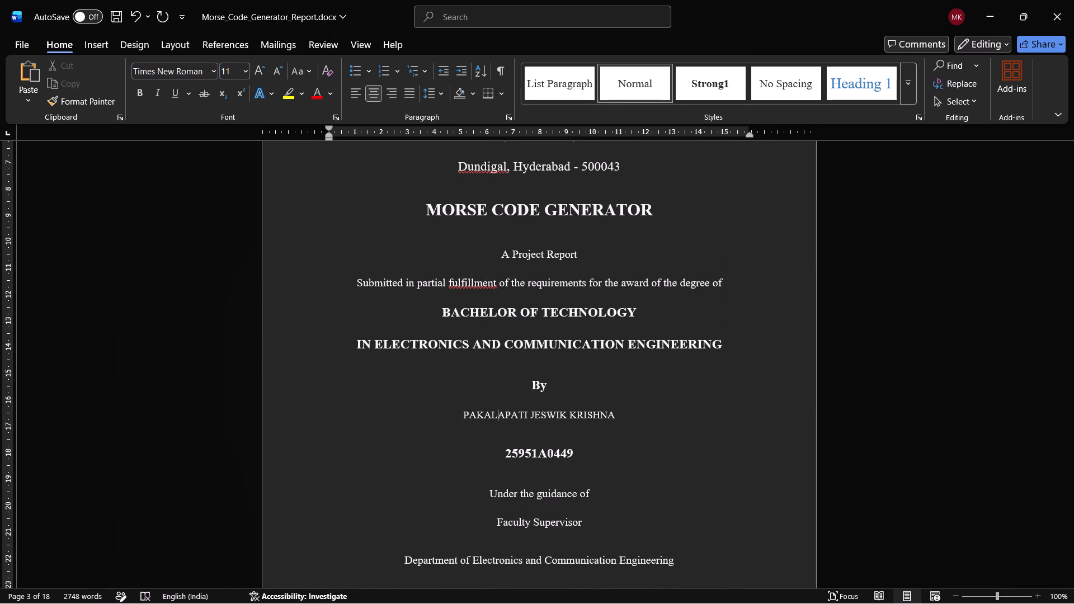
key("Left")
key("Left")
key("Left")
key("Left")
key("Left")
key("ctrl+shift+Right")
key("ctrl+shift+Right")
key("ctrl+shift+Right")
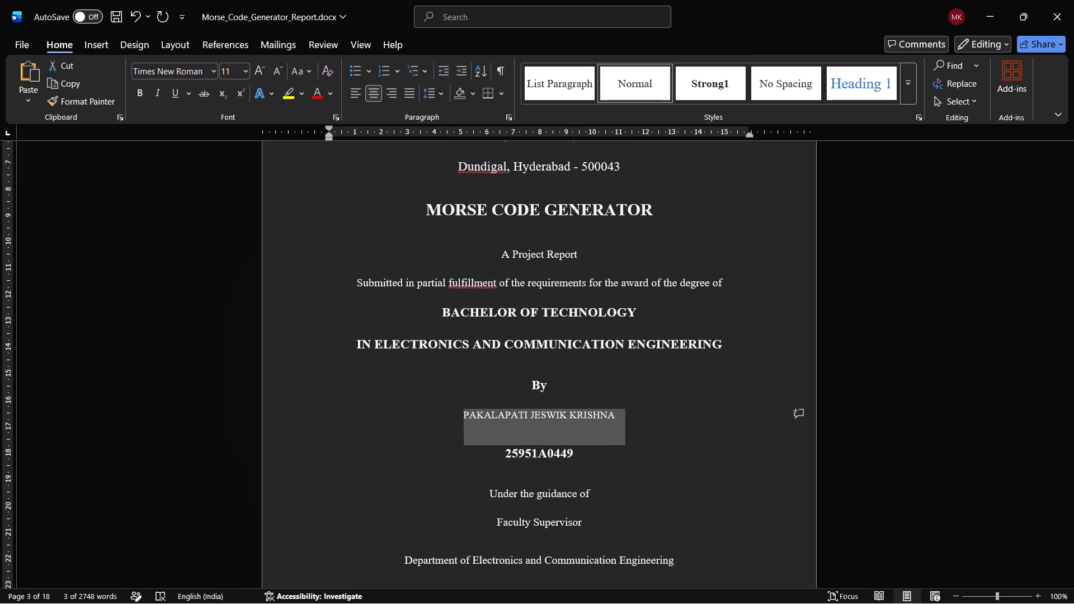
key("ctrl+b")
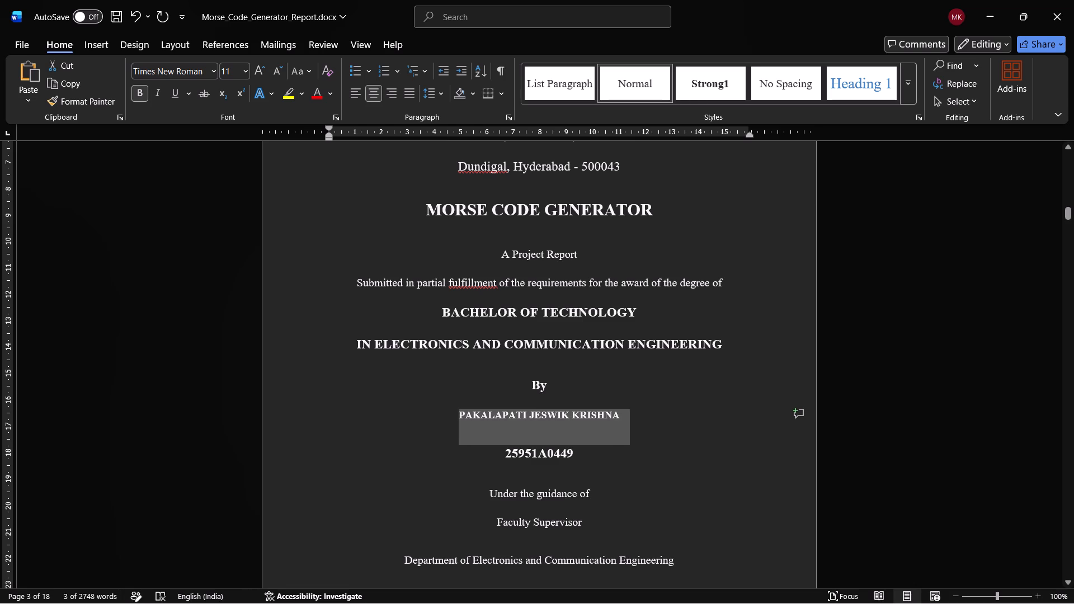
left_click(609, 504)
Replace the student name in the Certificate paragraph with the copied name.
scroll(609, 504, "down", 5)
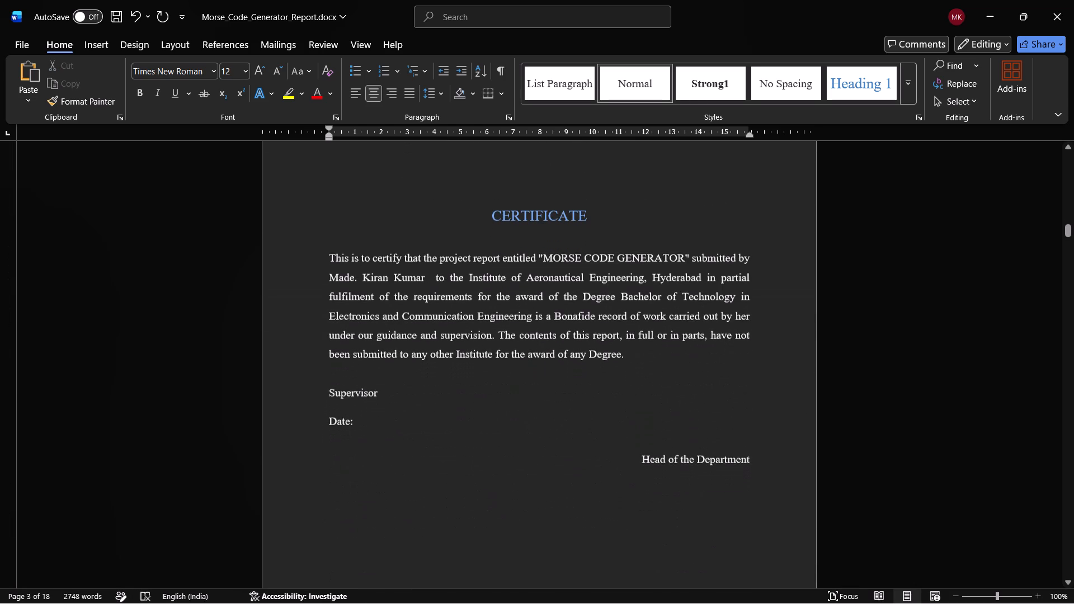
left_click_drag(431, 279, 331, 273)
key("ctrl+v")
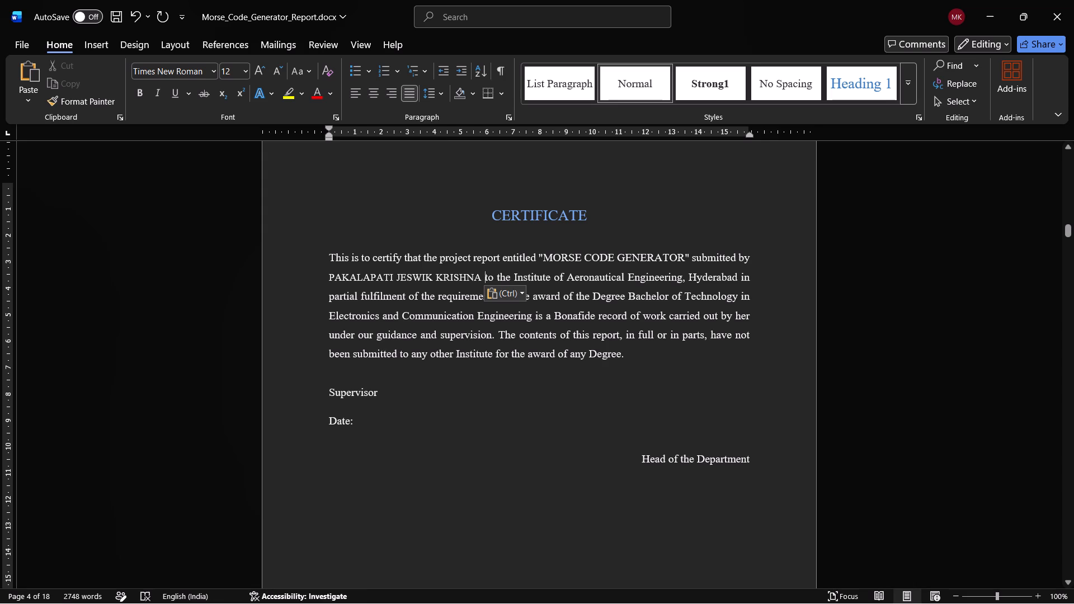
Enter 27-10-2026 after the Date label on the Certificate page.
left_click(368, 419)
type("27-10-2026")
Shift the Supervisor(s) label on the Approval Sheet over to the page's right margin, on the same line as Examiners.
scroll(368, 419, "down", 6)
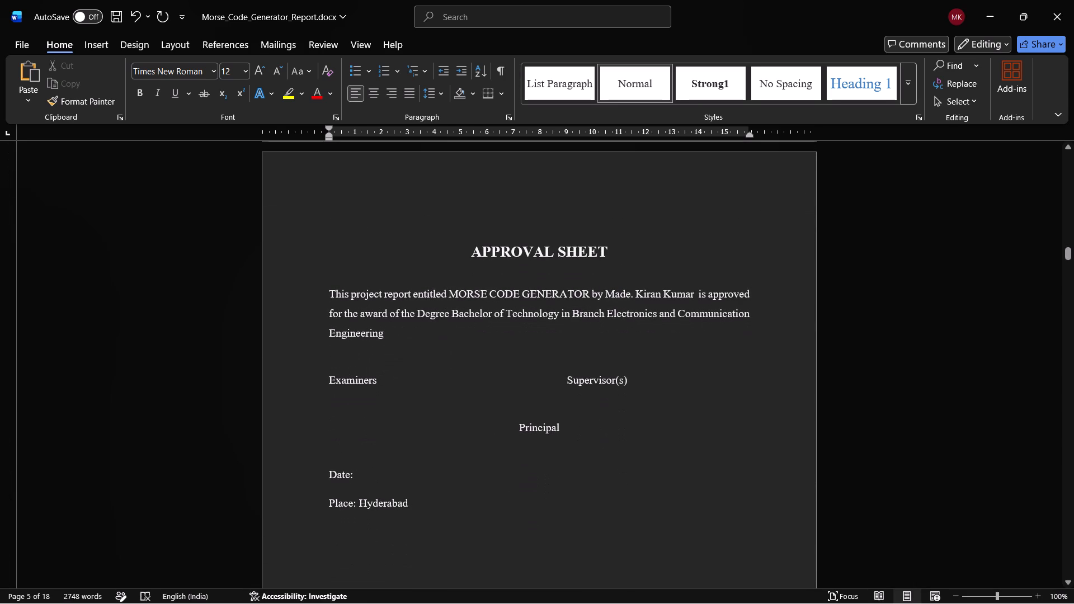
left_click(568, 381)
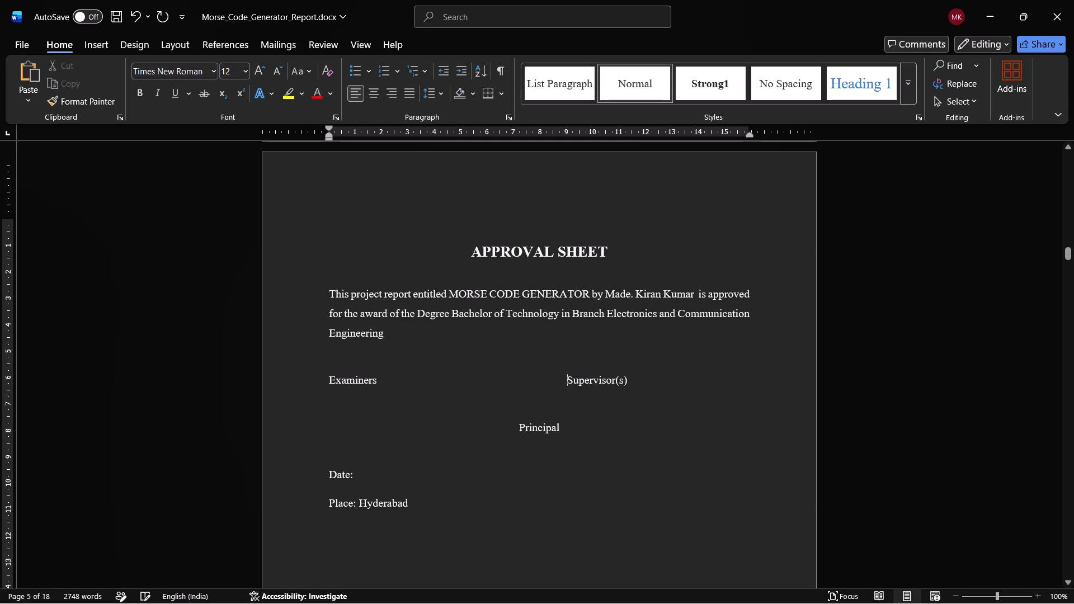
left_click(568, 381)
key("Tab")
key("Tab")
key("Tab")
key("Tab")
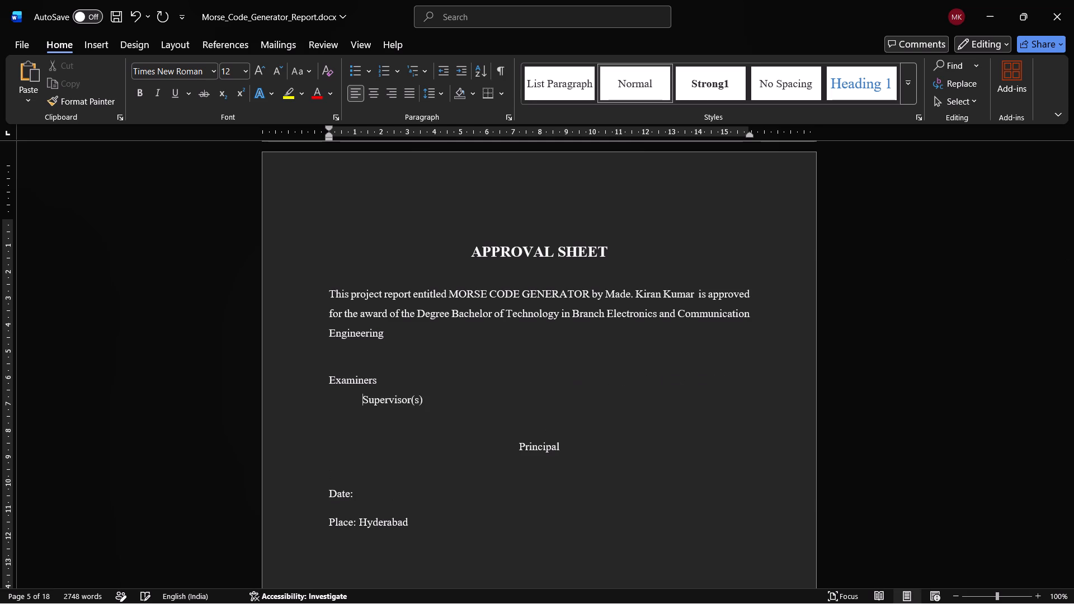
key("BackSpace")
key("space")
key("space")
key("space")
key("space")
key("space")
key("space")
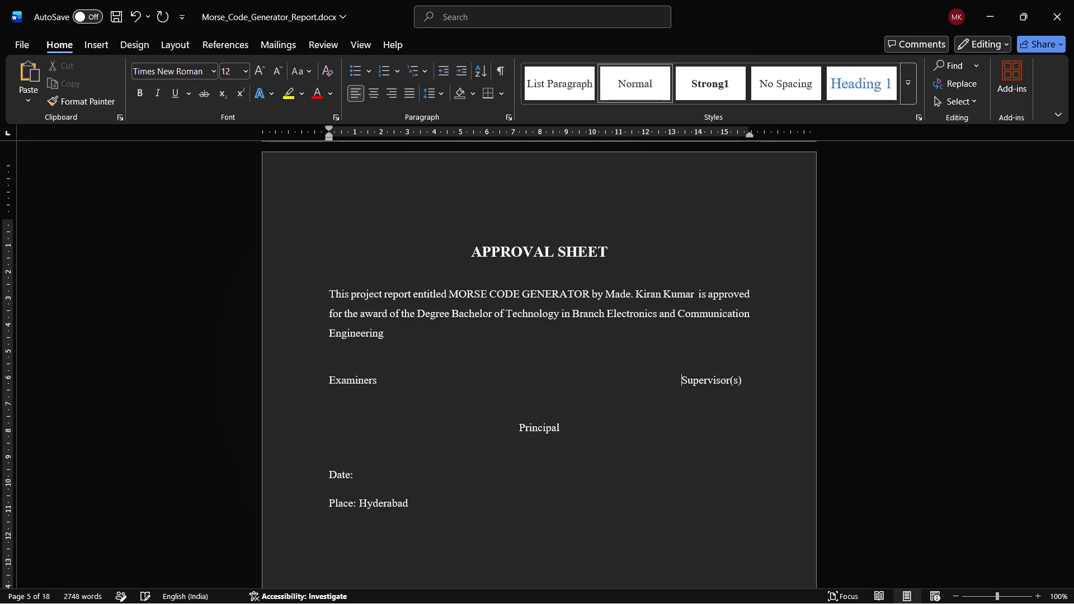
key("space")
key("space")
key("space")
key("BackSpace")
Indent the Principal label on the Approval Sheet so it sits on one line beneath Supervisor(s) near the right margin.
key("Down")
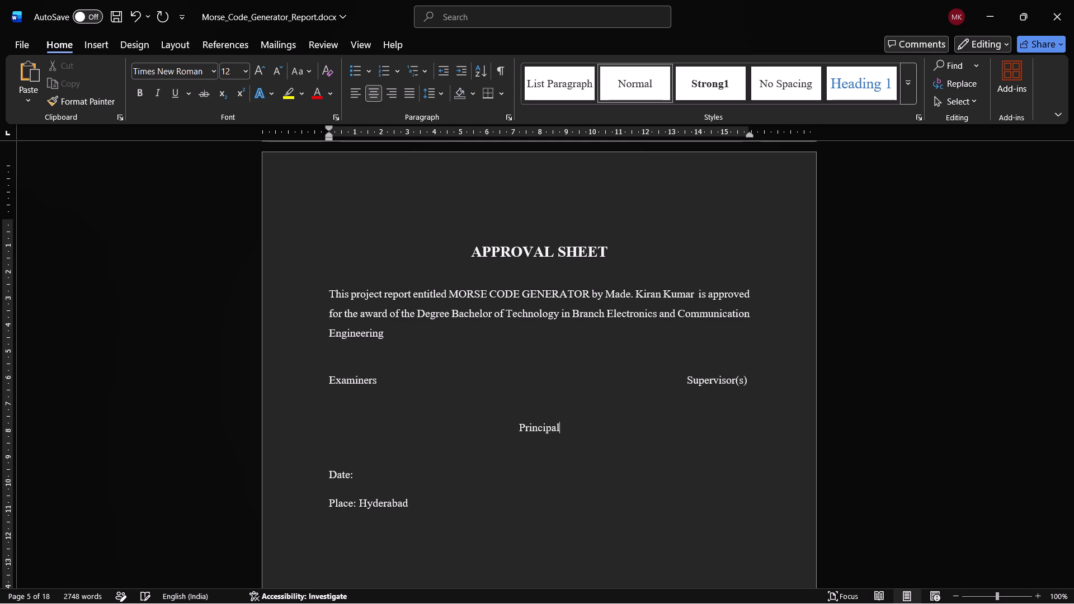
key("Left")
key("Left")
key("Right")
key("ctrl+Left")
key("Tab")
key("Tab")
key("Tab")
key("Tab")
key("Tab")
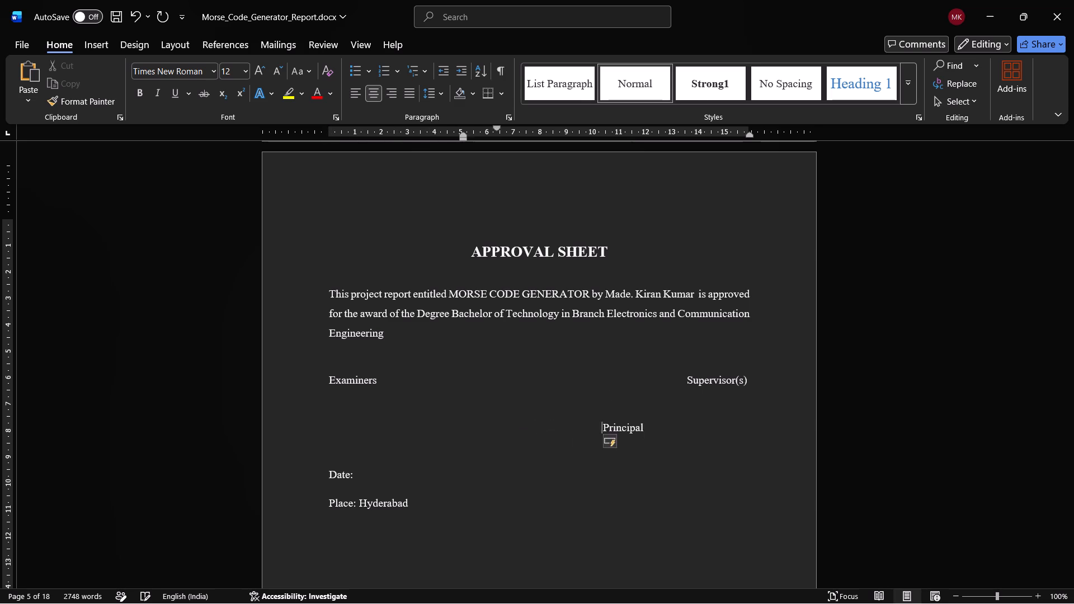
key("Tab")
key("Tab")
key("Tab")
key("Tab")
key("Tab")
key("Tab")
key("Tab")
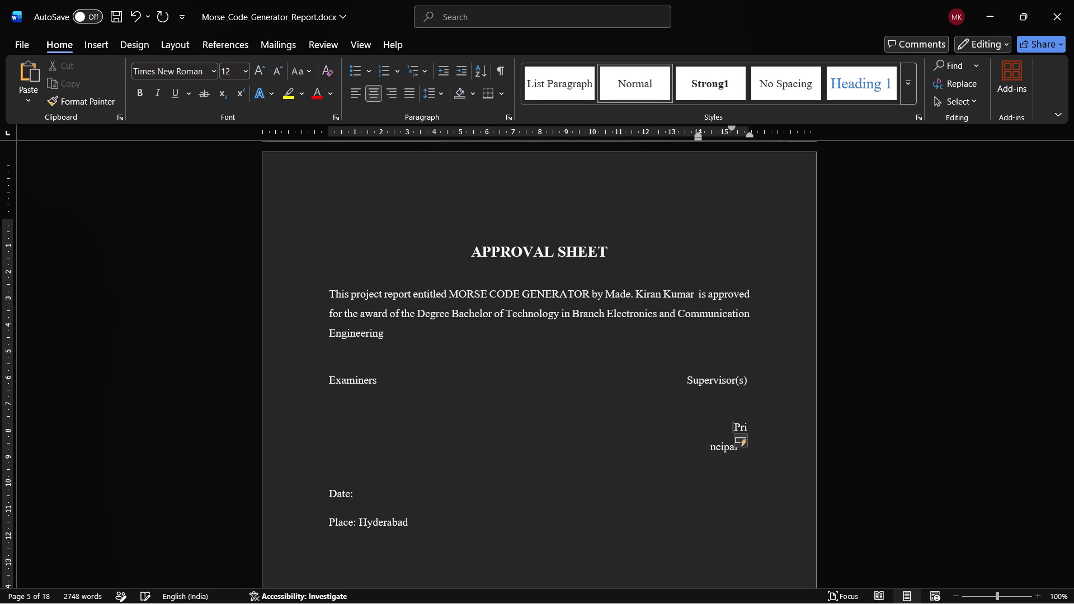
key("BackSpace")
Replace the student name in the Approval Sheet paragraph with the copied name.
key("Up")
key("Up")
key("Up")
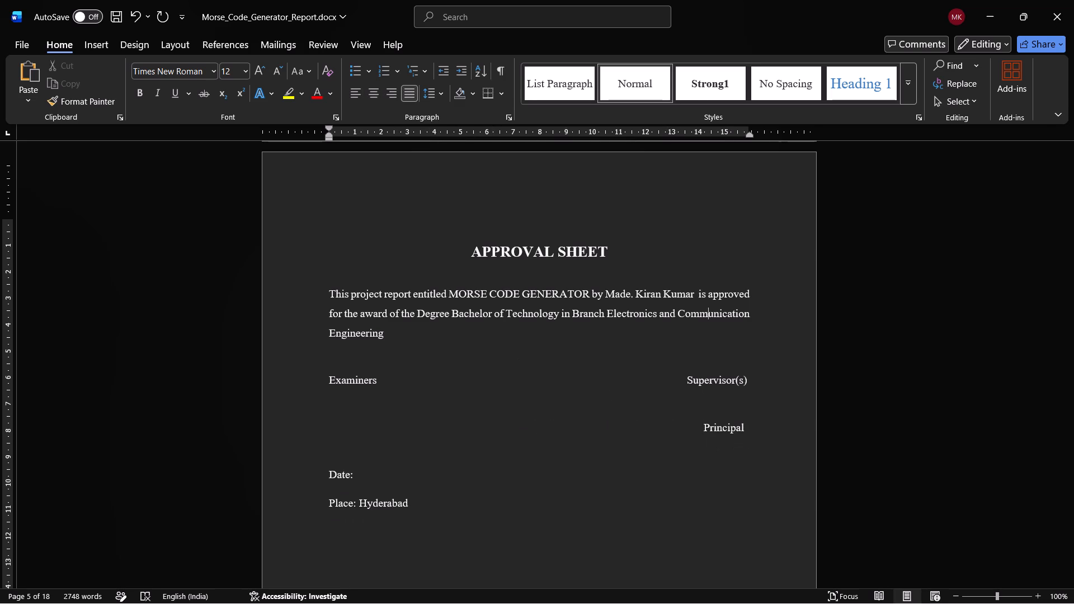
left_click_drag(696, 291, 654, 295)
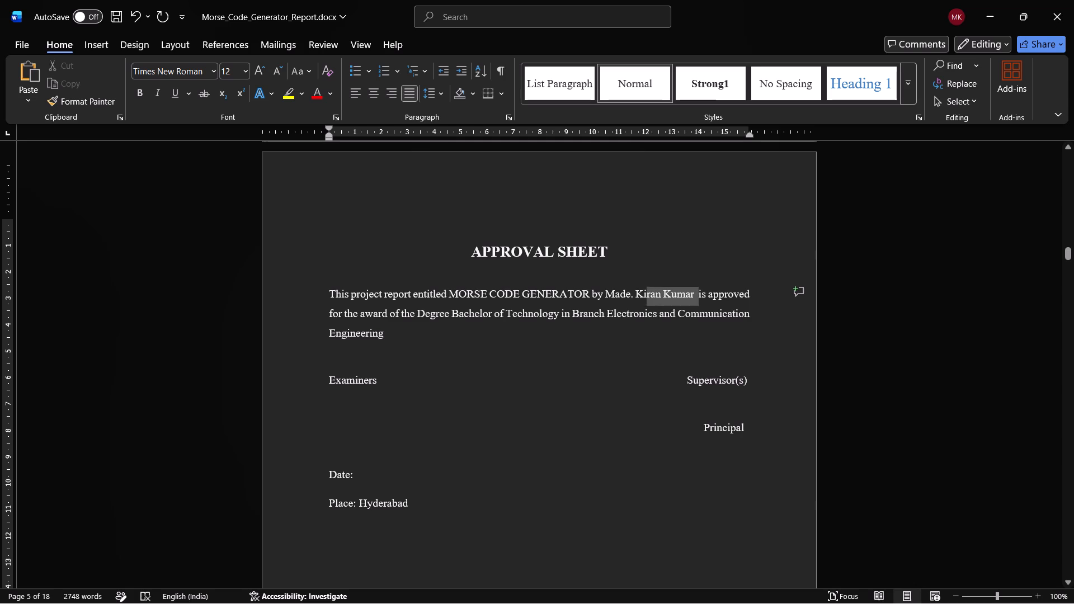
left_click_drag(654, 295, 618, 293)
key("ctrl+v")
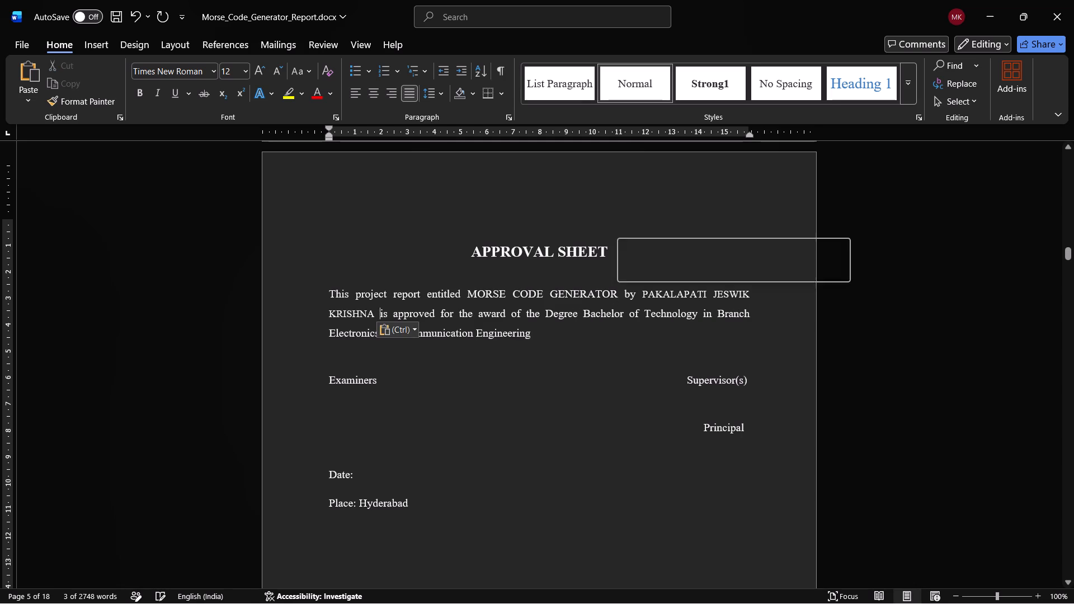
Enter 27-10-2026 after the Date label on the Approval Sheet.
scroll(525, 438, "down", 1)
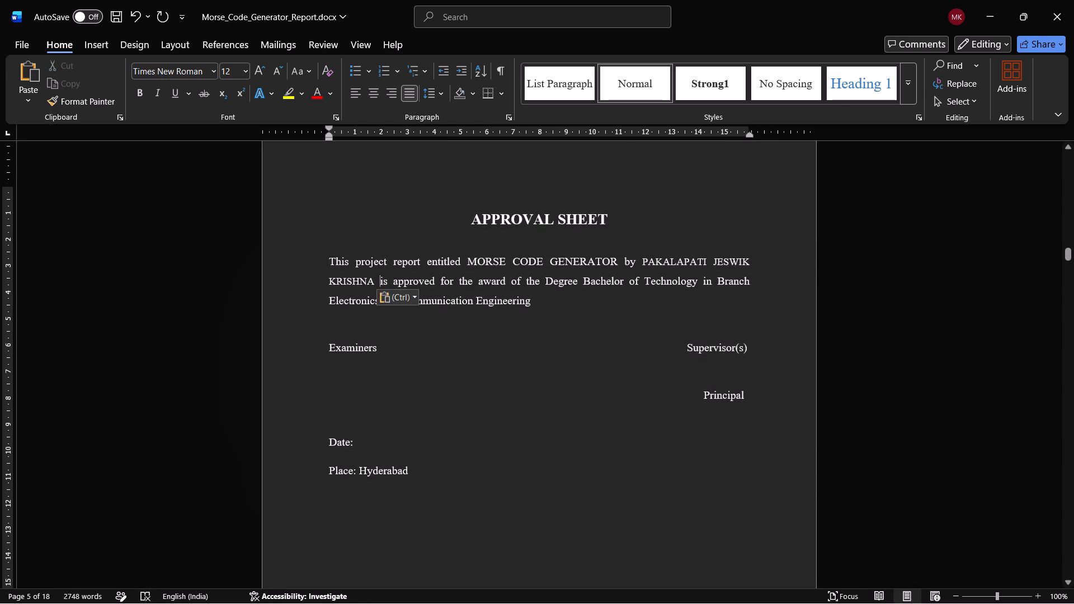
left_click(438, 441)
type("27-10-2026")
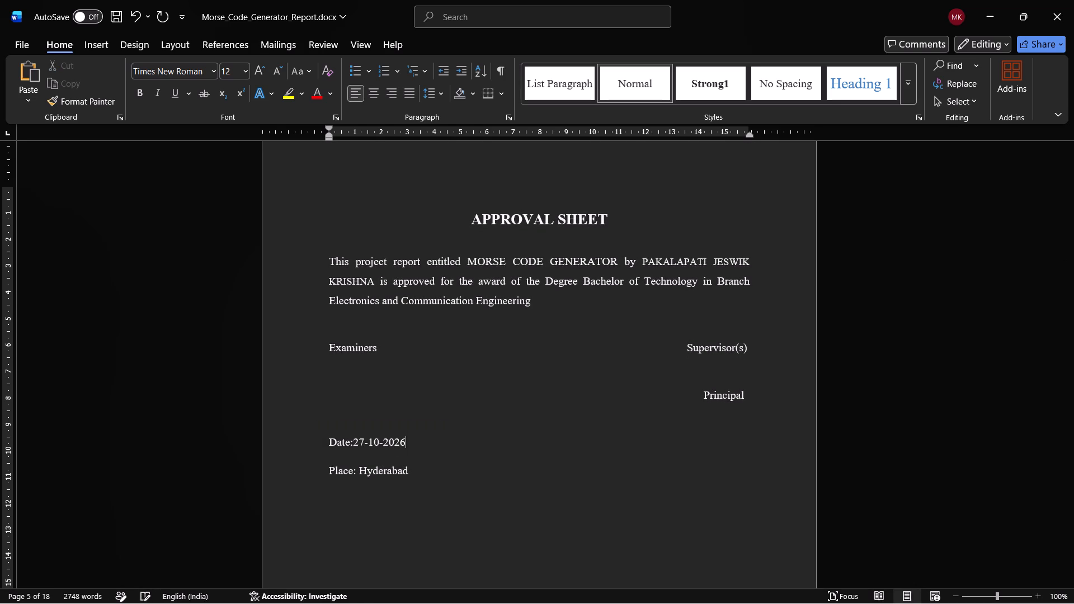
Replace the student name in the opening sentence of the Declaration with the copied name.
scroll(438, 441, "down", 4)
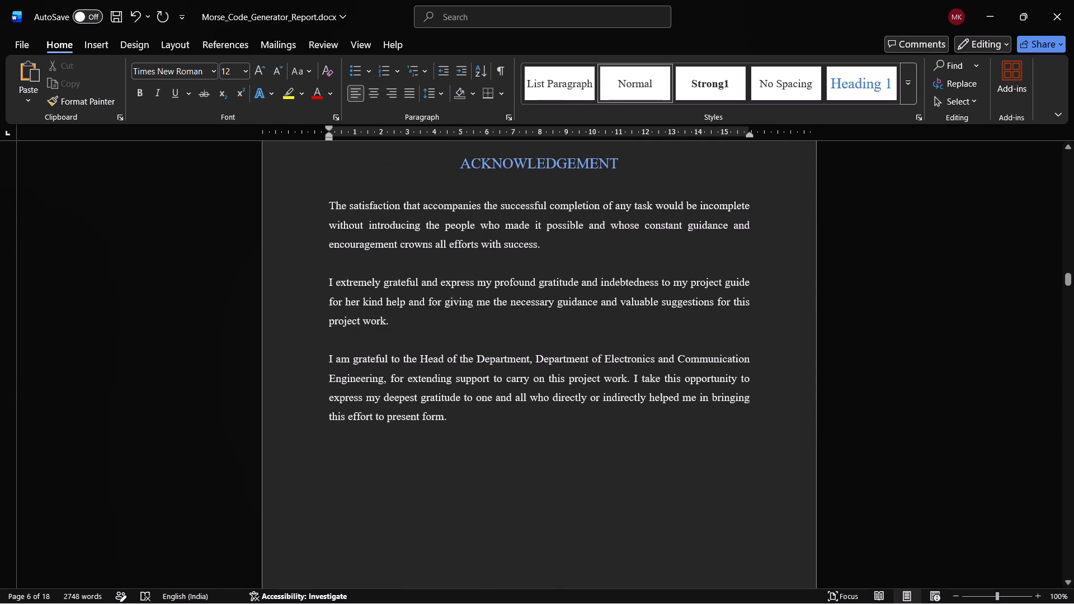
scroll(479, 391, "down", 8)
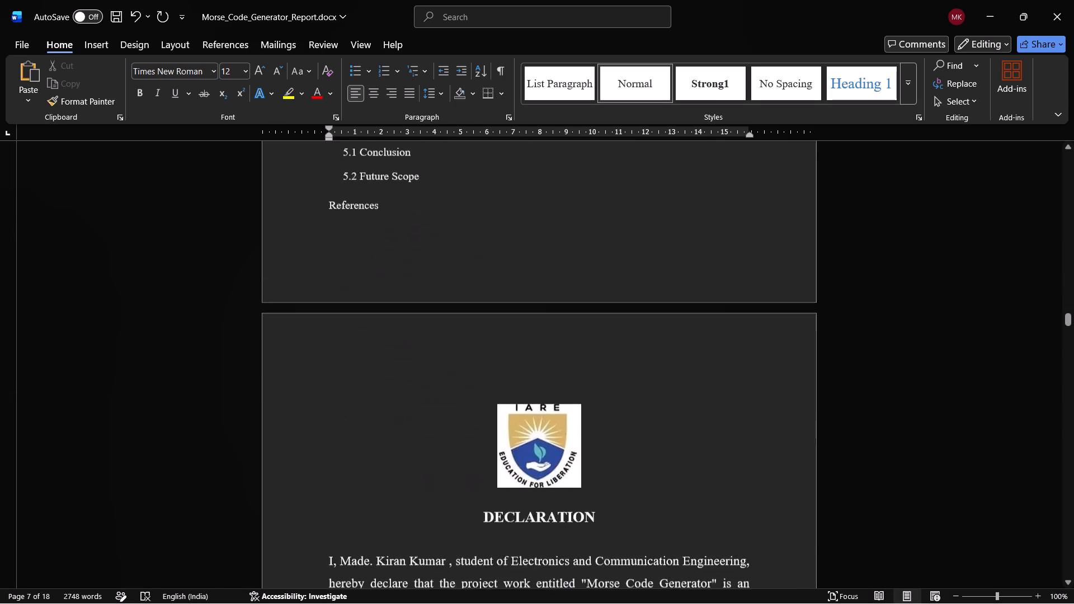
scroll(479, 391, "down", 1)
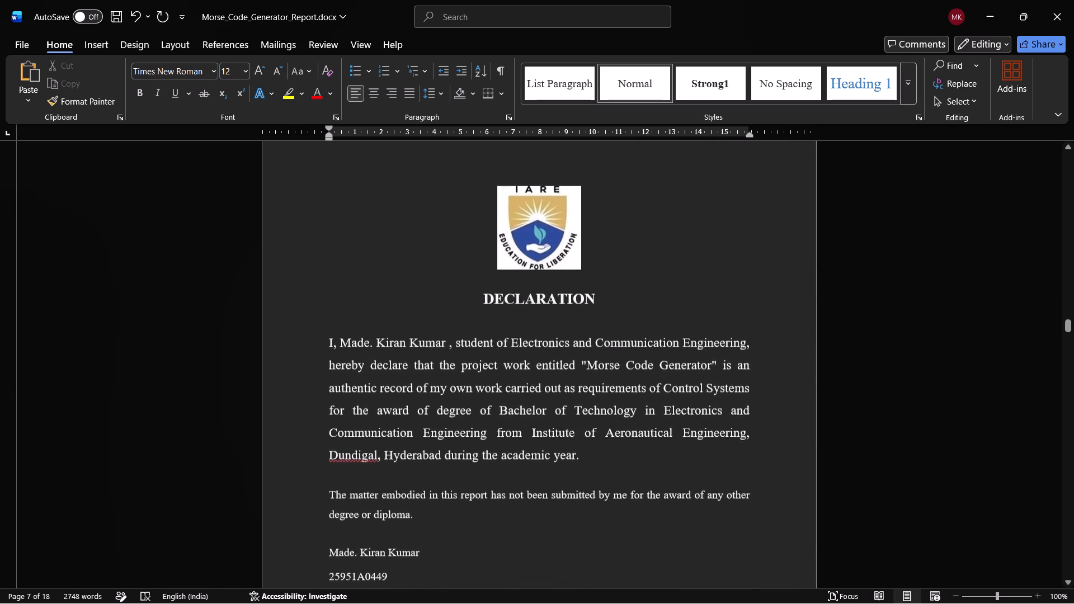
scroll(479, 391, "down", 1)
left_click_drag(445, 299, 354, 295)
key("ctrl+v")
Replace the signature name below the Declaration text with the copied name, keeping the roll number on a separate line.
scroll(354, 295, "down", 1)
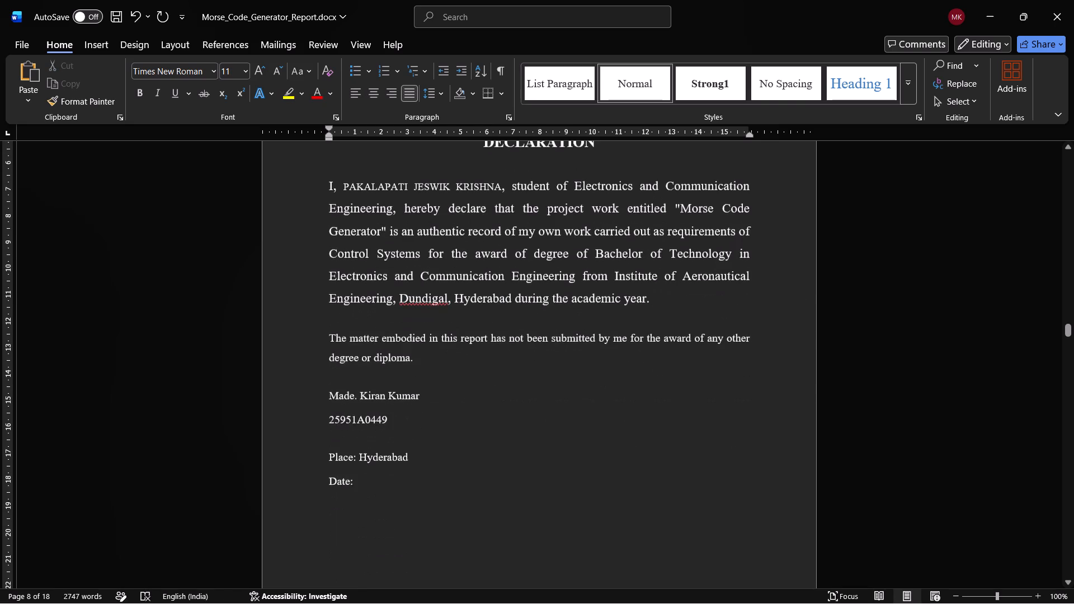
left_click_drag(425, 396, 335, 398)
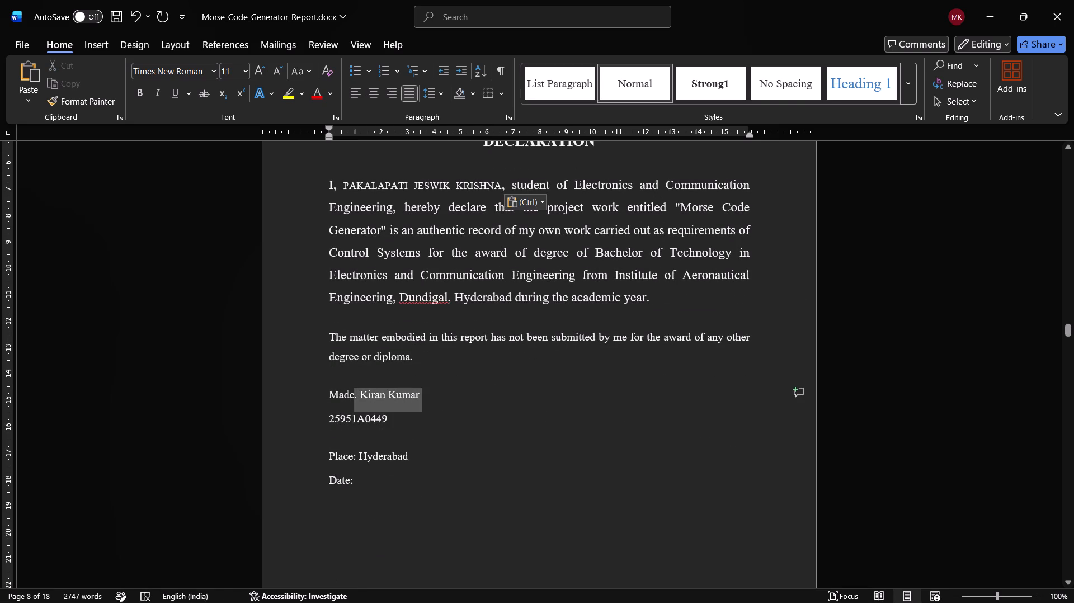
left_click_drag(335, 398, 323, 399)
key("ctrl+v")
key("Return")
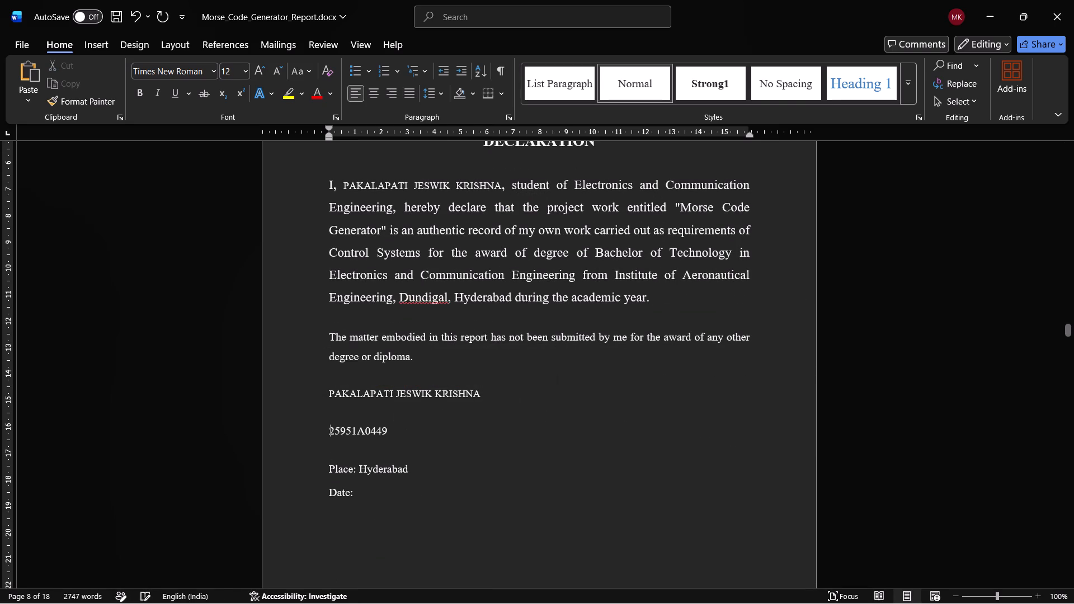
Change the last digit of the roll number under the Declaration signature name to 0.
key("Right")
key("Right")
key("Right")
key("Right")
key("Right")
key("Right")
key("Right")
key("Right")
key("Right")
key("Right")
key("BackSpace")
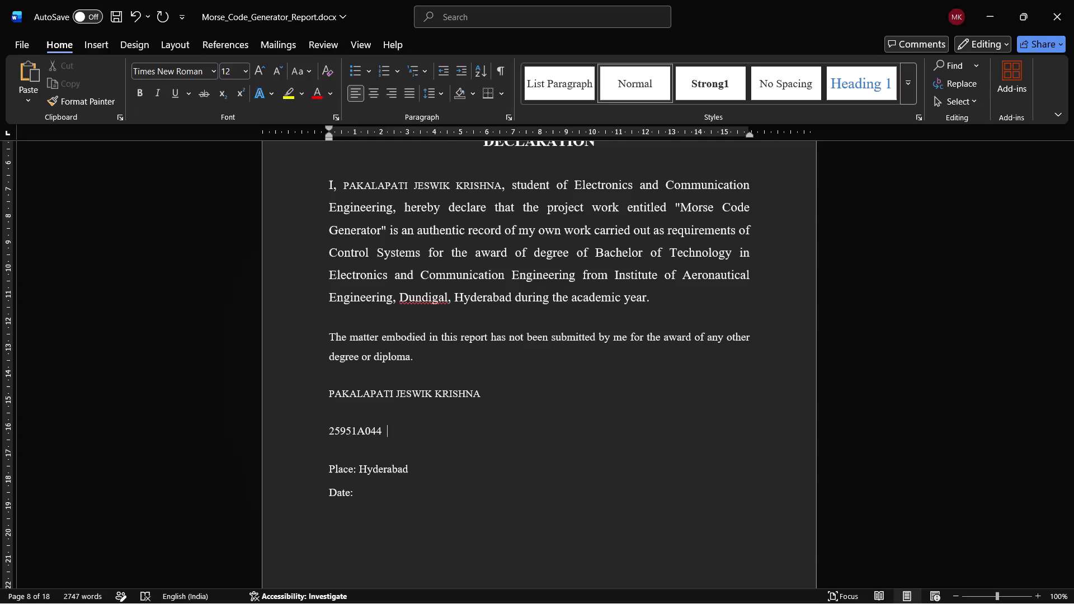
key("0")
Enter 27-10-2026 after the Date label at the end of the Declaration.
scroll(454, 400, "down", 1)
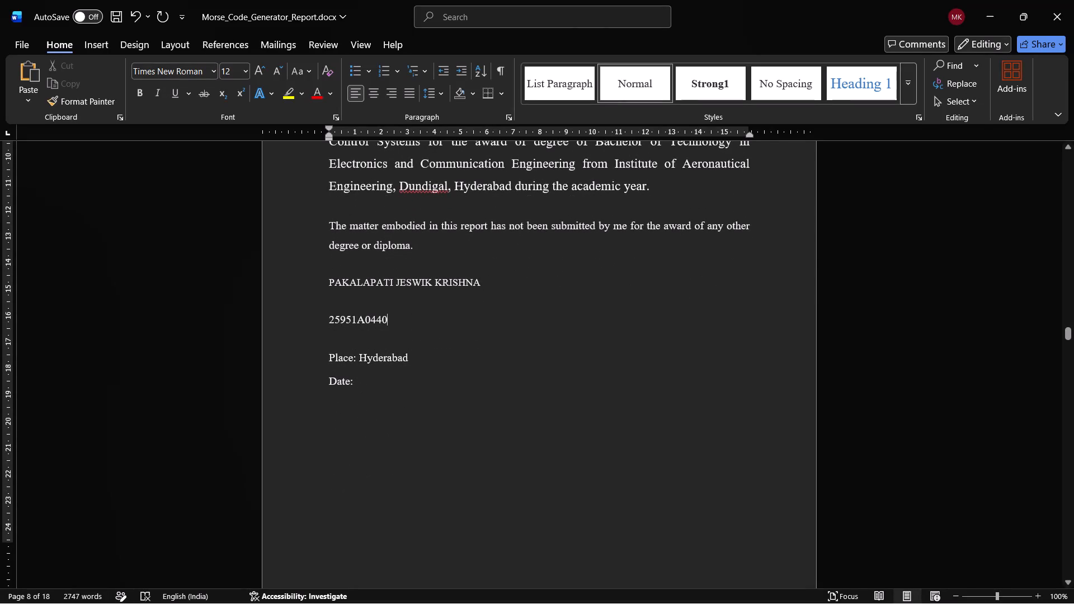
left_click(422, 384)
type("27-10-2026")
Save the Morse Code Generator report.
scroll(422, 384, "down", 4)
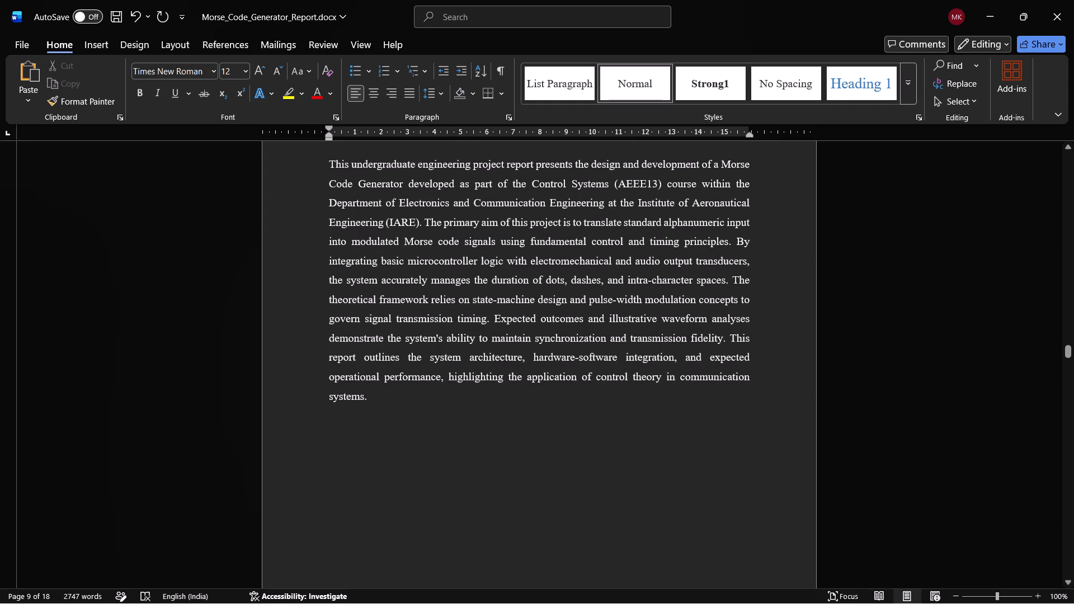
scroll(422, 384, "down", 11)
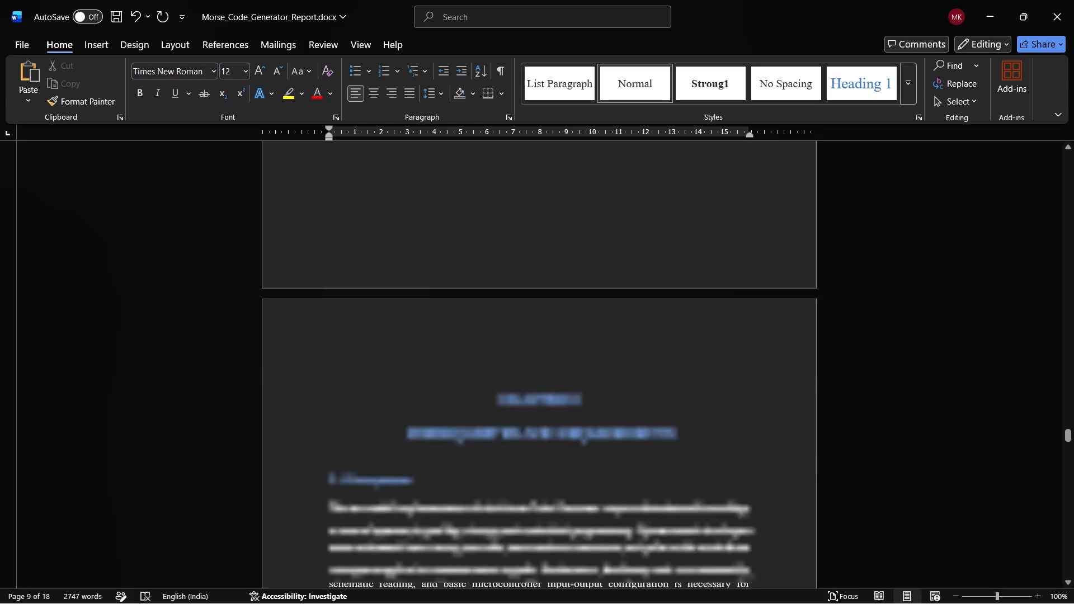
key("ctrl+s")
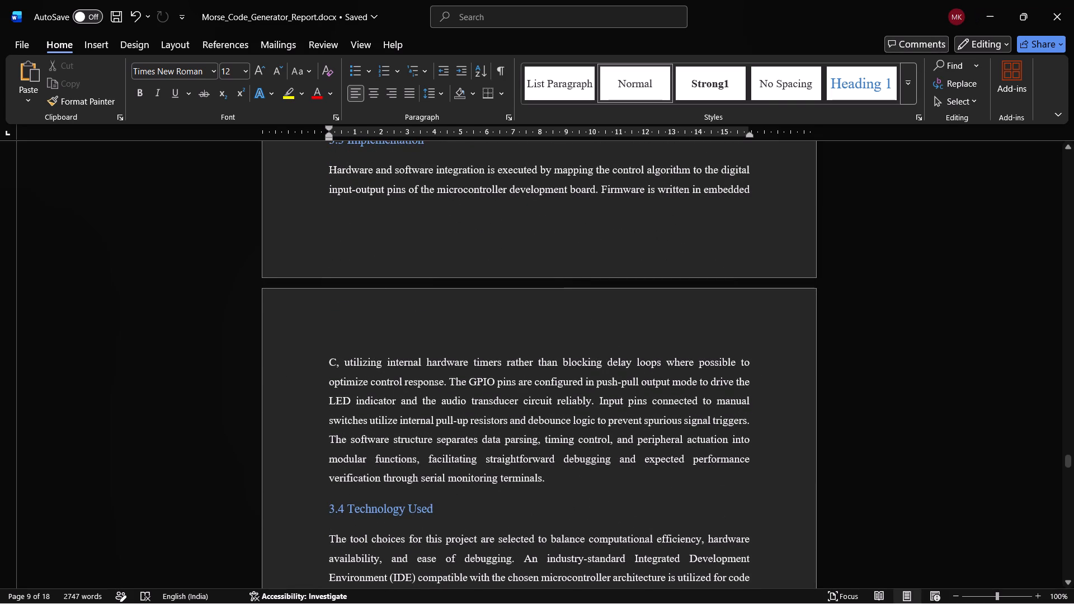
Review the student details and dates from the self-assessment form through the Declaration in the Morse Code Generator report.
scroll(660, 346, "down", 1)
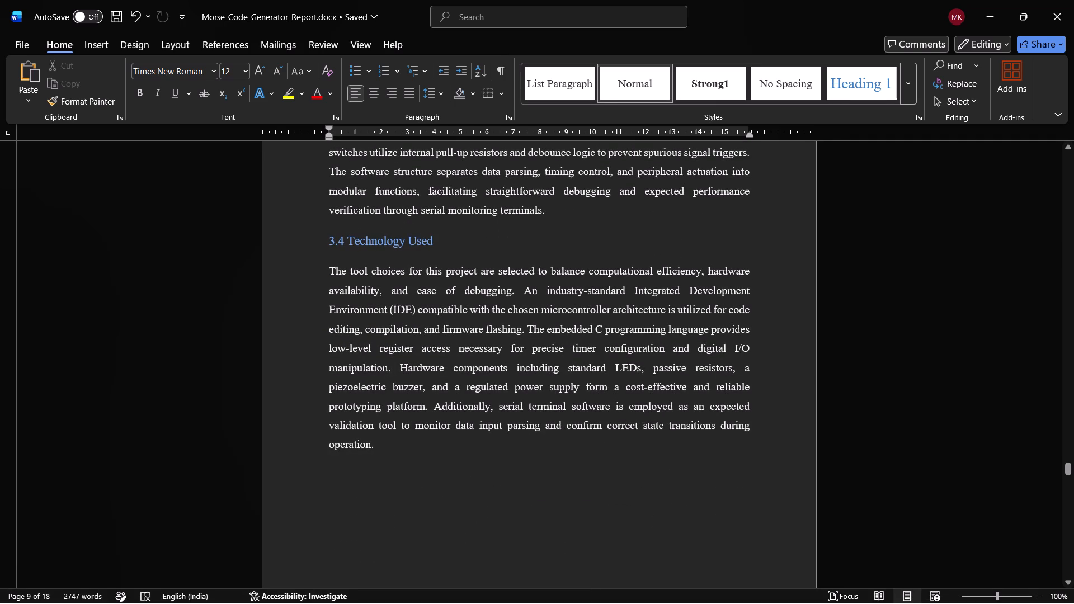
scroll(723, 424, "up", 18)
scroll(723, 424, "up", 12)
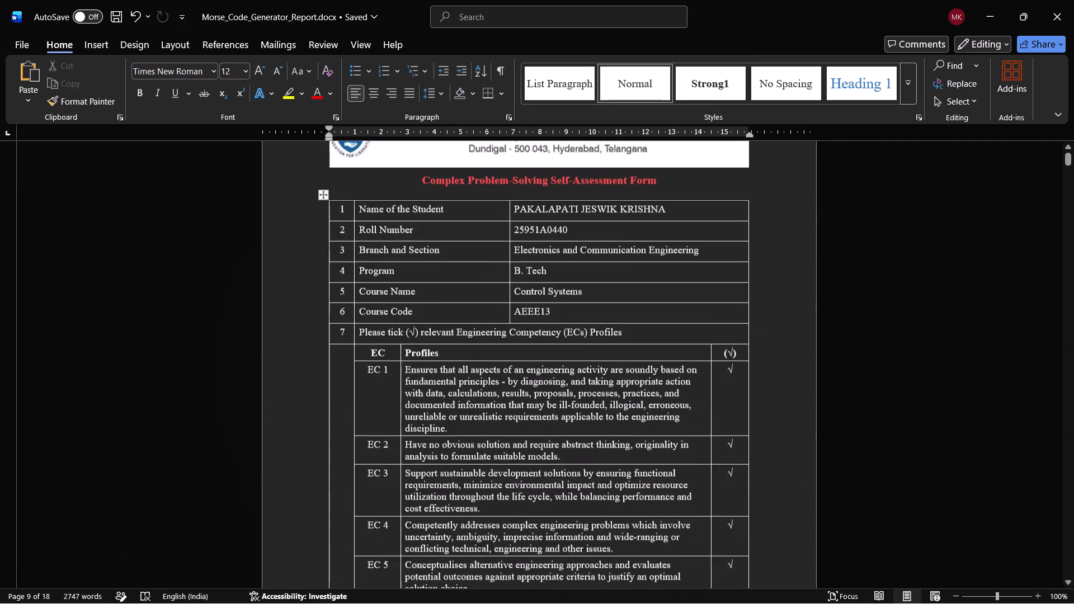
scroll(723, 424, "down", 2)
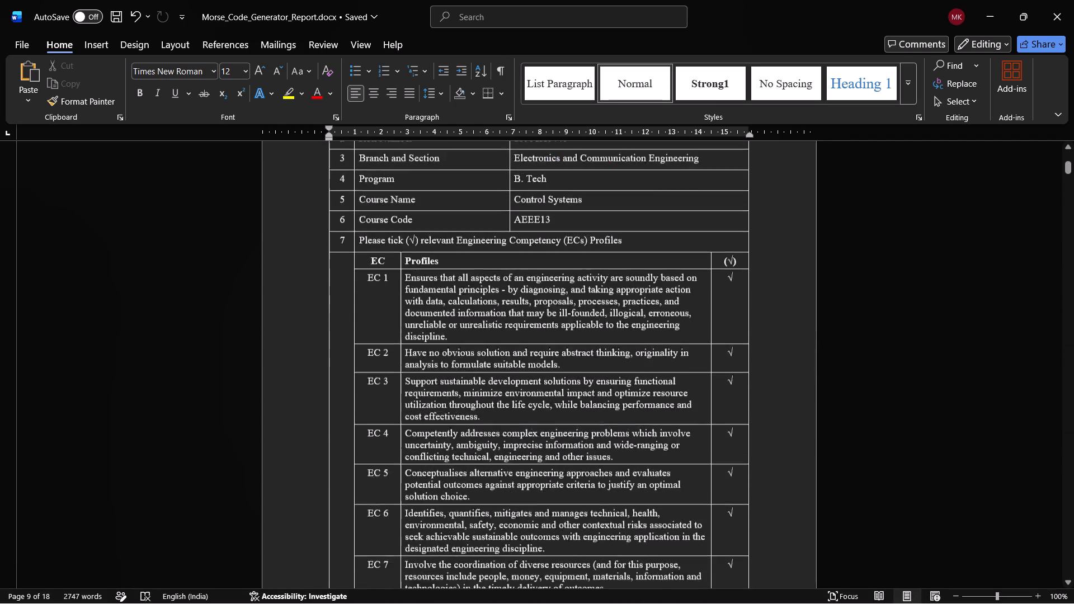
scroll(723, 424, "down", 8)
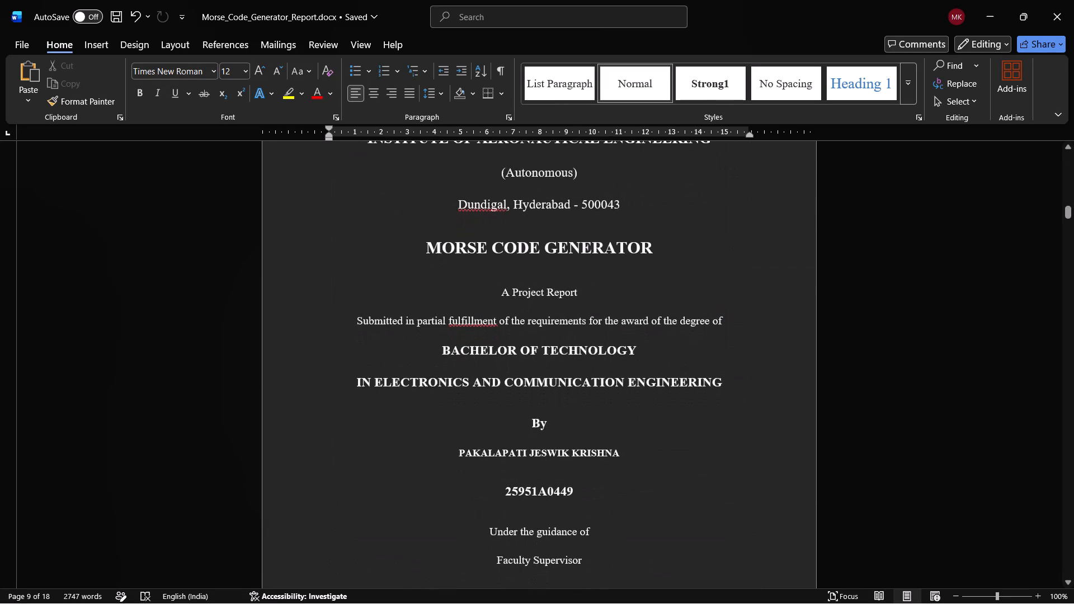
scroll(723, 424, "down", 4)
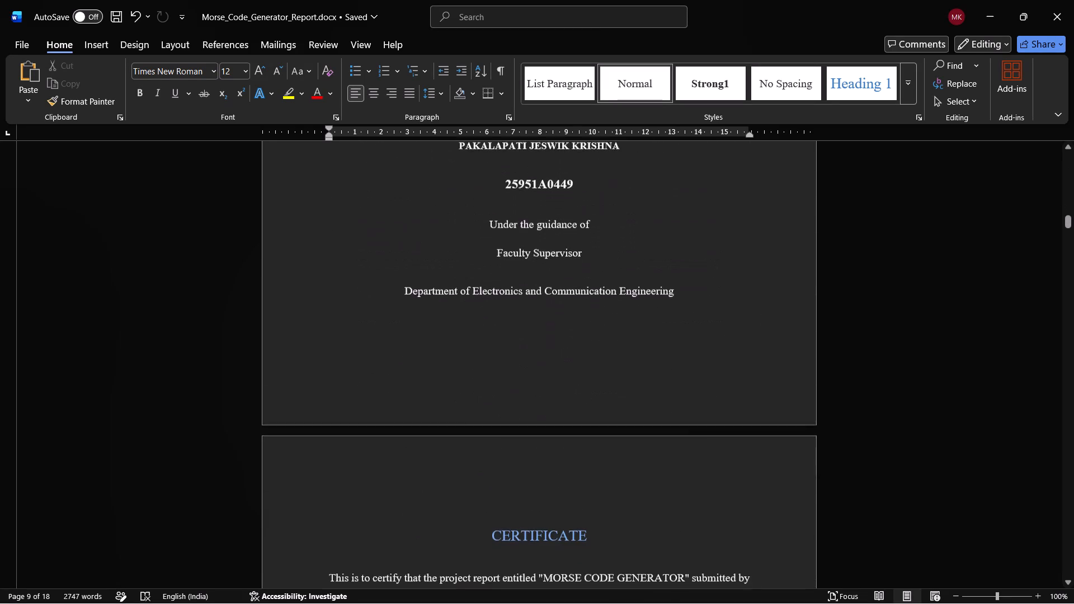
scroll(723, 424, "down", 6)
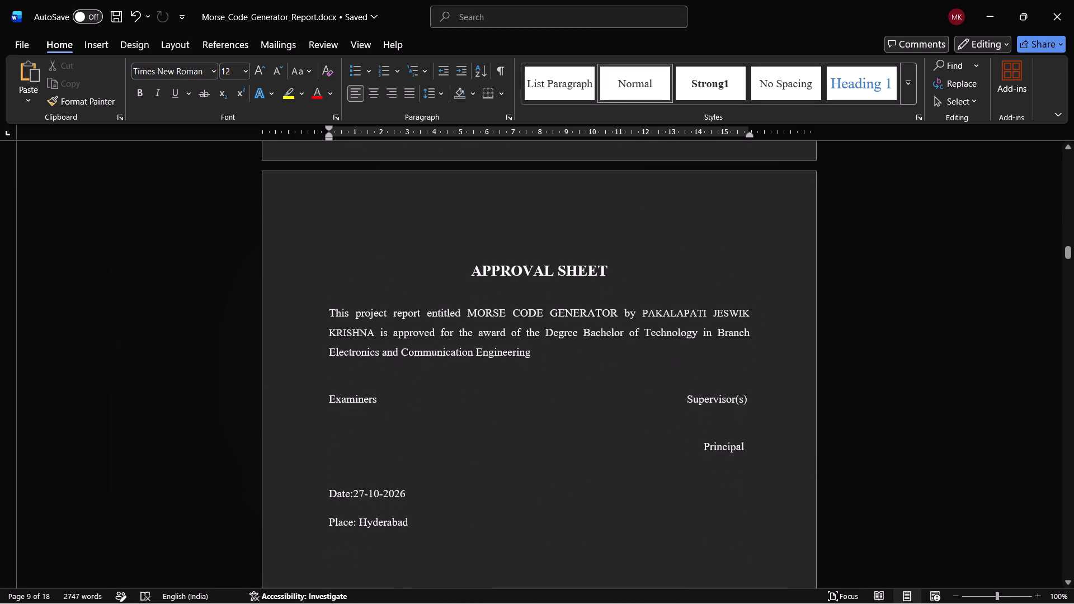
scroll(723, 424, "down", 4)
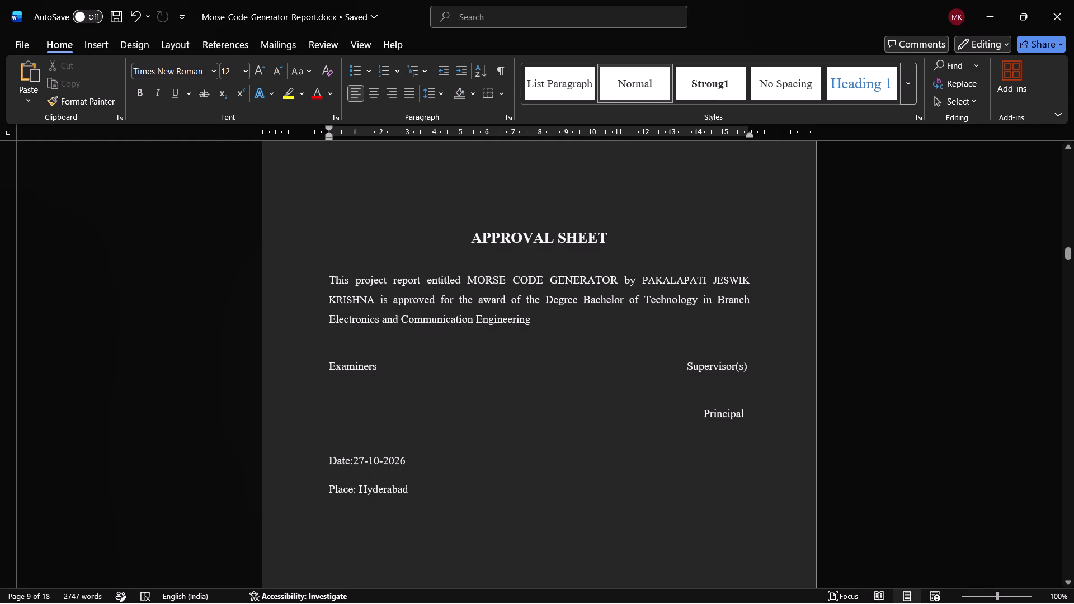
scroll(723, 424, "down", 4)
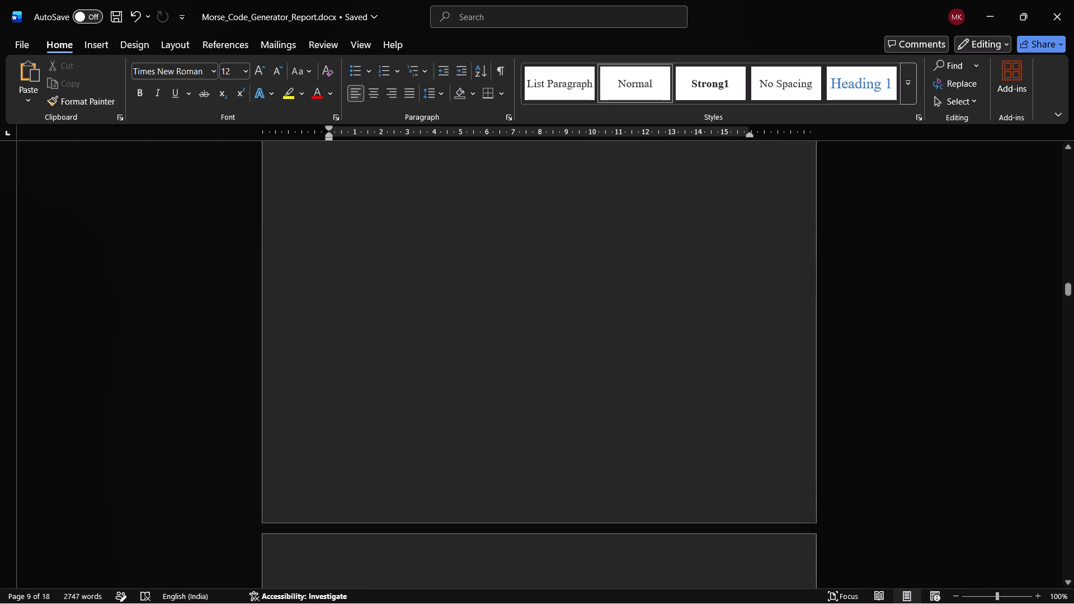
scroll(723, 424, "down", 6)
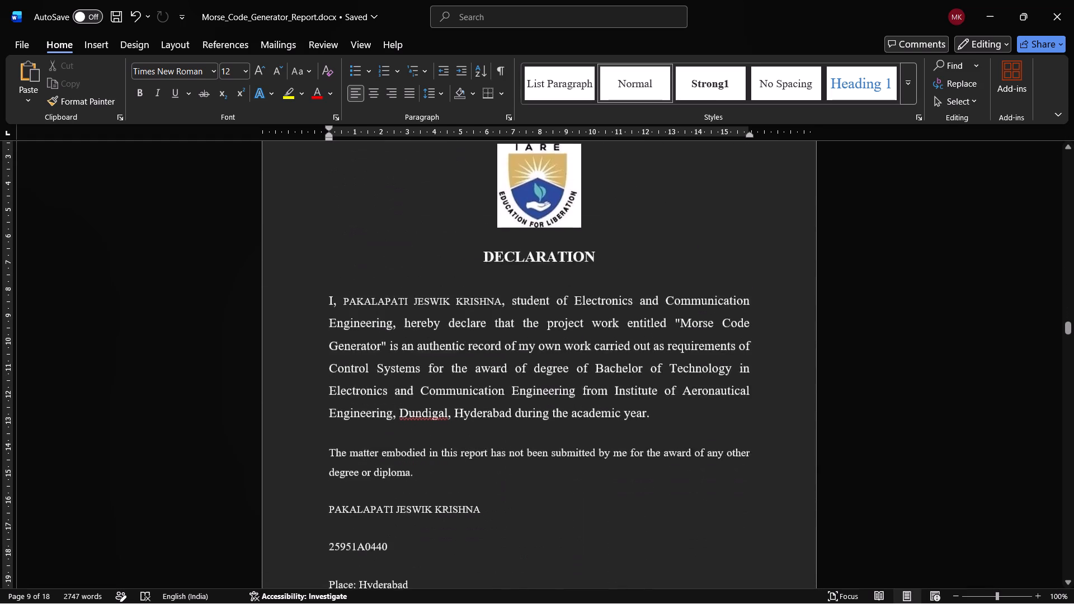
scroll(723, 424, "down", 1)
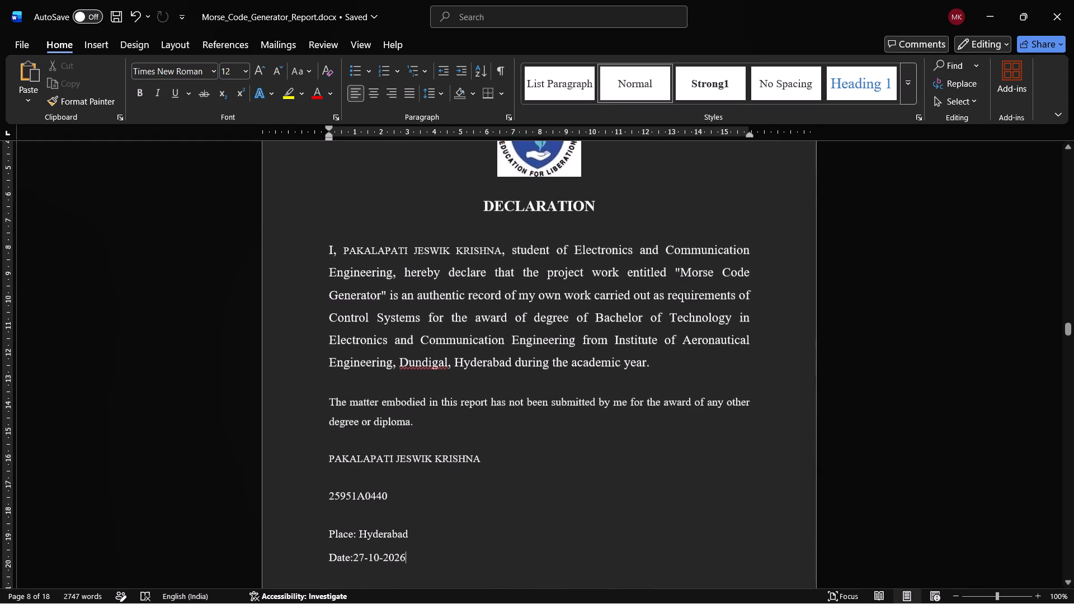
scroll(723, 424, "down", 6)
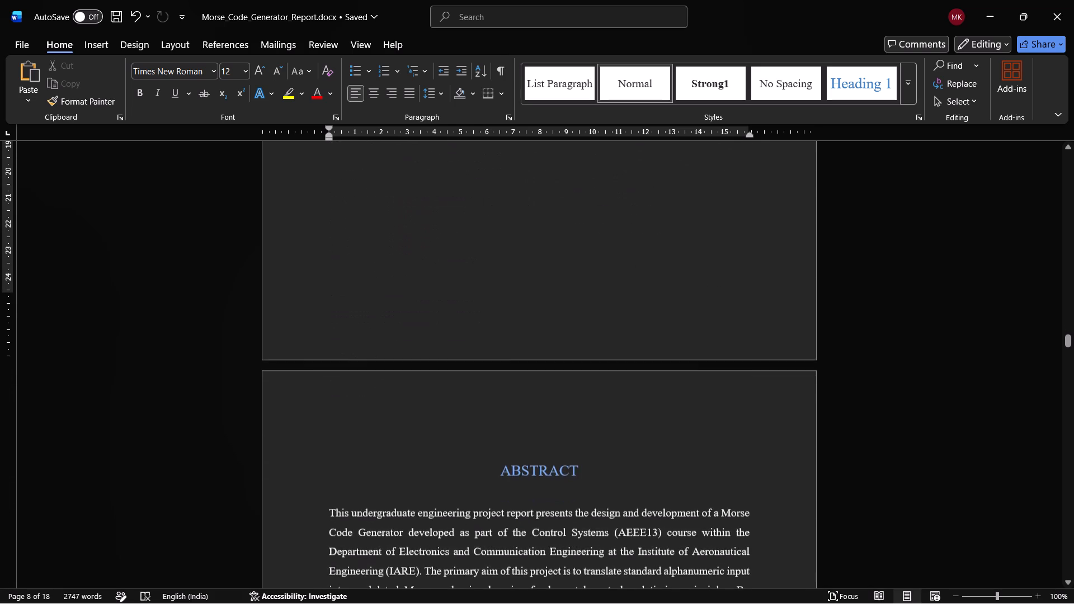
Skim the report's body from the Abstract through the chapters to the References page.
scroll(723, 424, "down", 3)
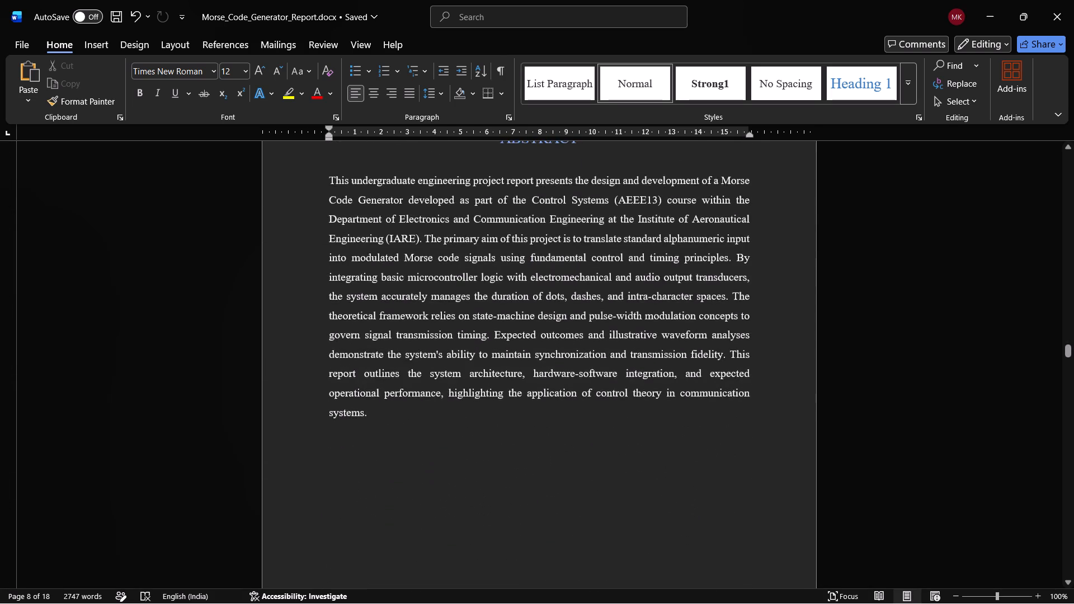
scroll(723, 424, "down", 5)
right_click(723, 424)
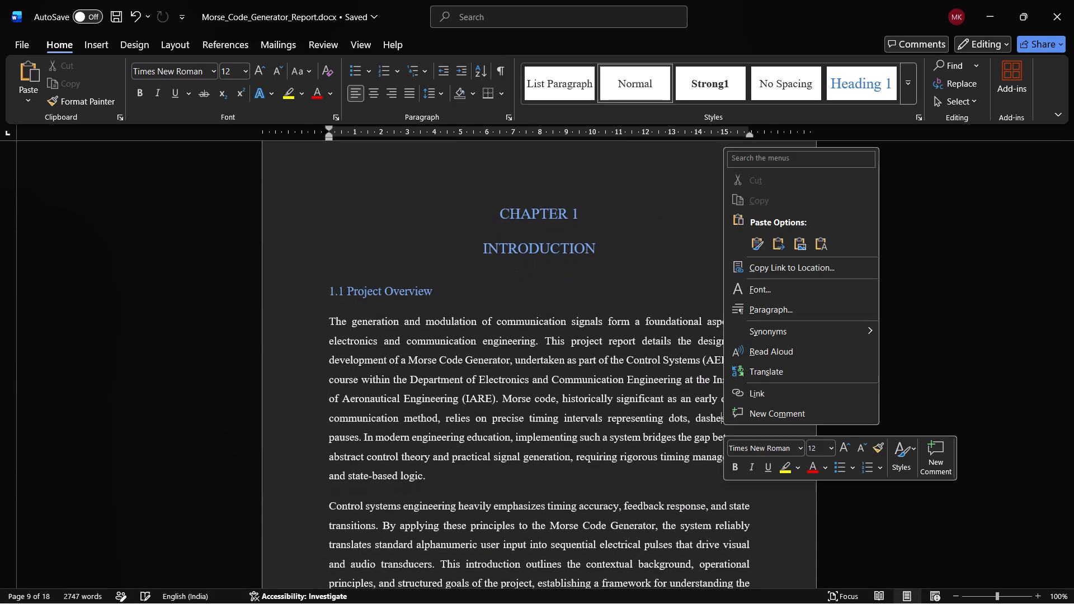
scroll(620, 362, "down", 9)
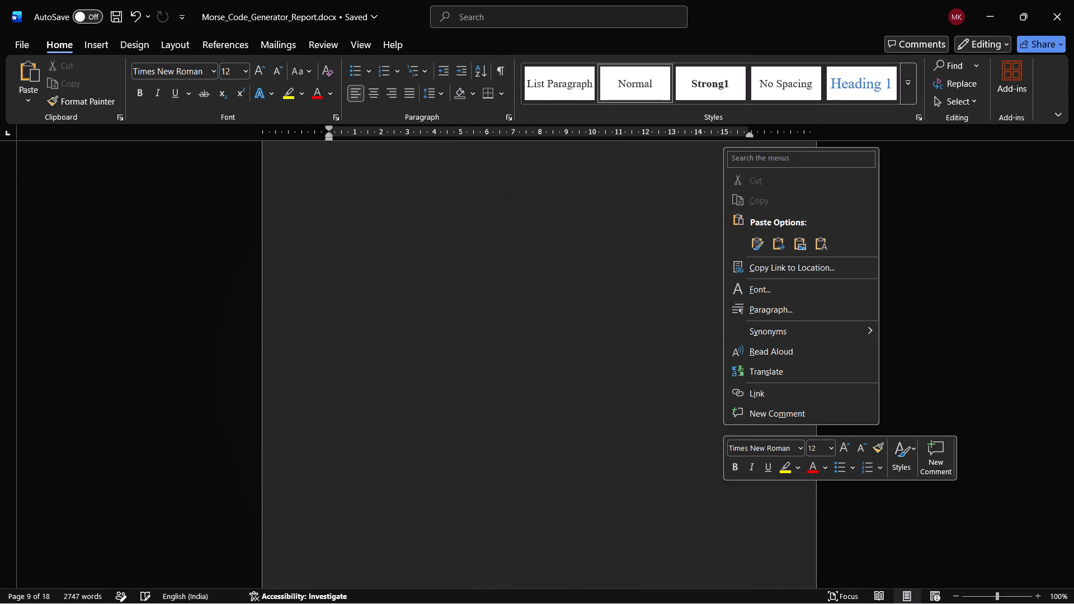
scroll(620, 362, "down", 10)
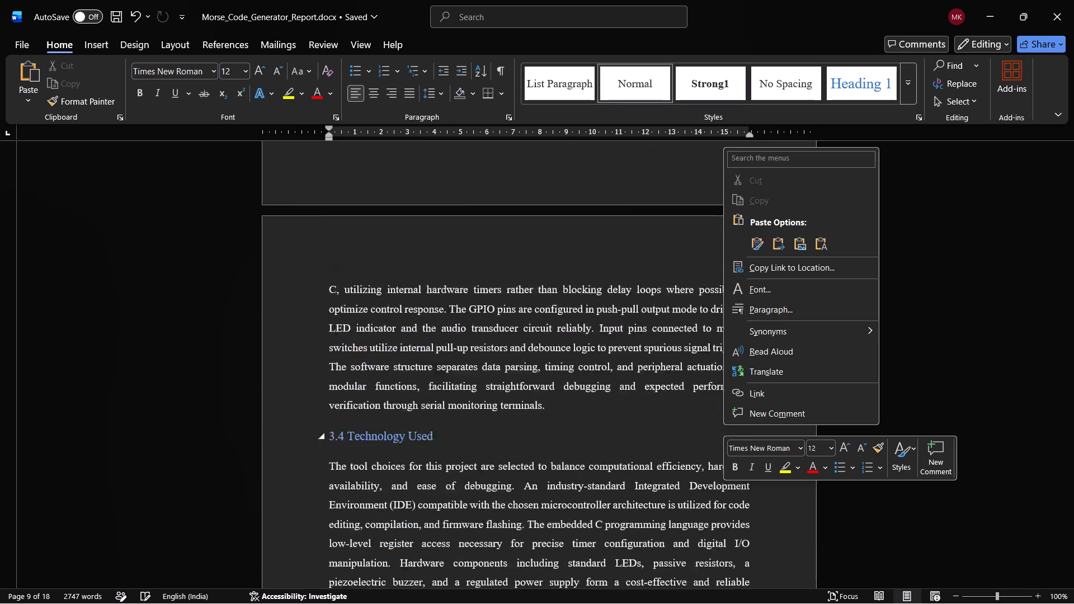
scroll(620, 362, "down", 7)
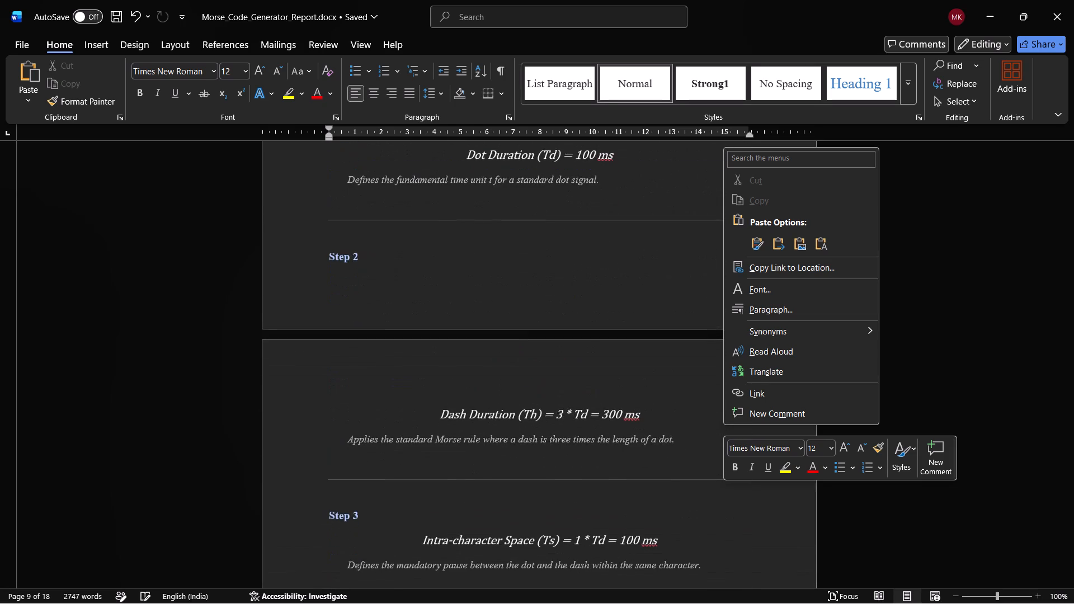
scroll(620, 362, "down", 11)
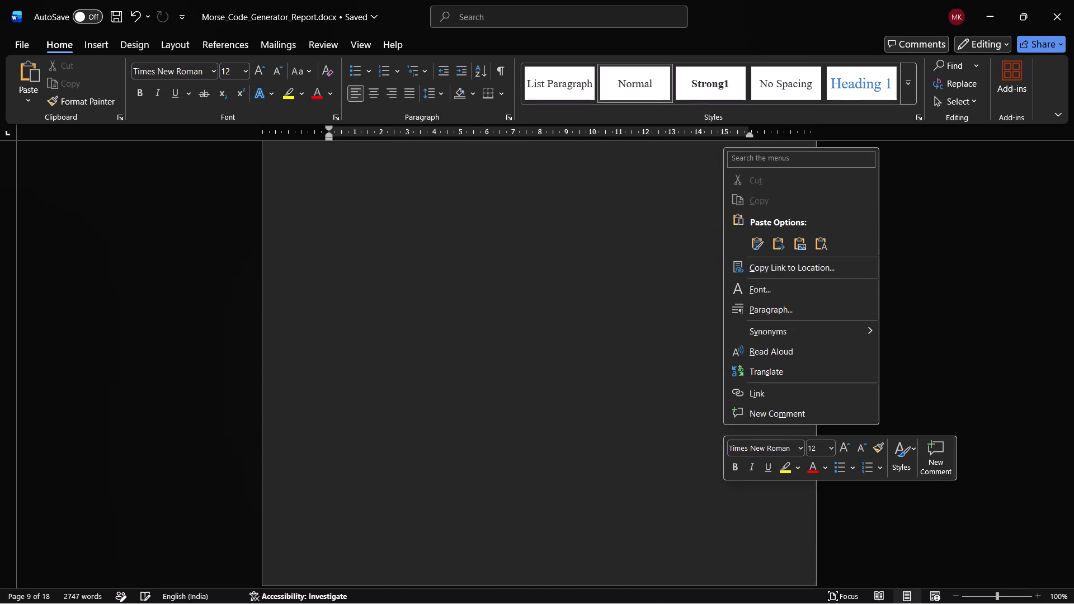
scroll(620, 362, "down", 7)
scroll(620, 362, "up", 4)
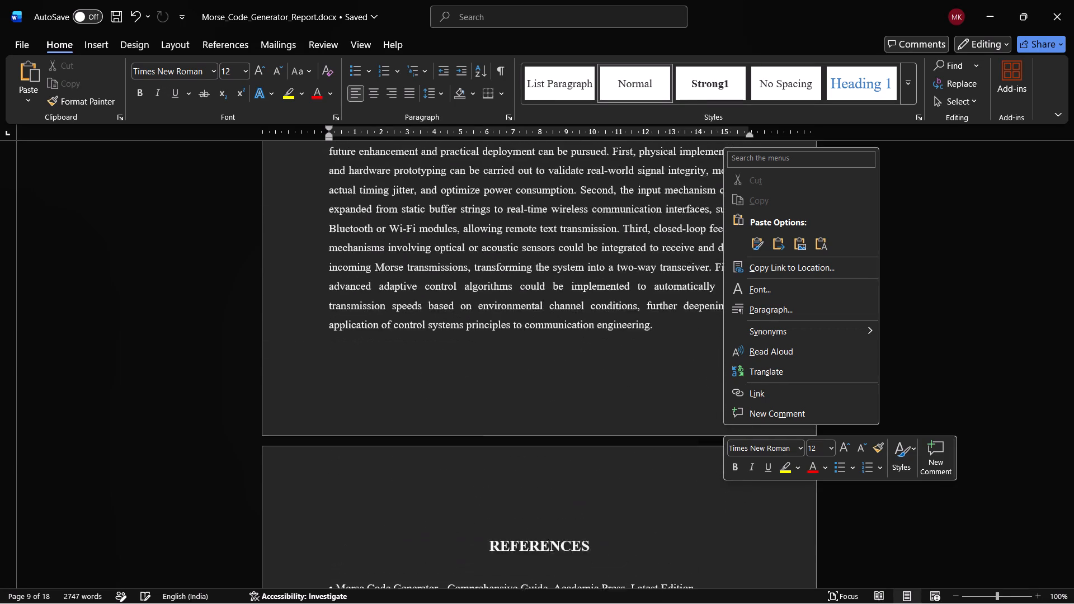
scroll(620, 362, "up", 2)
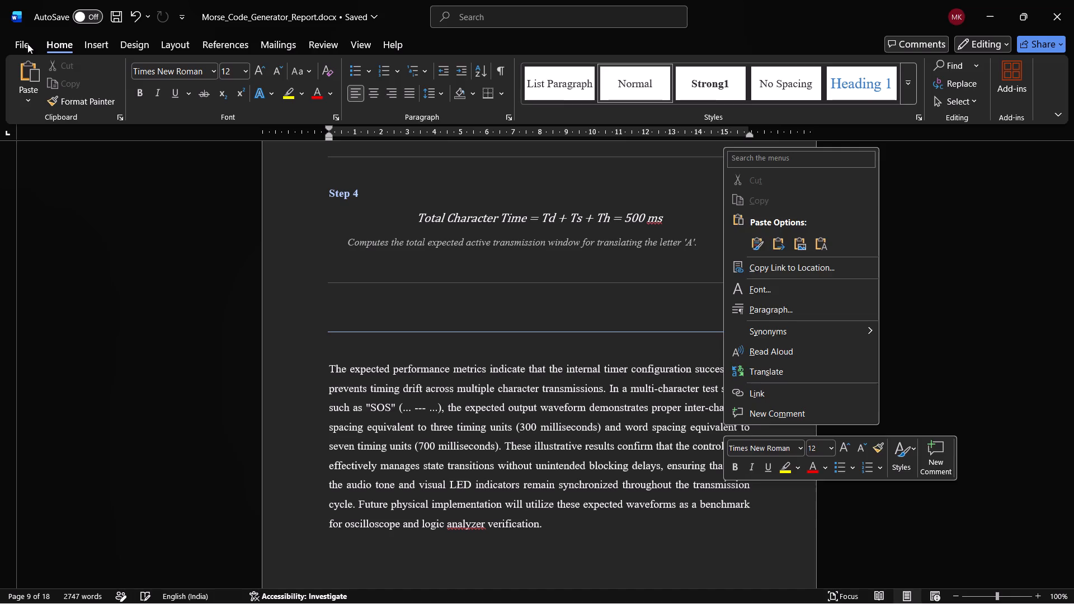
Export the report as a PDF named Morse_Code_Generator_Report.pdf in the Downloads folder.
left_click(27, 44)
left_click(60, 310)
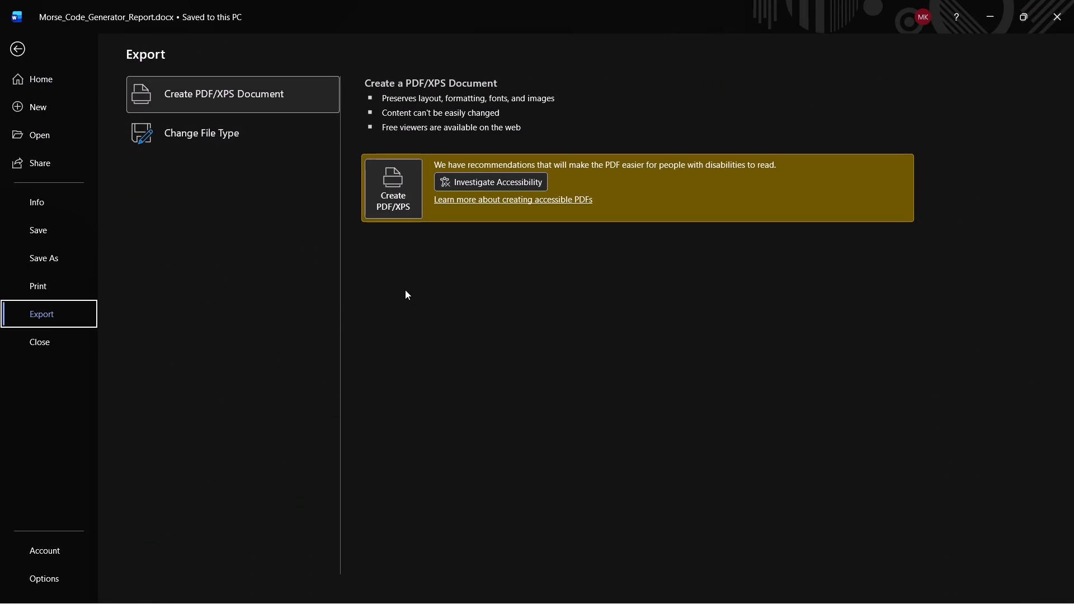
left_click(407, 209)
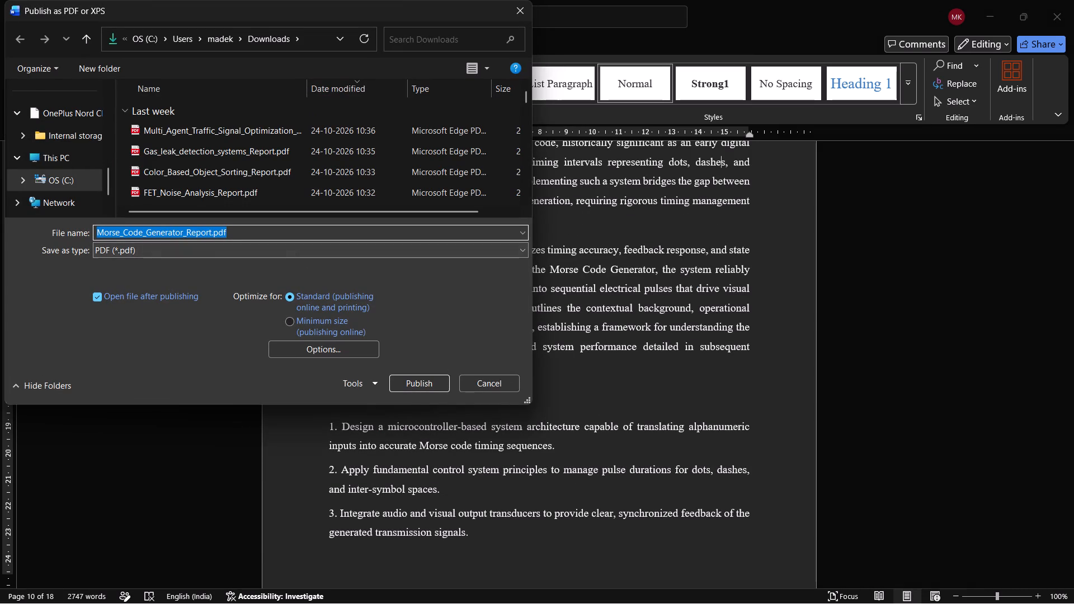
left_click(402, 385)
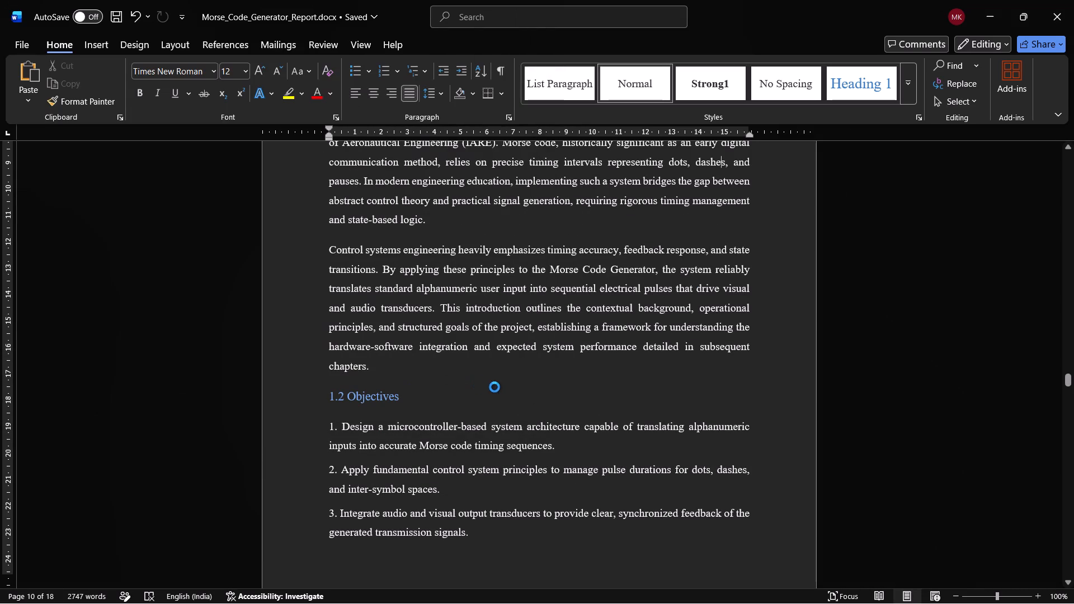
Check the student details on the self-assessment form and cover page of the exported PDF, and put its window away.
scroll(582, 377, "down", 2)
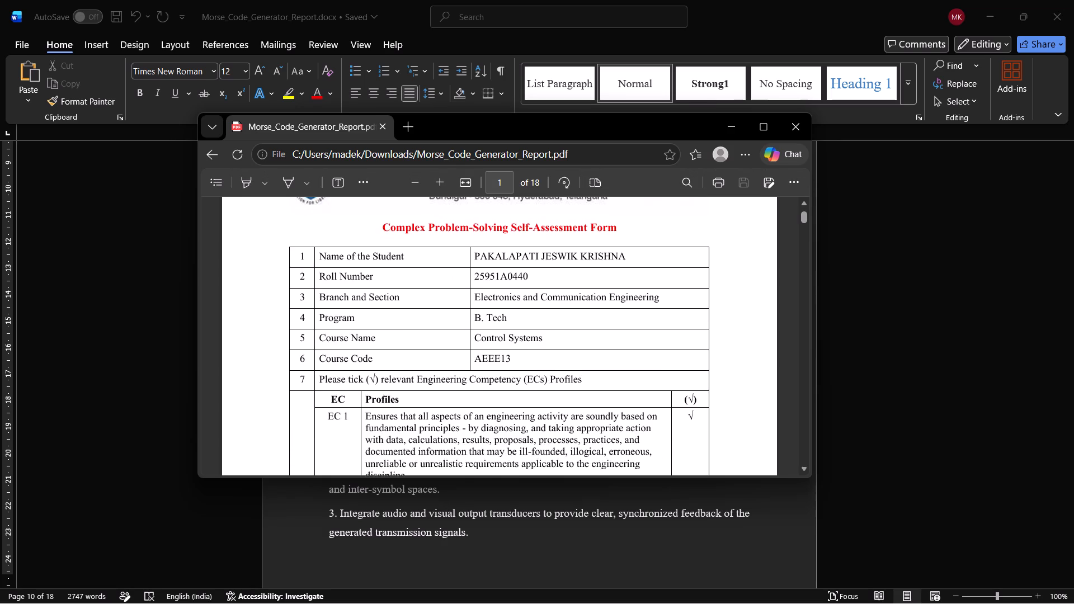
scroll(582, 377, "down", 13)
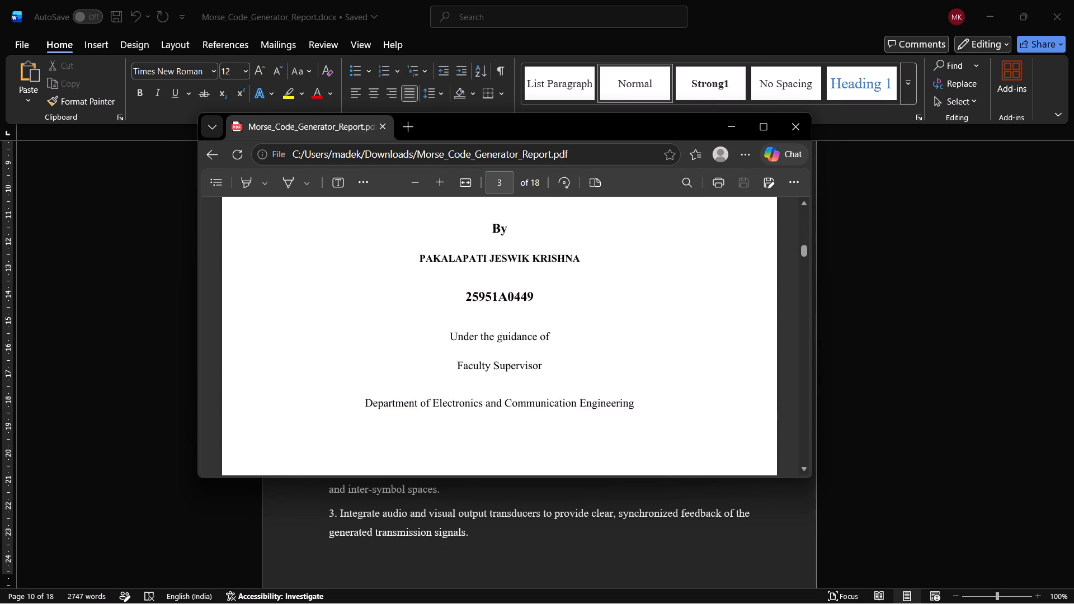
scroll(582, 377, "up", 1)
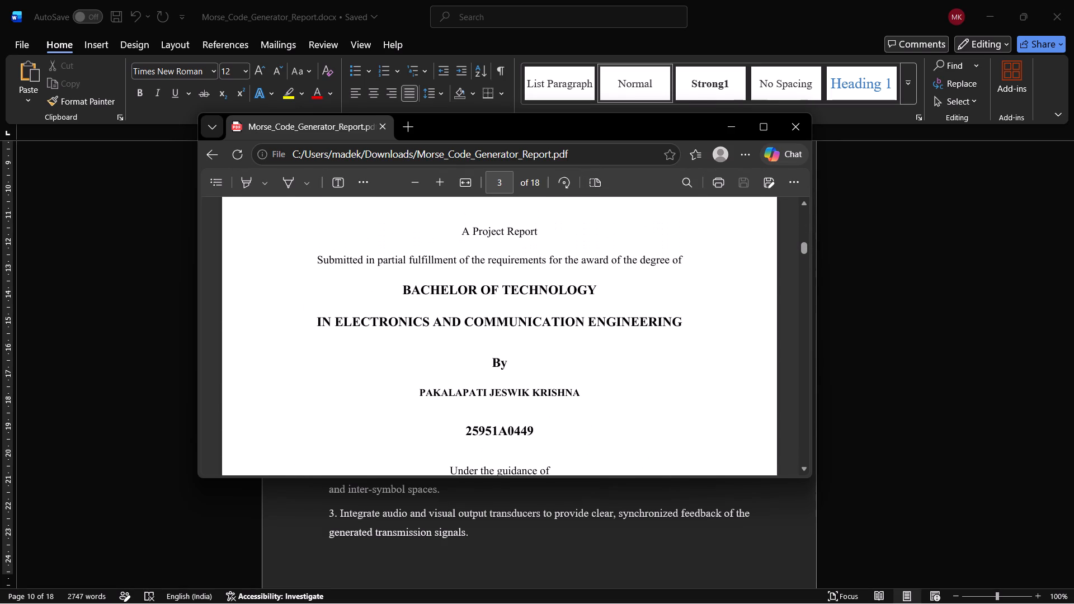
left_click(744, 124)
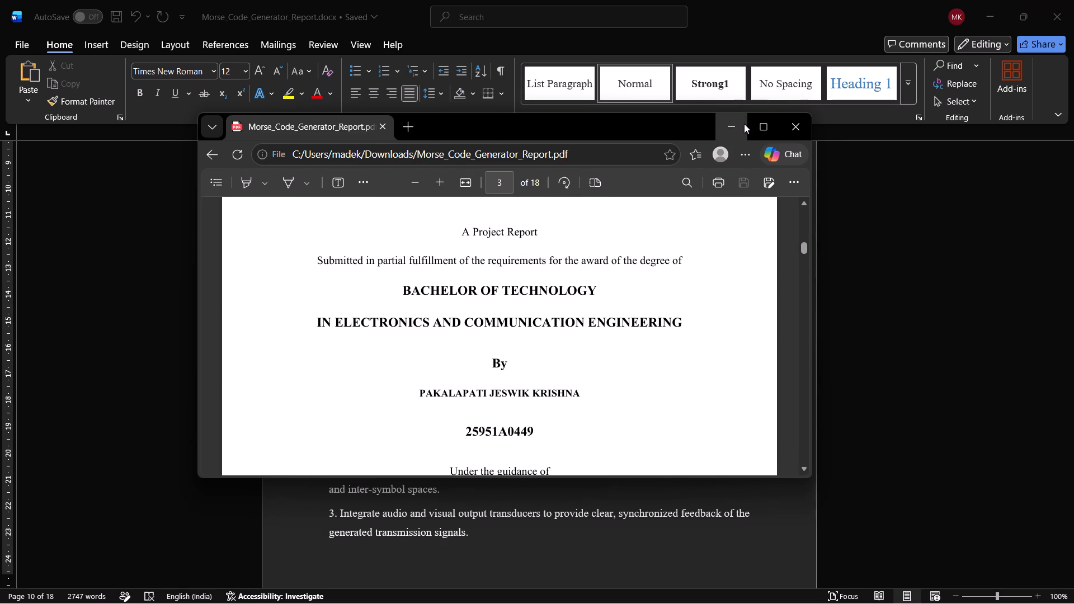
Change the last digit of the roll number on the Morse Code Generator report's cover page to 0.
scroll(726, 342, "up", 15)
scroll(726, 342, "up", 20)
scroll(726, 342, "up", 2)
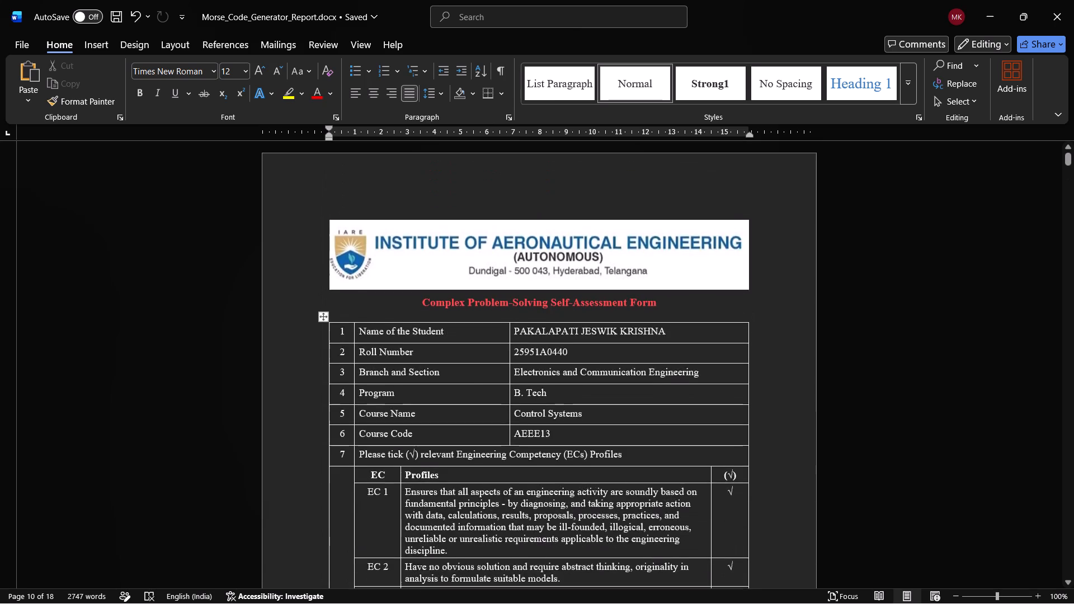
scroll(726, 342, "down", 10)
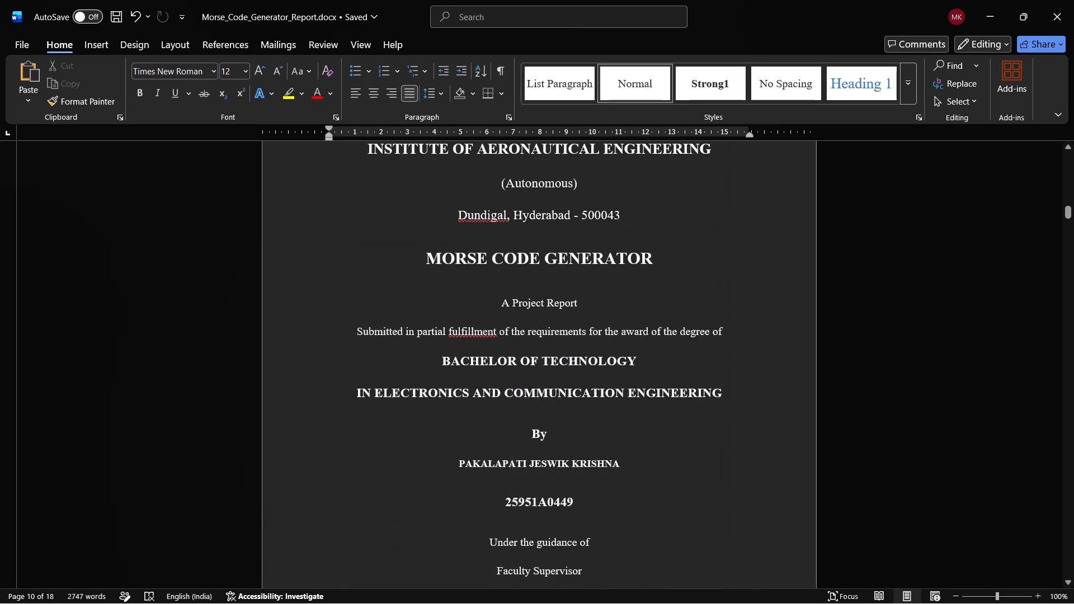
left_click(583, 501)
key("BackSpace")
key("0")
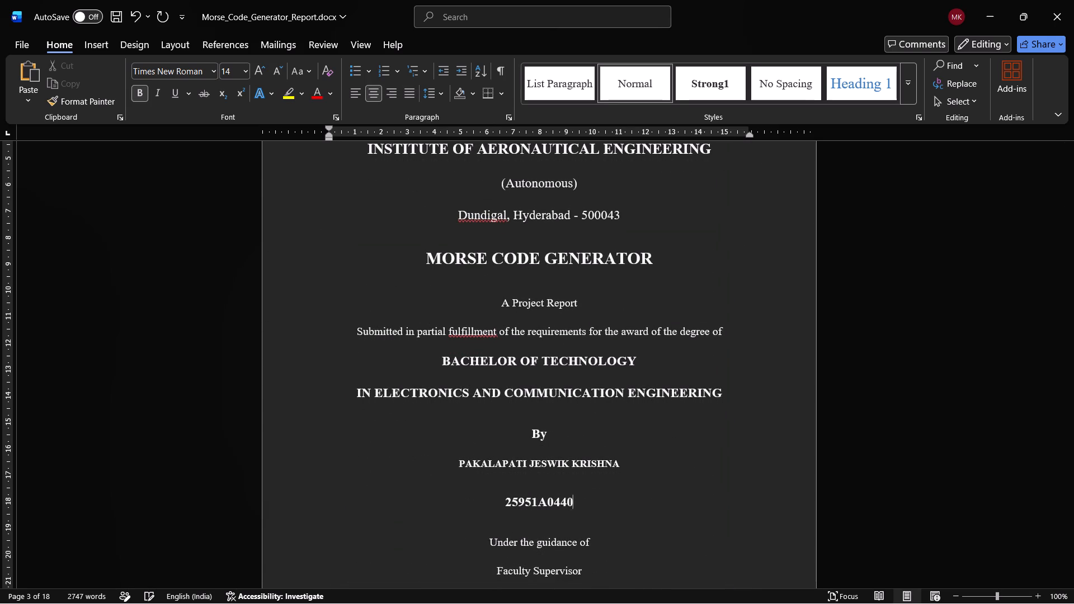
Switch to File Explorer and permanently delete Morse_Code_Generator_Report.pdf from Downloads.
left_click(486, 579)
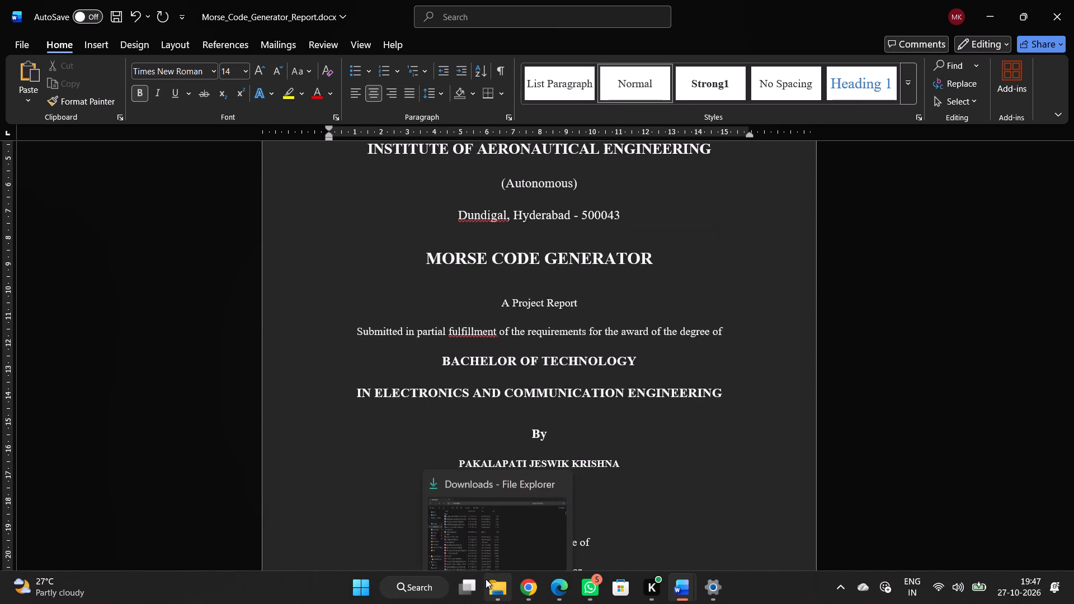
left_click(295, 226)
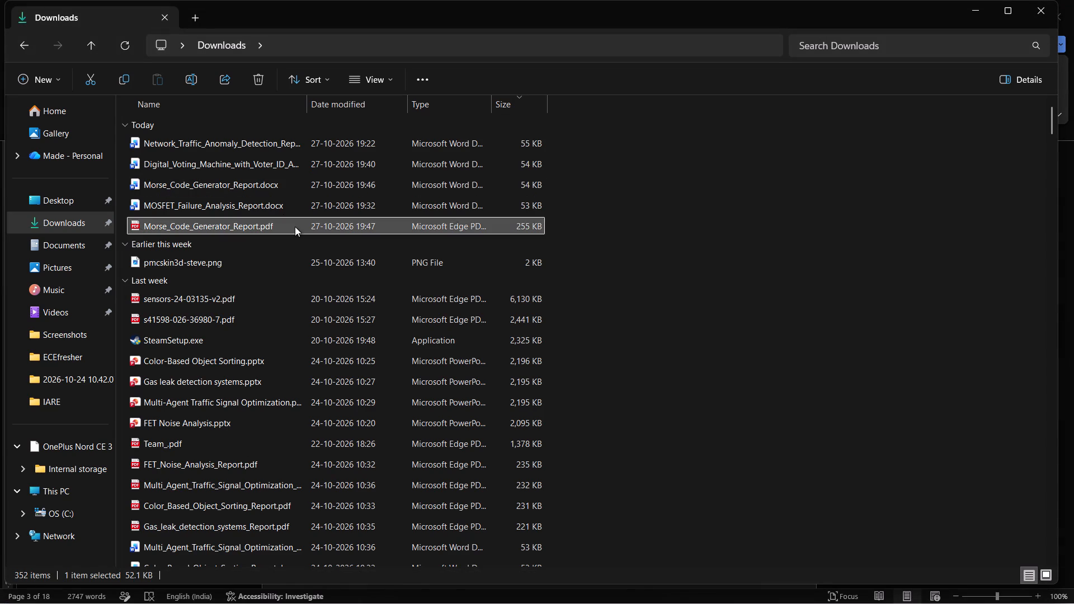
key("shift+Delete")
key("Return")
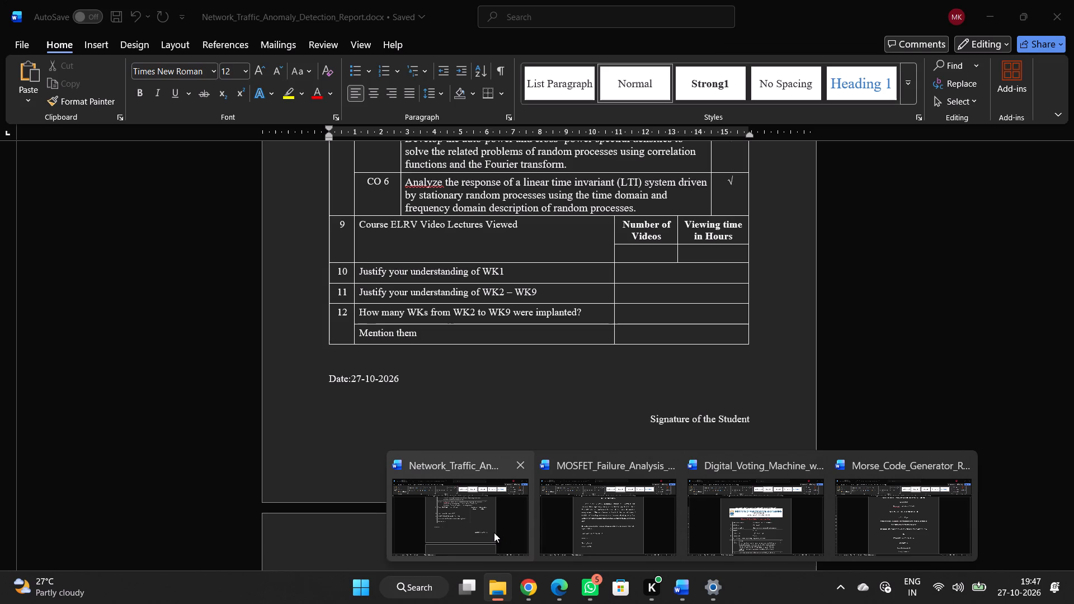
Switch back to the Morse Code Generator report in Word and review the student details from the self-assessment form through the approval sheet.
left_click(855, 521)
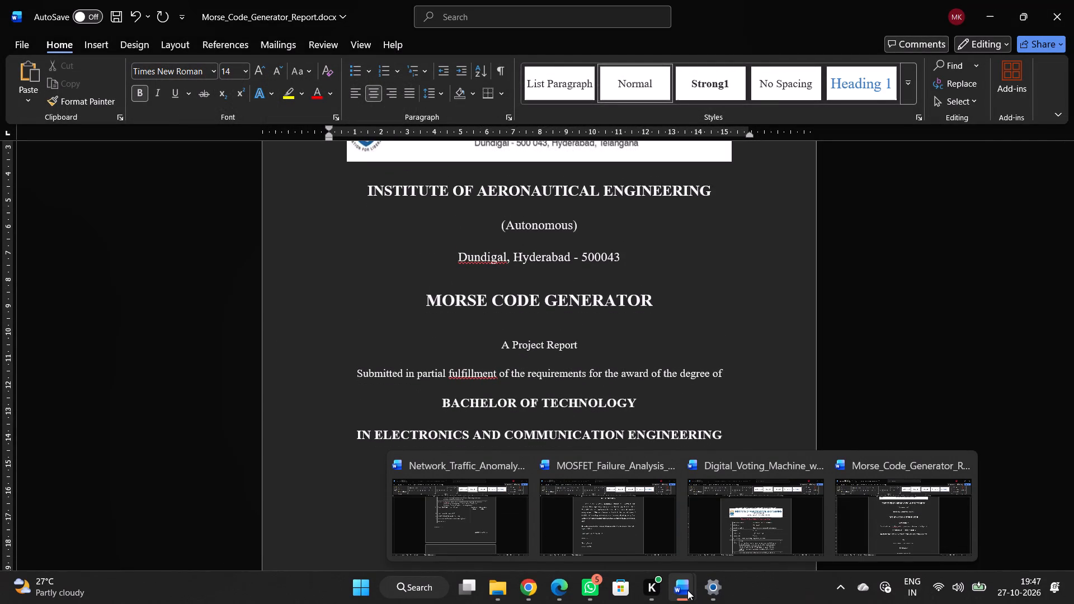
scroll(775, 322, "down", 1)
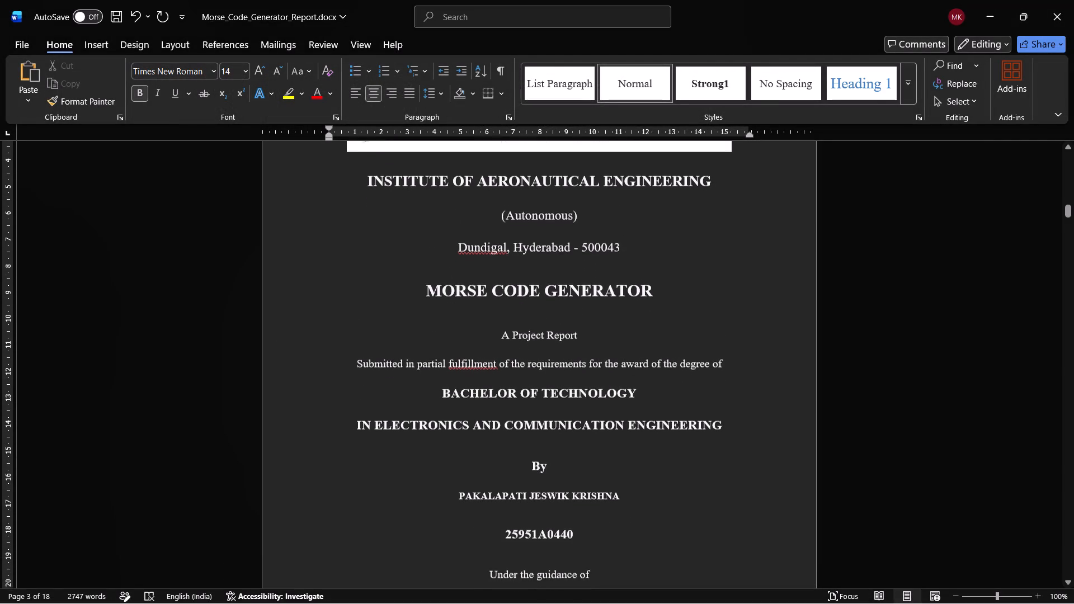
scroll(775, 322, "down", 1)
scroll(775, 322, "up", 5)
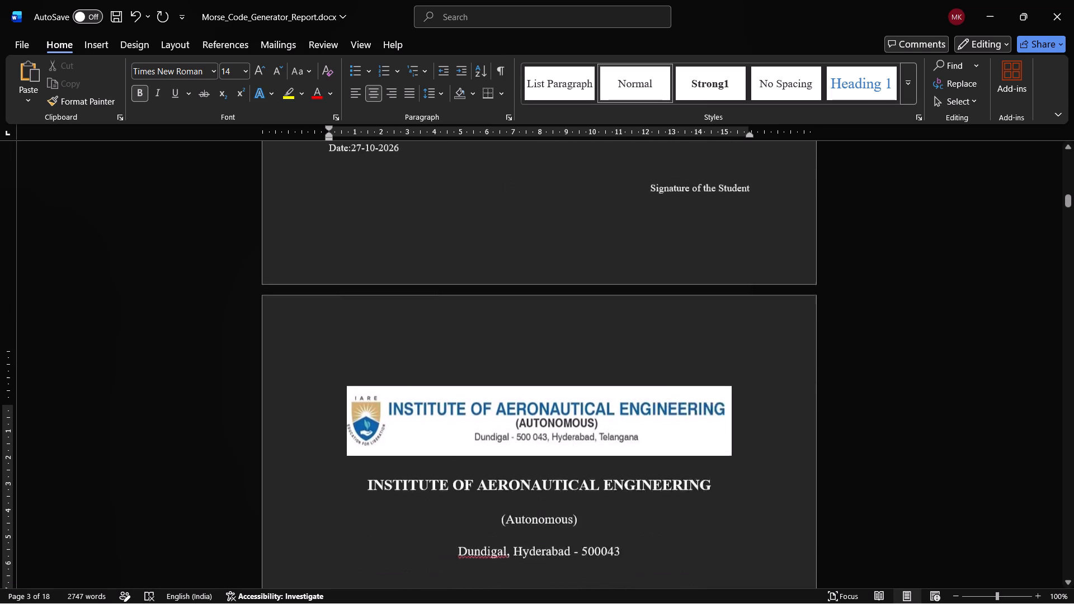
scroll(775, 322, "up", 5)
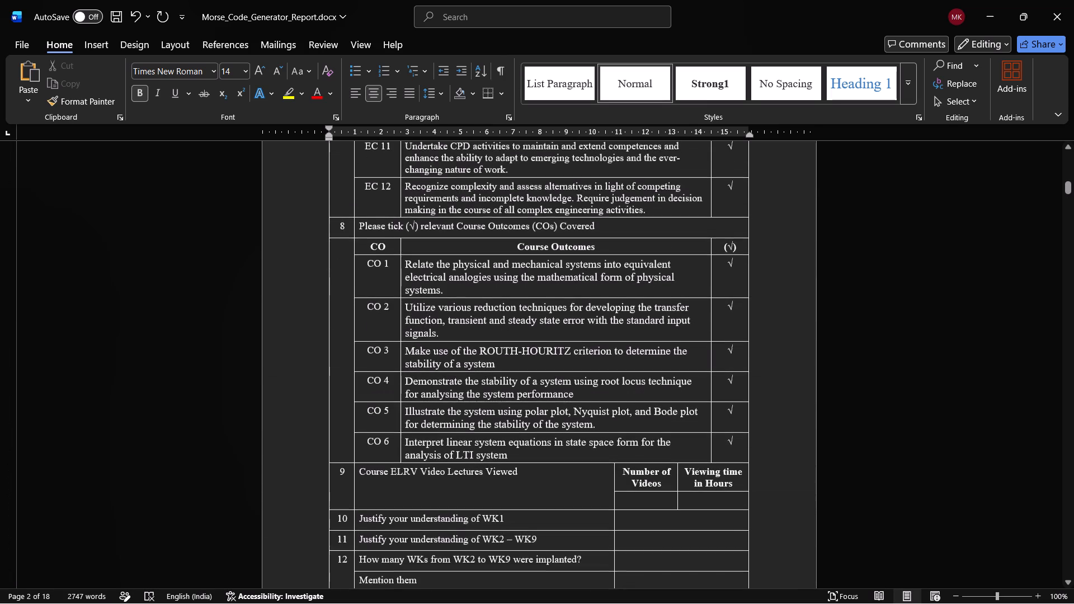
scroll(668, 483, "up", 7)
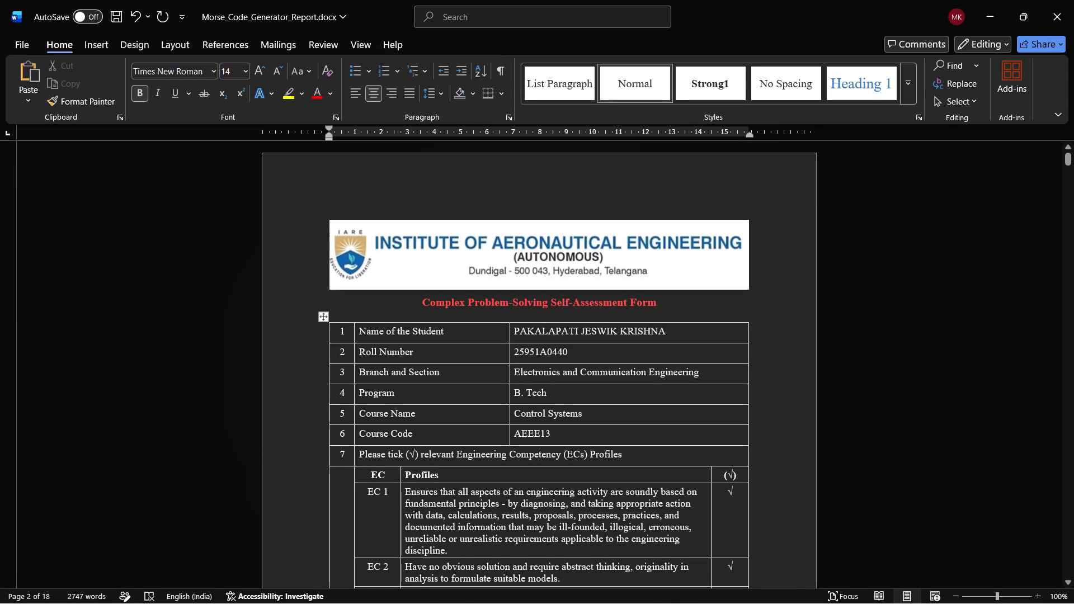
scroll(668, 483, "down", 13)
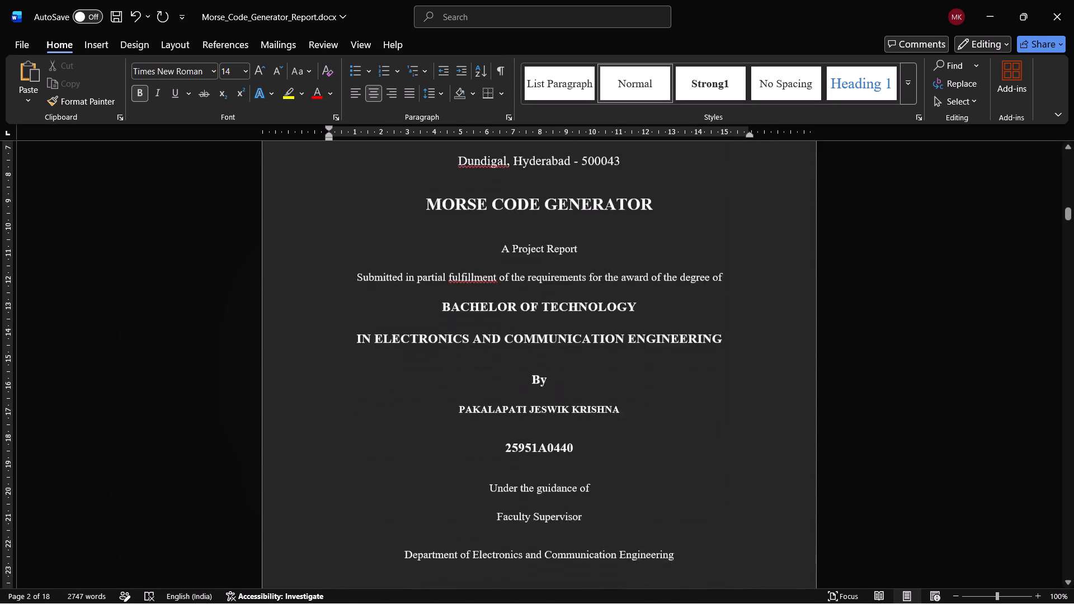
scroll(668, 483, "down", 5)
scroll(668, 483, "up", 4)
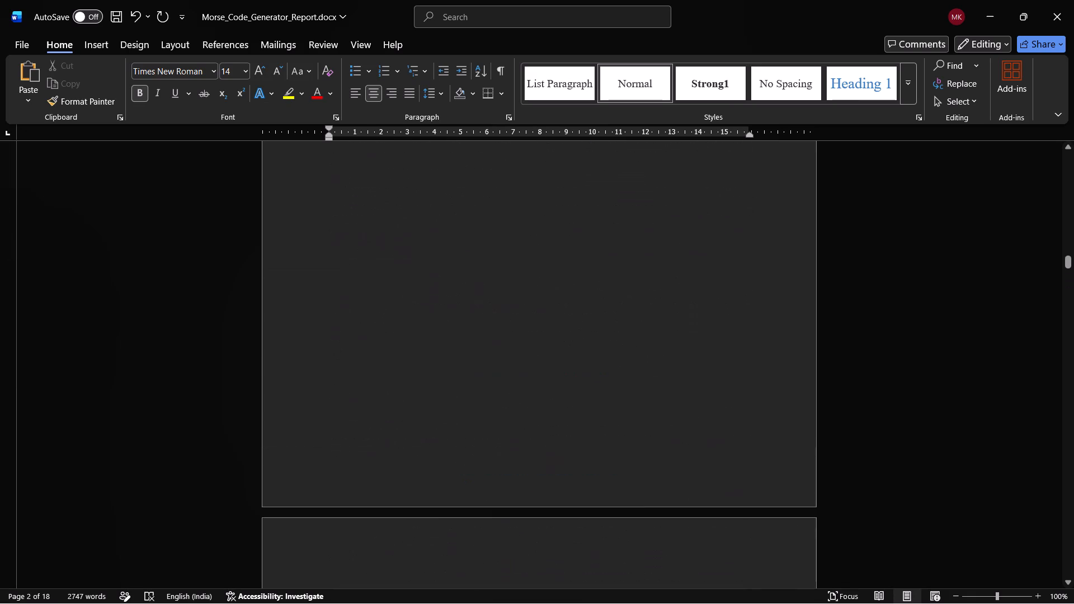
scroll(668, 483, "up", 2)
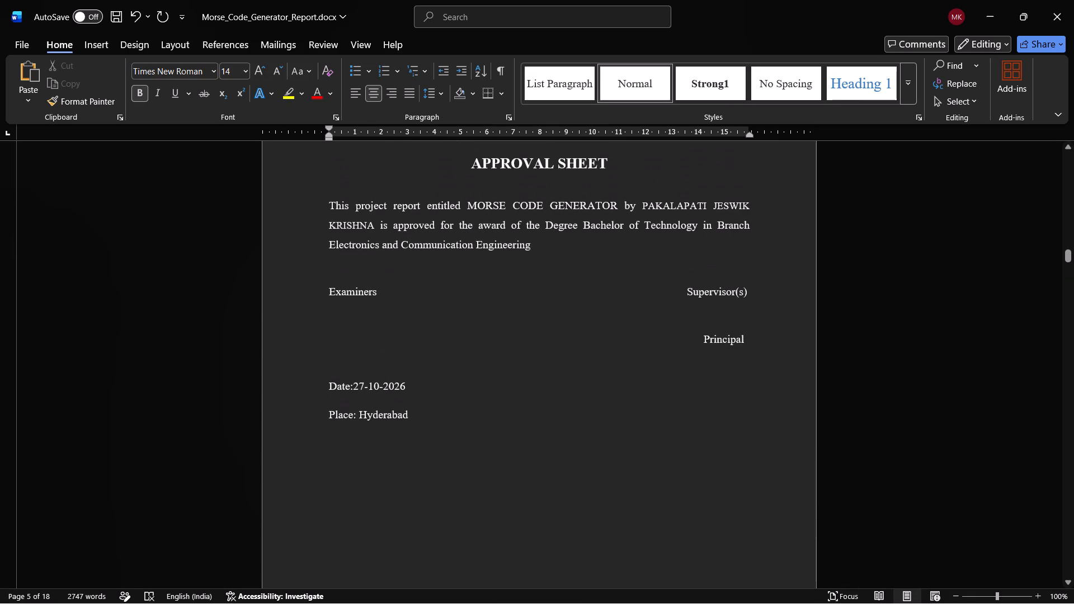
Save the Morse Code Generator report and export it as Morse_Code_Generator_Report.pdf in the Downloads folder.
key("ctrl+s")
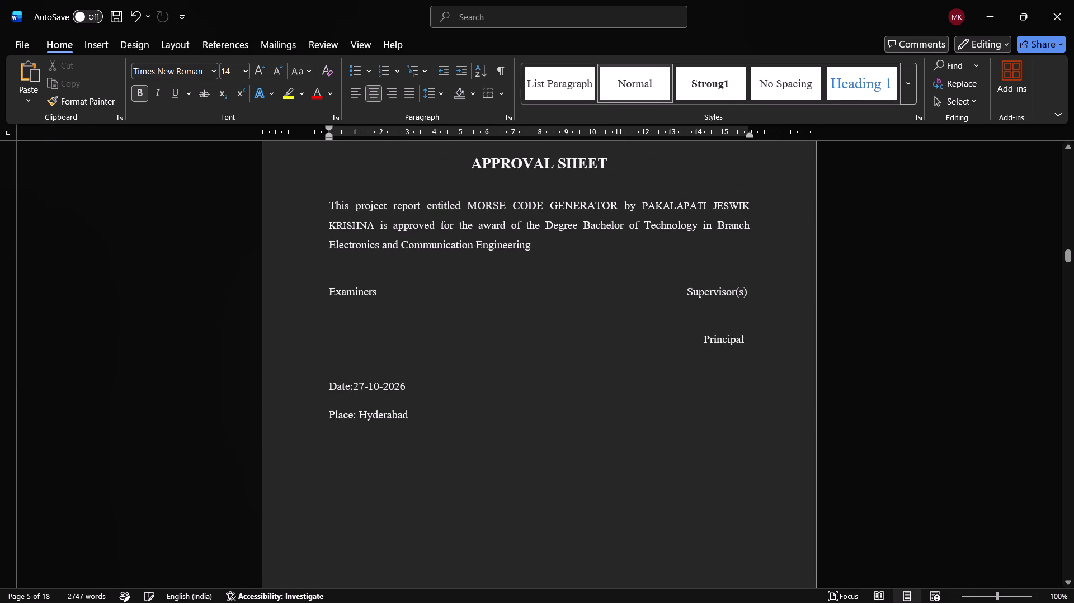
left_click(7, 43)
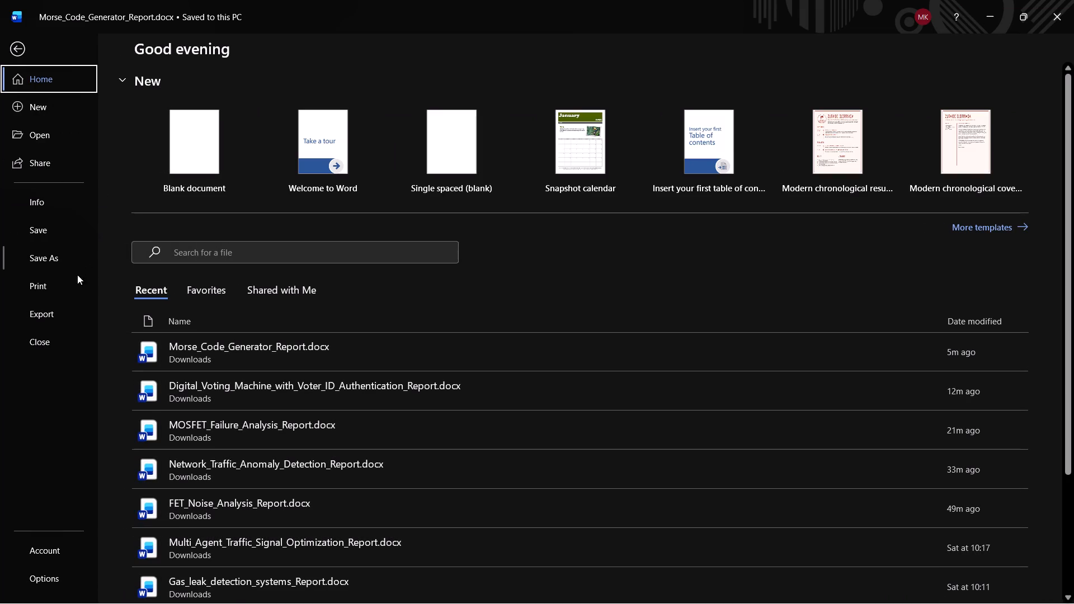
left_click(55, 310)
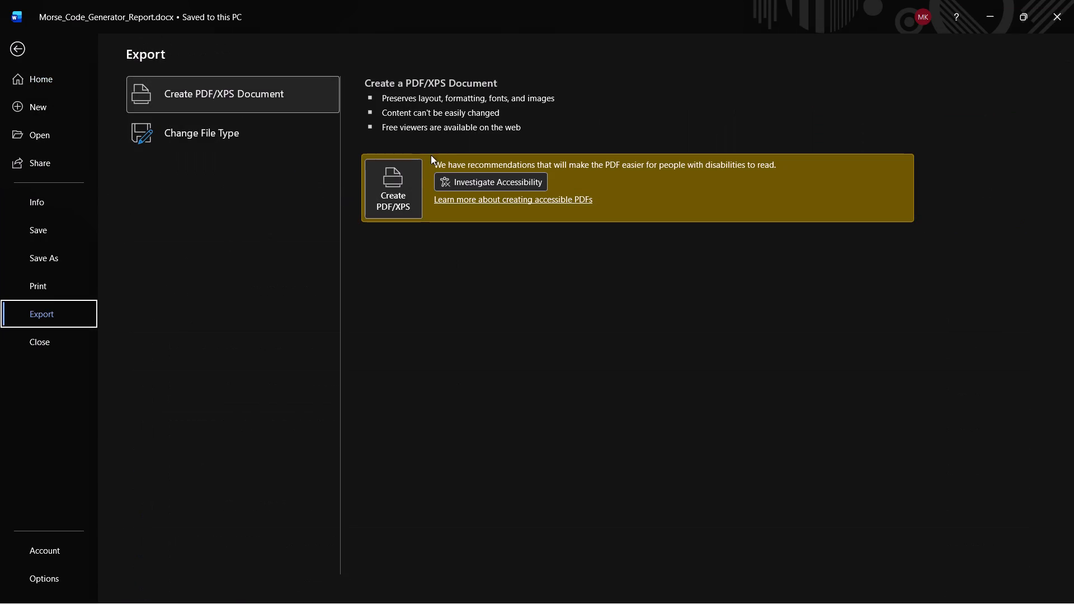
left_click(408, 174)
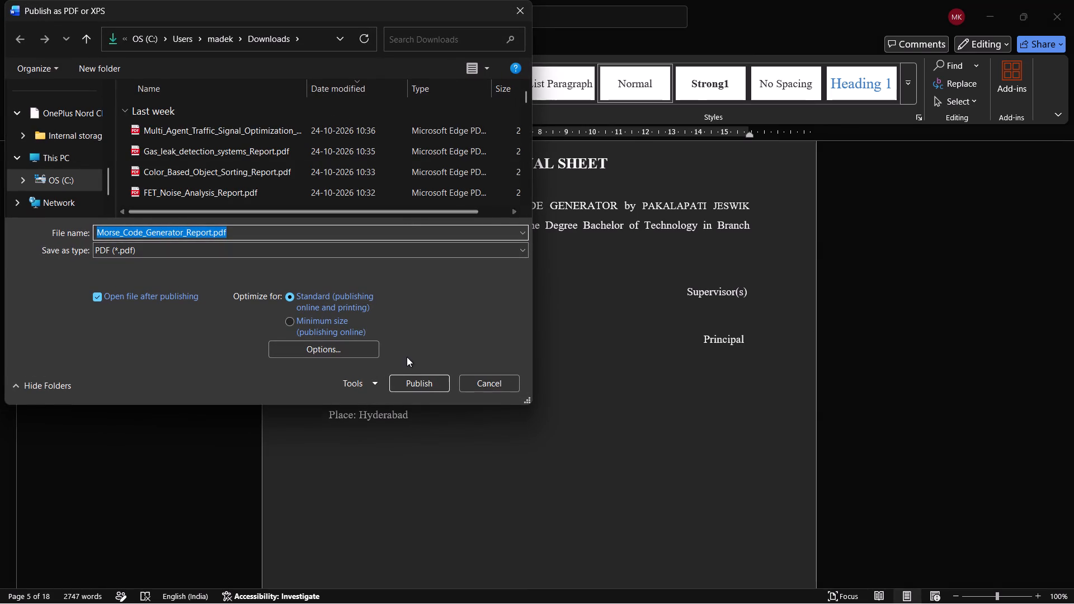
left_click(424, 386)
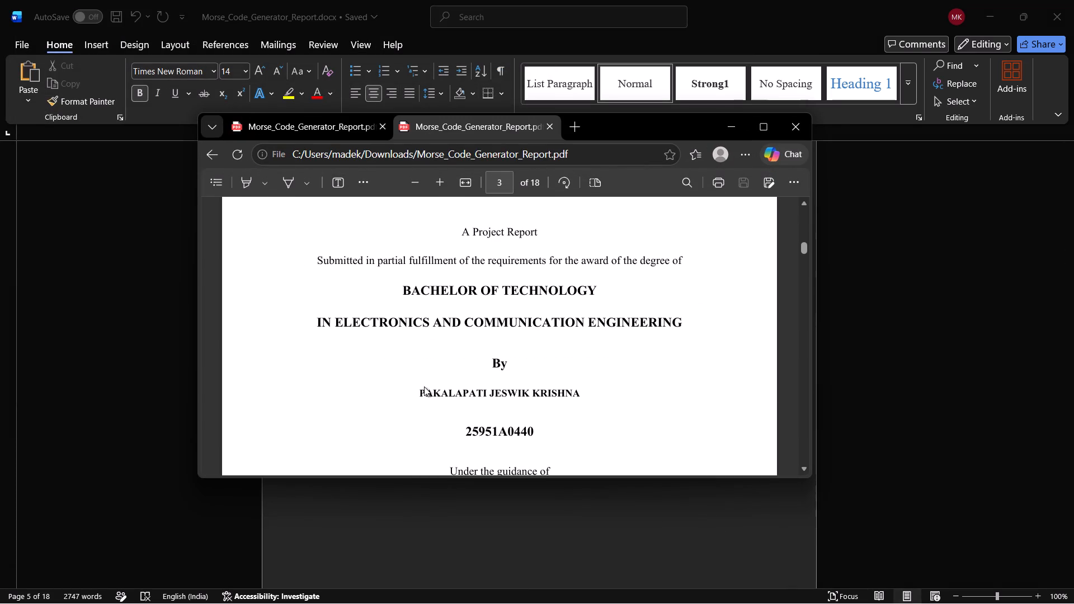
Check the student details on the exported PDF's self-assessment form, cover page and approval sheet, and close the PDF window.
scroll(450, 345, "down", 3)
scroll(450, 345, "up", 3)
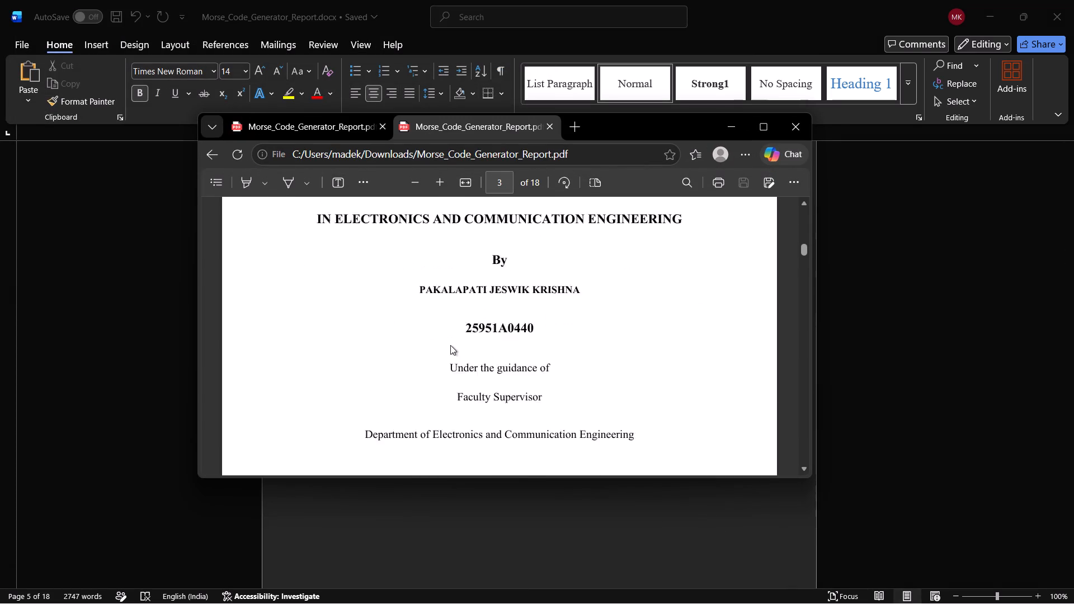
scroll(450, 345, "up", 5)
scroll(450, 345, "down", 5)
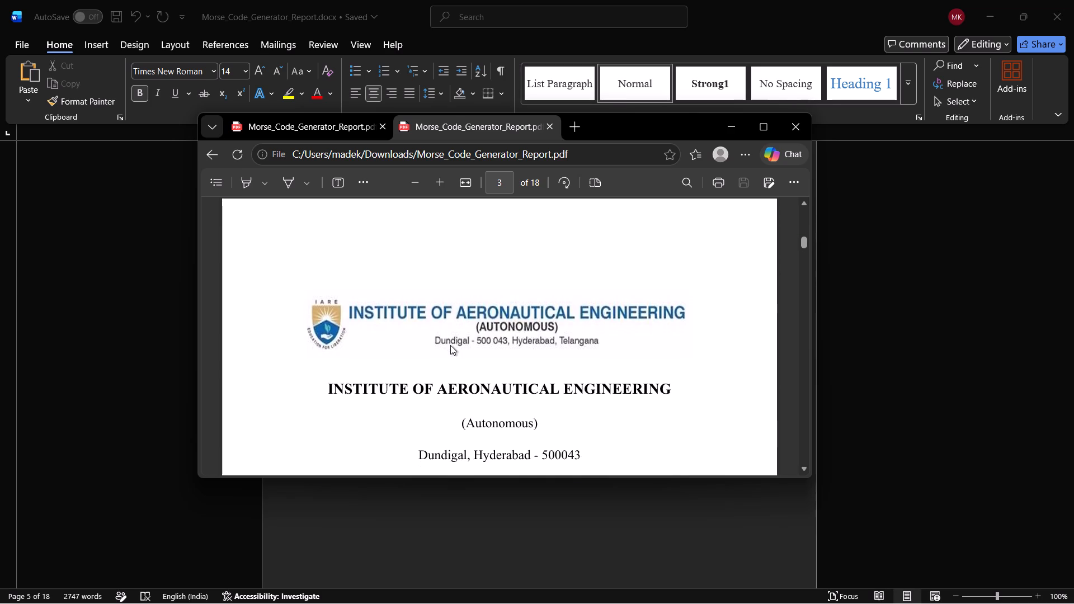
scroll(450, 345, "up", 8)
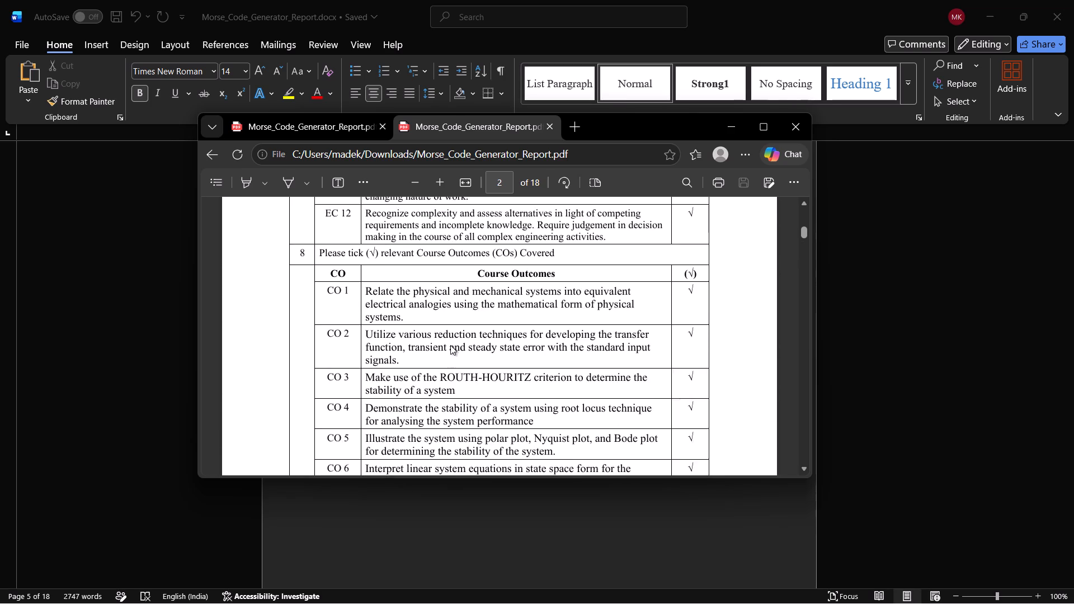
scroll(450, 345, "up", 12)
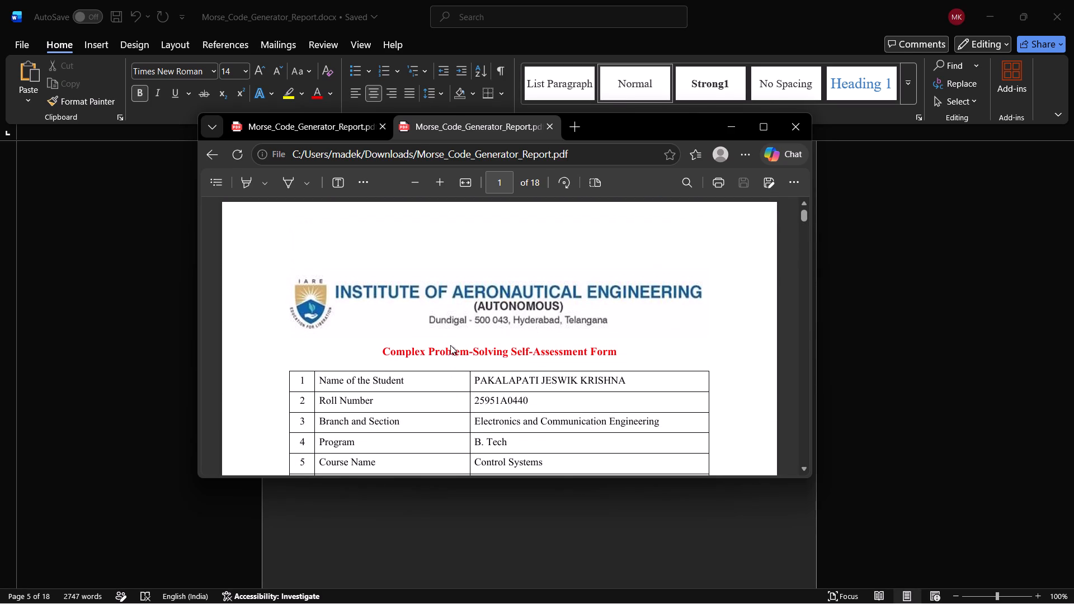
scroll(530, 378, "down", 6)
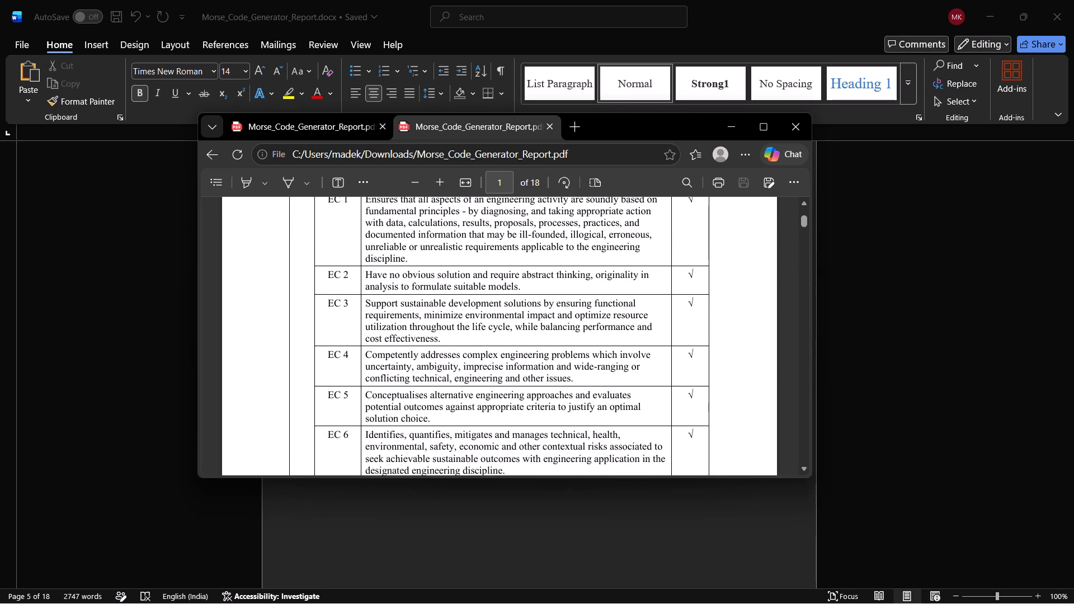
scroll(530, 378, "down", 4)
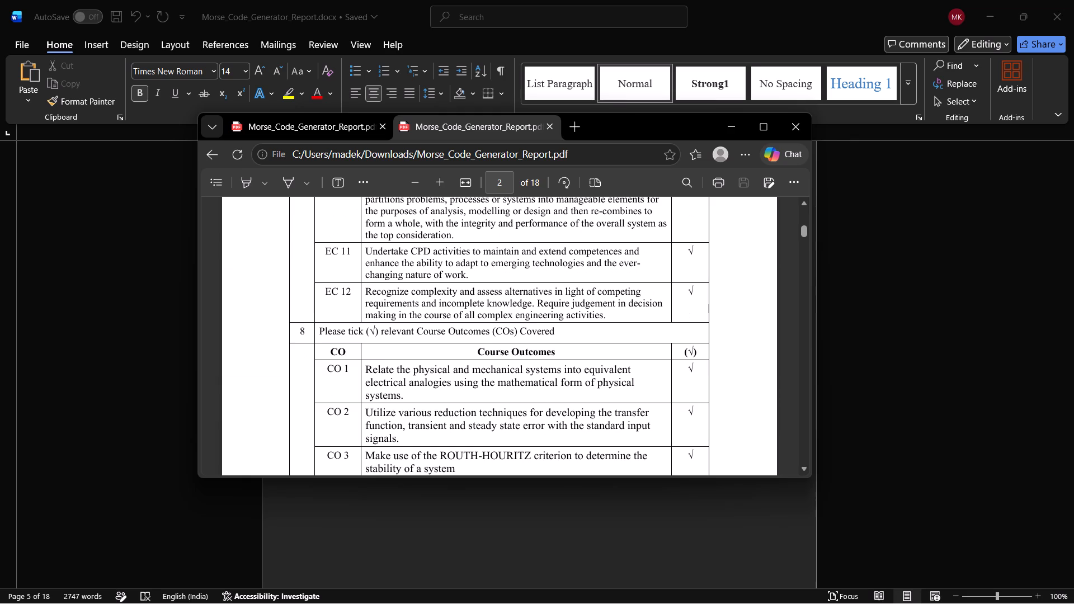
scroll(530, 378, "down", 8)
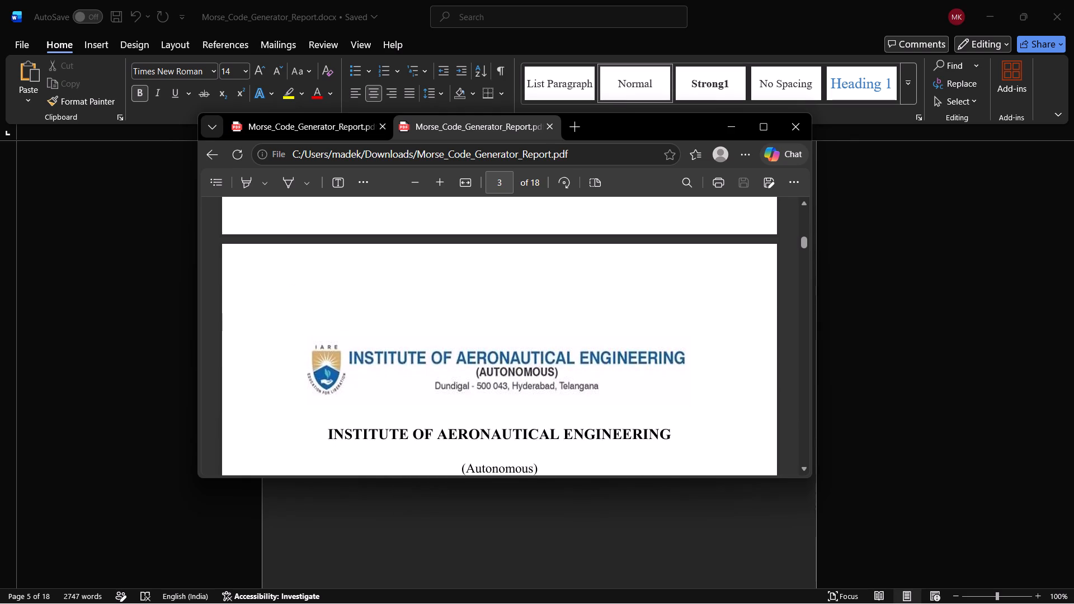
scroll(530, 378, "down", 7)
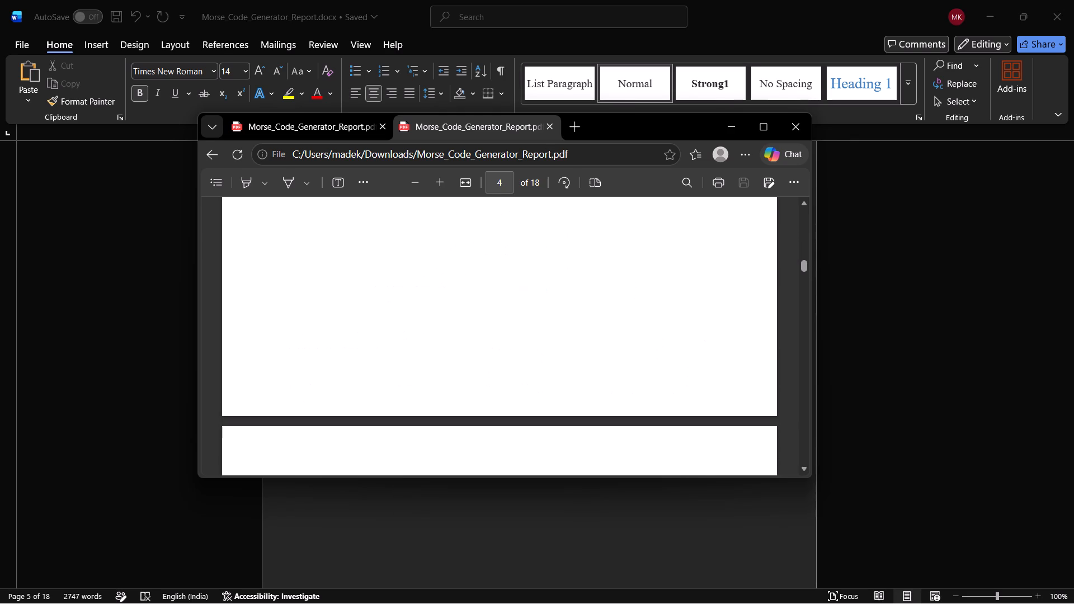
scroll(530, 378, "down", 4)
scroll(530, 378, "up", 2)
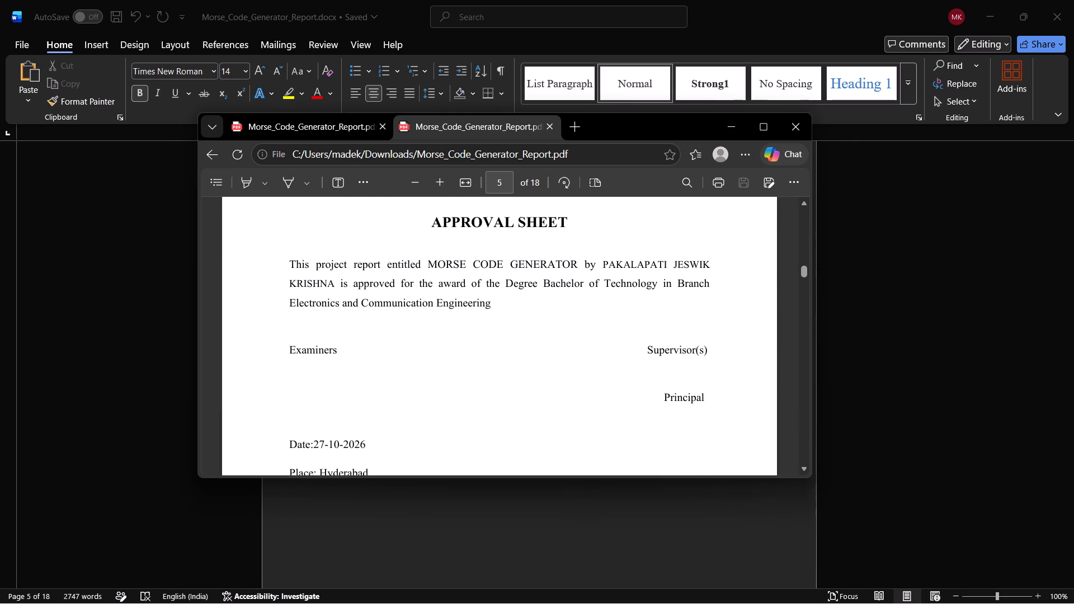
left_click(792, 128)
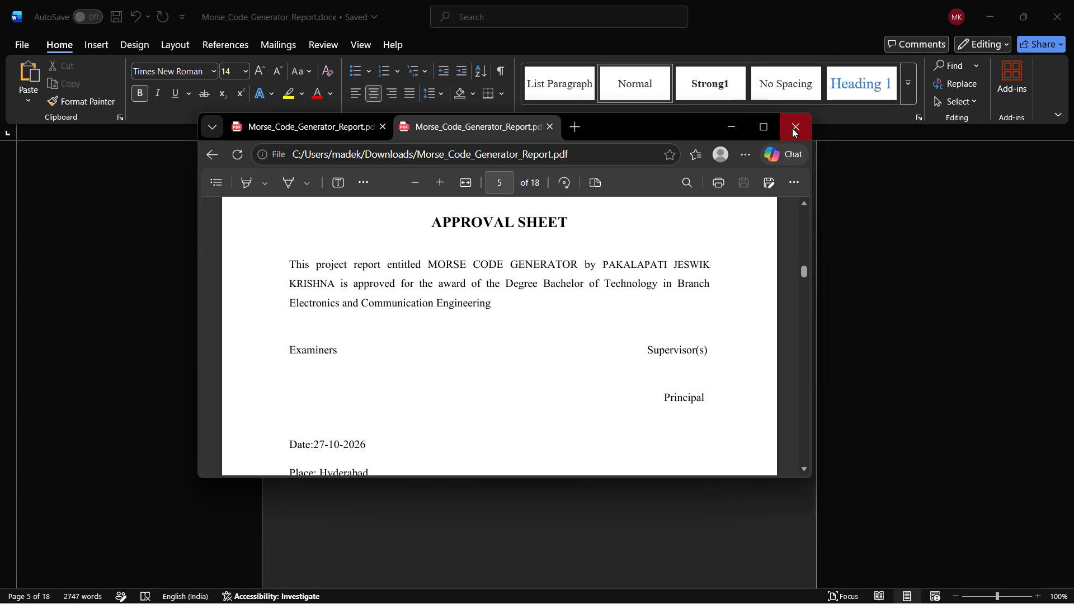
Close the Morse Code Generator report document.
scroll(583, 328, "up", 8)
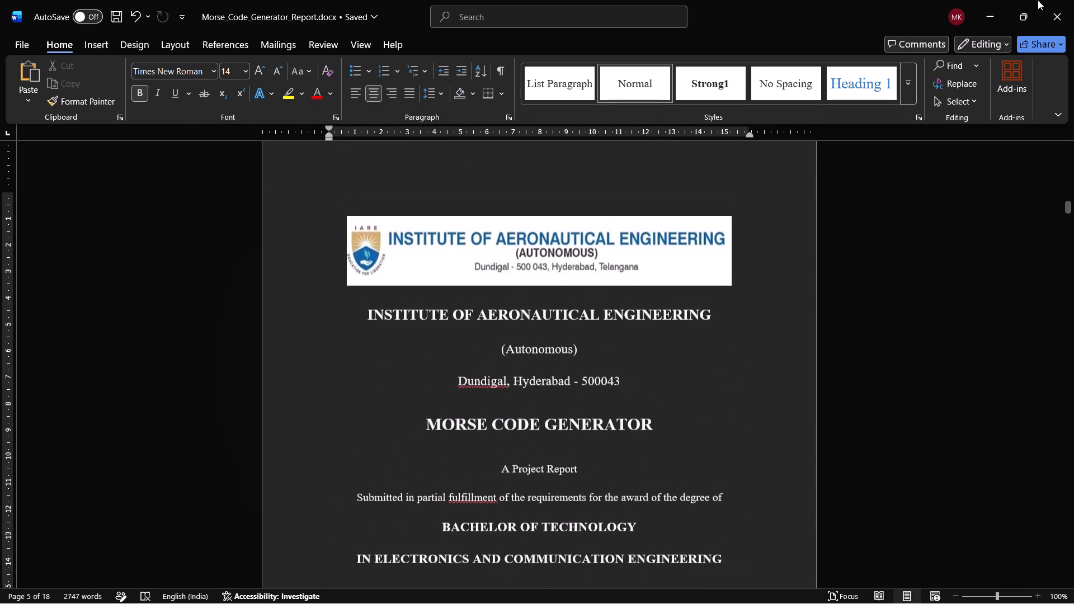
left_click(1073, 0)
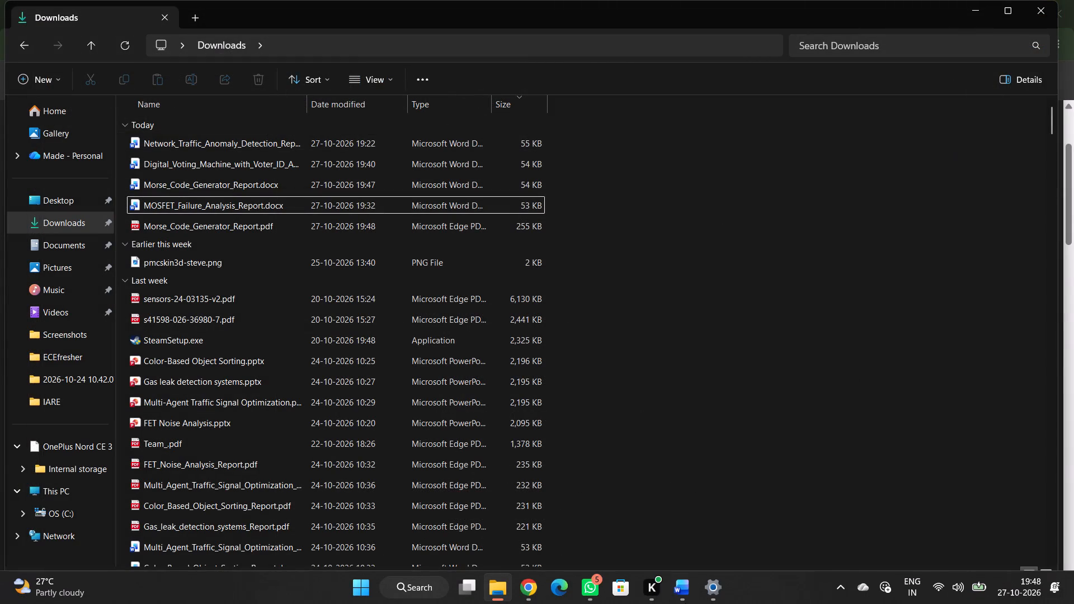
Switch to the Digital Voting Machine report and review its student details from the self-assessment form through the declaration page.
left_click(839, 482)
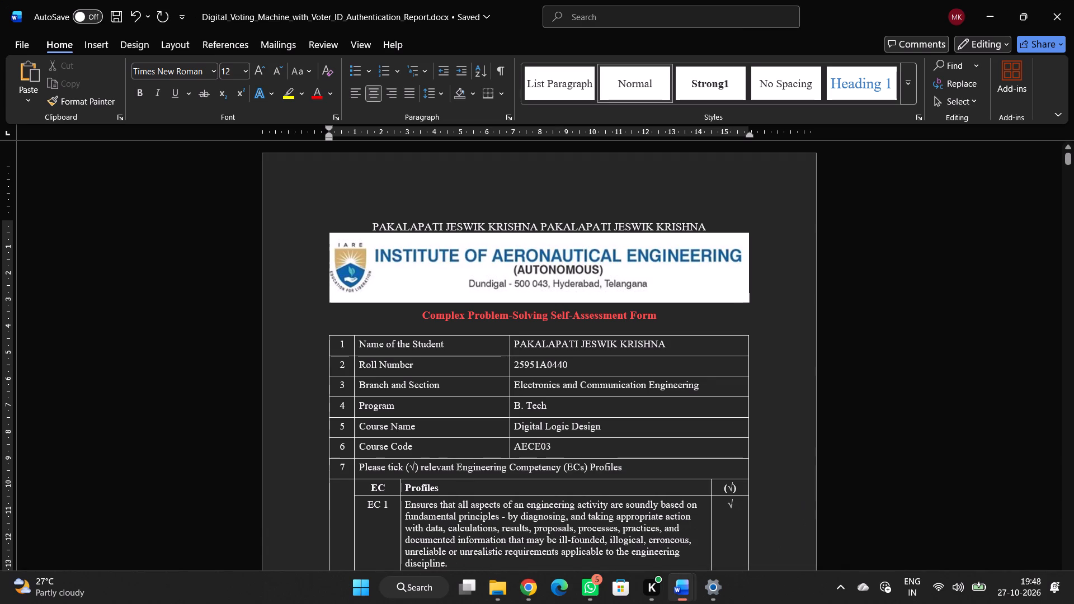
scroll(590, 433, "down", 4)
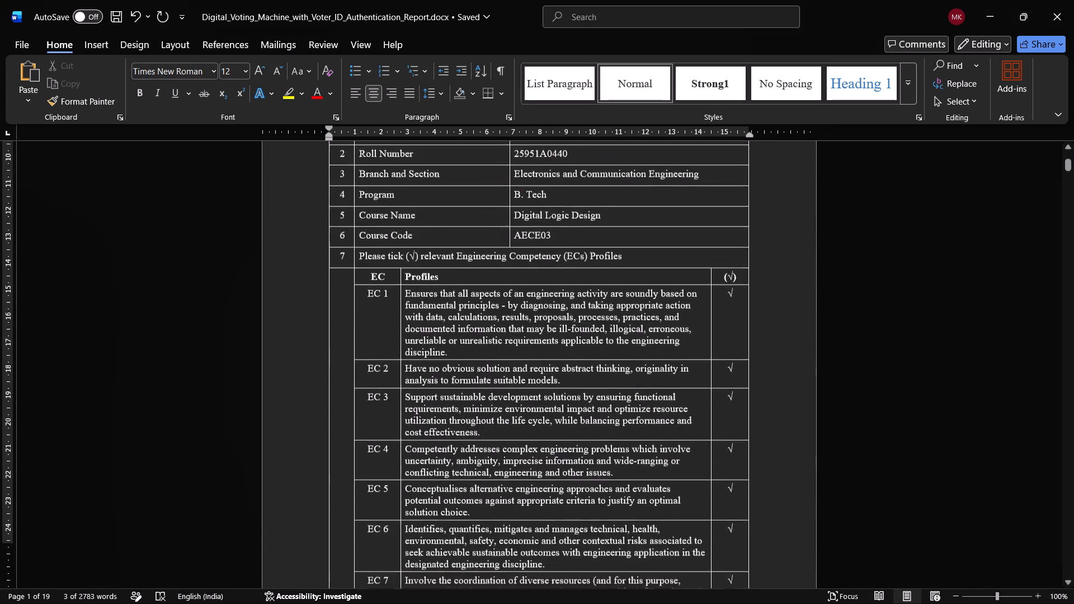
scroll(590, 433, "down", 6)
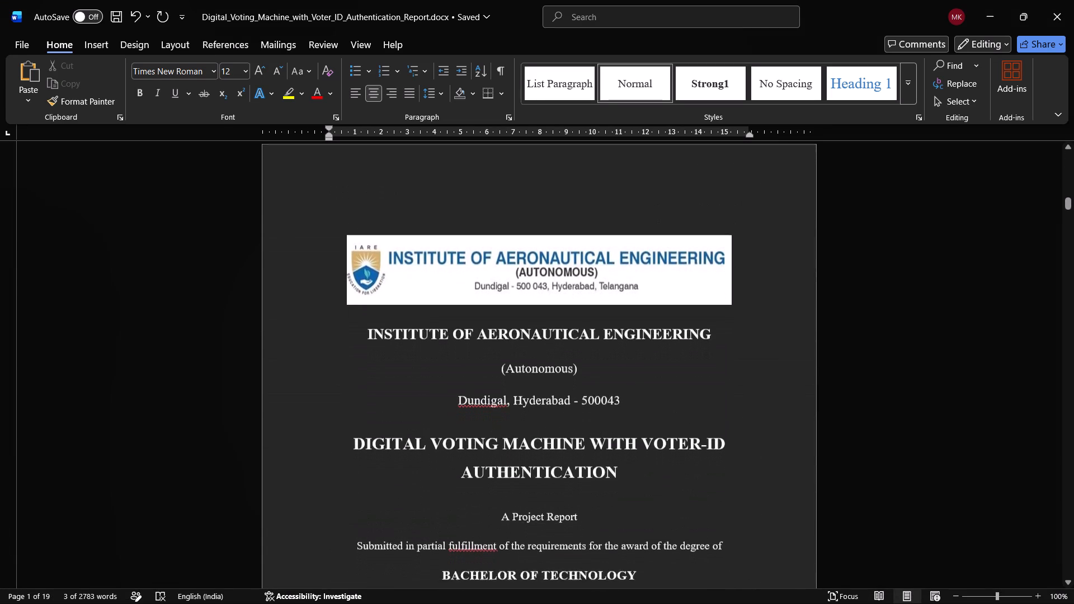
scroll(590, 433, "down", 3)
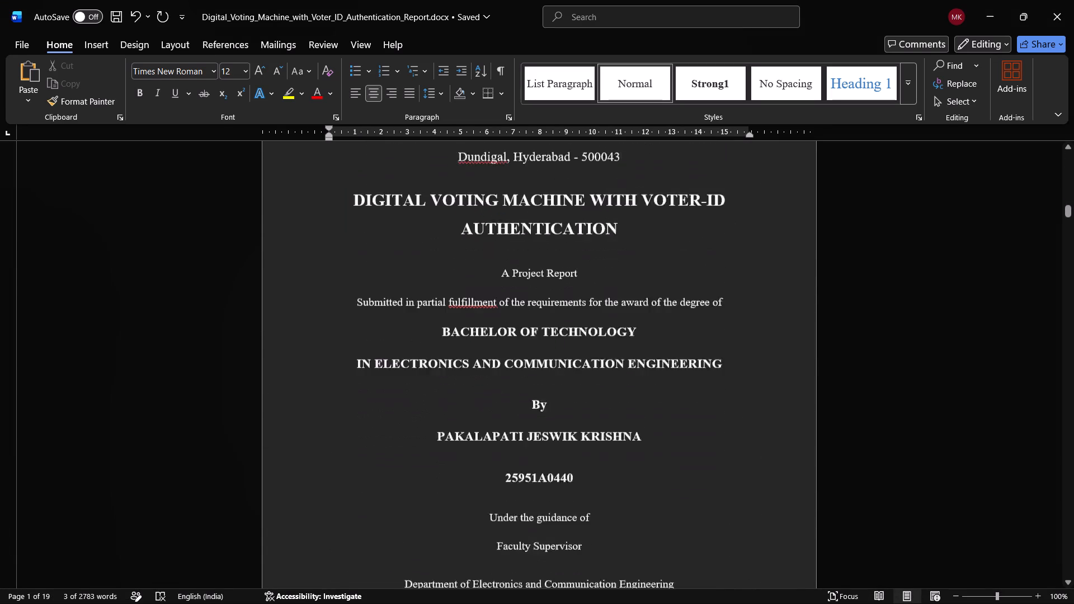
scroll(590, 433, "down", 11)
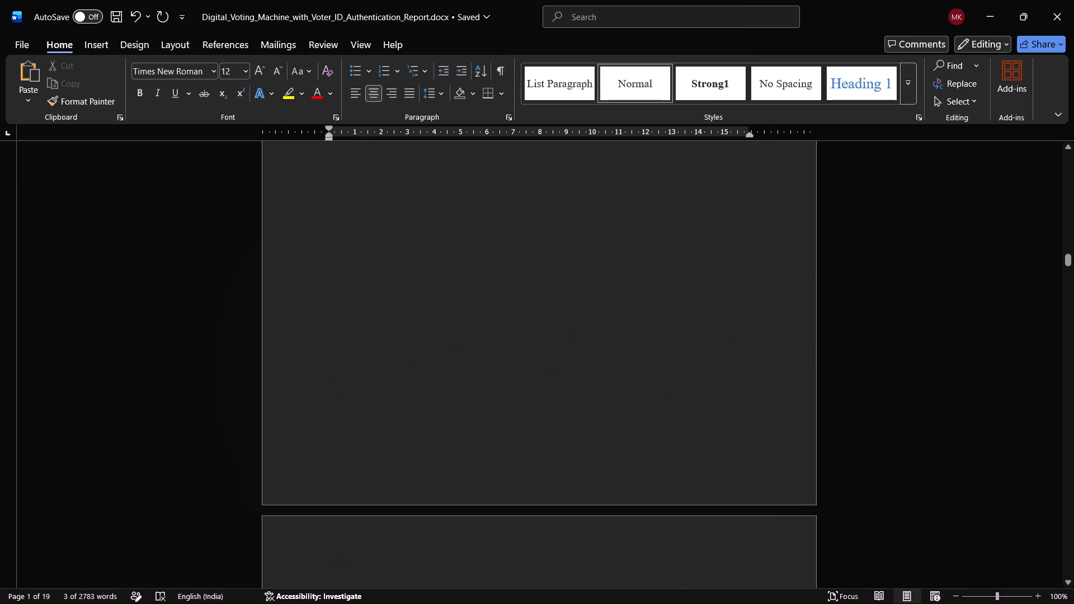
scroll(590, 433, "down", 9)
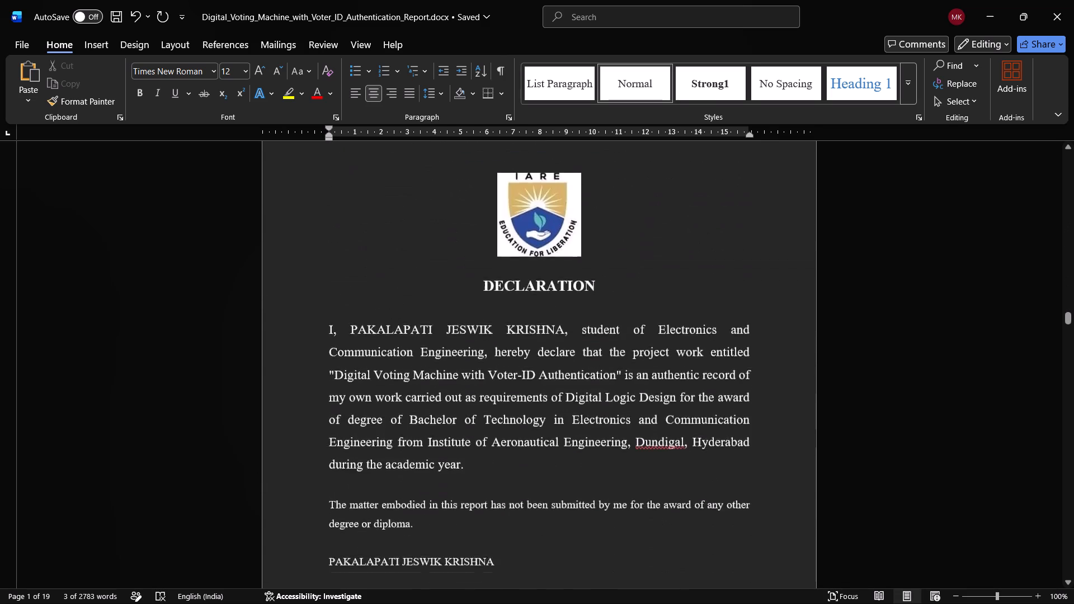
scroll(590, 433, "down", 2)
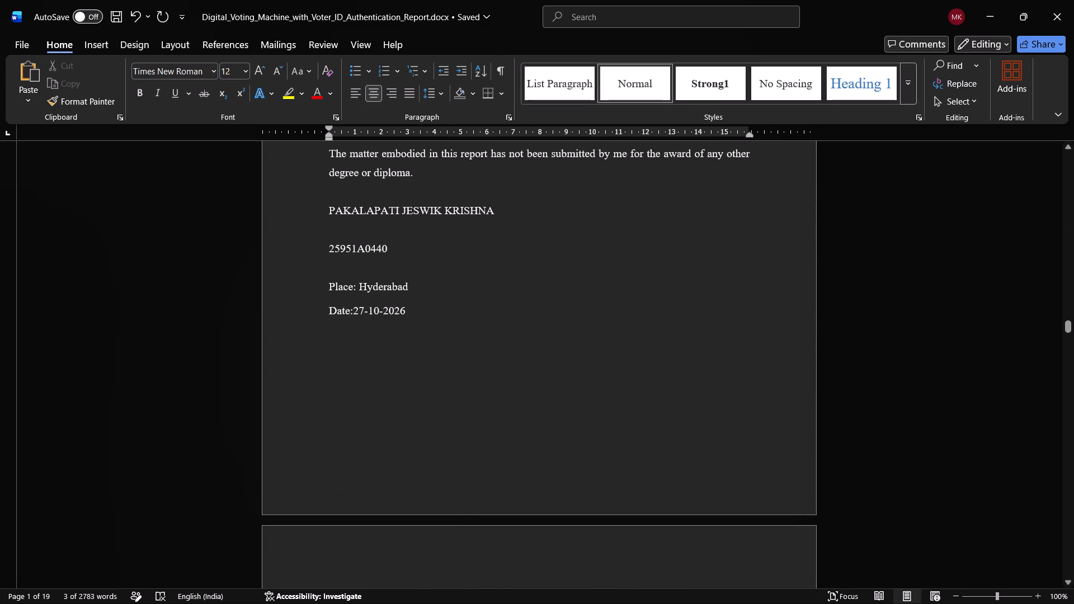
Export the Digital Voting Machine report as Digital_Voting_Machine_with_Voter_ID_Authentication_Report.pdf in the Downloads folder.
left_click(17, 45)
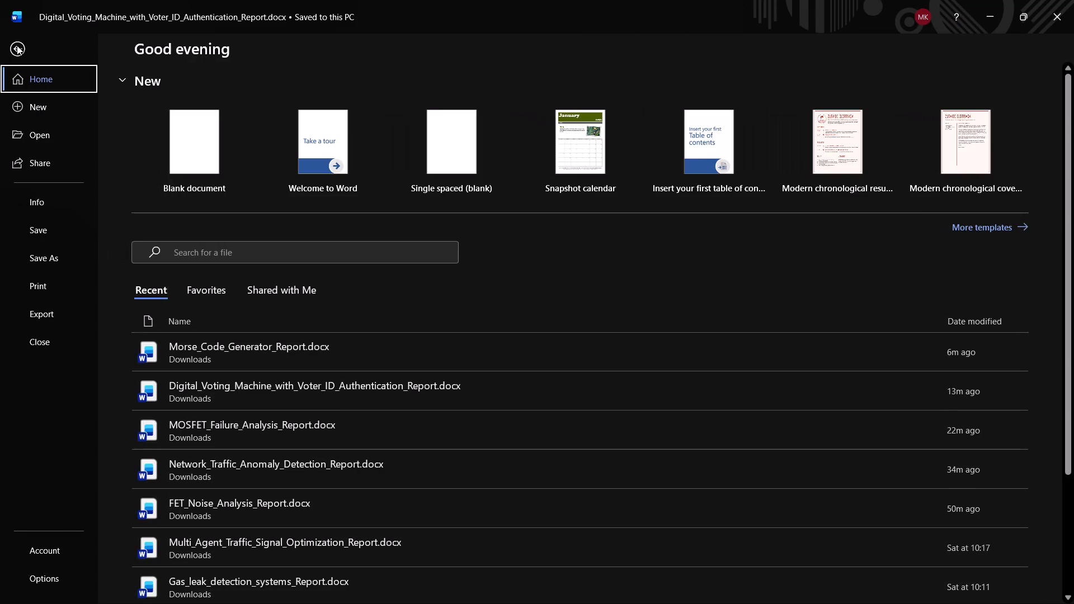
left_click(65, 310)
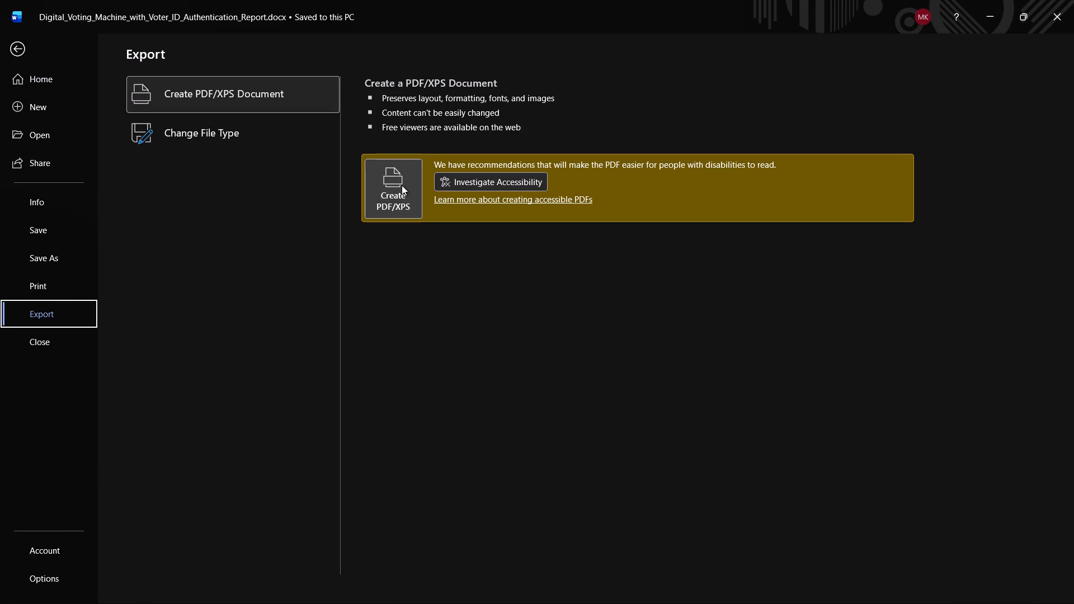
left_click(402, 185)
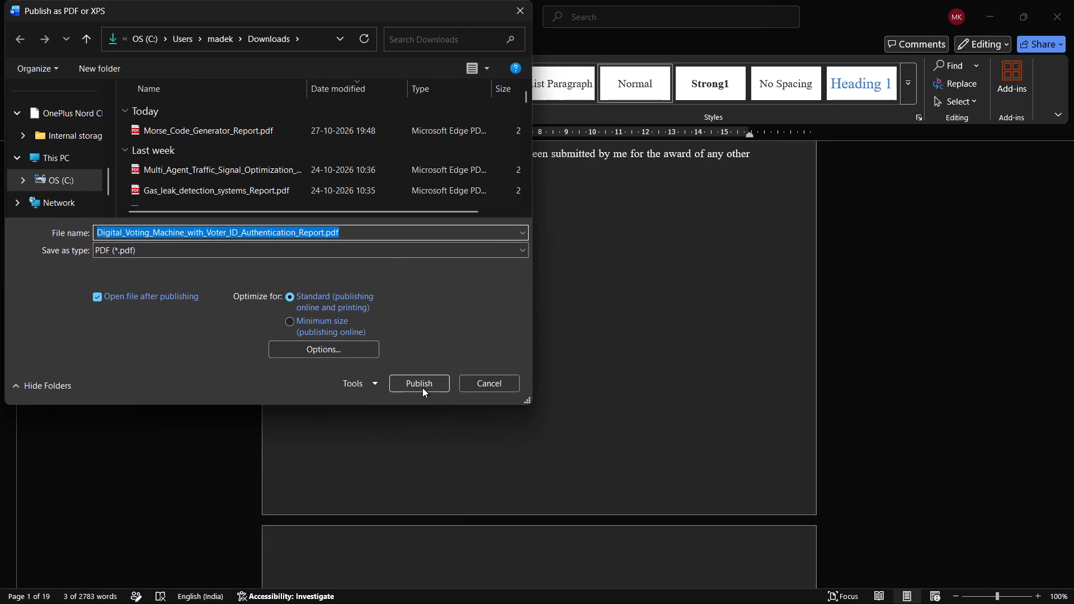
left_click(422, 388)
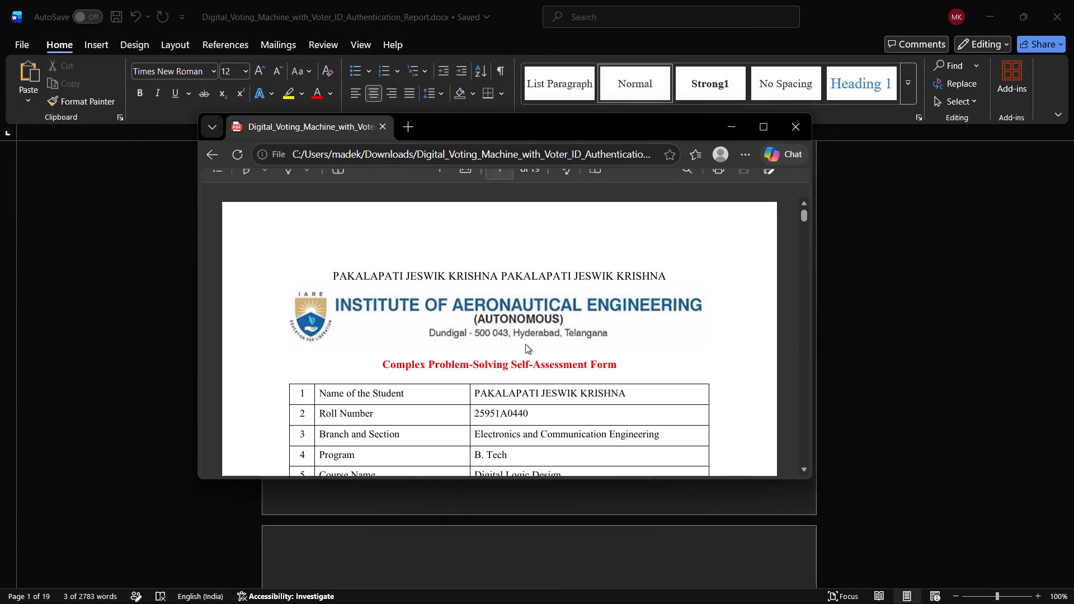
Check the student details and dates in the exported PDF from the self-assessment form through the approval sheet.
scroll(525, 344, "down", 8)
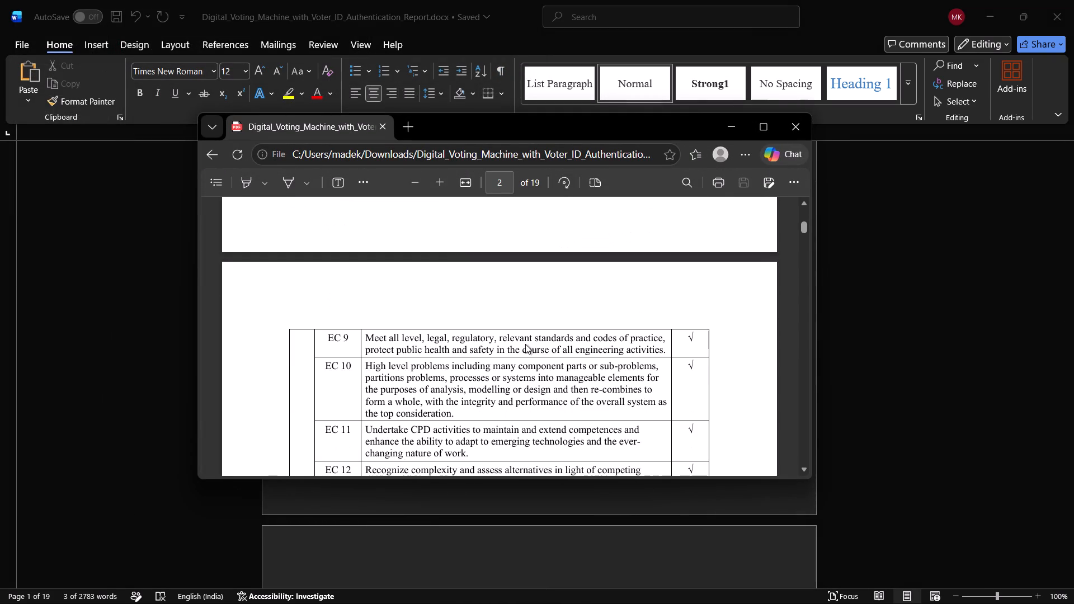
scroll(525, 344, "down", 3)
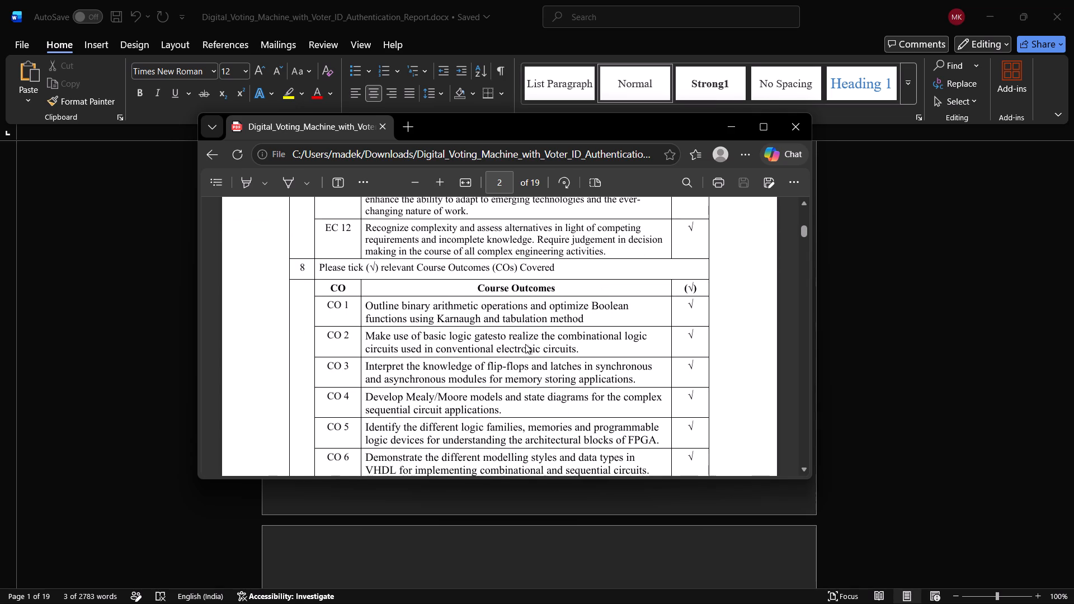
scroll(525, 344, "down", 3)
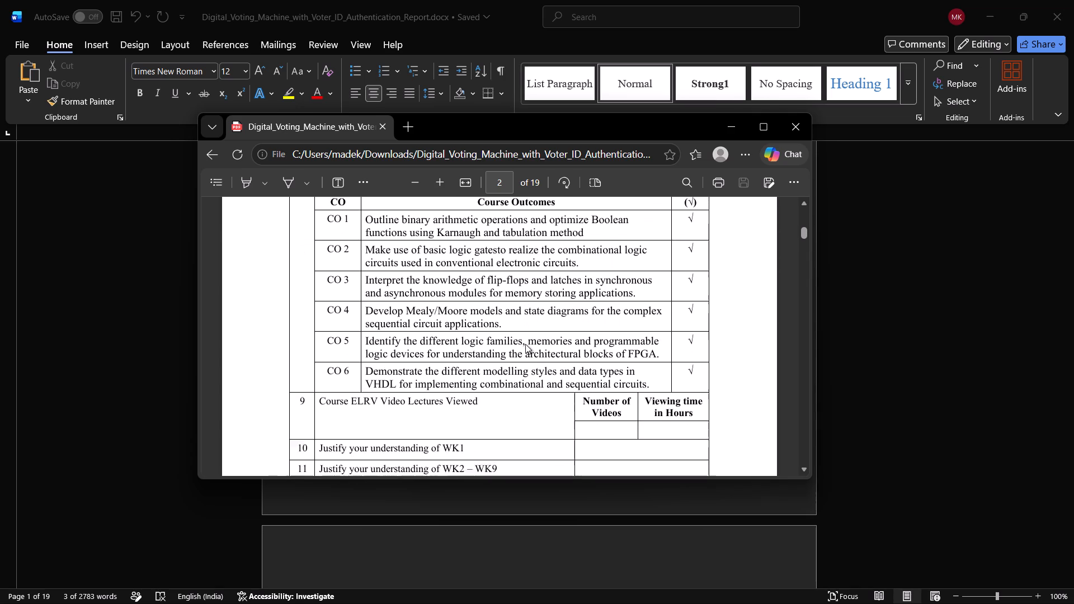
scroll(525, 344, "down", 7)
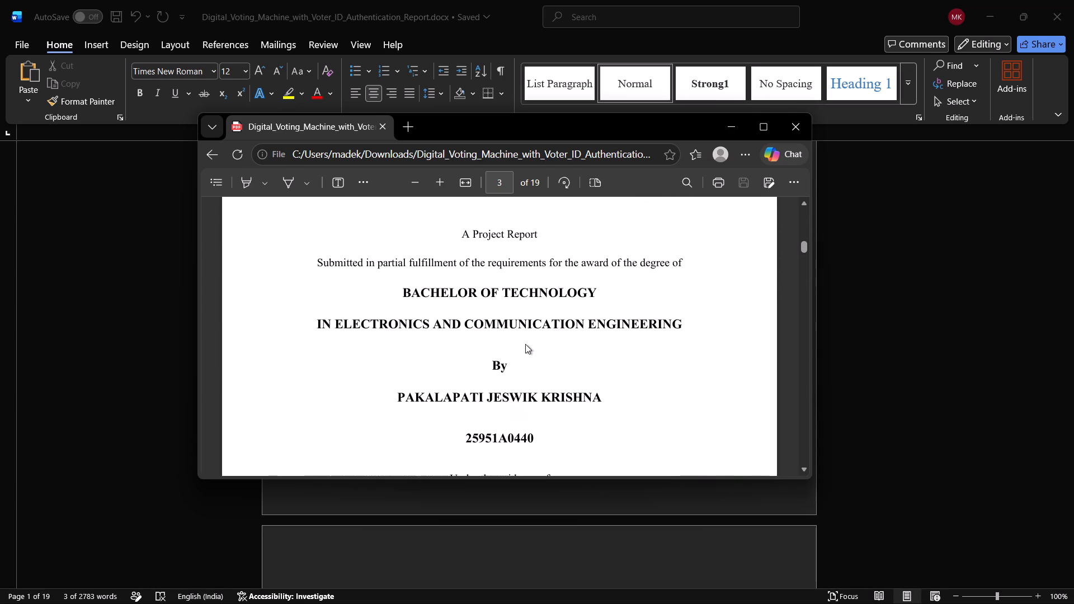
scroll(525, 344, "down", 11)
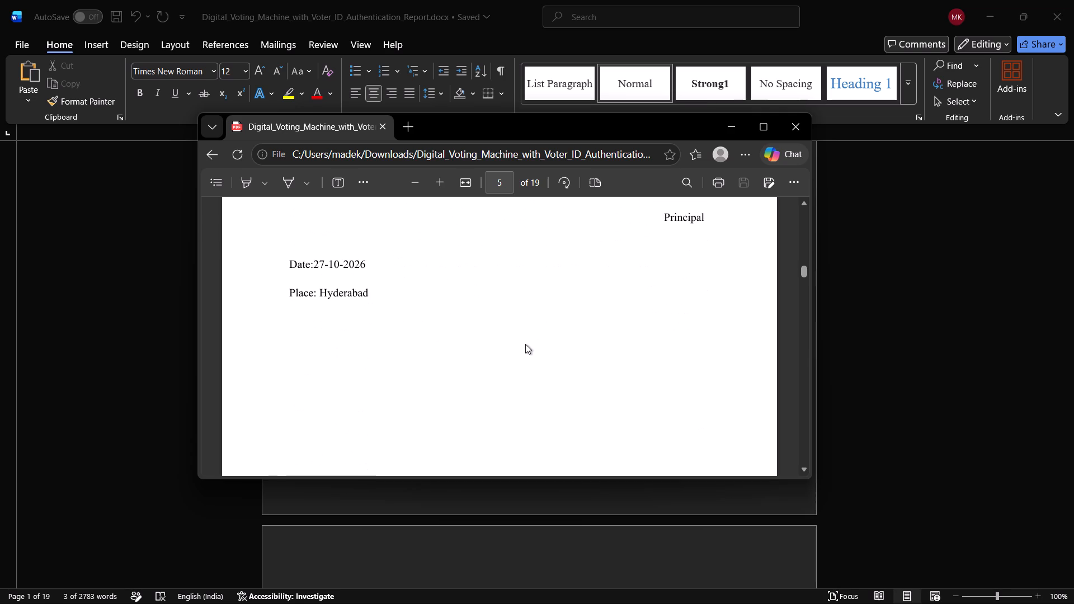
scroll(525, 344, "down", 2)
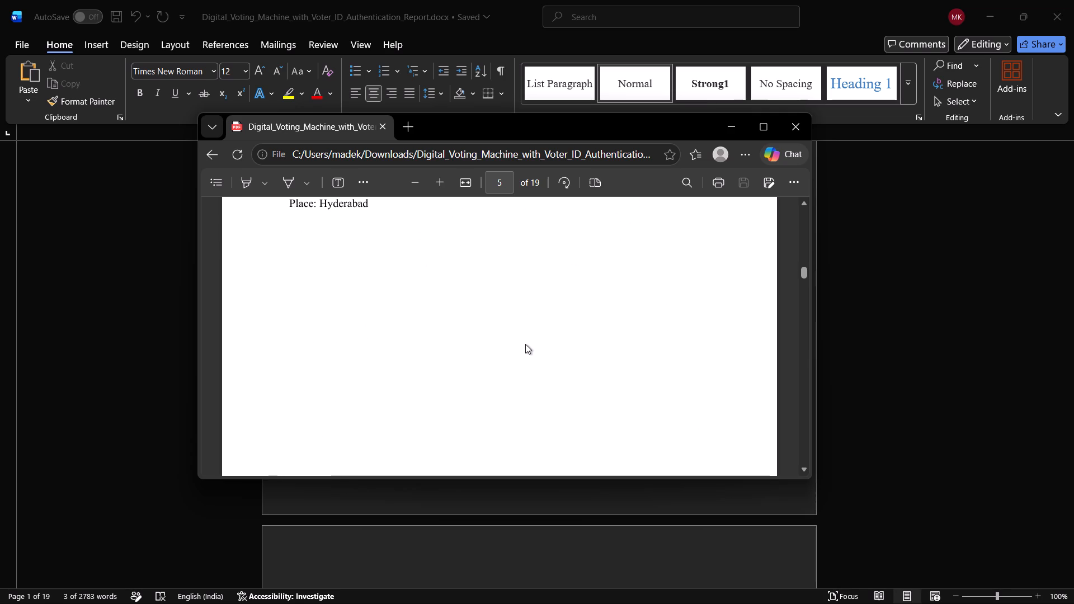
Check the exported PDF's acknowledgement, contents, declaration and opening chapter pages, and close the PDF window.
scroll(525, 344, "down", 6)
scroll(525, 344, "up", 1)
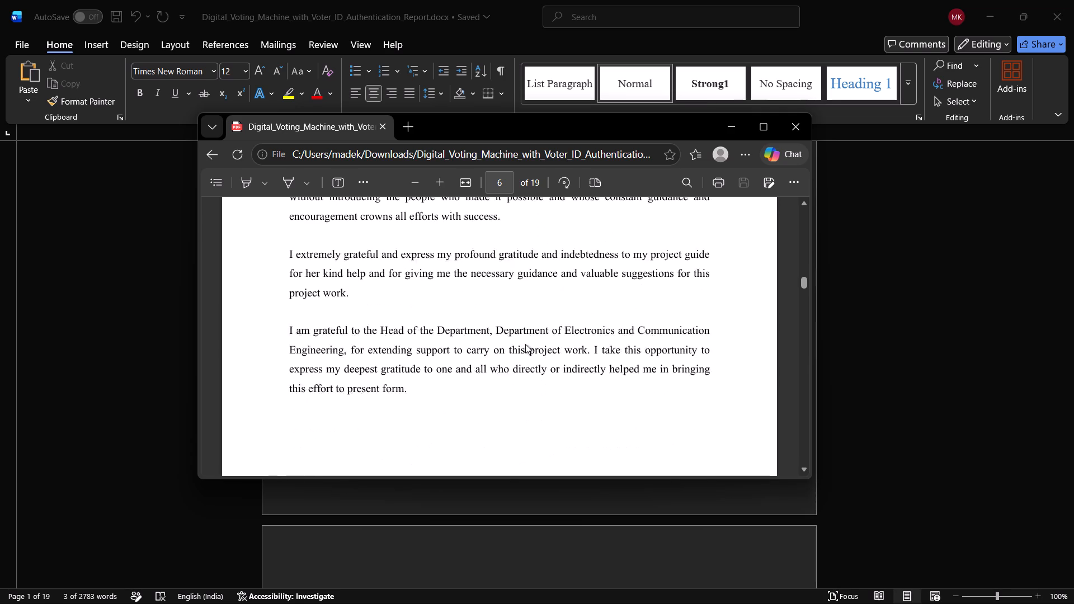
scroll(525, 344, "up", 1)
scroll(525, 344, "down", 1)
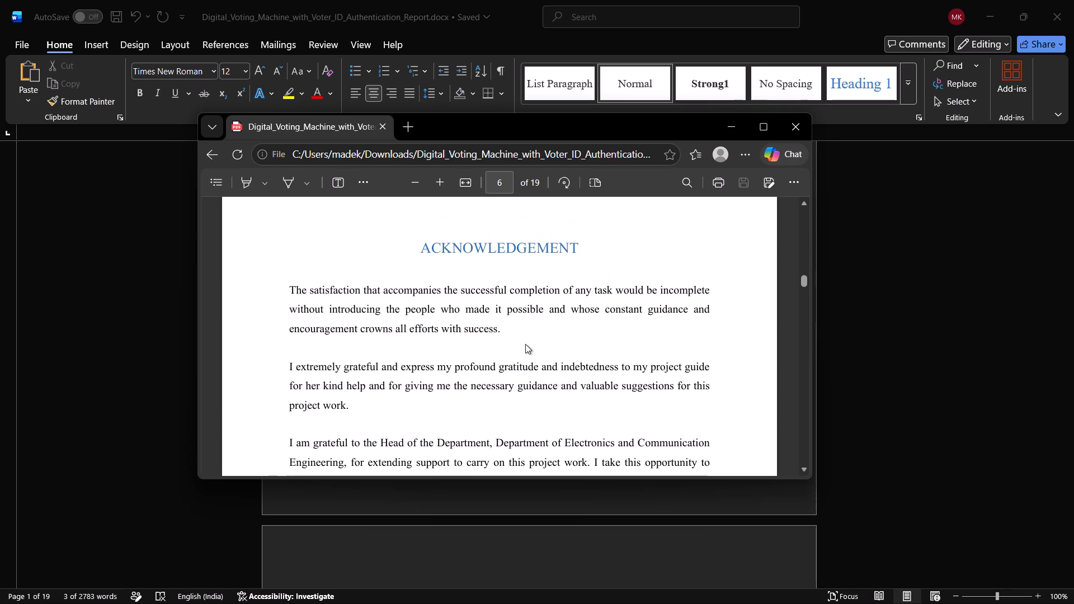
scroll(525, 344, "down", 5)
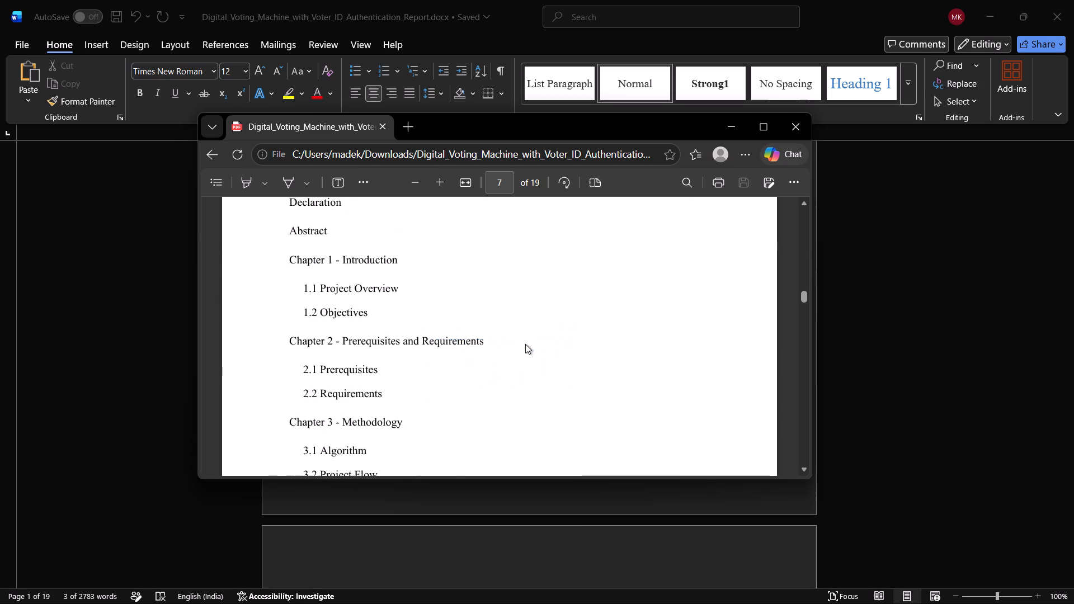
scroll(525, 344, "down", 4)
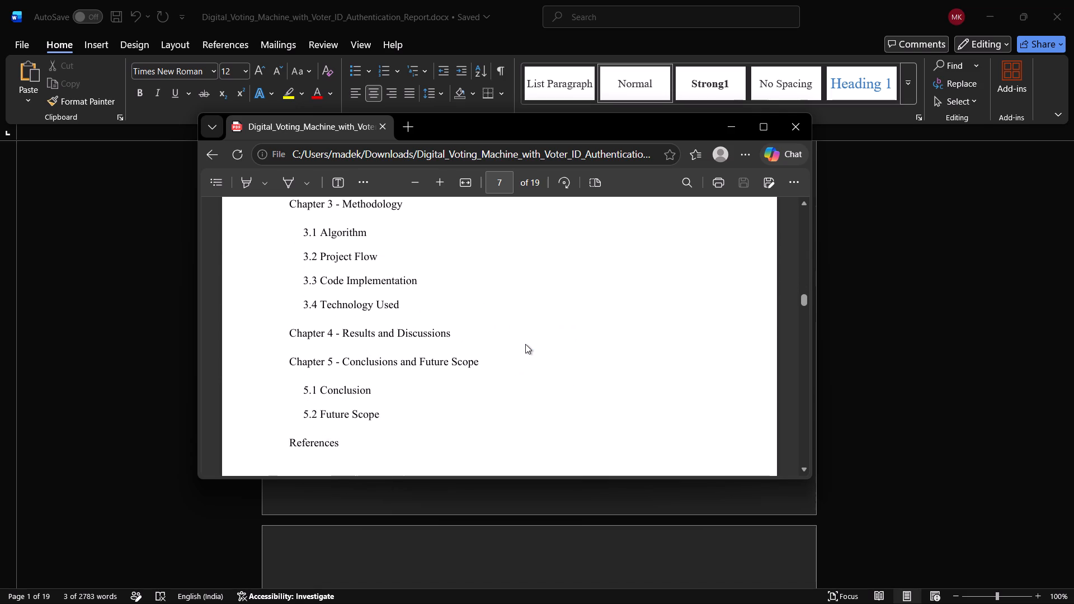
scroll(525, 344, "down", 4)
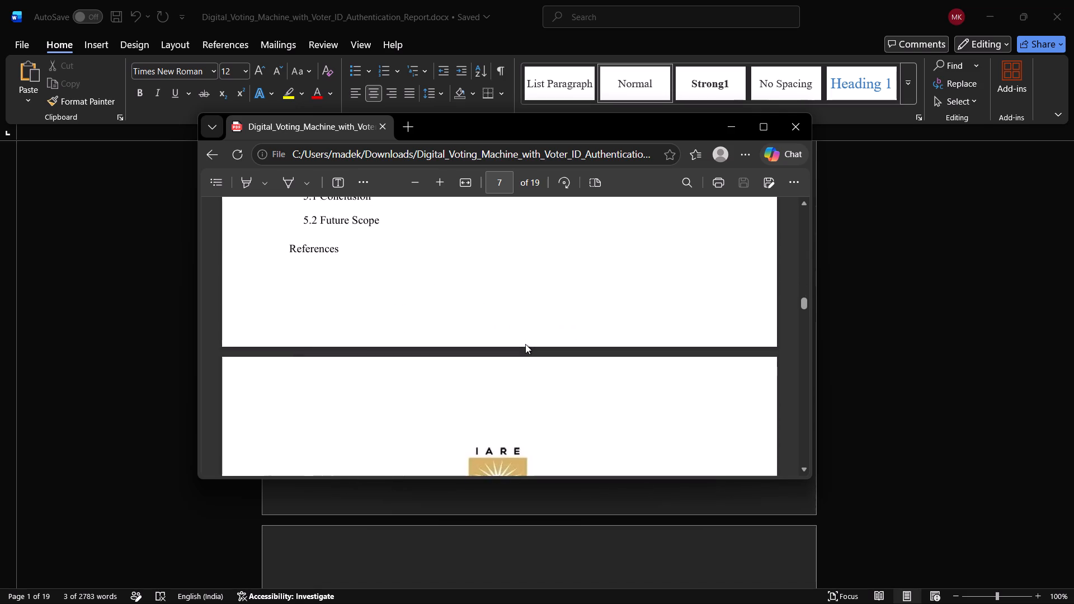
scroll(525, 344, "down", 5)
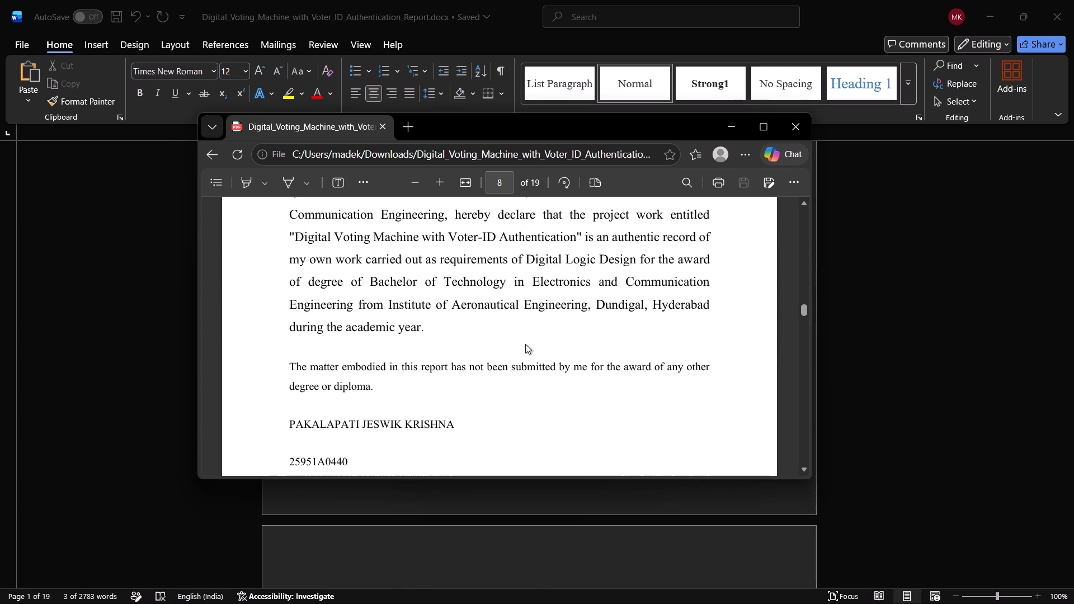
scroll(525, 344, "down", 1)
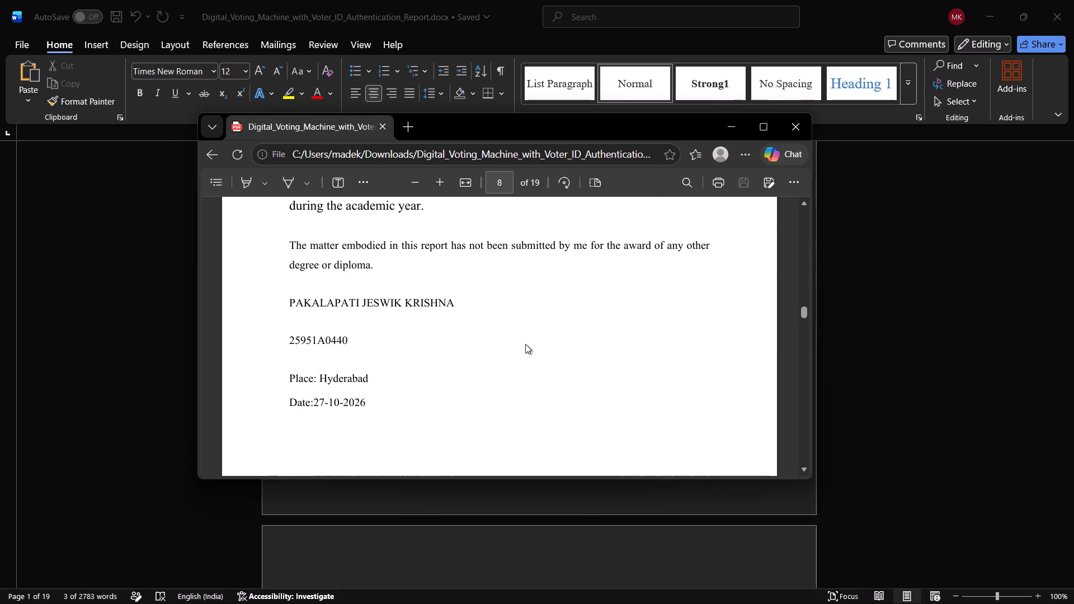
scroll(525, 344, "down", 1)
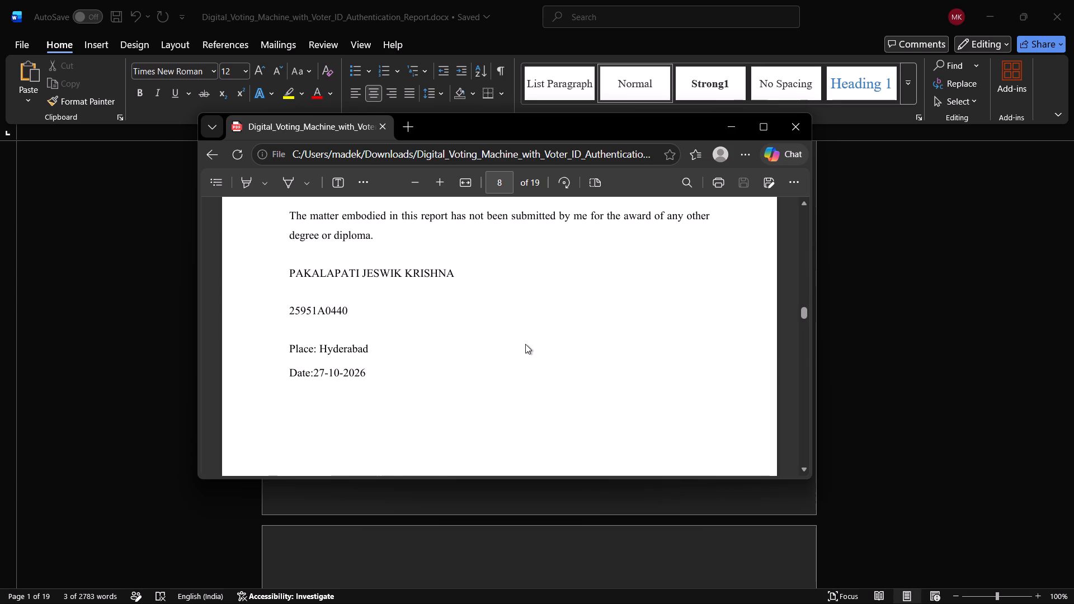
scroll(525, 344, "down", 7)
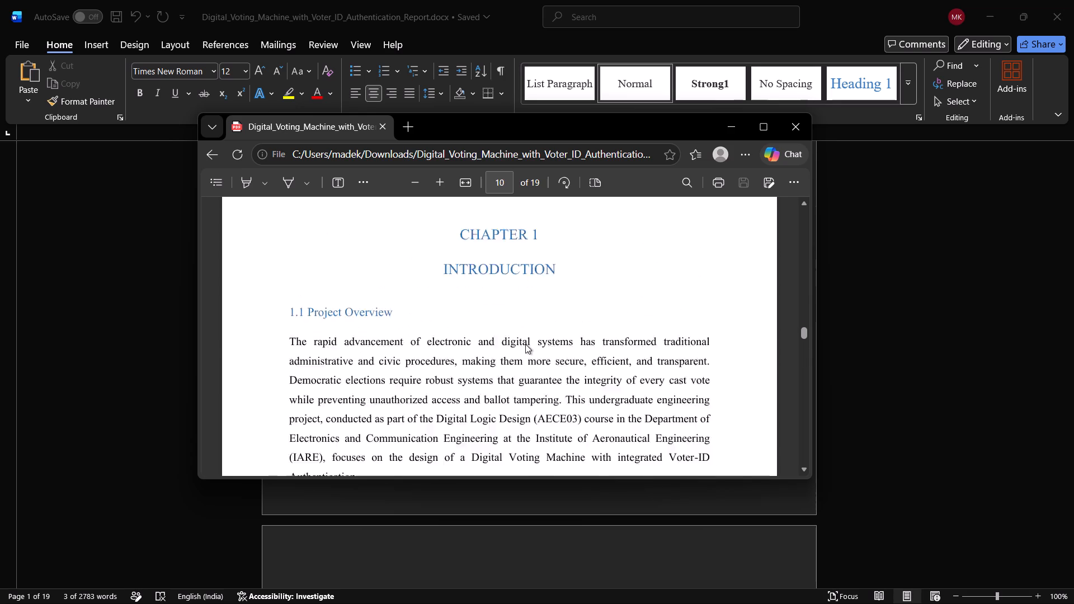
scroll(525, 344, "down", 2)
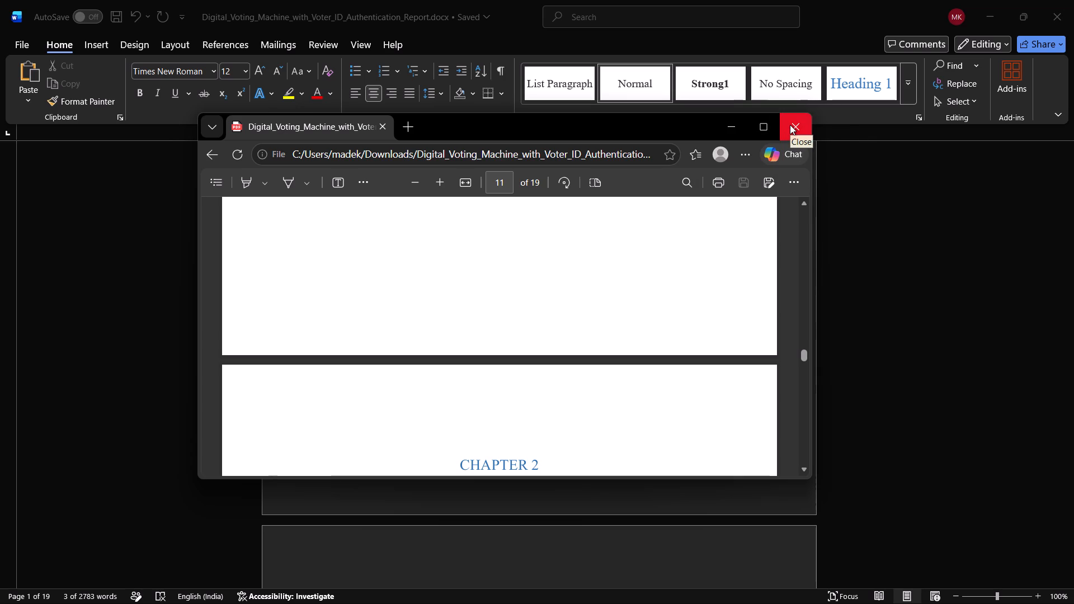
left_click(790, 125)
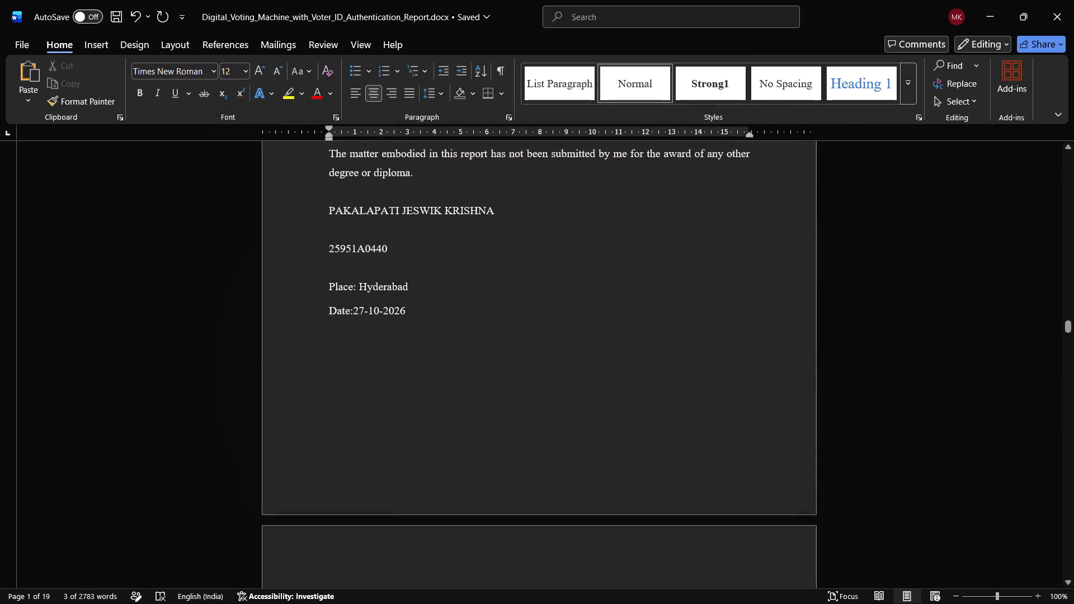
Close the Digital Voting Machine report document.
left_click(1073, 0)
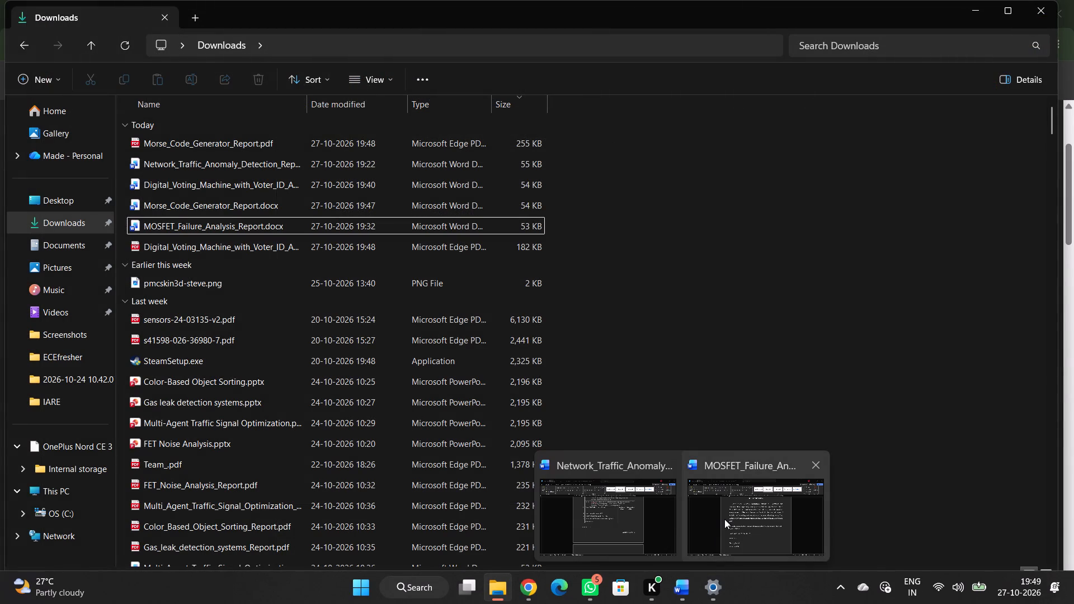
Switch to the MOSFET Failure Analysis report and review its student details and dates from the self-assessment form through the declaration page.
left_click(724, 519)
scroll(654, 486, "up", 3)
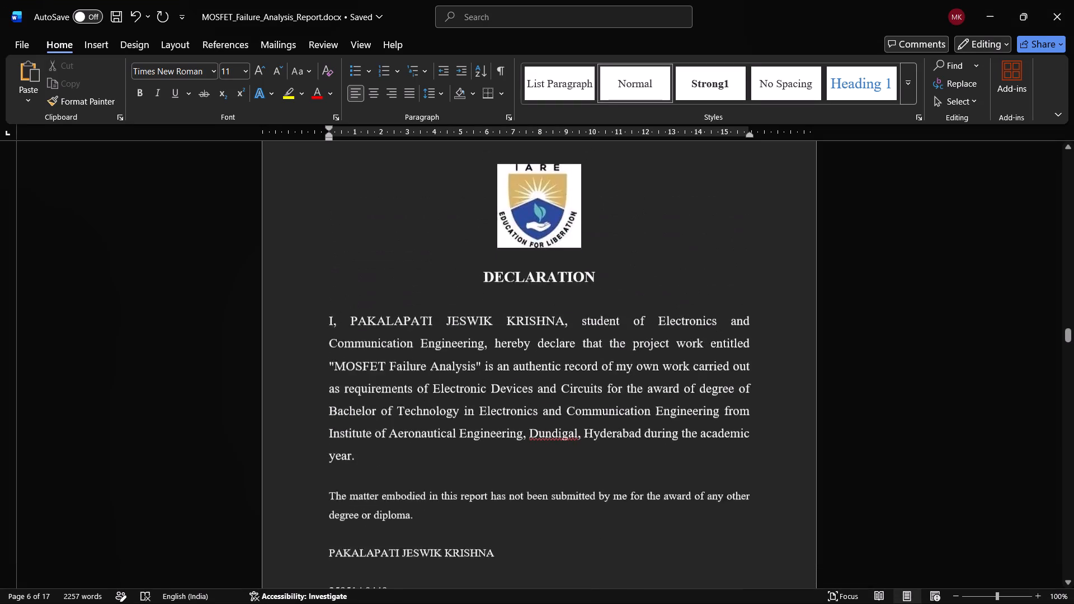
scroll(654, 486, "up", 14)
scroll(654, 486, "up", 12)
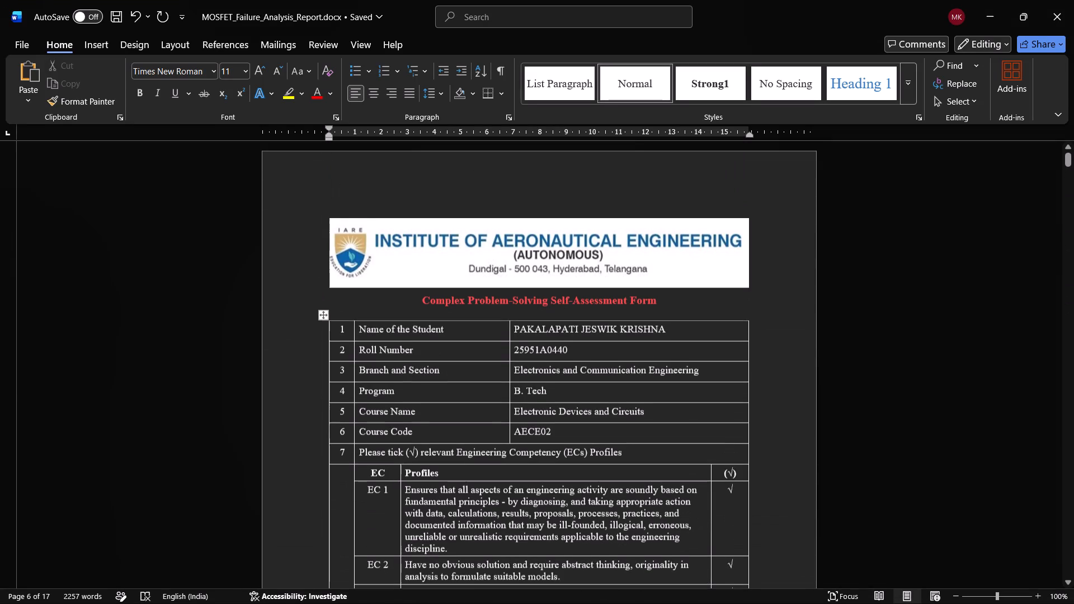
scroll(654, 486, "up", 2)
scroll(654, 486, "down", 12)
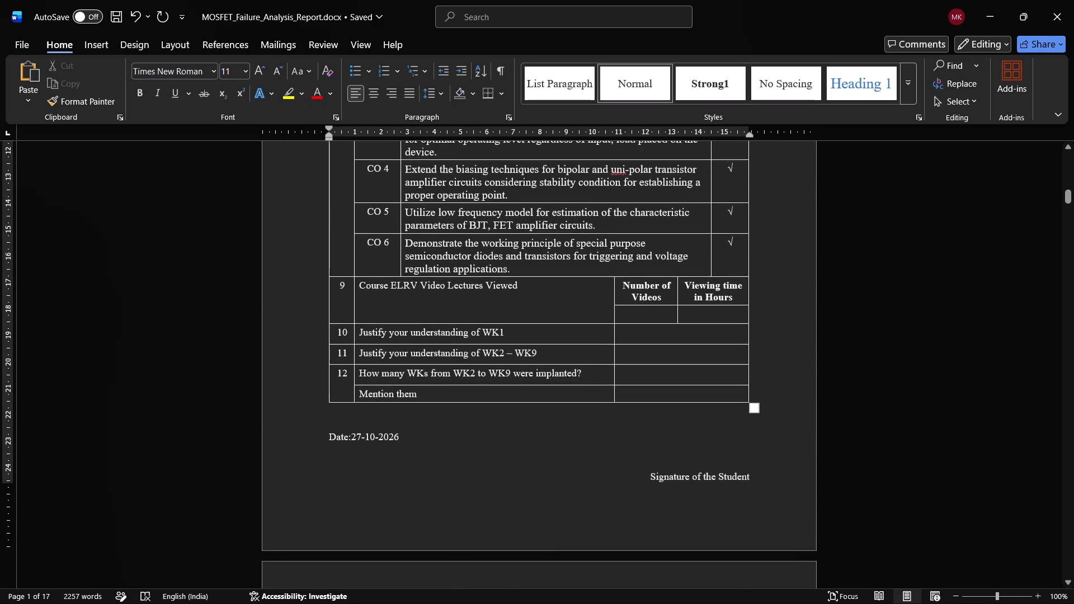
scroll(654, 486, "down", 5)
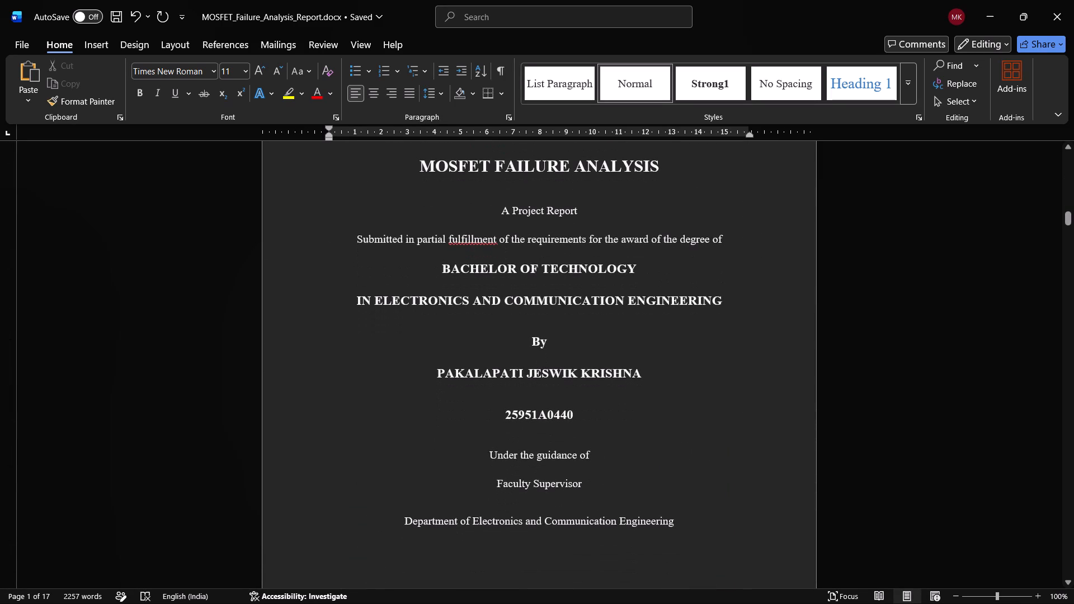
scroll(654, 486, "down", 7)
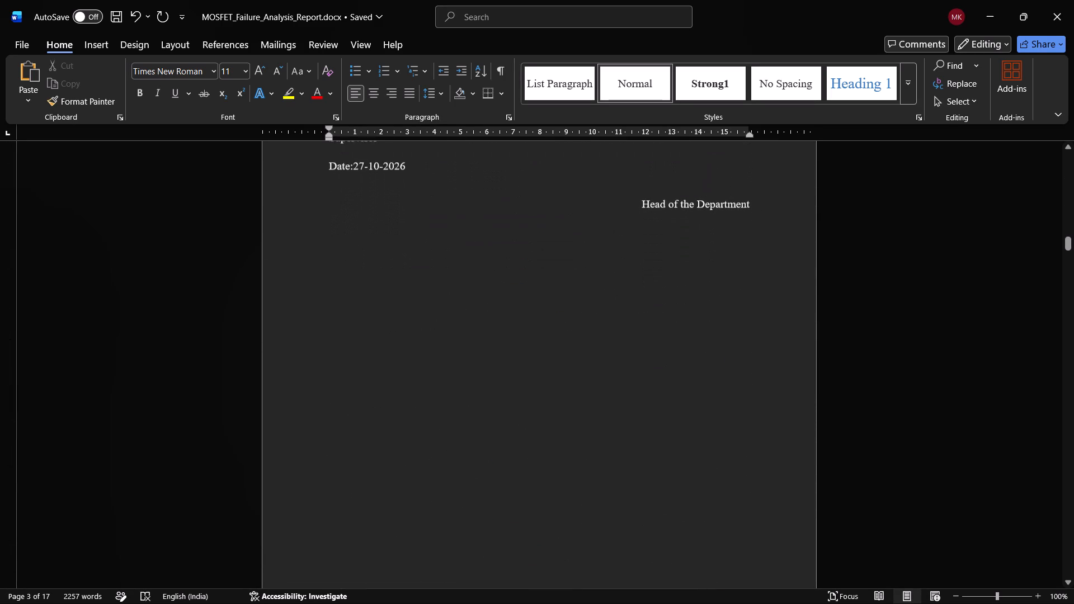
scroll(654, 486, "down", 7)
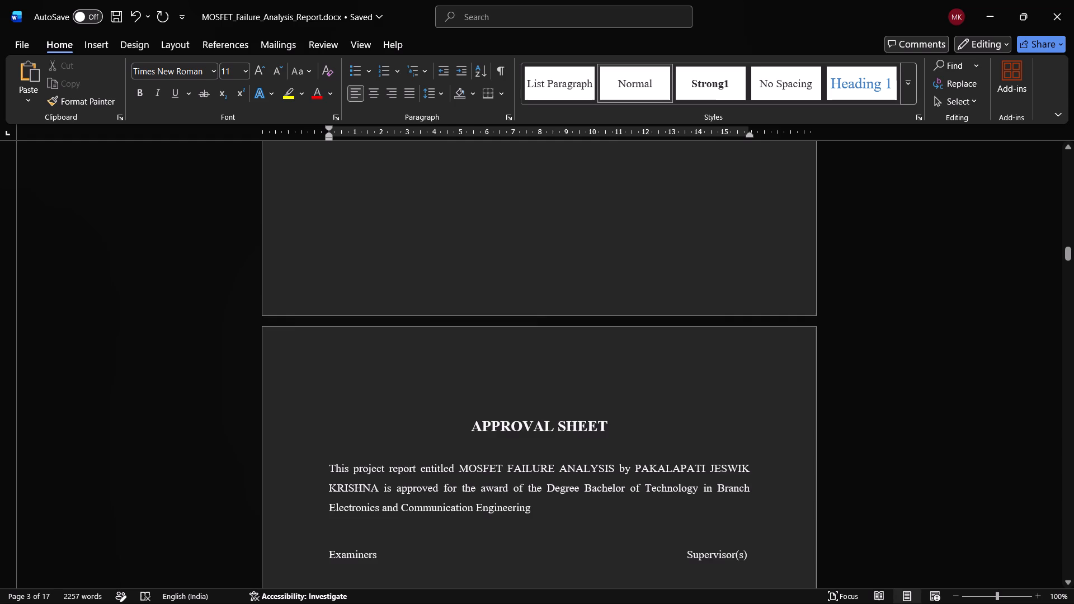
scroll(654, 486, "down", 3)
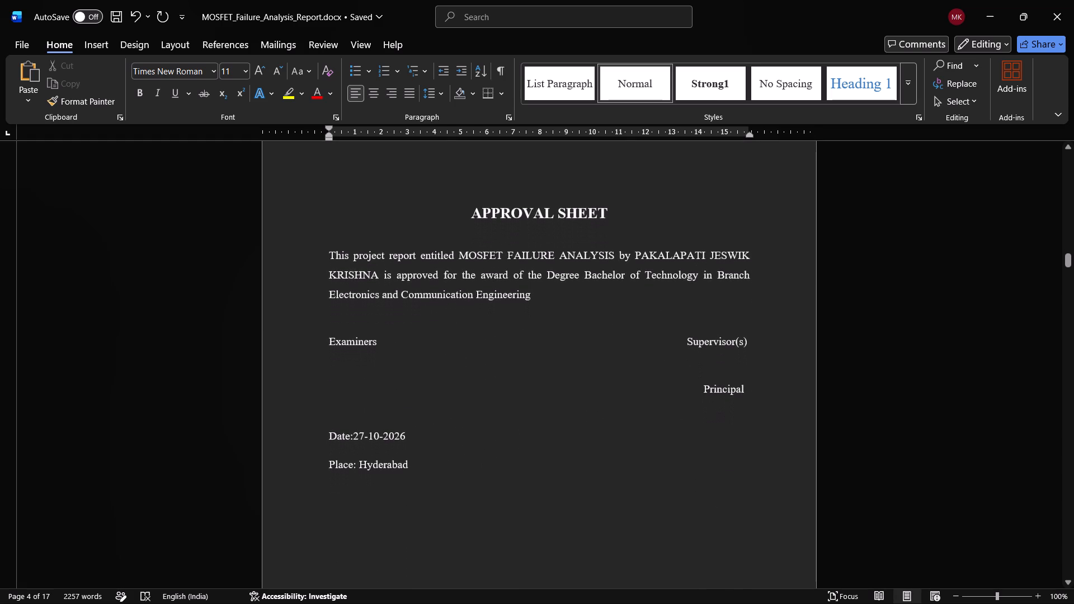
scroll(654, 486, "down", 3)
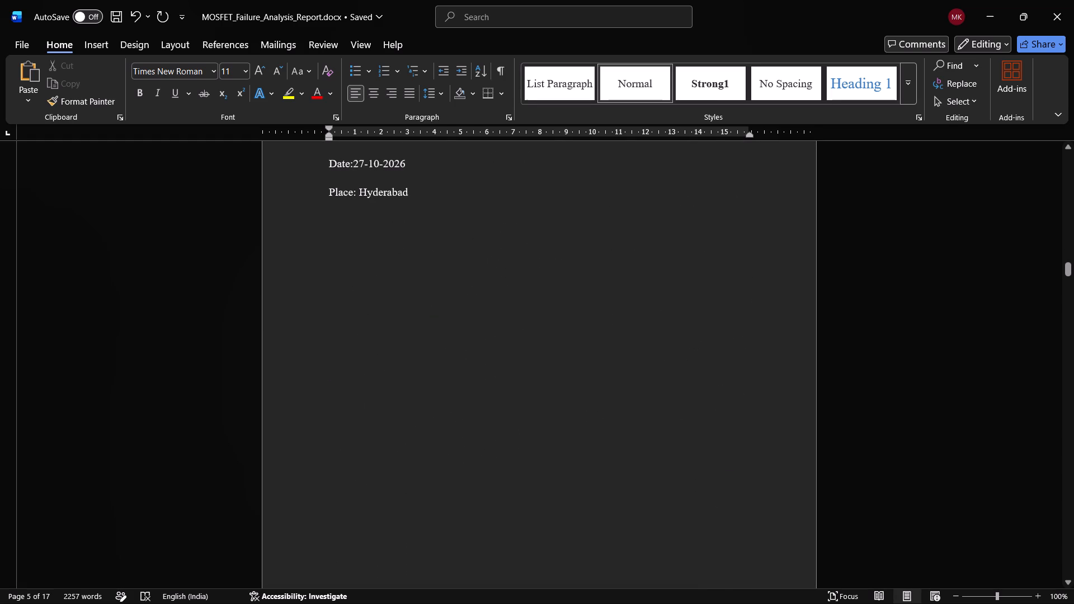
scroll(654, 486, "down", 5)
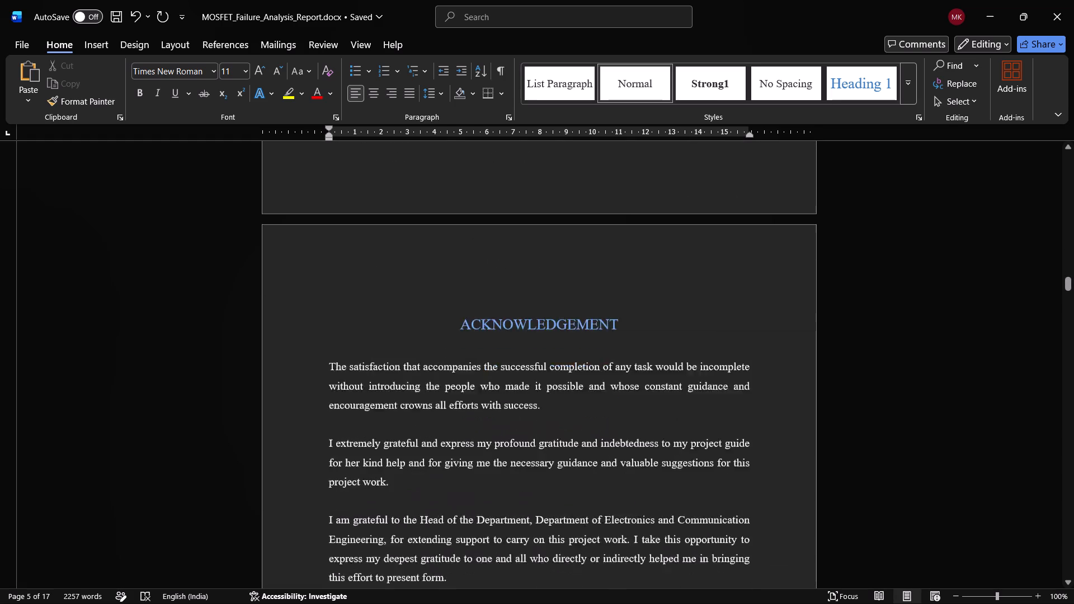
scroll(654, 486, "down", 3)
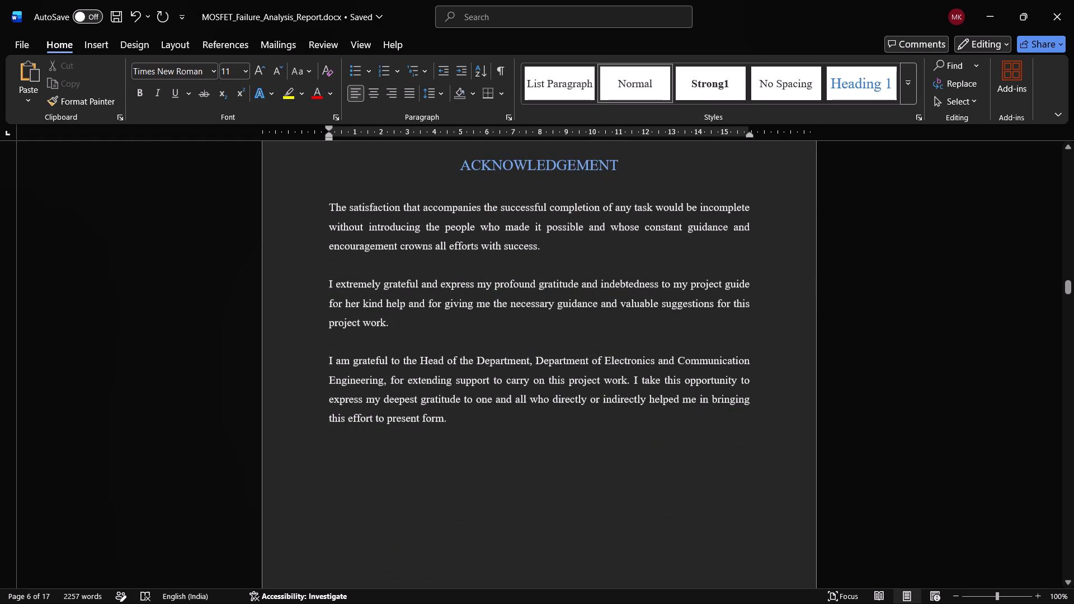
scroll(654, 486, "down", 9)
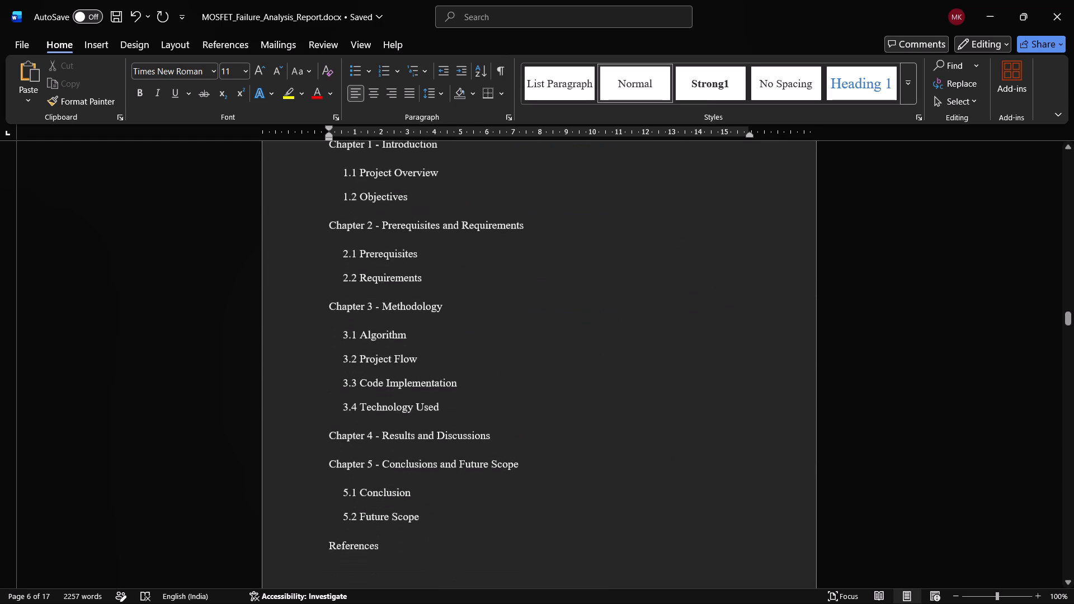
scroll(654, 486, "down", 2)
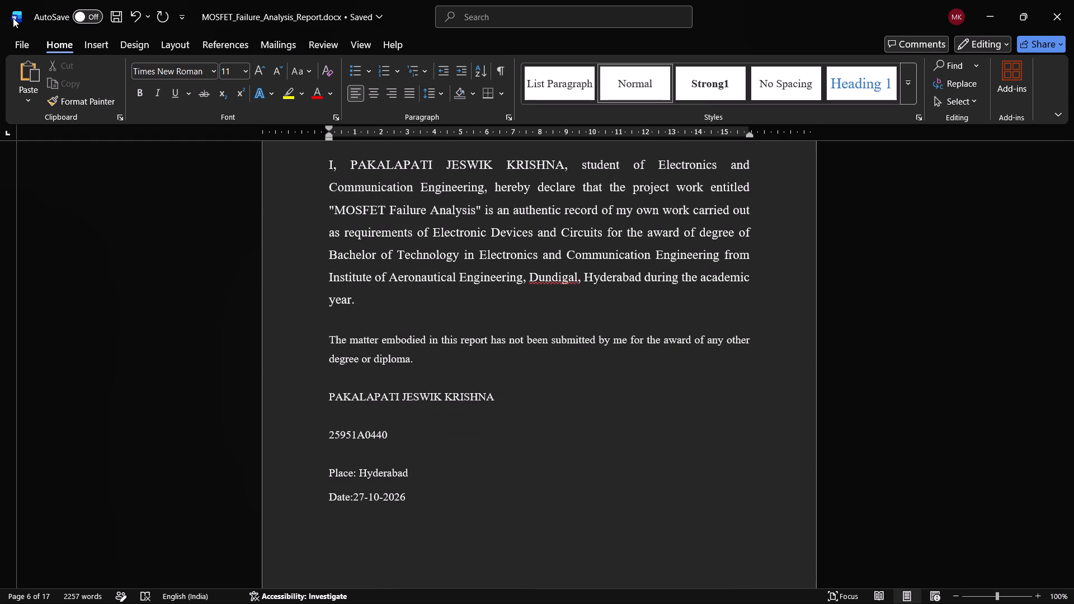
Export the MOSFET Failure Analysis report to the Downloads folder as MOSFET_Failure_Analysis_Report.pdf.
left_click(21, 51)
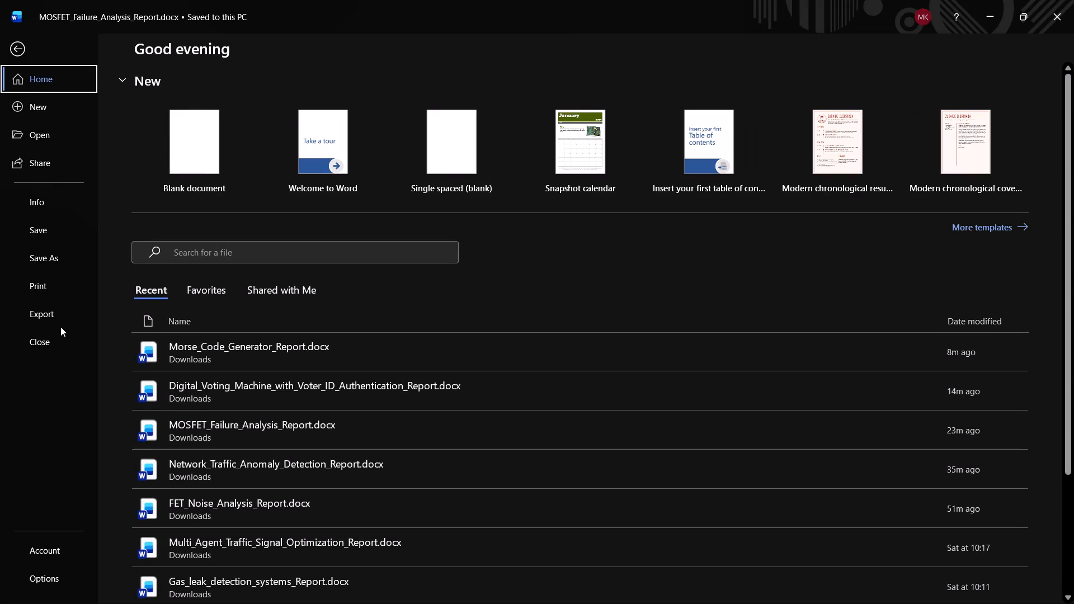
left_click(58, 312)
left_click(398, 182)
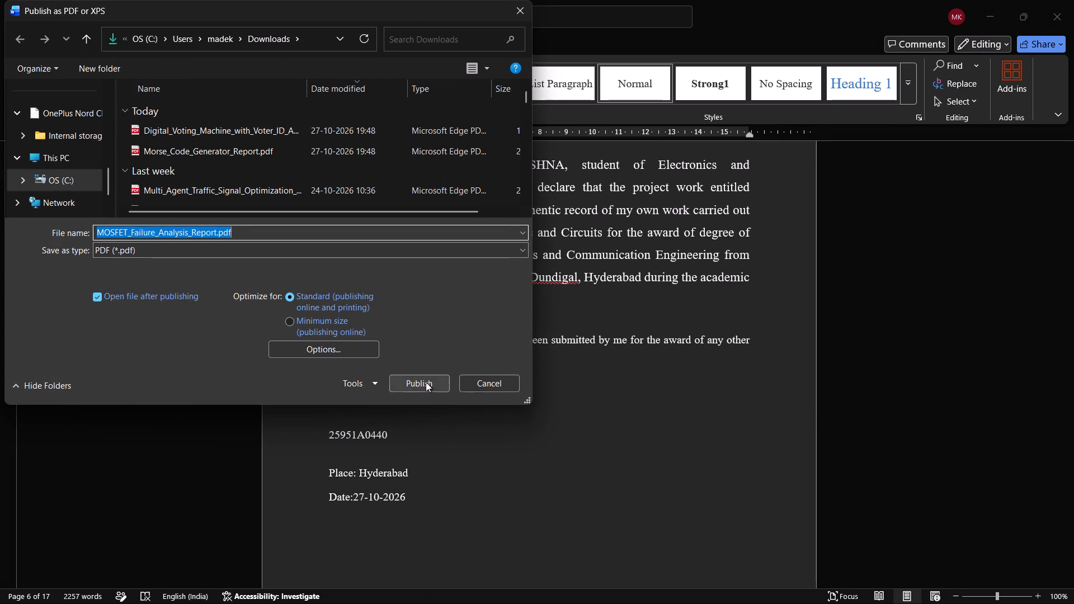
left_click(426, 382)
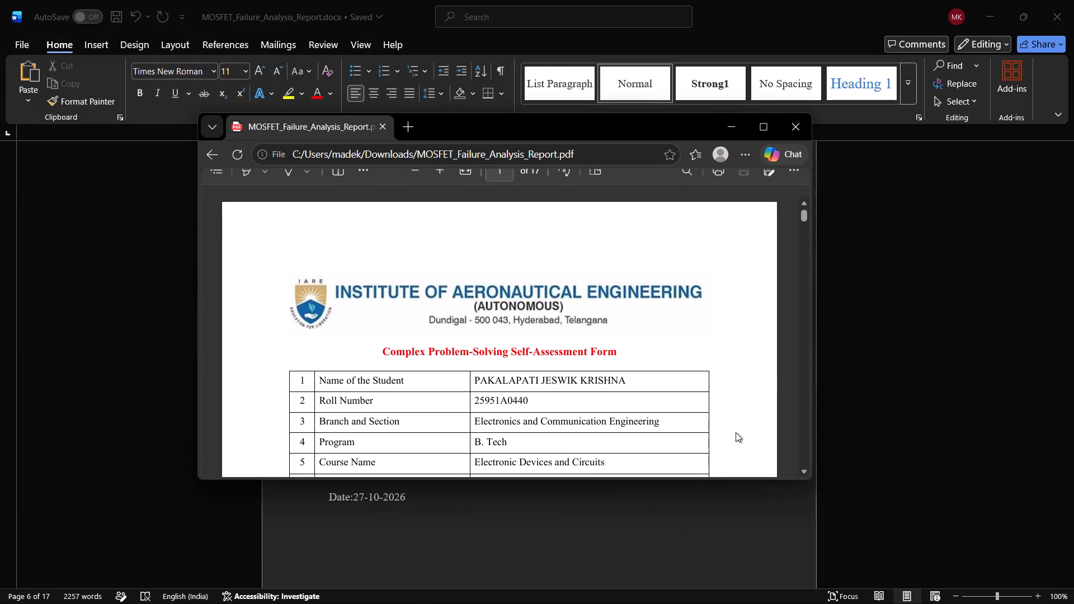
Check the student details in the exported MOSFET PDF from the self-assessment form through the title page, and close the PDF window.
scroll(662, 409, "down", 13)
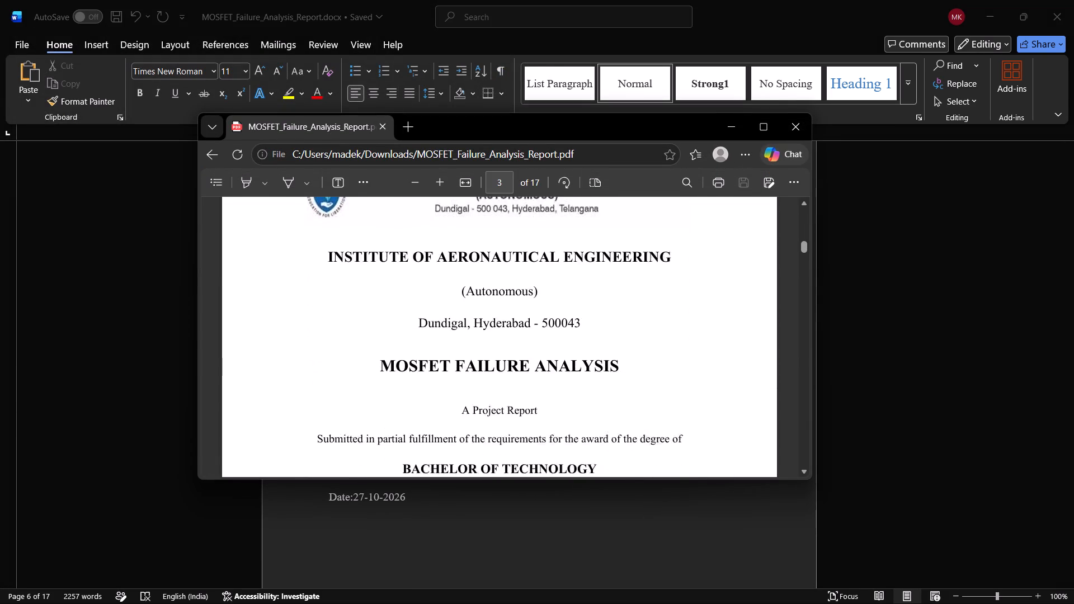
scroll(662, 409, "down", 2)
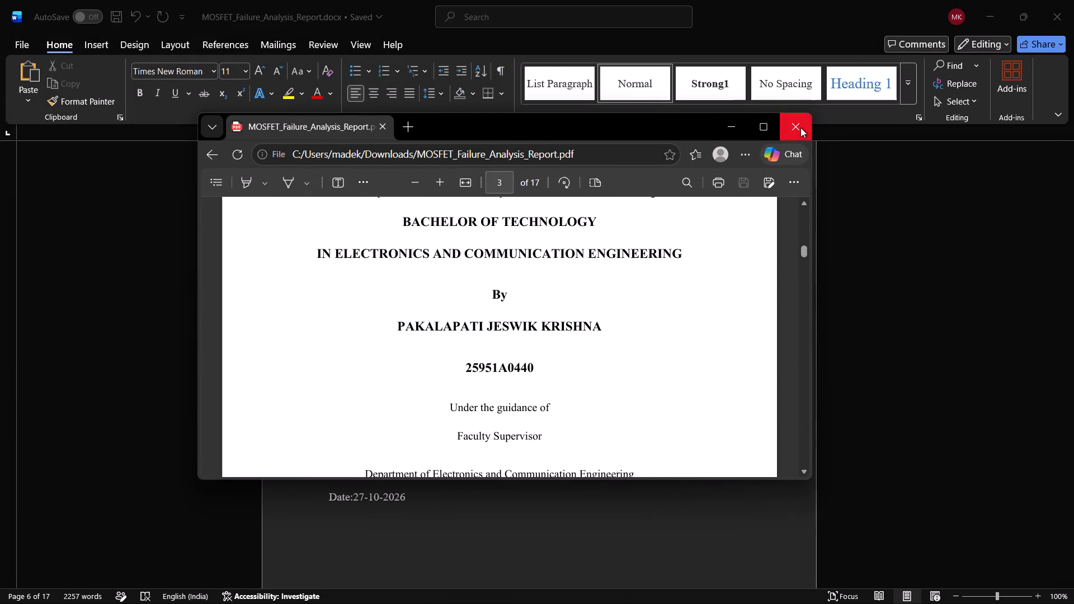
left_click(800, 128)
Close the MOSFET Failure Analysis report document.
left_click(1035, 0)
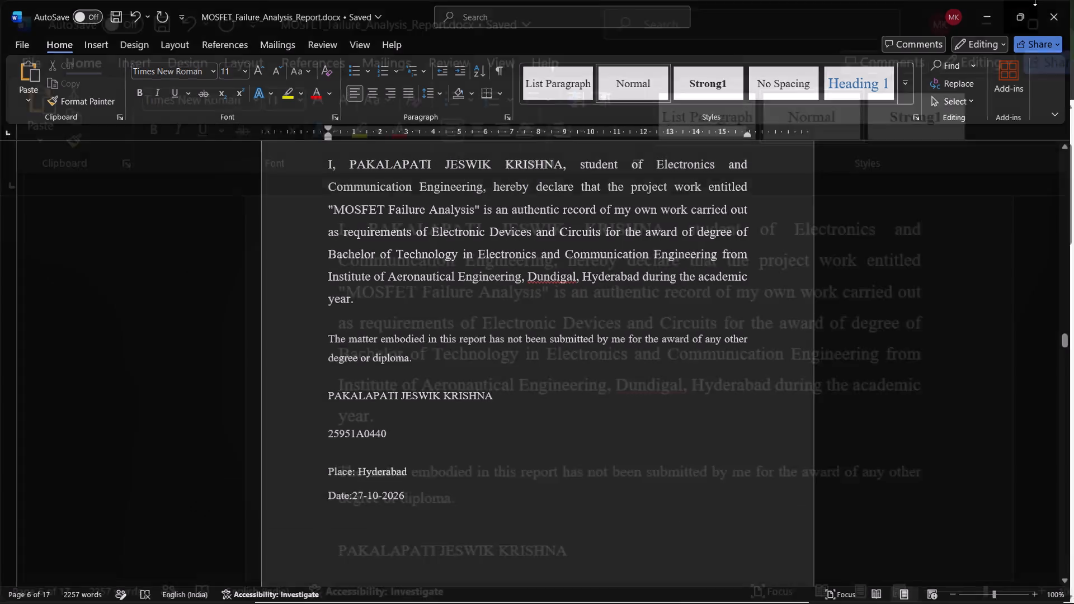
left_click(785, 27)
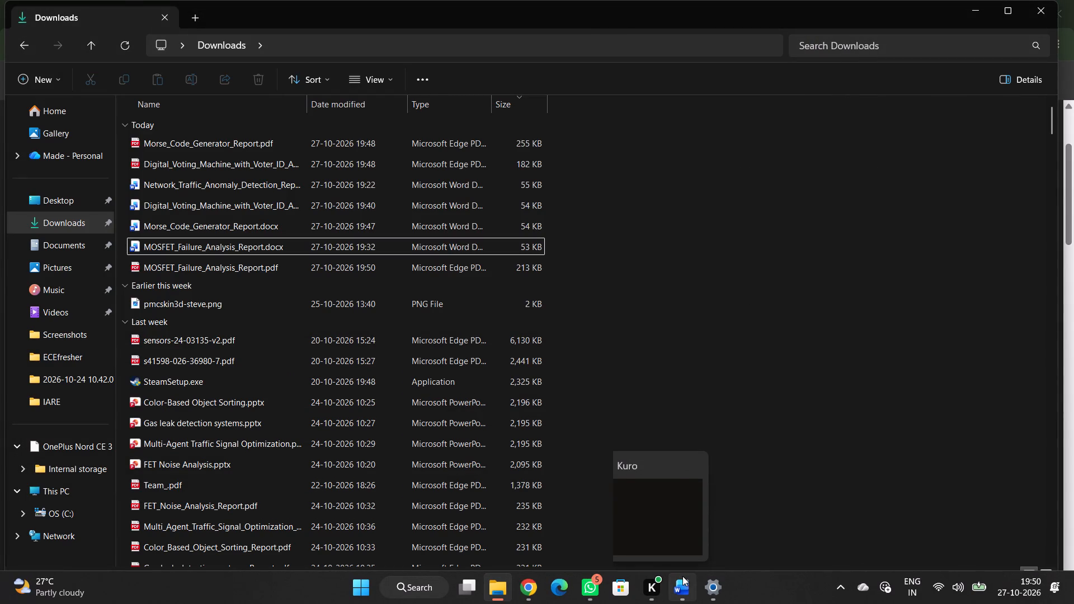
Switch to the Network Traffic Anomaly Detection report and review its student details and dates from the self-assessment form through the declaration page.
left_click(682, 576)
scroll(604, 421, "up", 5)
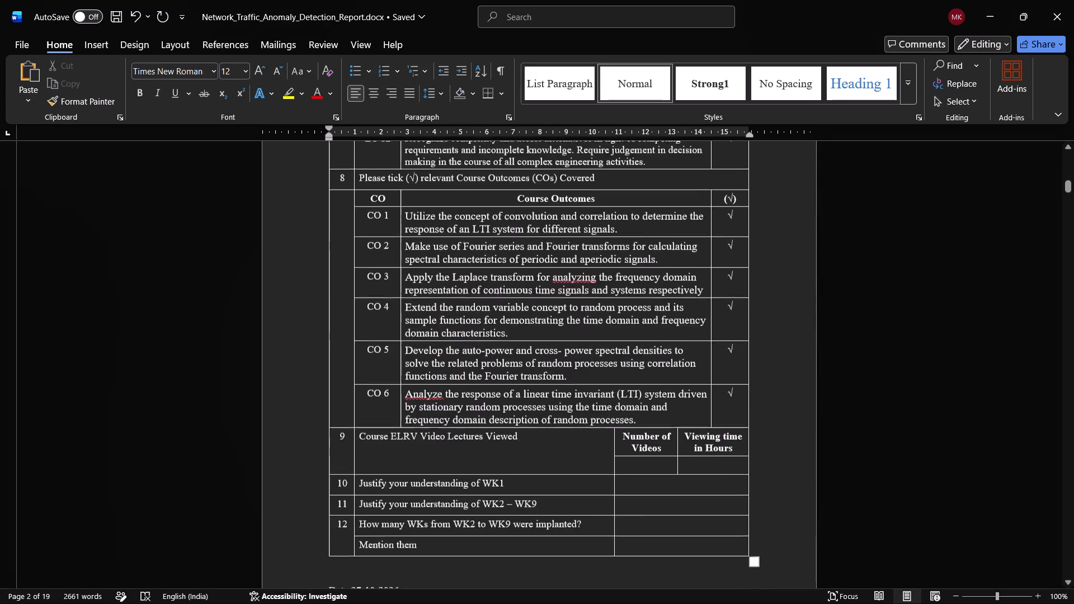
scroll(604, 421, "up", 5)
scroll(604, 421, "down", 10)
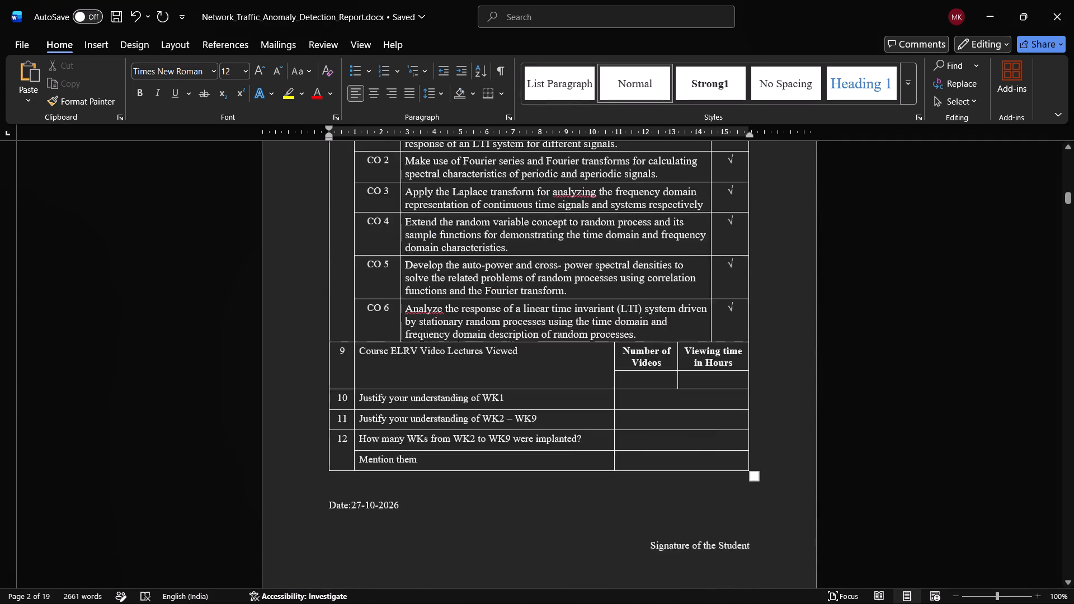
scroll(604, 421, "down", 9)
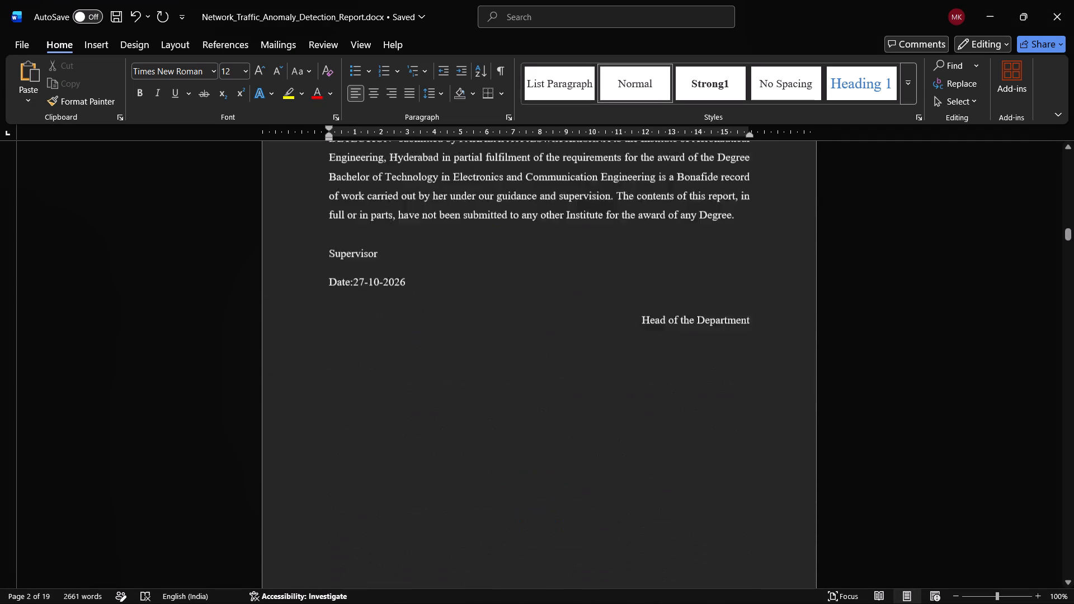
scroll(604, 421, "down", 8)
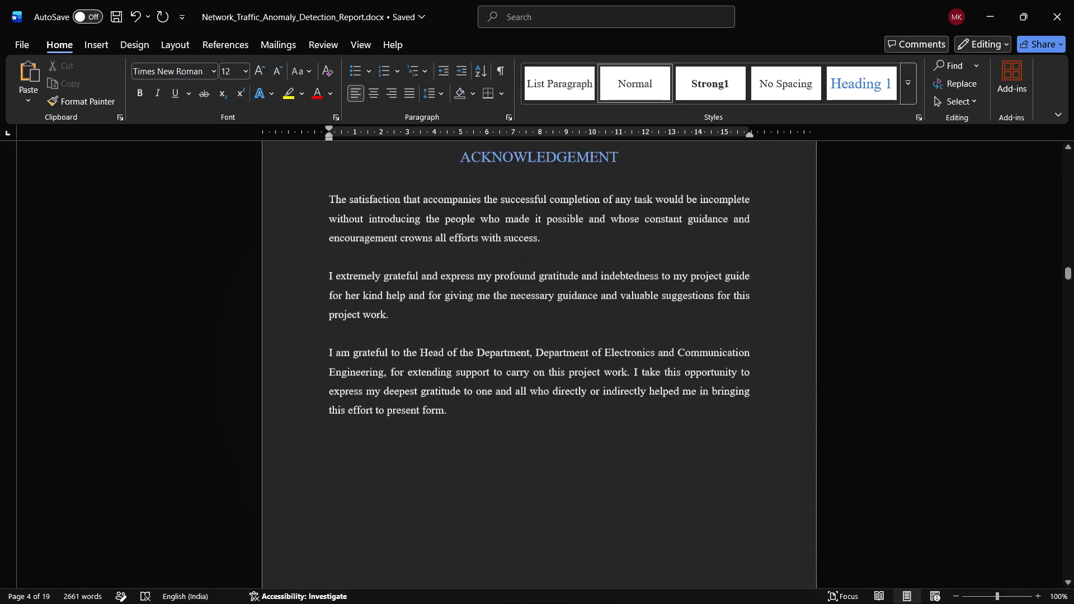
scroll(604, 421, "down", 3)
scroll(604, 421, "up", 4)
scroll(604, 421, "down", 4)
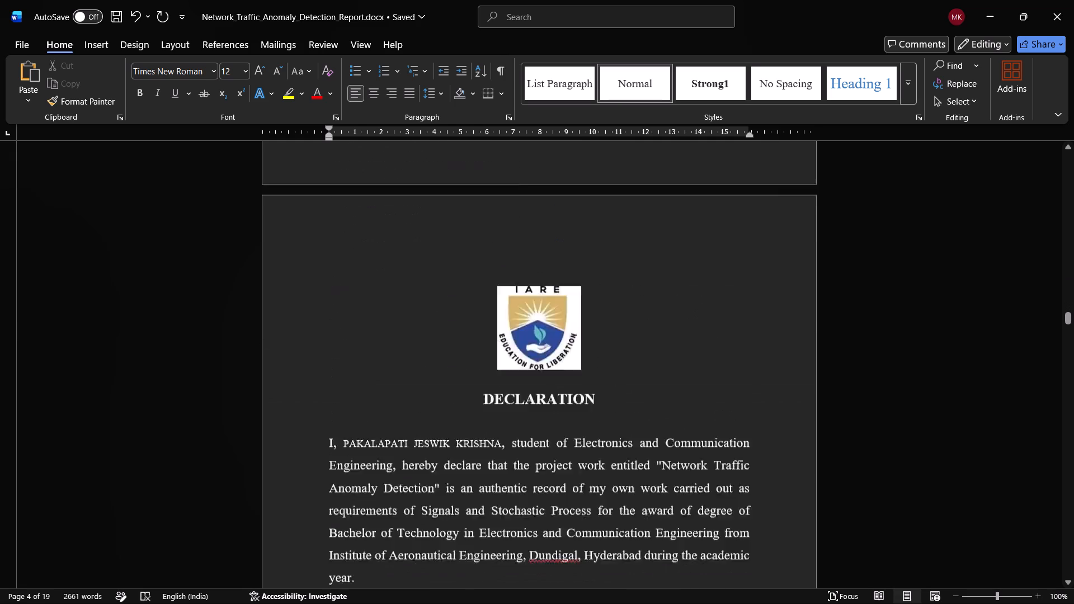
scroll(604, 421, "down", 3)
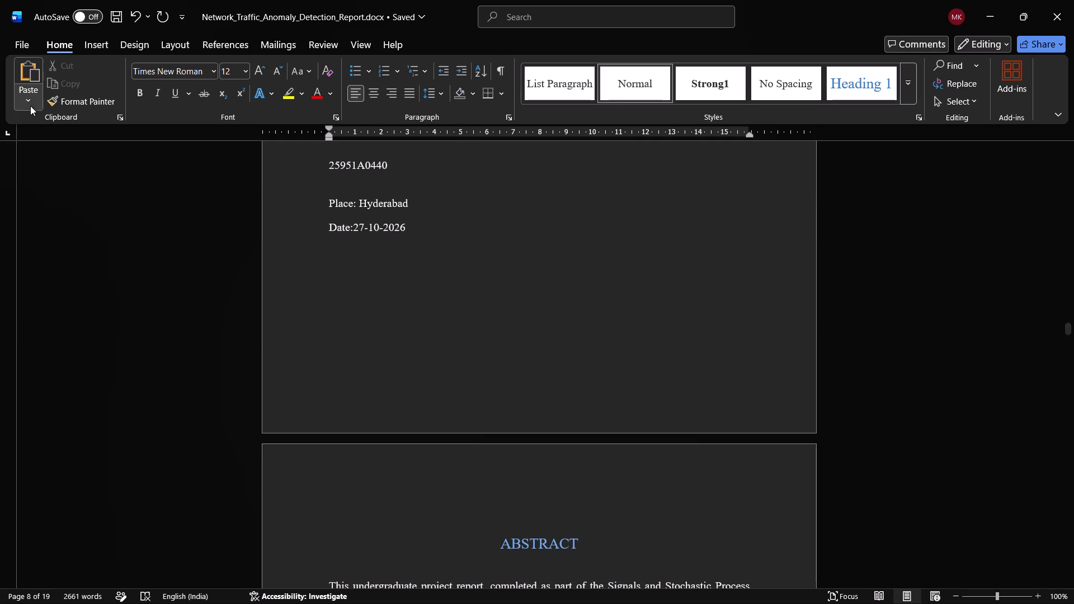
Export the Network Traffic Anomaly Detection report to the Downloads folder as Network_Traffic_Anomaly_Detection_Report.pdf.
left_click(27, 41)
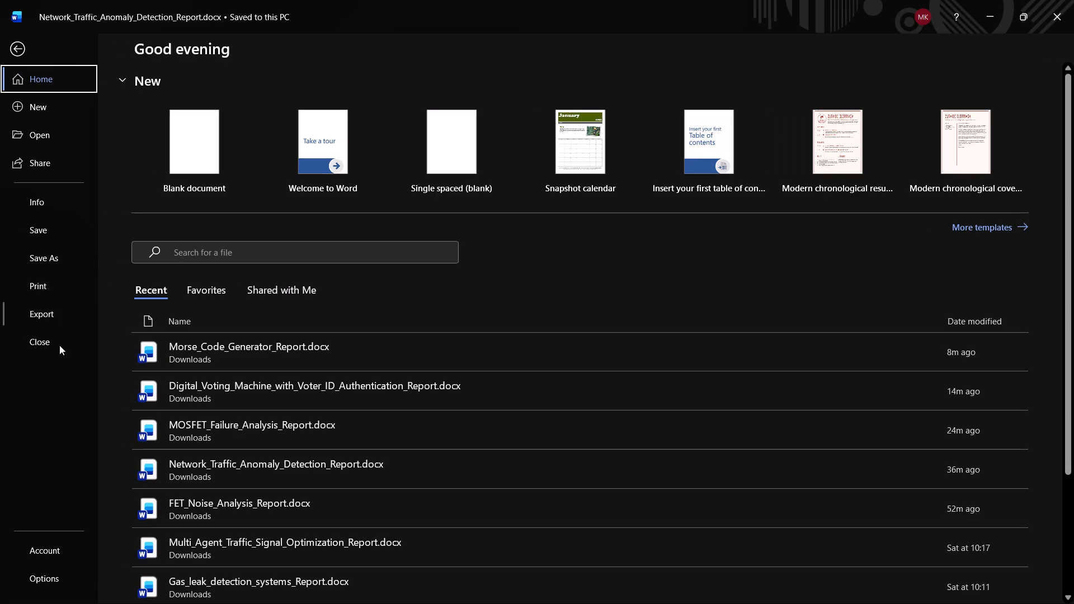
left_click(56, 321)
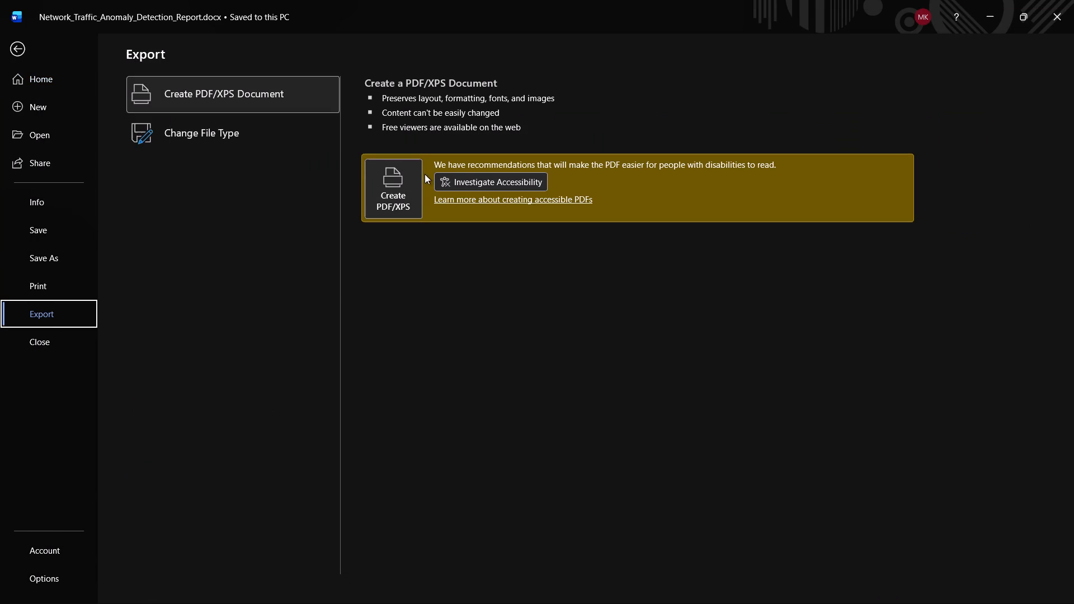
left_click(411, 178)
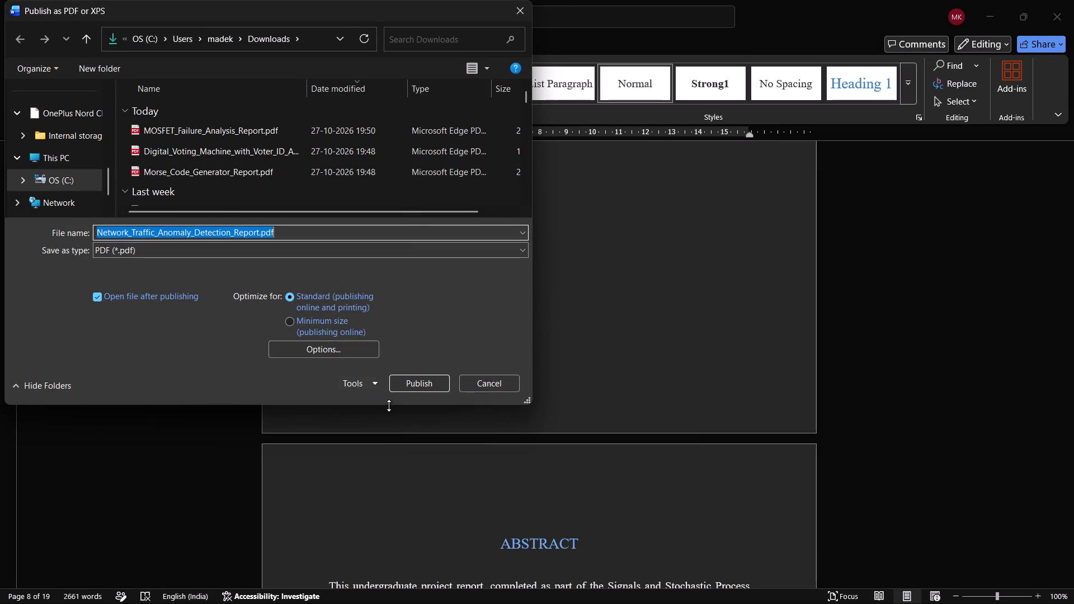
left_click(396, 388)
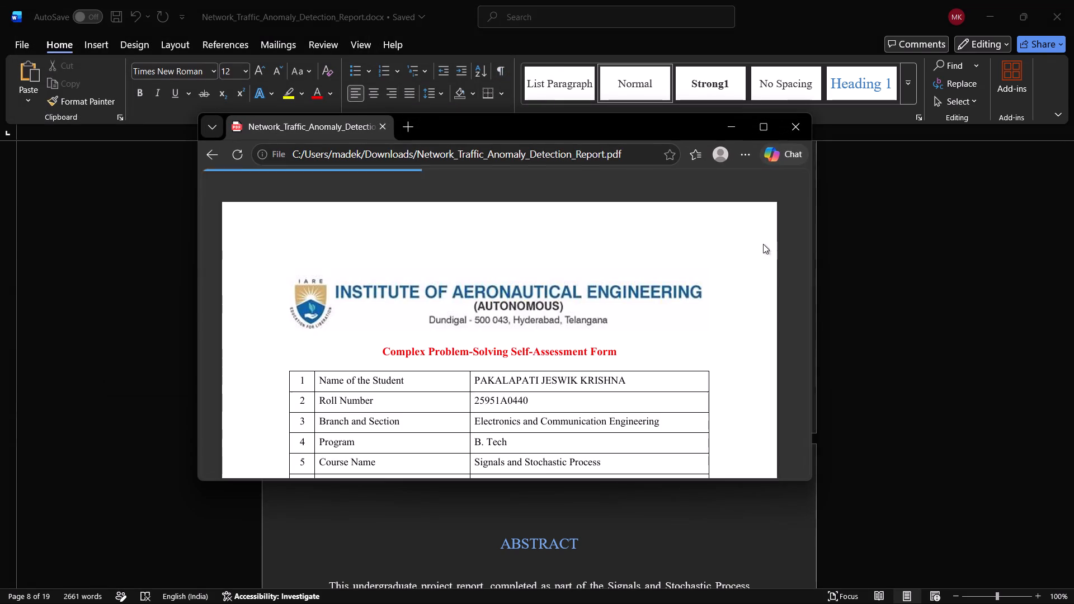
Check the student details in the exported Network Traffic PDF from the self-assessment form through the title page, and close the PDF window.
scroll(673, 335, "down", 9)
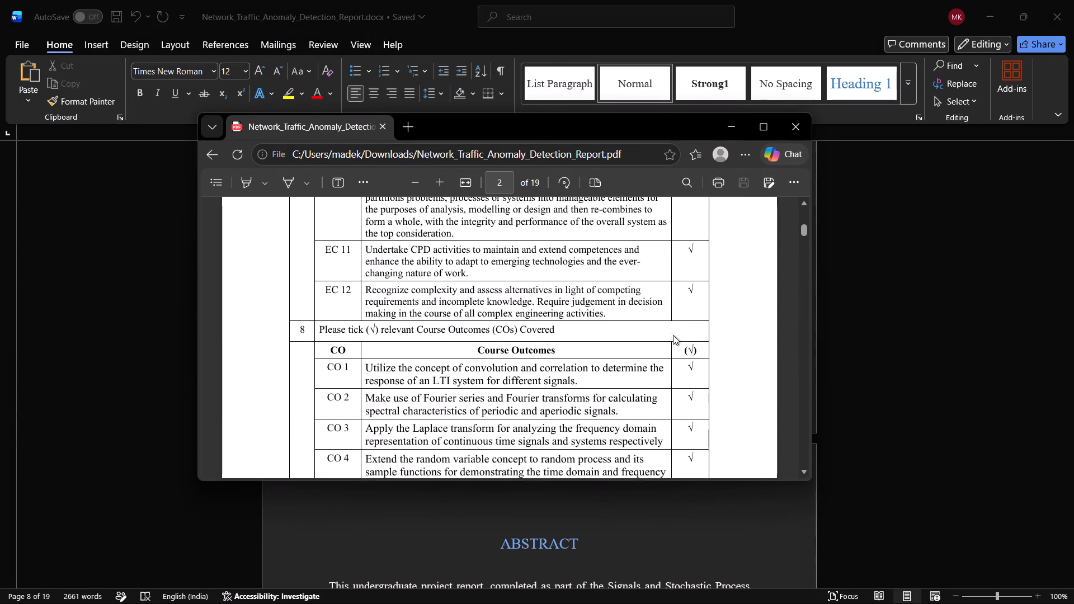
scroll(673, 335, "down", 4)
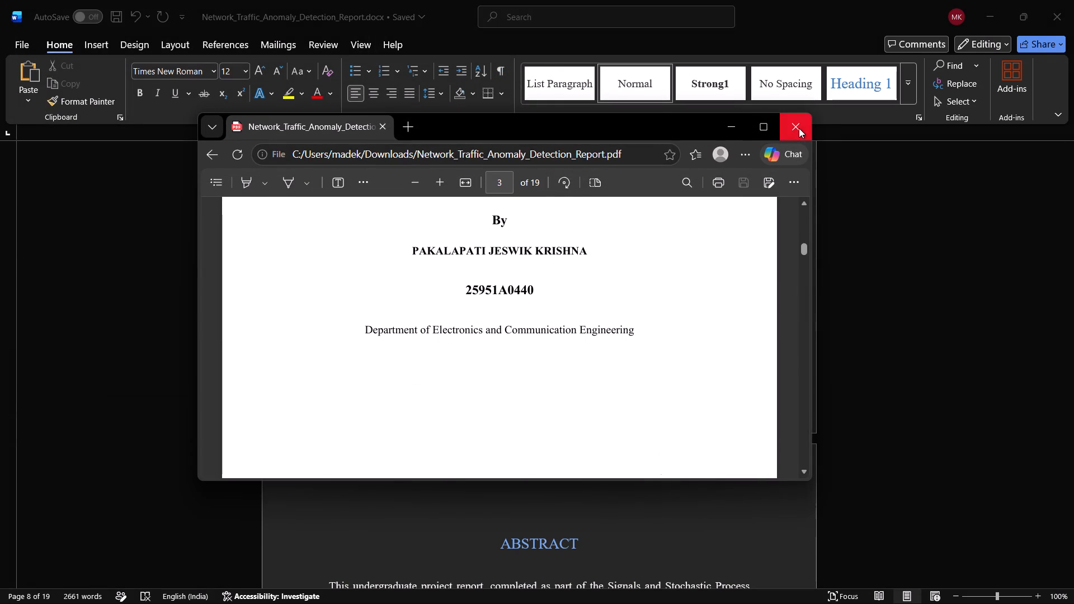
left_click(799, 128)
Close the Network Traffic Anomaly Detection report document.
left_click(1073, 0)
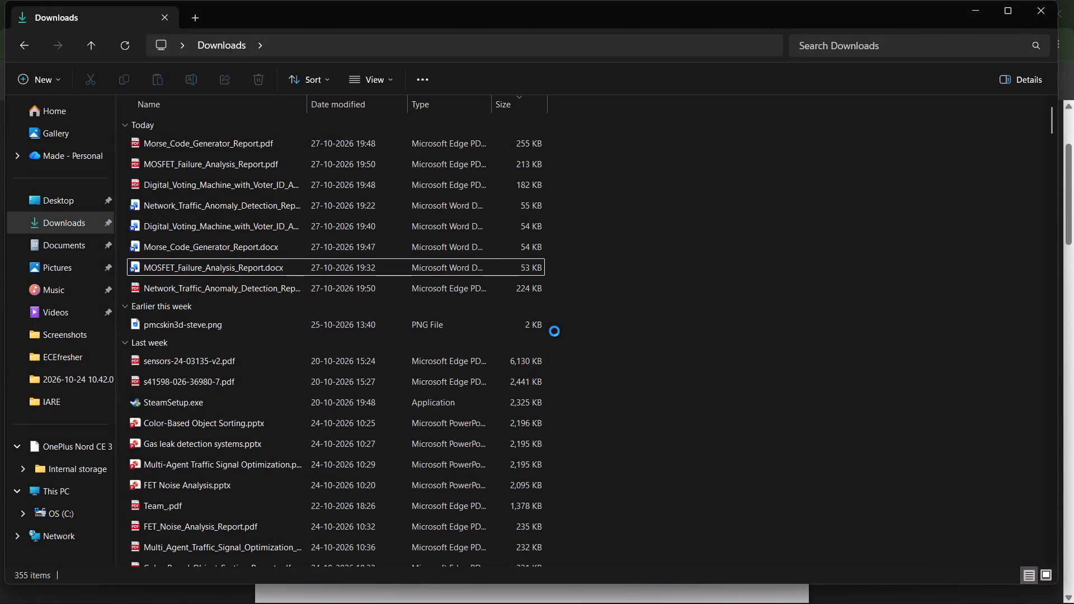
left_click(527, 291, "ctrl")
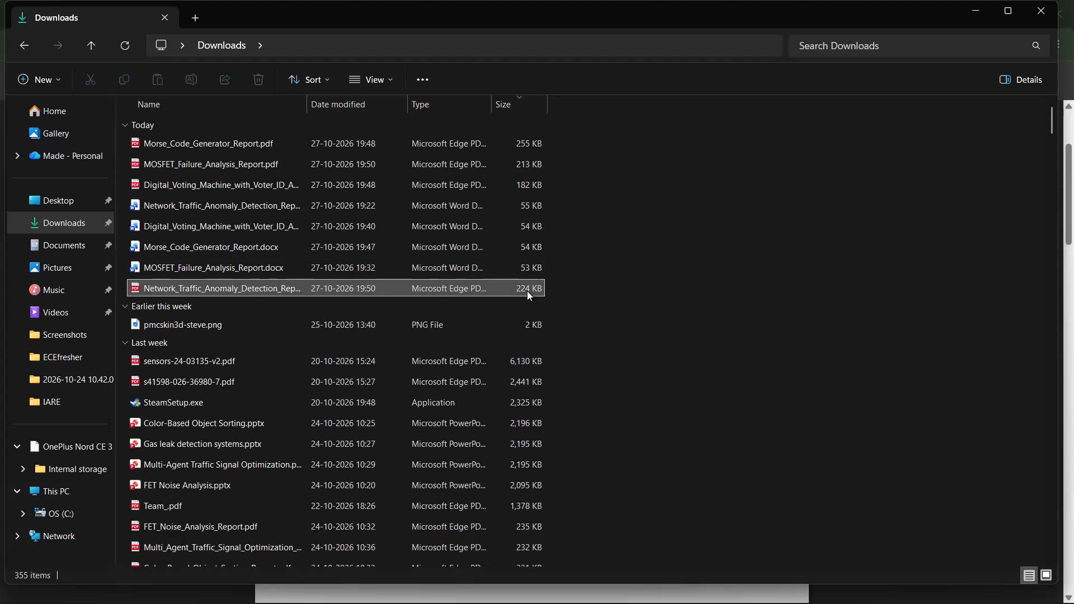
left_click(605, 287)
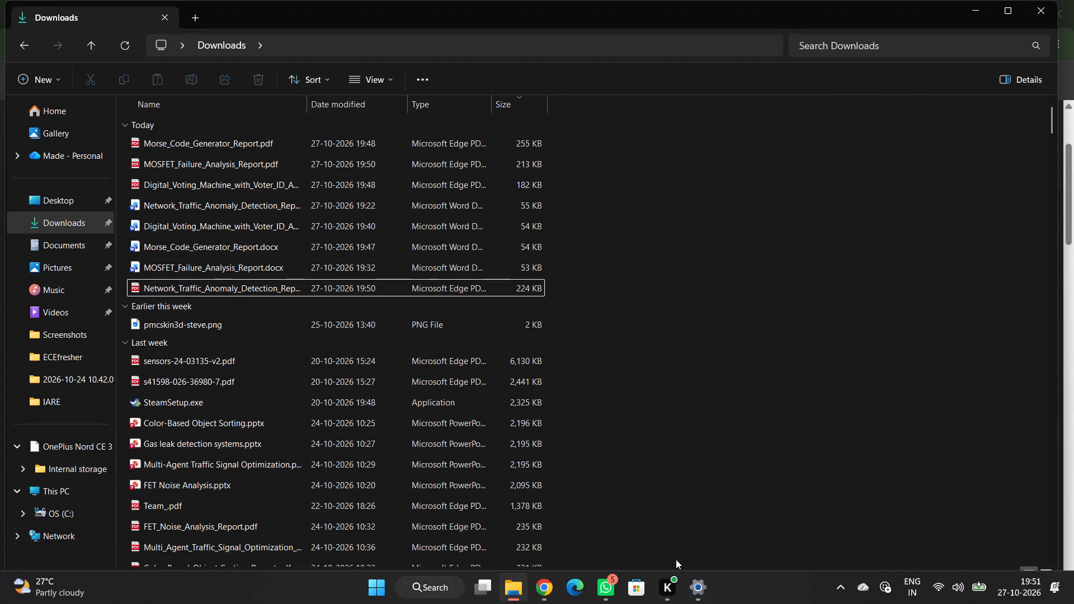